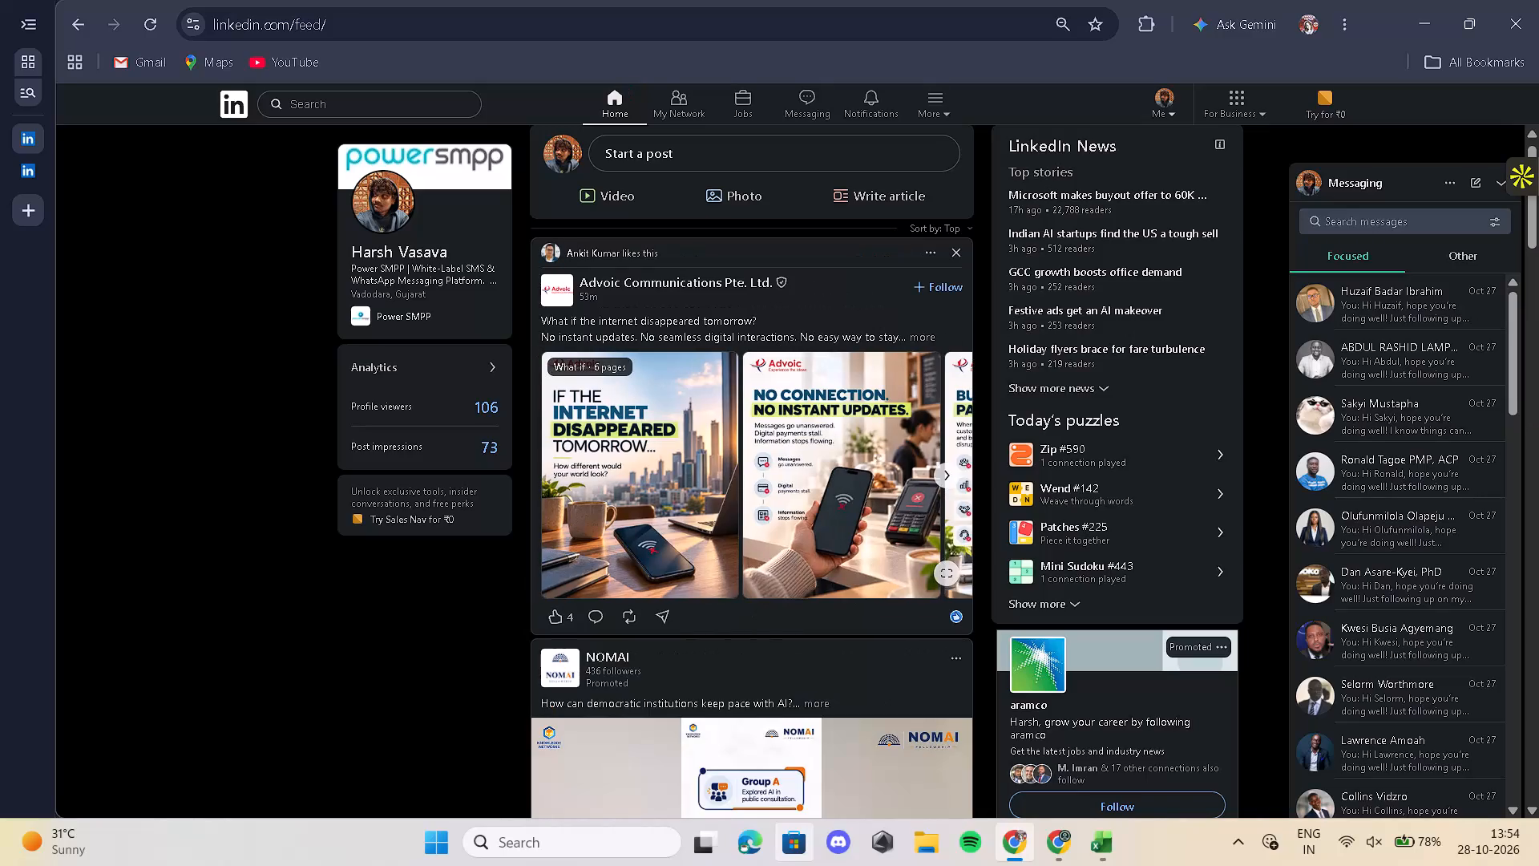
# Switch to the Outbound Efforts workbook in Excel and check the count of 28 October 2026 dates in B171:B196 on the SA Harsh sheet.
pyautogui.click(1124, 865)
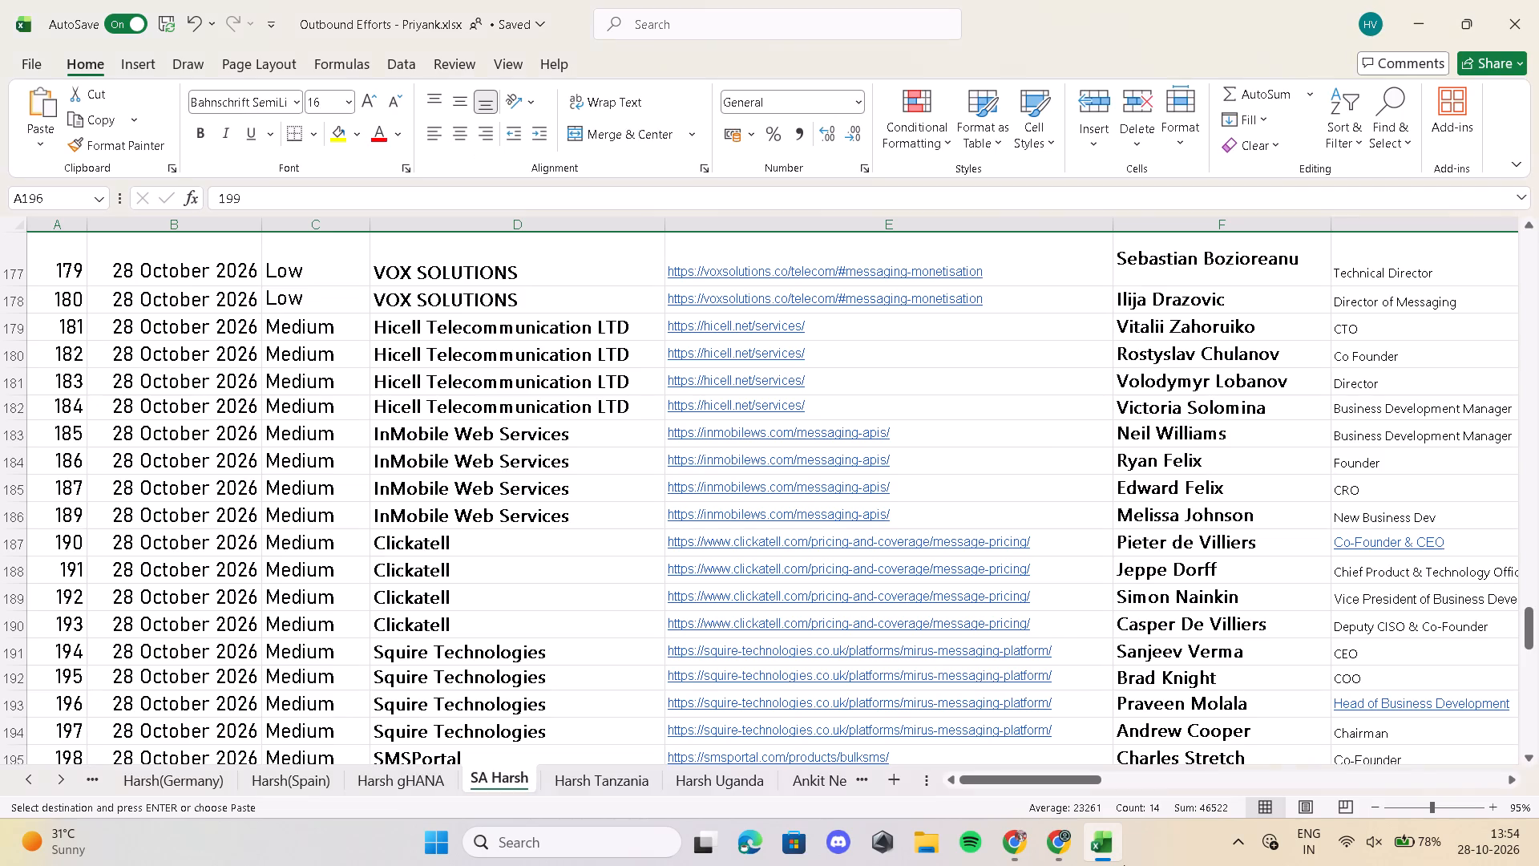
pyautogui.scroll(-2, 728, 710)
pyautogui.scroll(-4, 365, 578)
pyautogui.scroll(3, 372, 542)
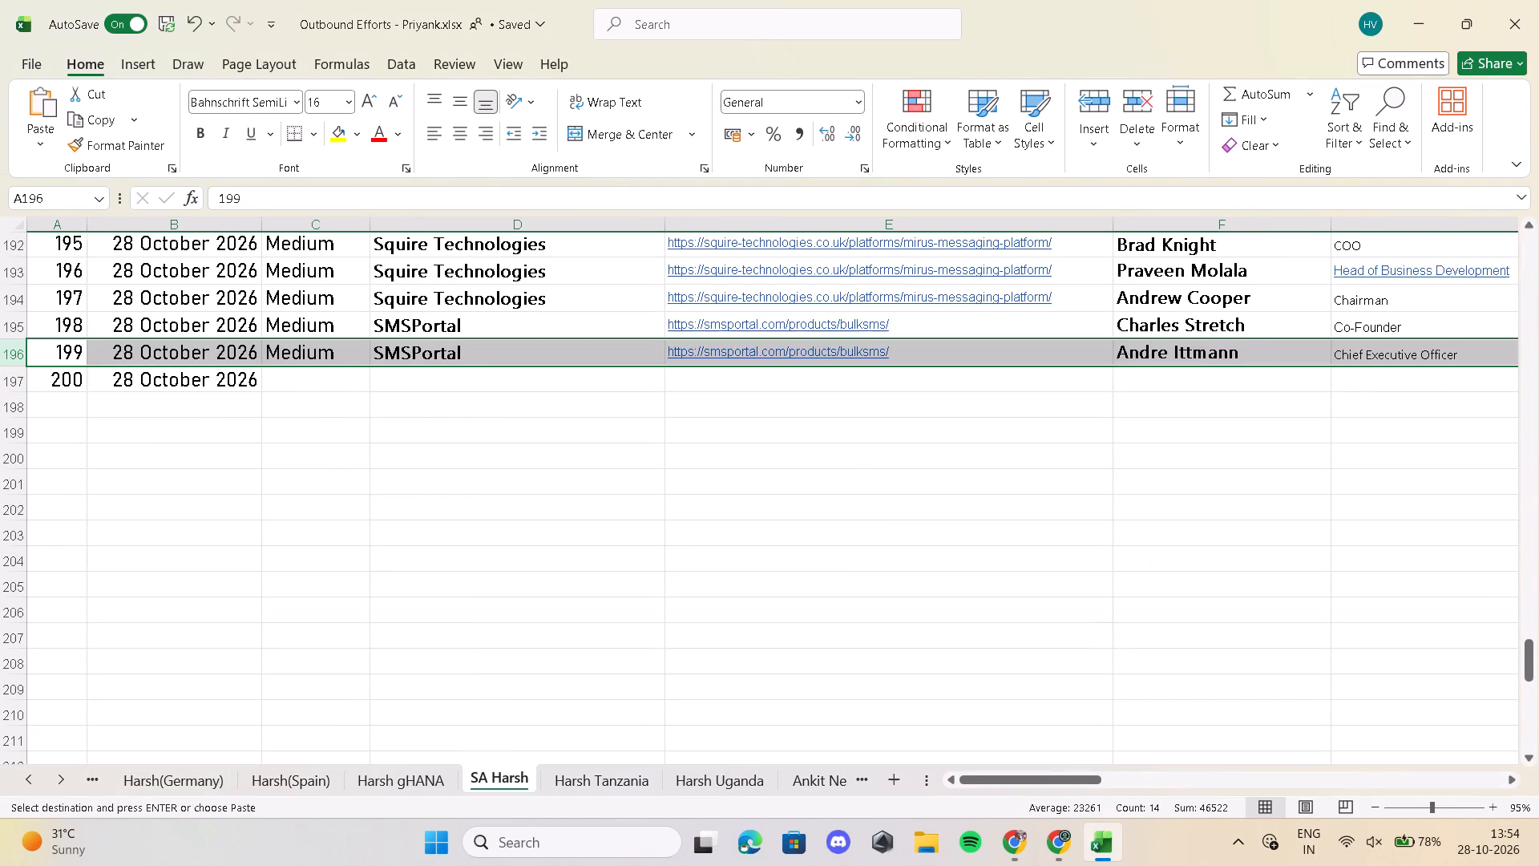
pyautogui.scroll(3, 357, 579)
pyautogui.scroll(1, 433, 495)
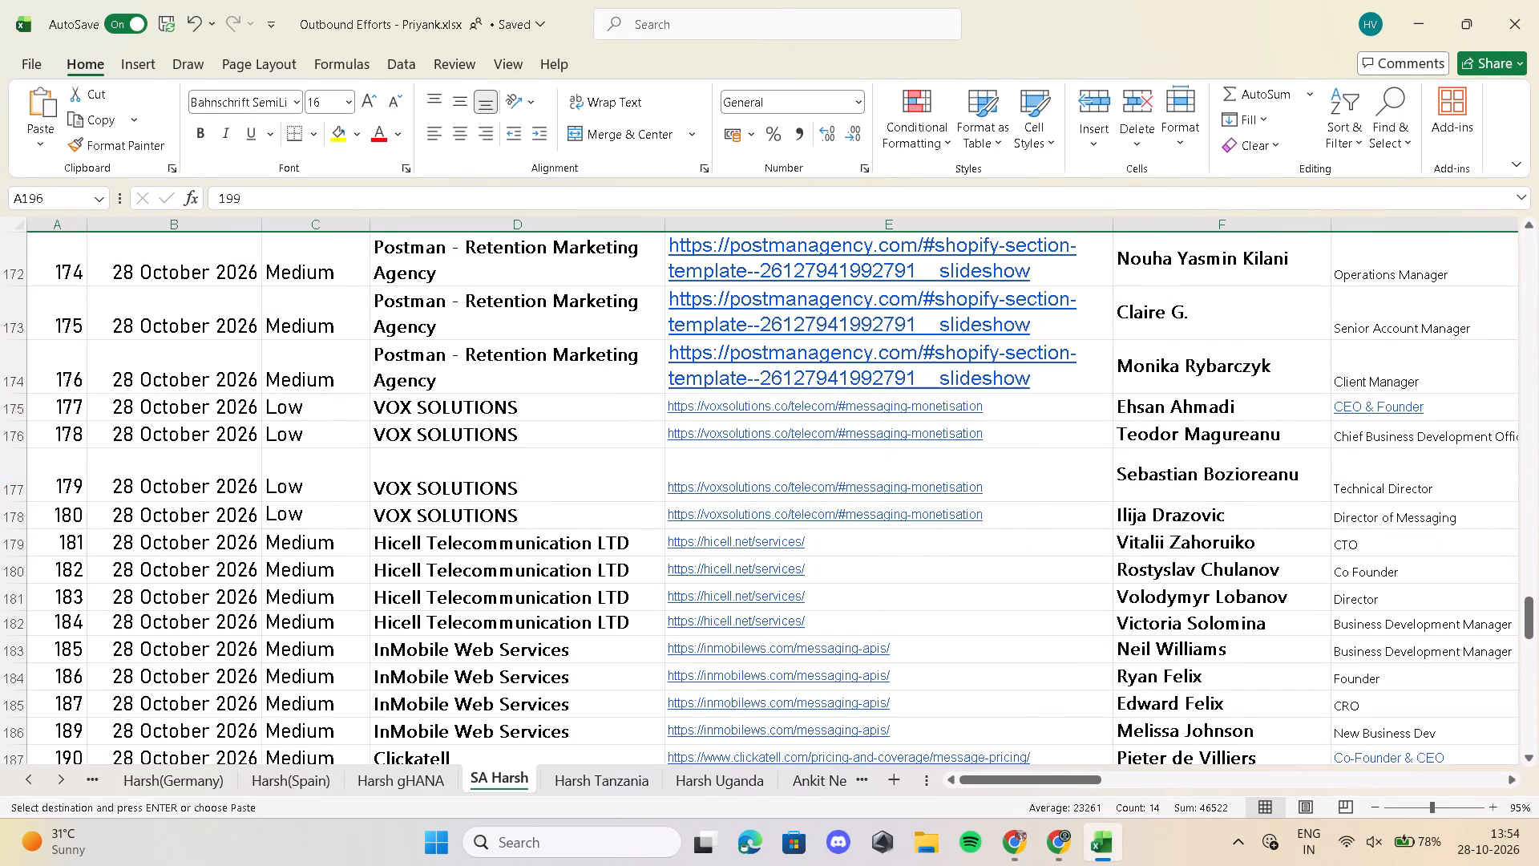
pyautogui.scroll(1, 123, 291)
pyautogui.moveTo(176, 402); pyautogui.dragTo(195, 793)
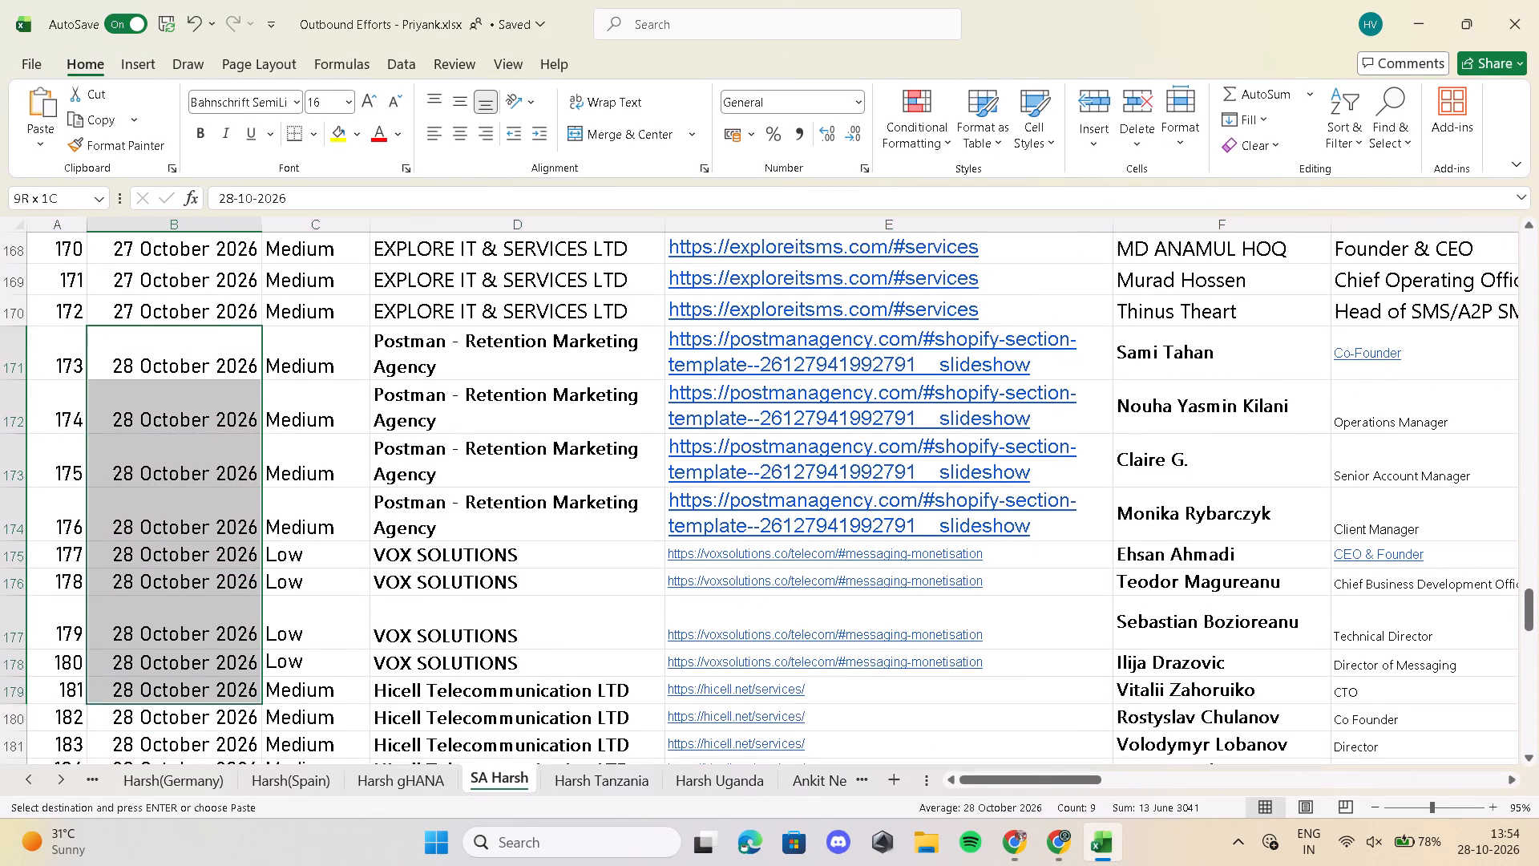
pyautogui.moveTo(195, 793); pyautogui.dragTo(190, 653)
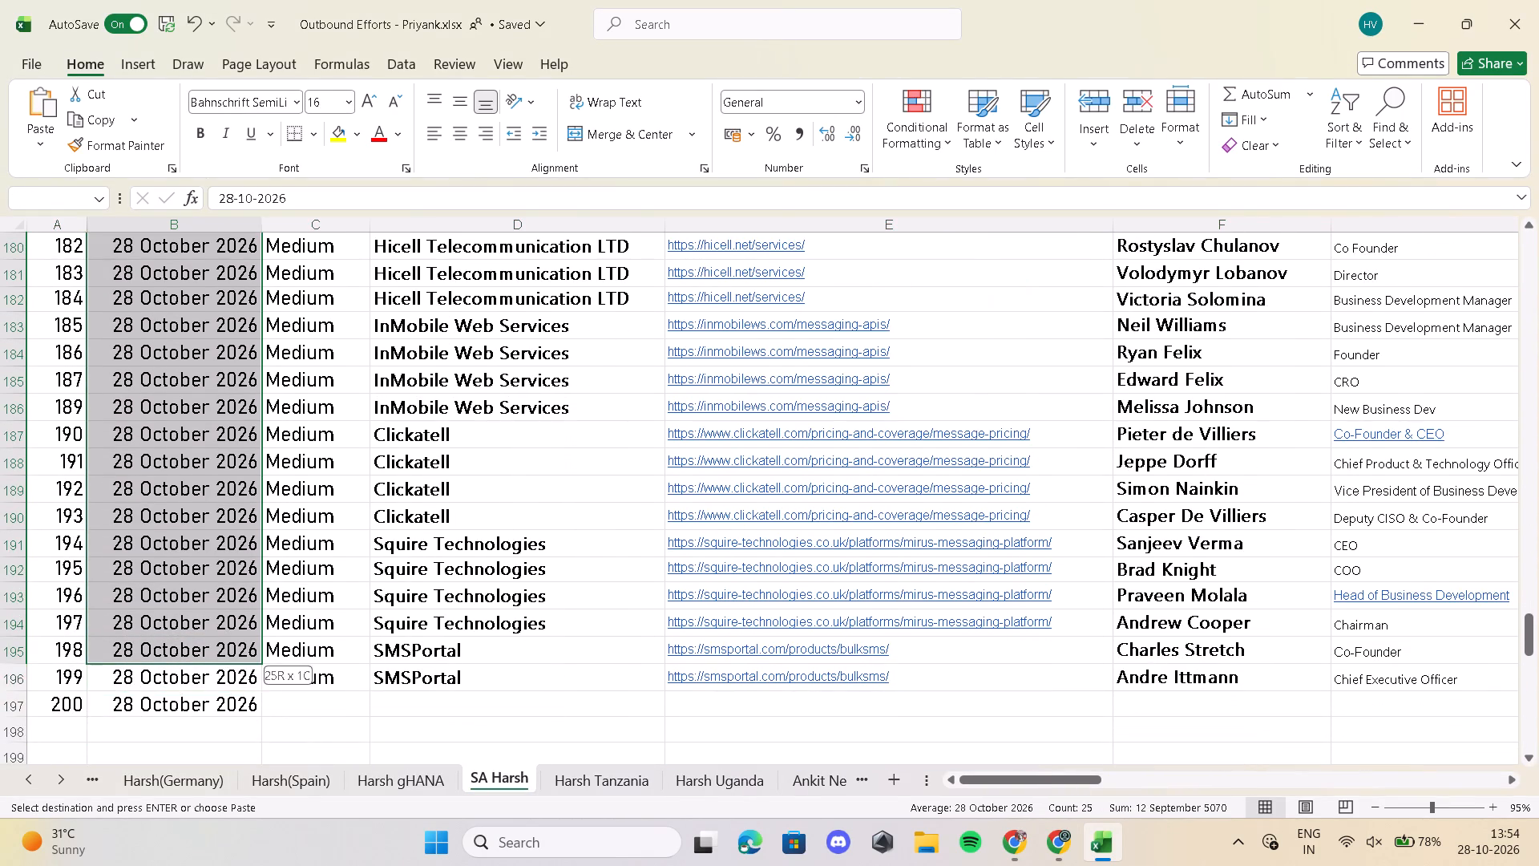
pyautogui.moveTo(190, 653); pyautogui.dragTo(188, 670)
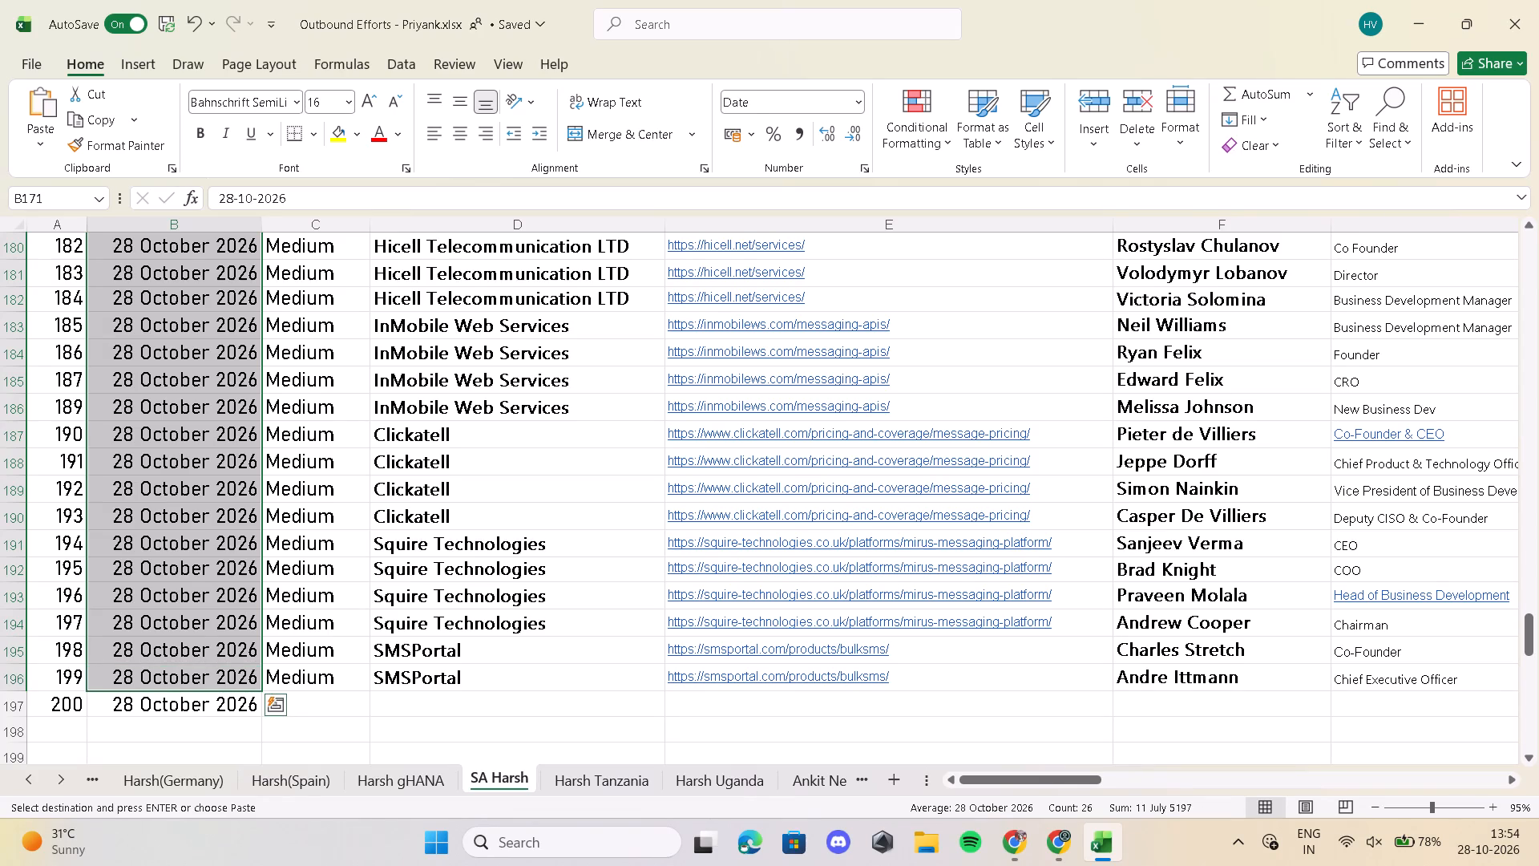
# Select the empty cell C197, beside the date of entry 200, on the SA Harsh sheet.
pyautogui.click(430, 713)
pyautogui.click(297, 702)
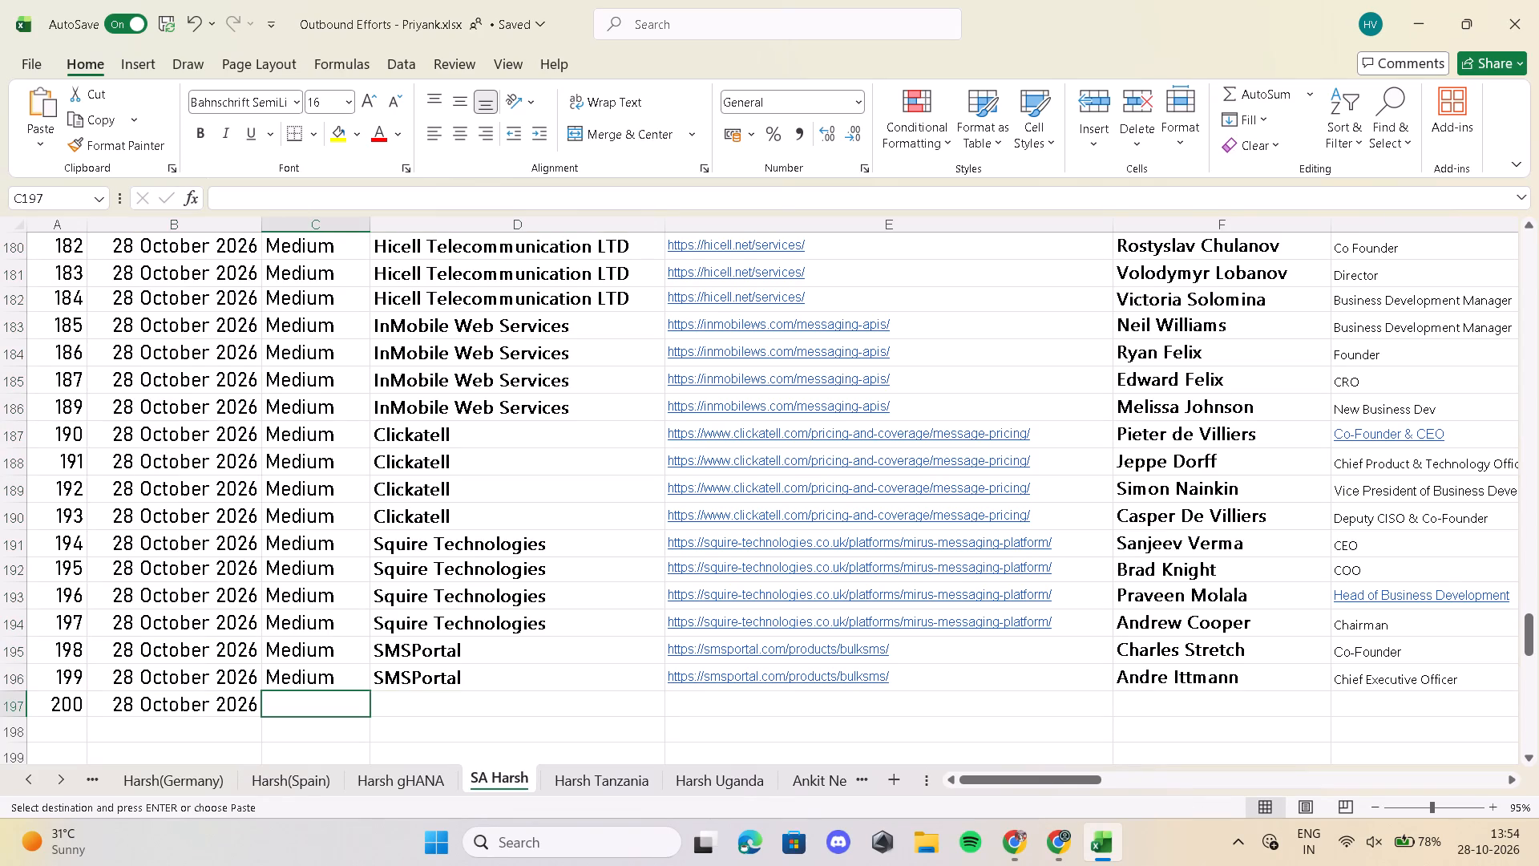
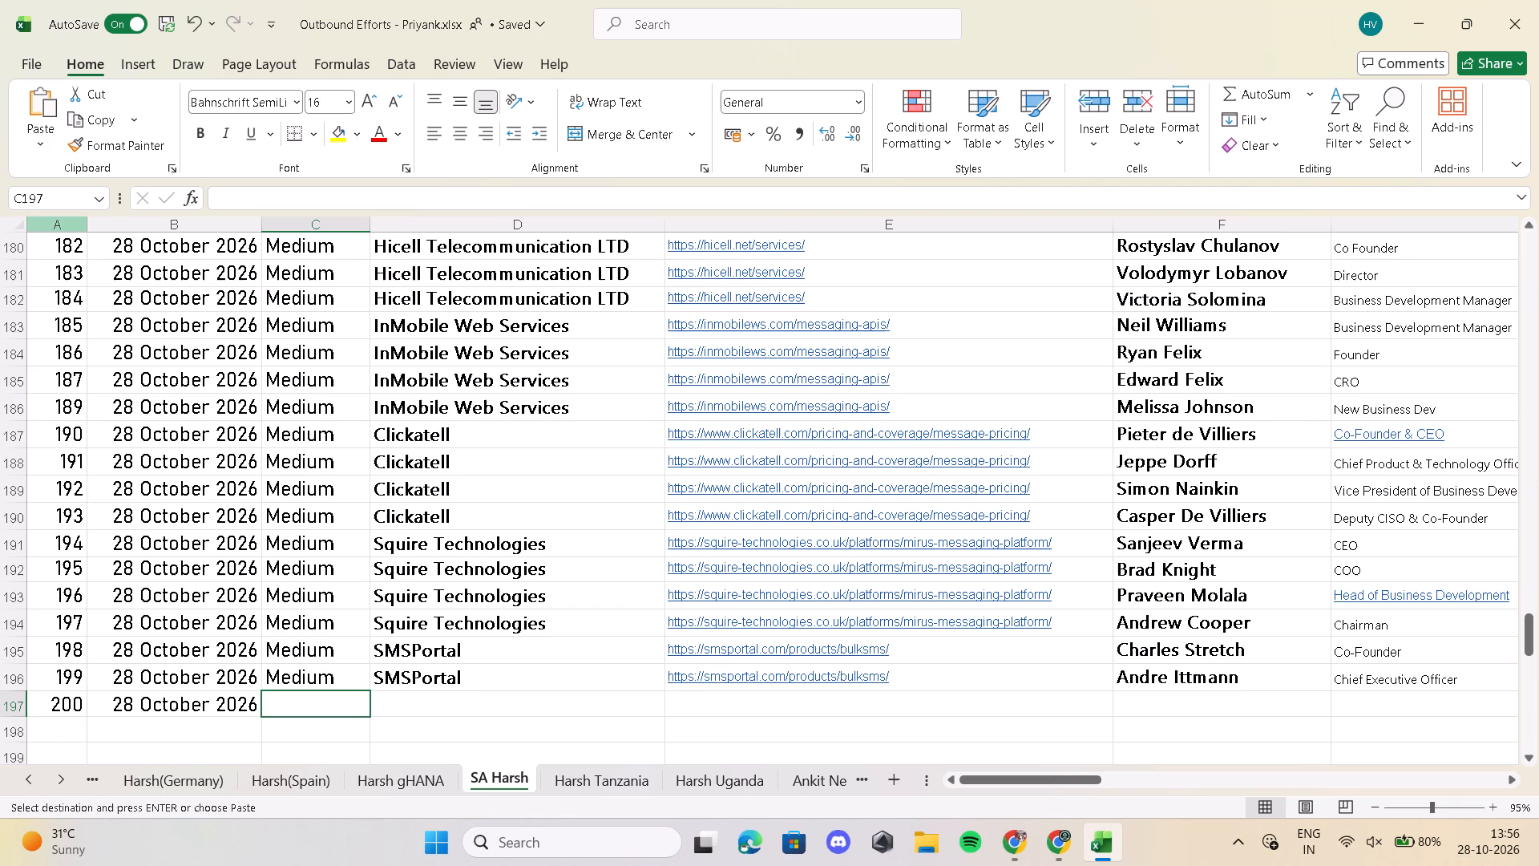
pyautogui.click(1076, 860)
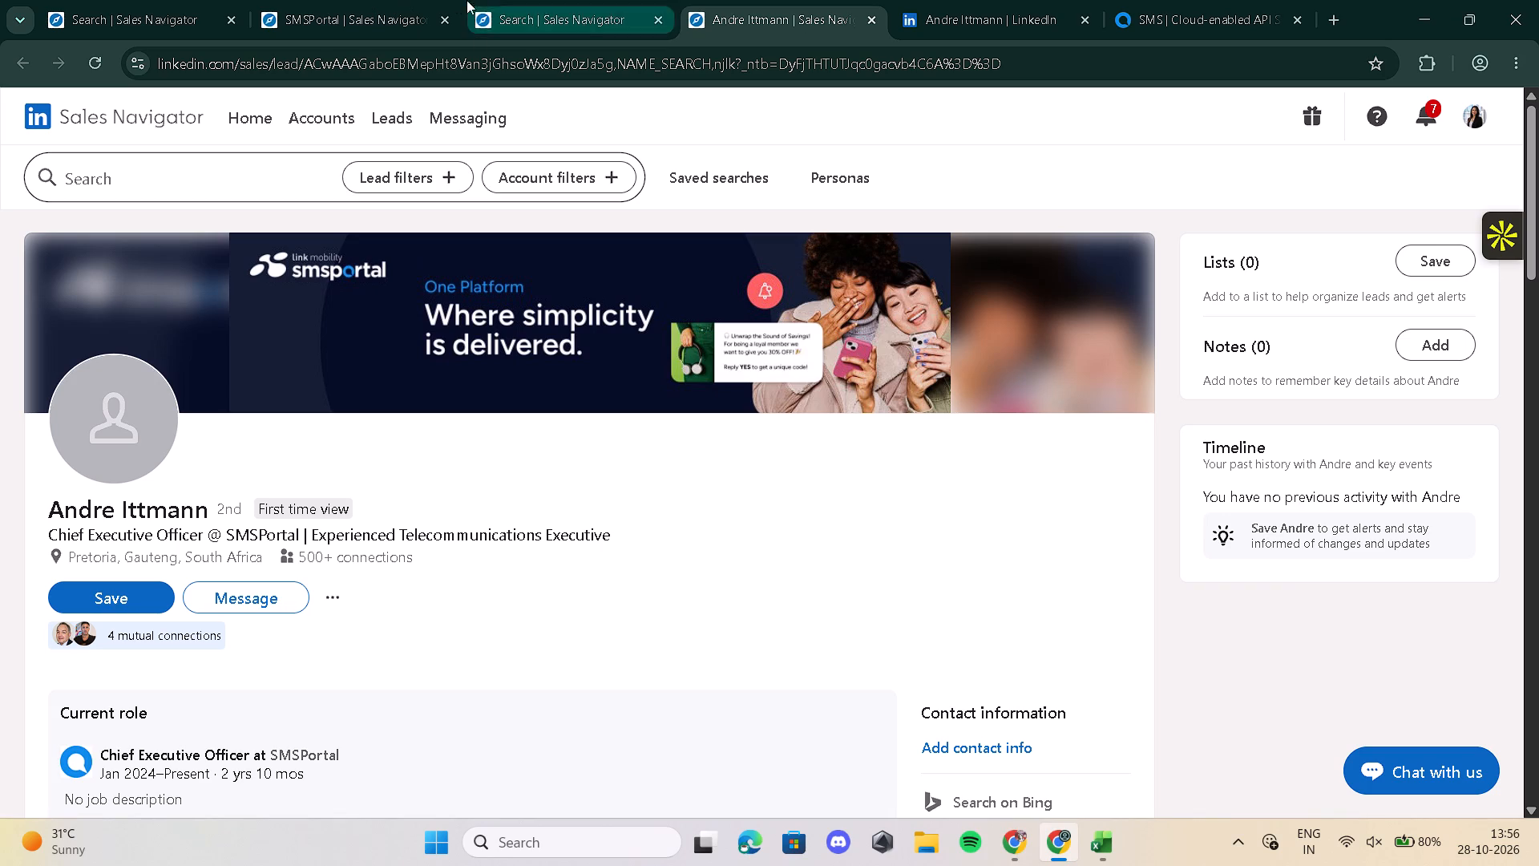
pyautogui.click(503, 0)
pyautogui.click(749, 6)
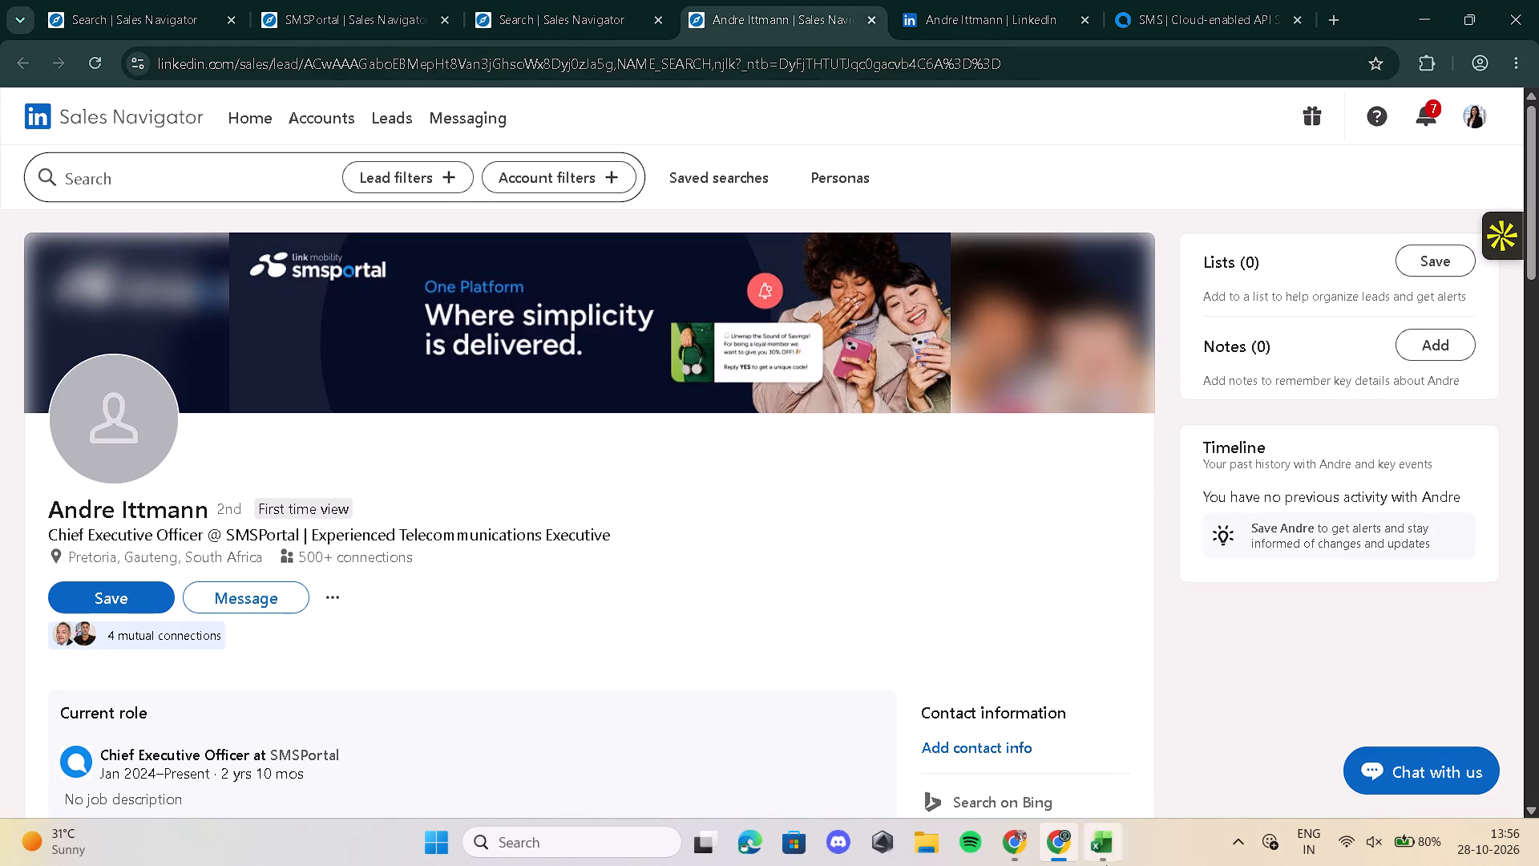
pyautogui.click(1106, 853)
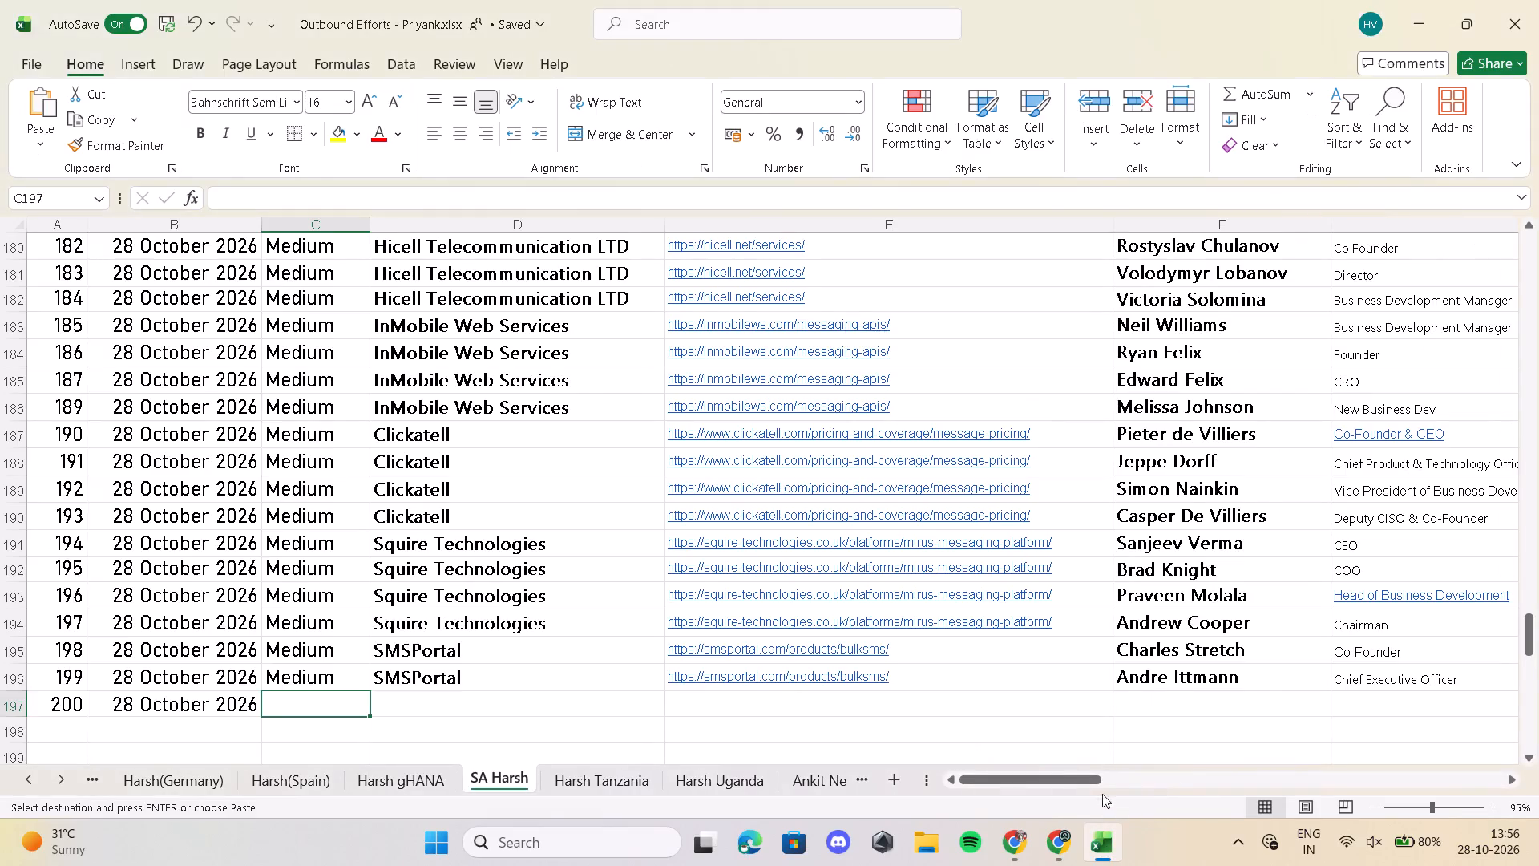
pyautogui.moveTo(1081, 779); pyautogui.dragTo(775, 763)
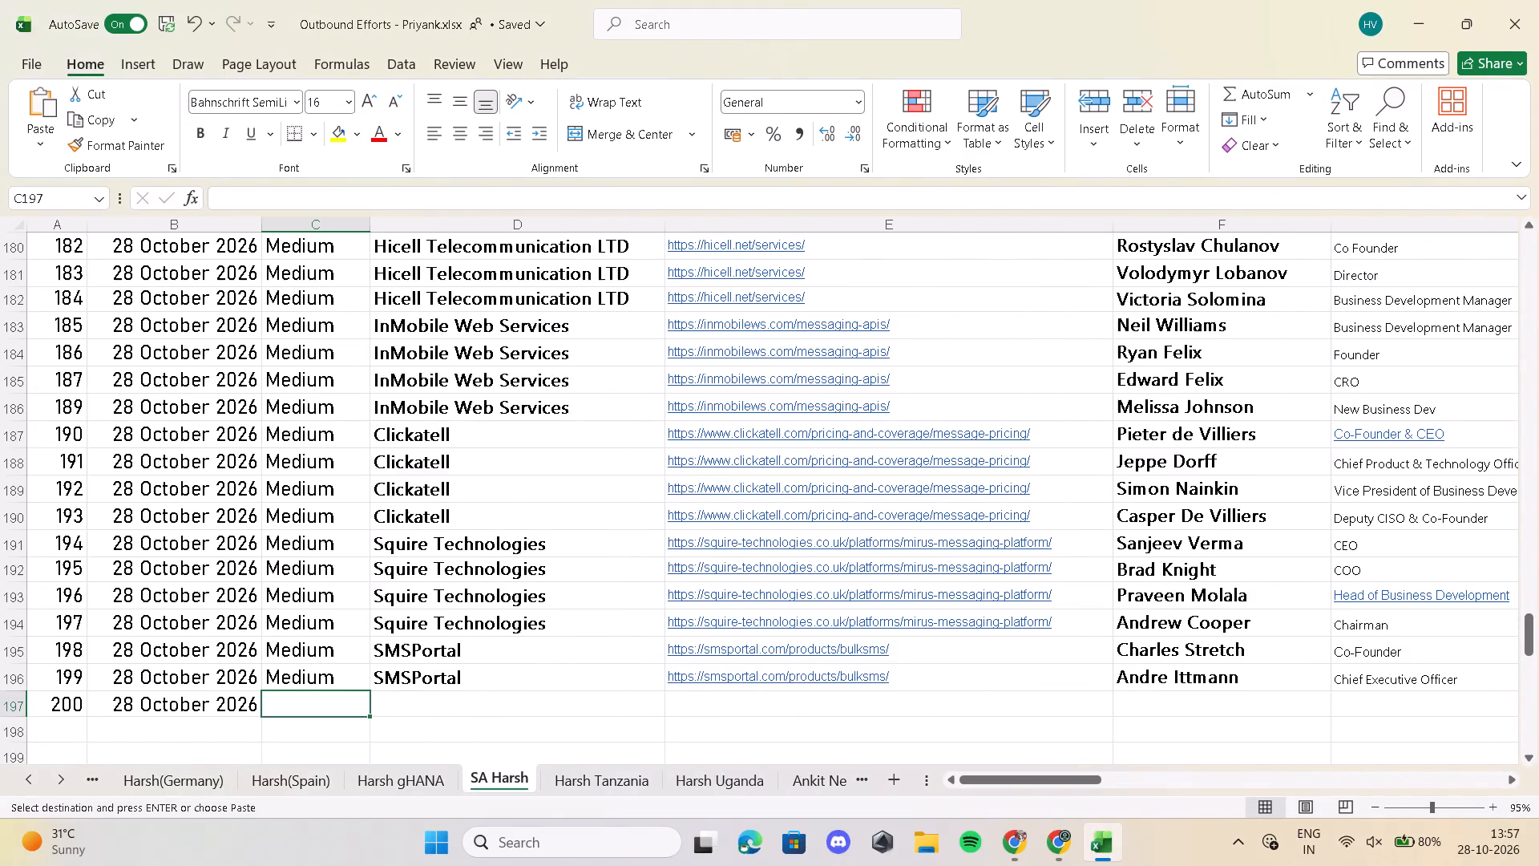
# Copy the Medium rating and the company name SMSPortal from entry 199 into C197 and D197 for entry 200.
pyautogui.click(301, 676)
pyautogui.hotkey('ctrl', 'c')
pyautogui.click(311, 702)
pyautogui.hotkey('ctrl', 'v')
pyautogui.click(446, 698)
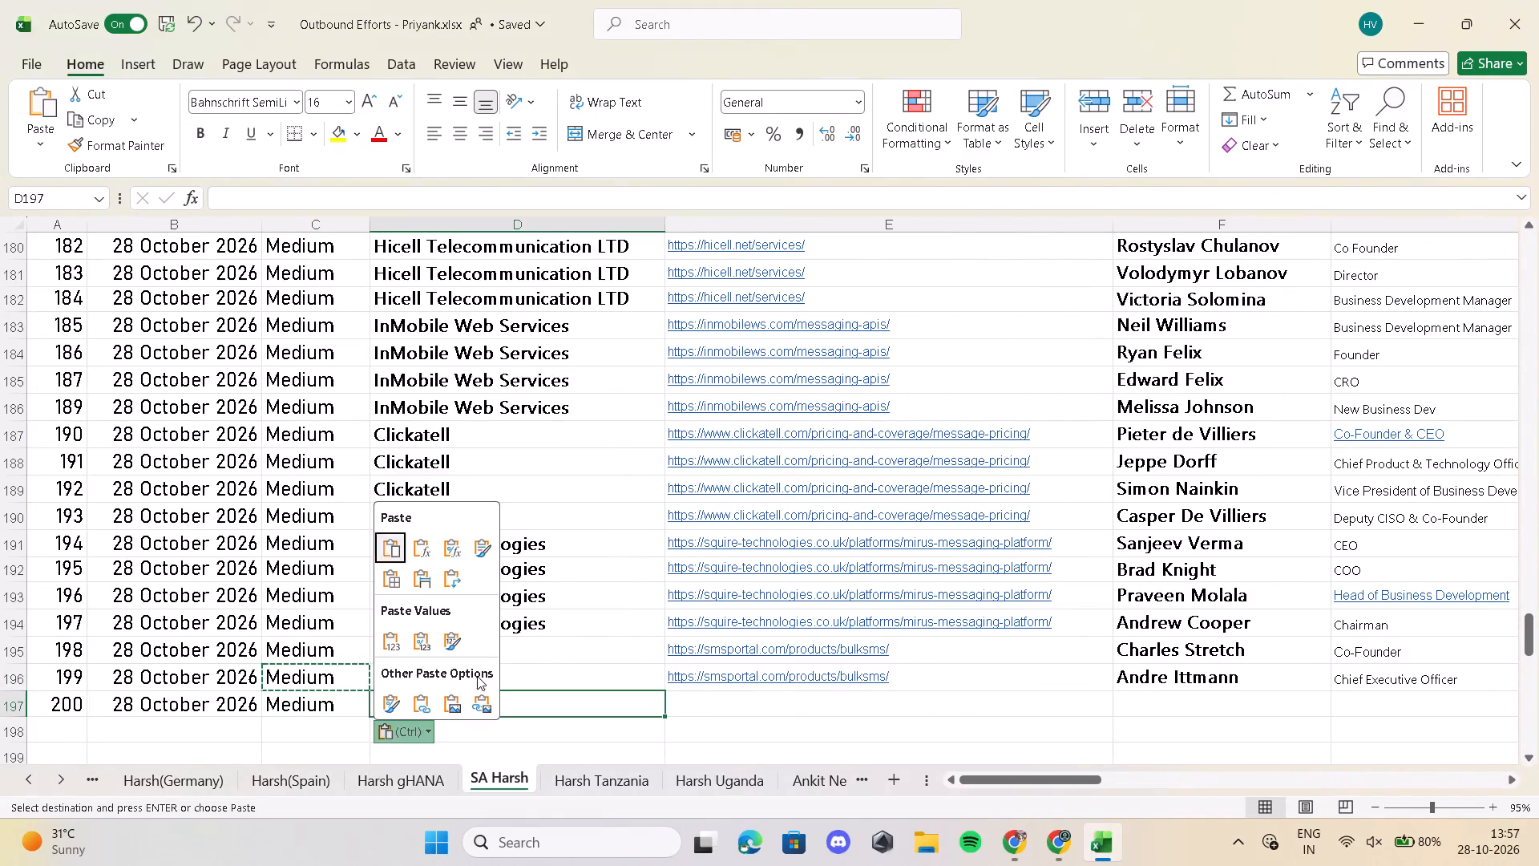
pyautogui.click(477, 676)
pyautogui.doubleClick(591, 676)
pyautogui.hotkey('ctrl', 'c')
pyautogui.click(574, 701)
pyautogui.hotkey('ctrl', 'v')
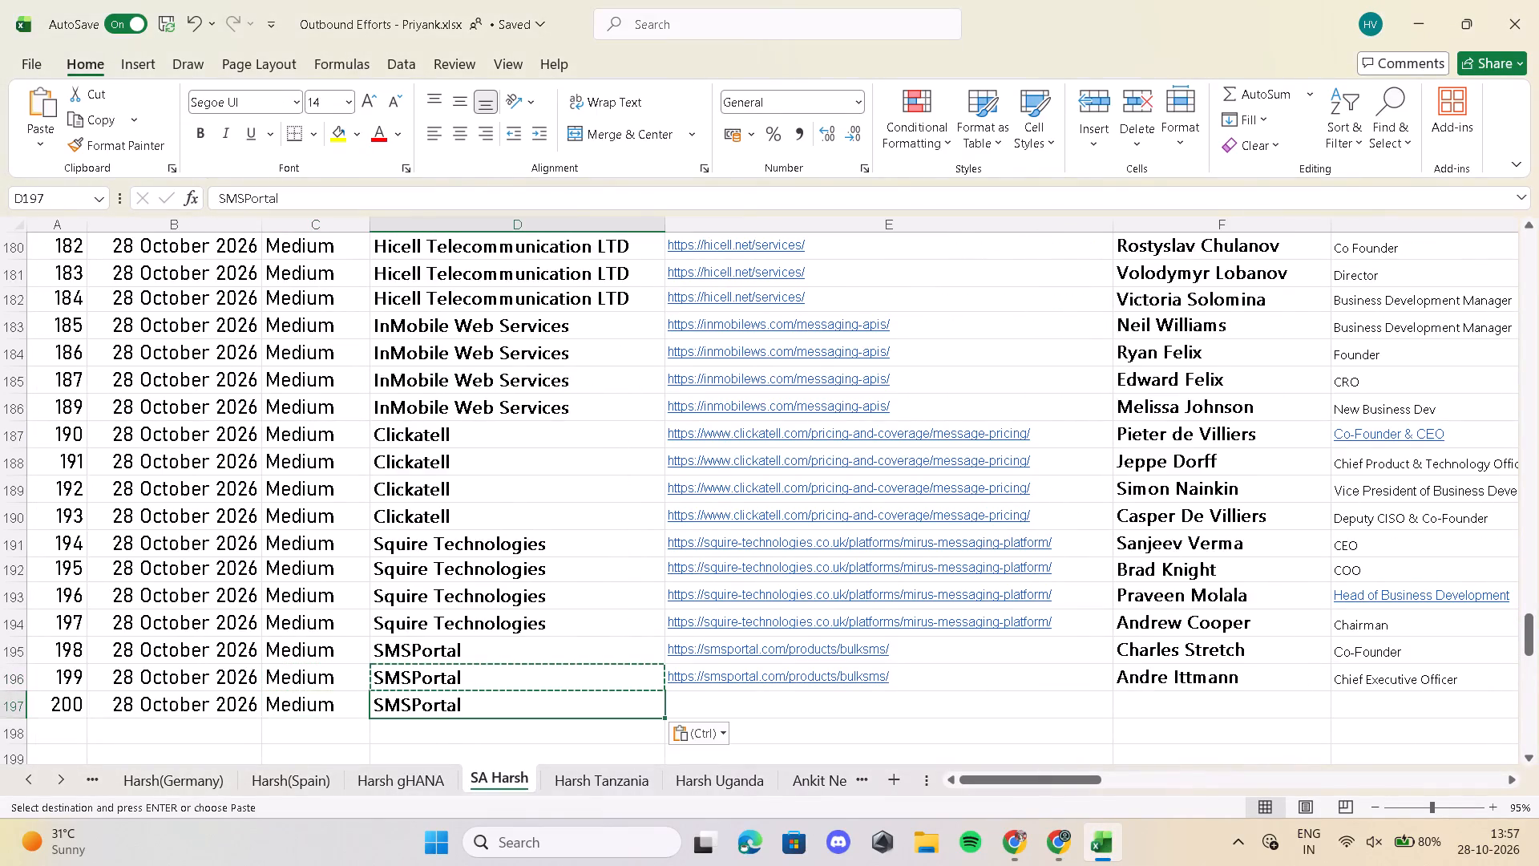
pyautogui.click(5, 701)
pyautogui.rightClick(1056, 667)
pyautogui.click(850, 726)
pyautogui.hotkey('ctrl', 'c')
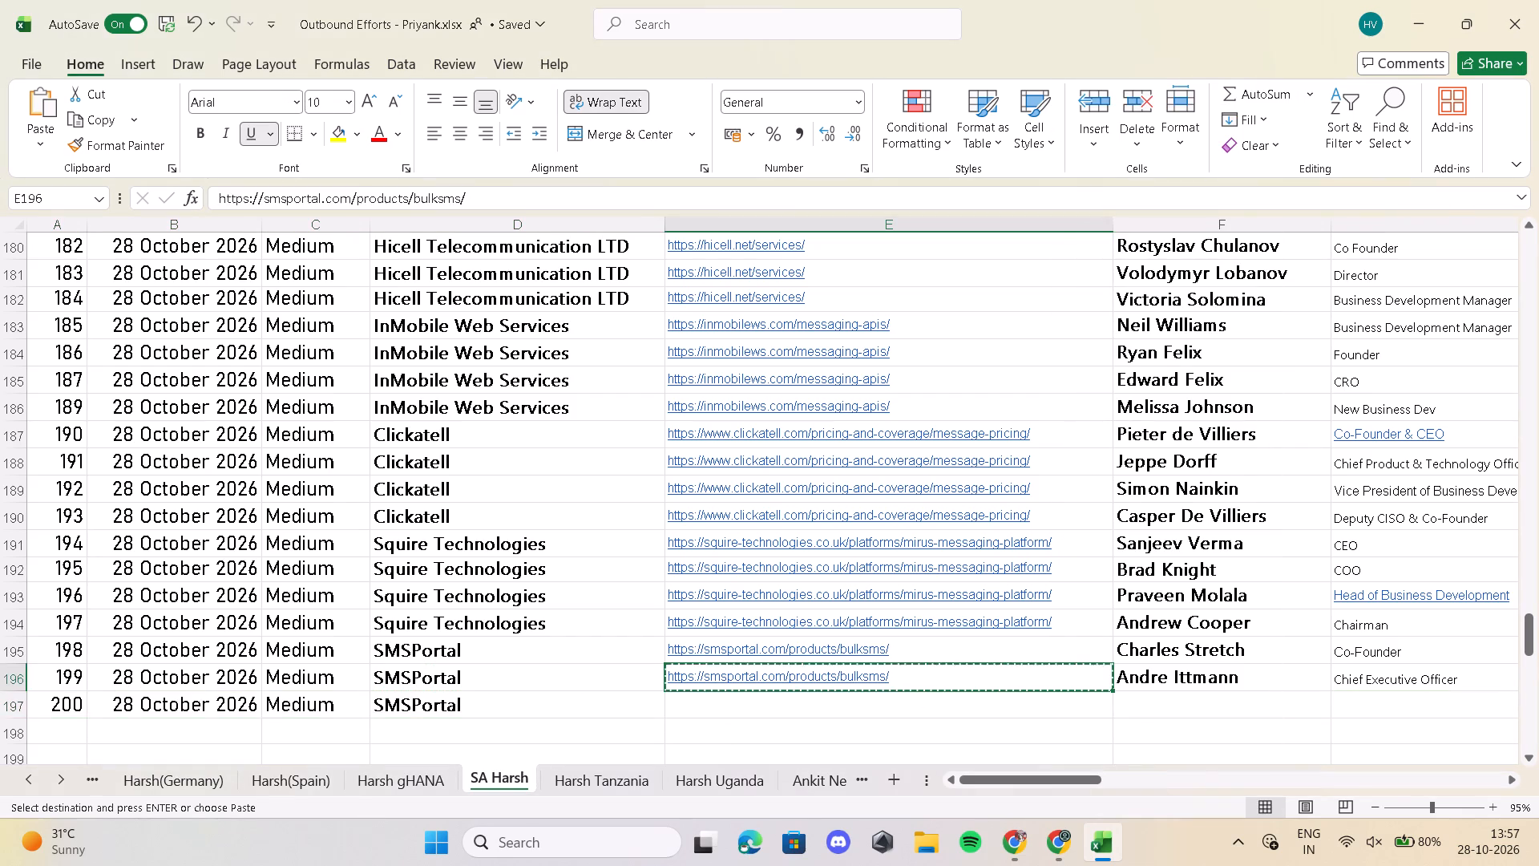
pyautogui.click(864, 709)
pyautogui.hotkey('ctrl', 'v')
pyautogui.click(4, 705)
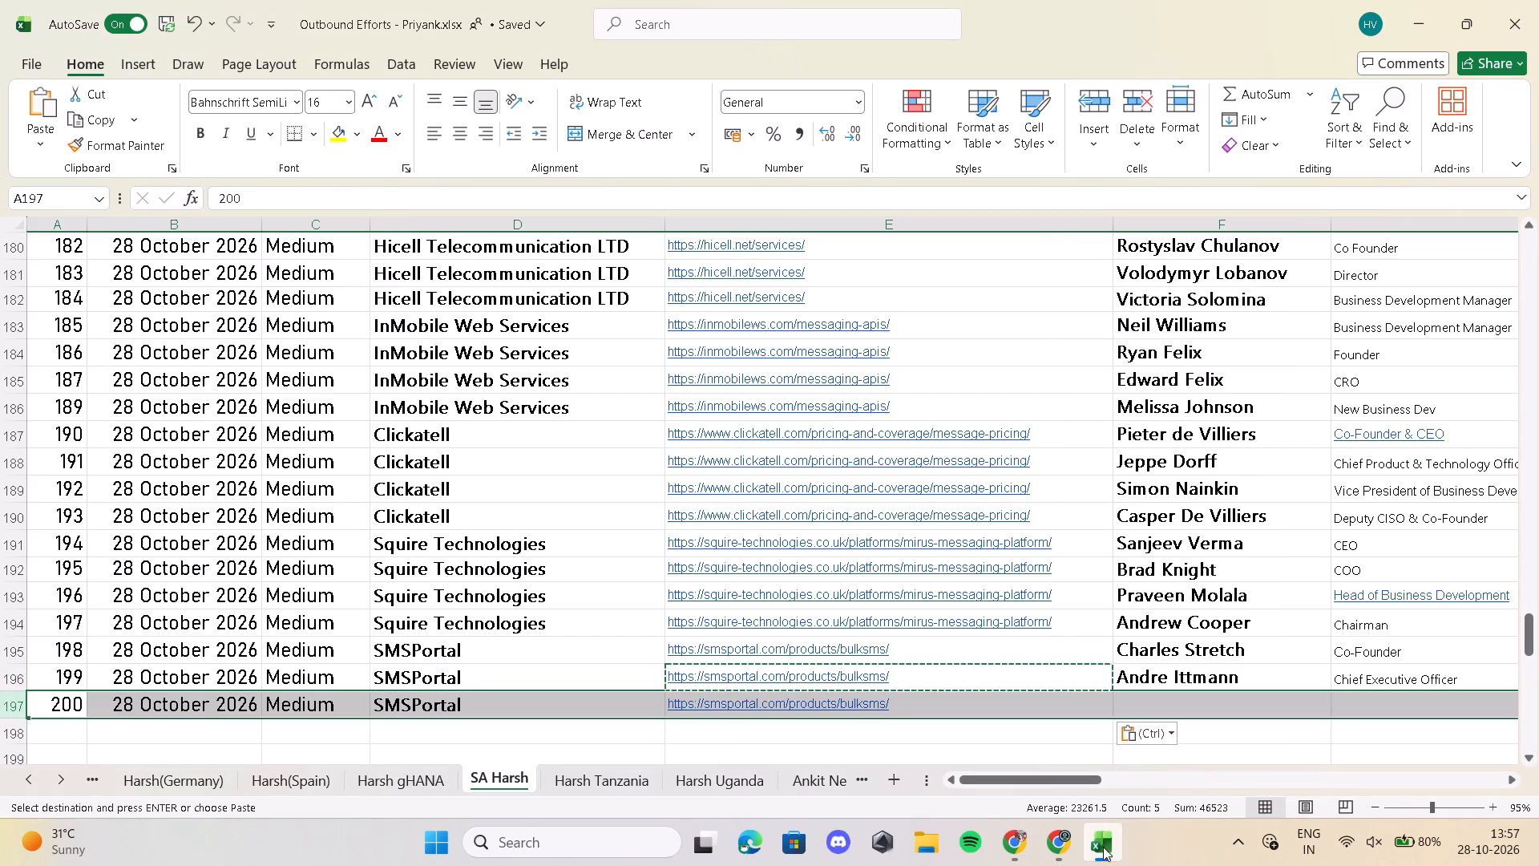
# Switch to Chrome and look through the SMSPortal lead results in Sales Navigator for the contact of entry 200.
pyautogui.click(1064, 845)
pyautogui.click(607, 0)
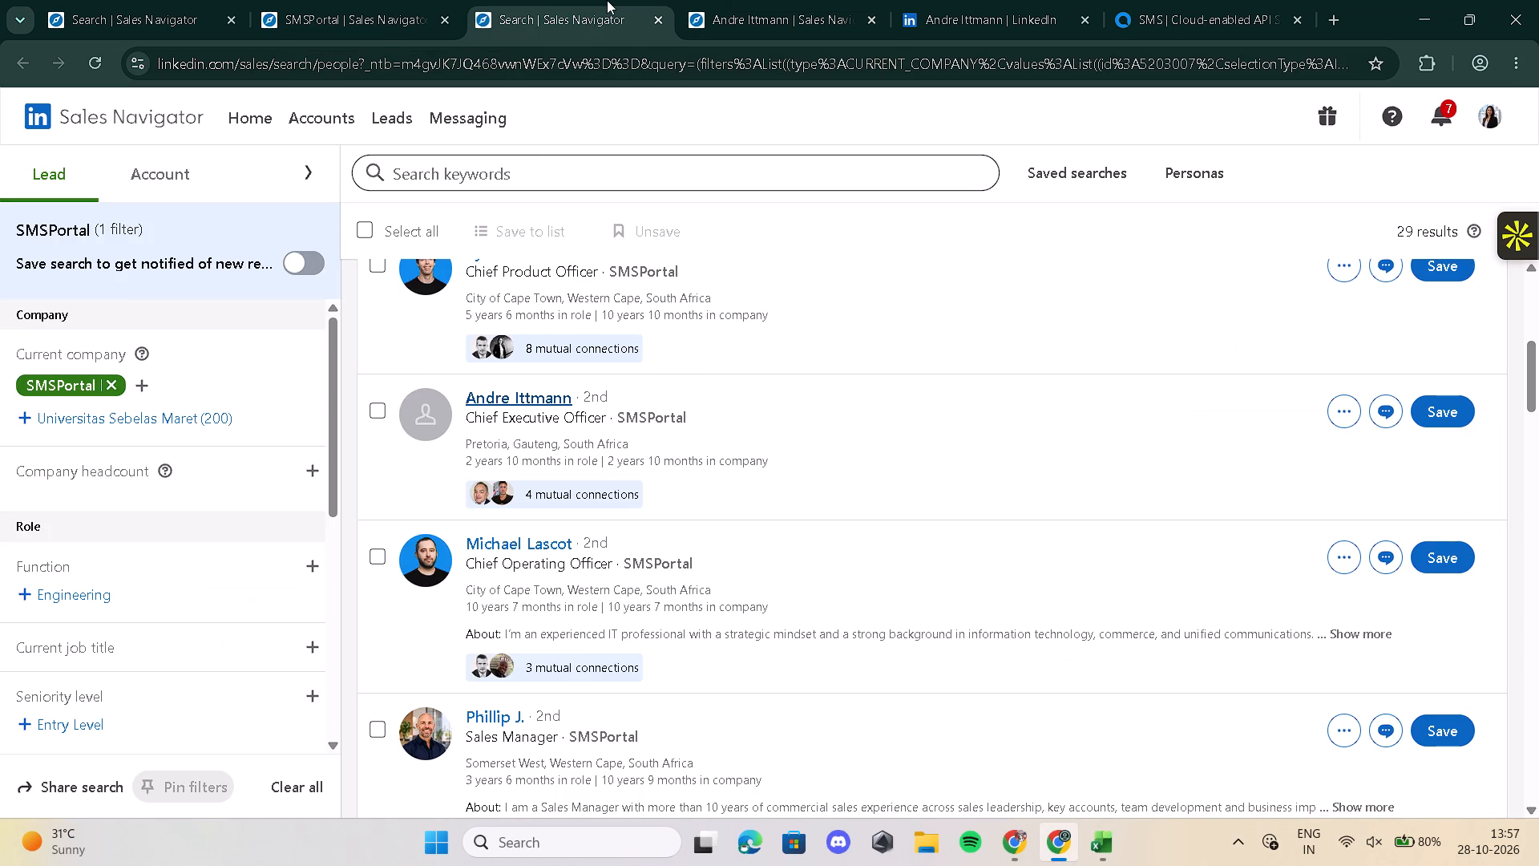
pyautogui.click(949, 363)
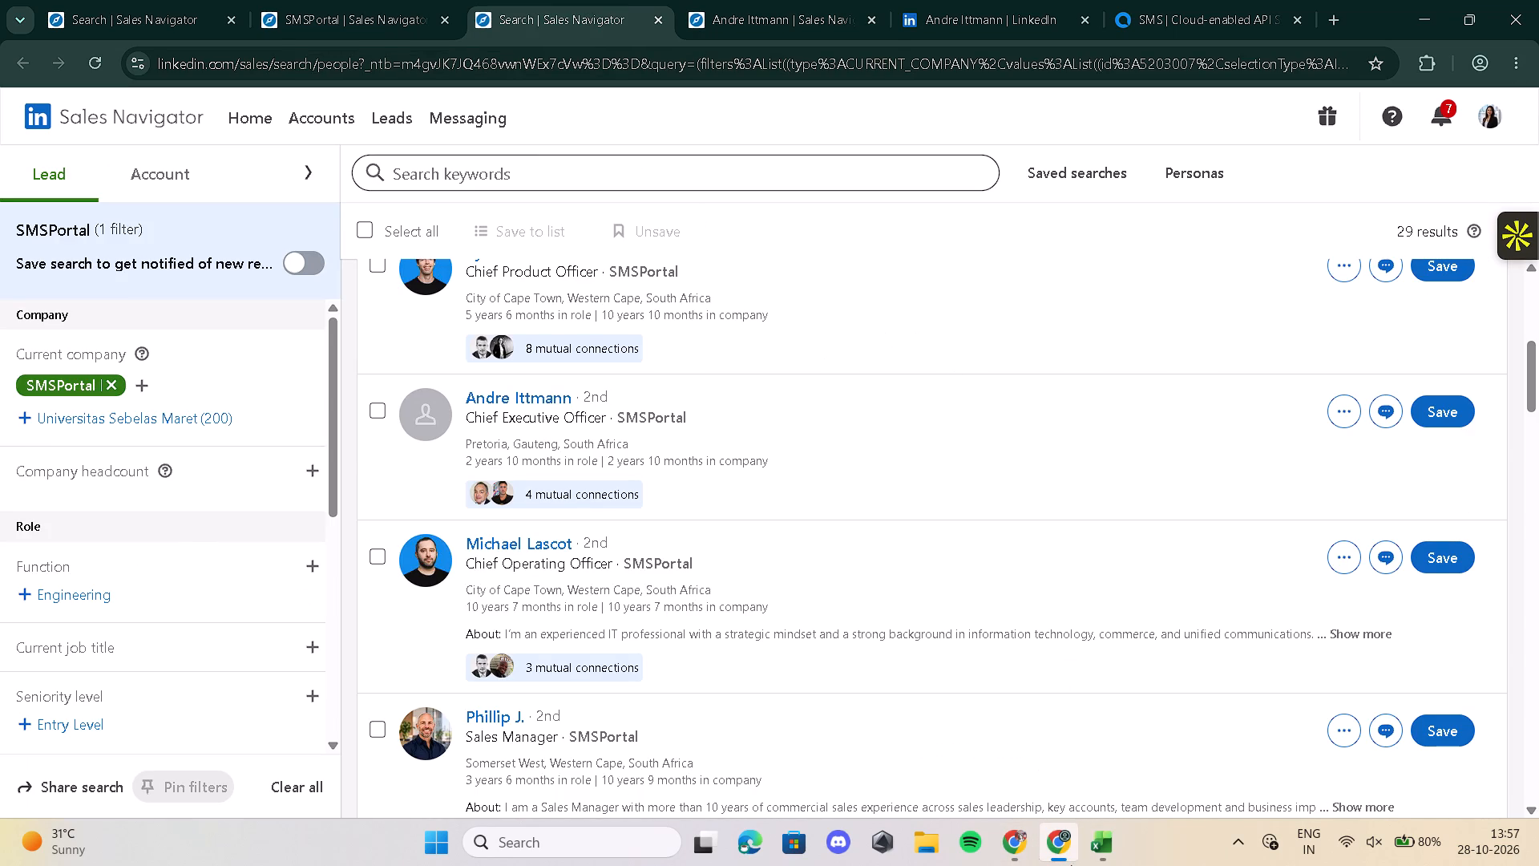
pyautogui.click(1084, 860)
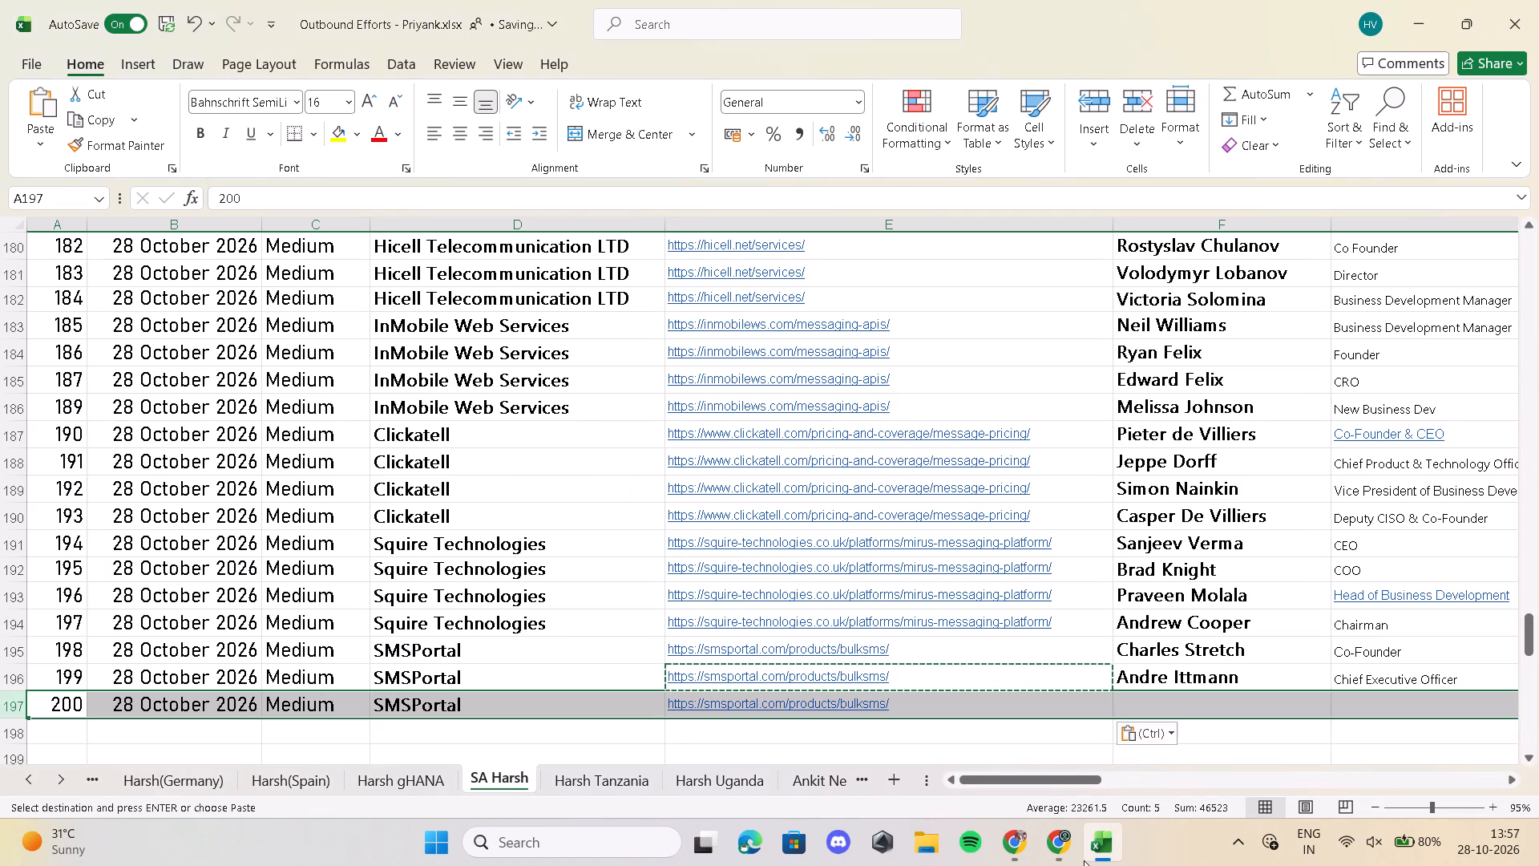
pyautogui.click(1084, 860)
pyautogui.scroll(-4, 794, 440)
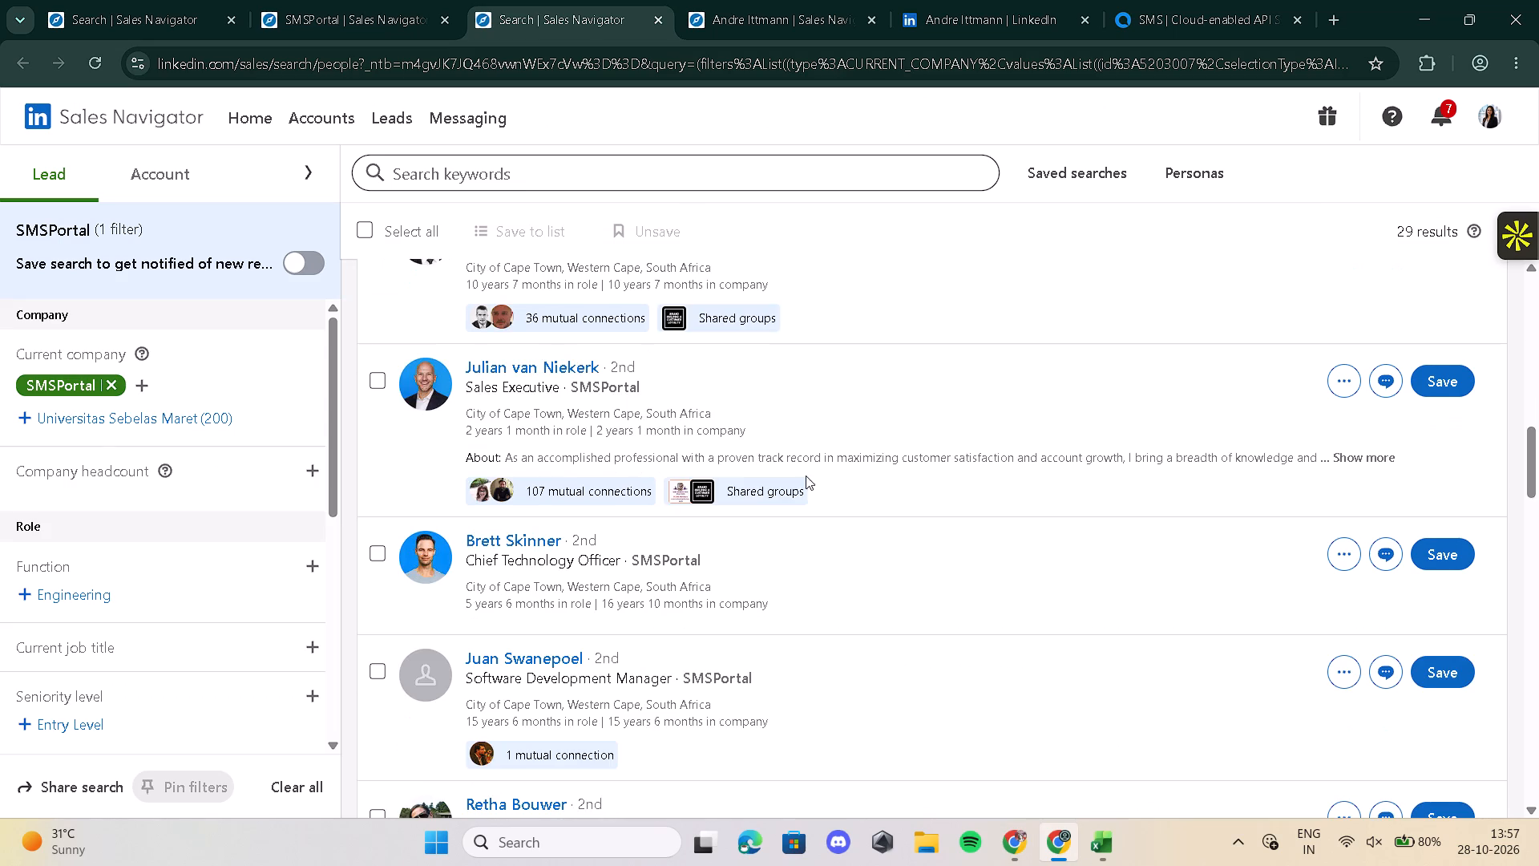
pyautogui.scroll(-11, 808, 447)
pyautogui.scroll(13, 812, 477)
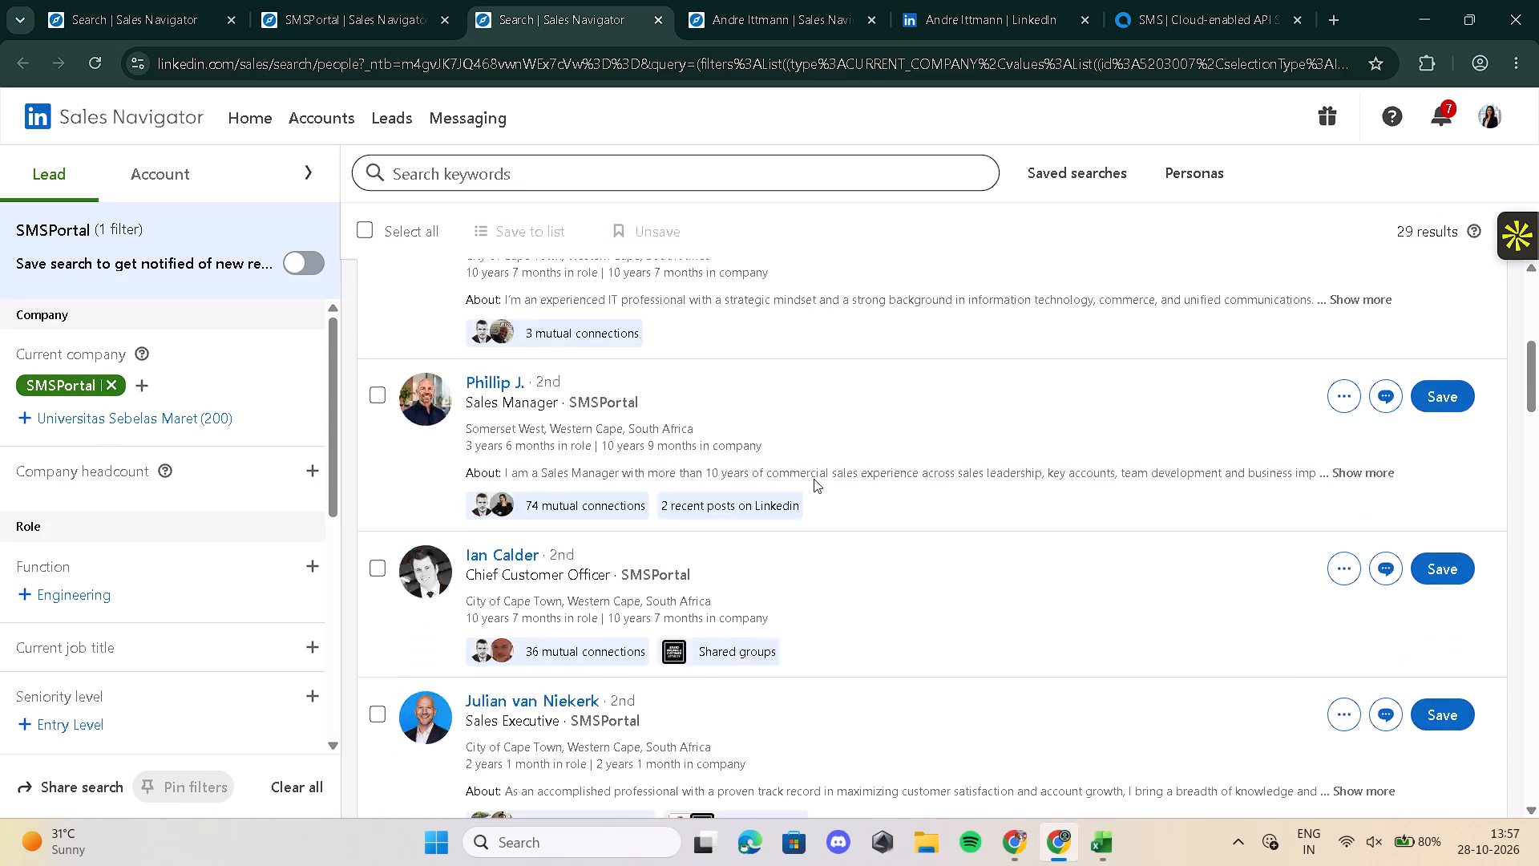
pyautogui.scroll(7, 814, 479)
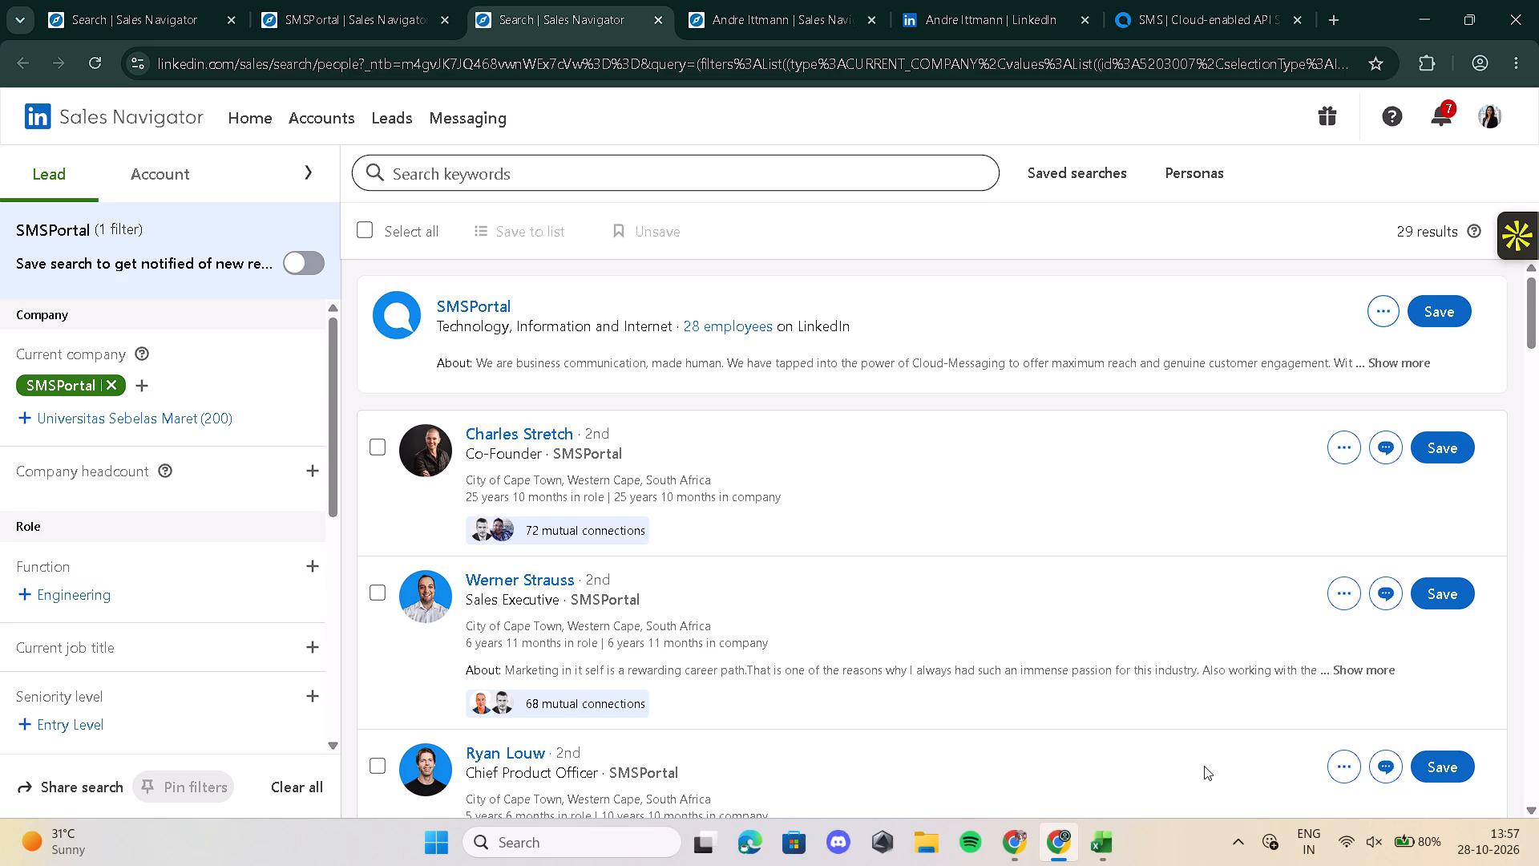
pyautogui.click(1224, 829)
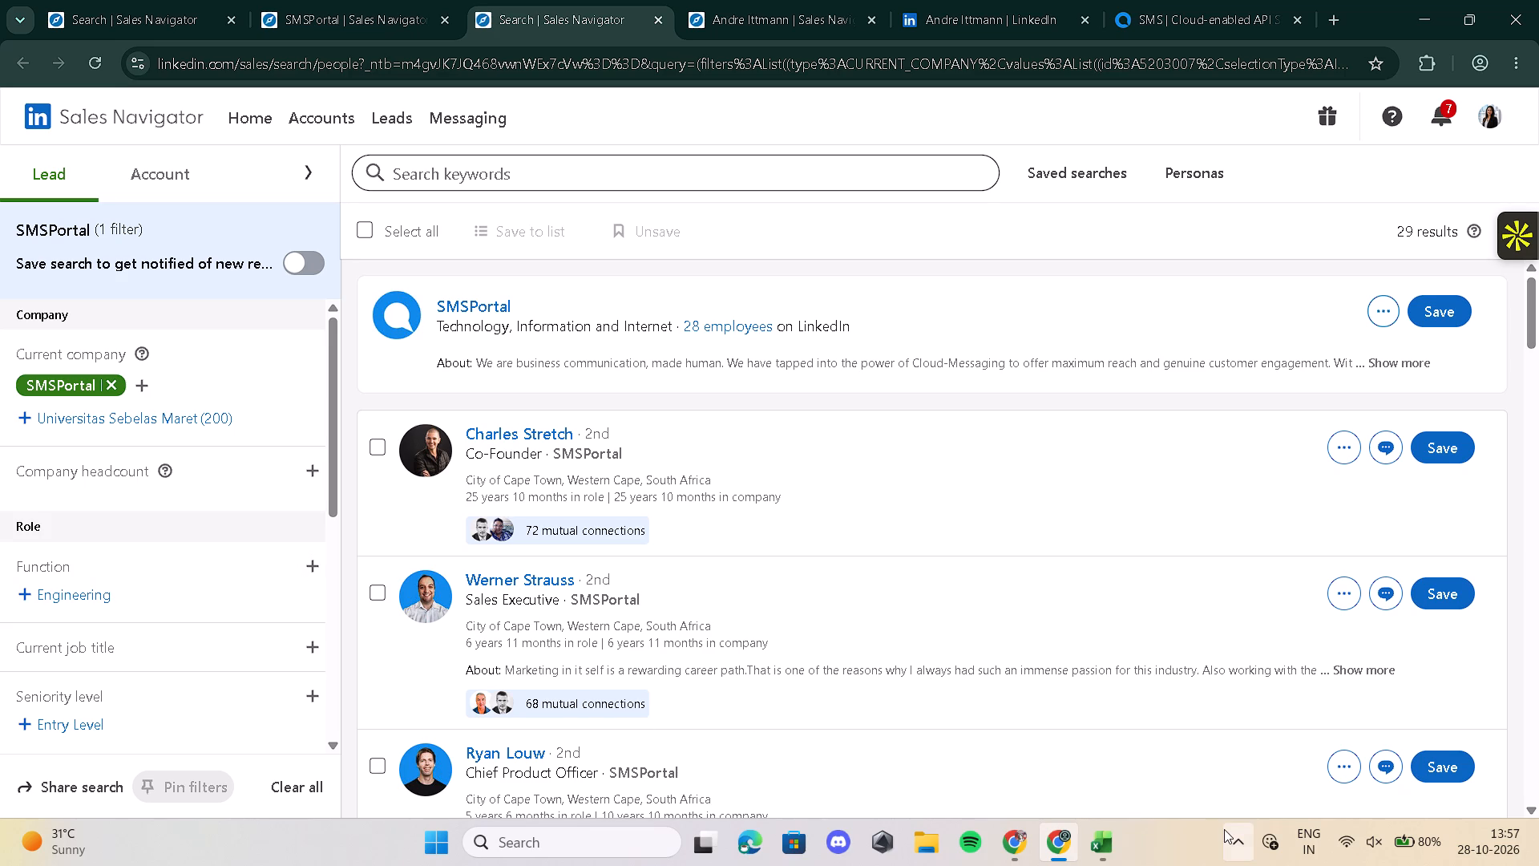
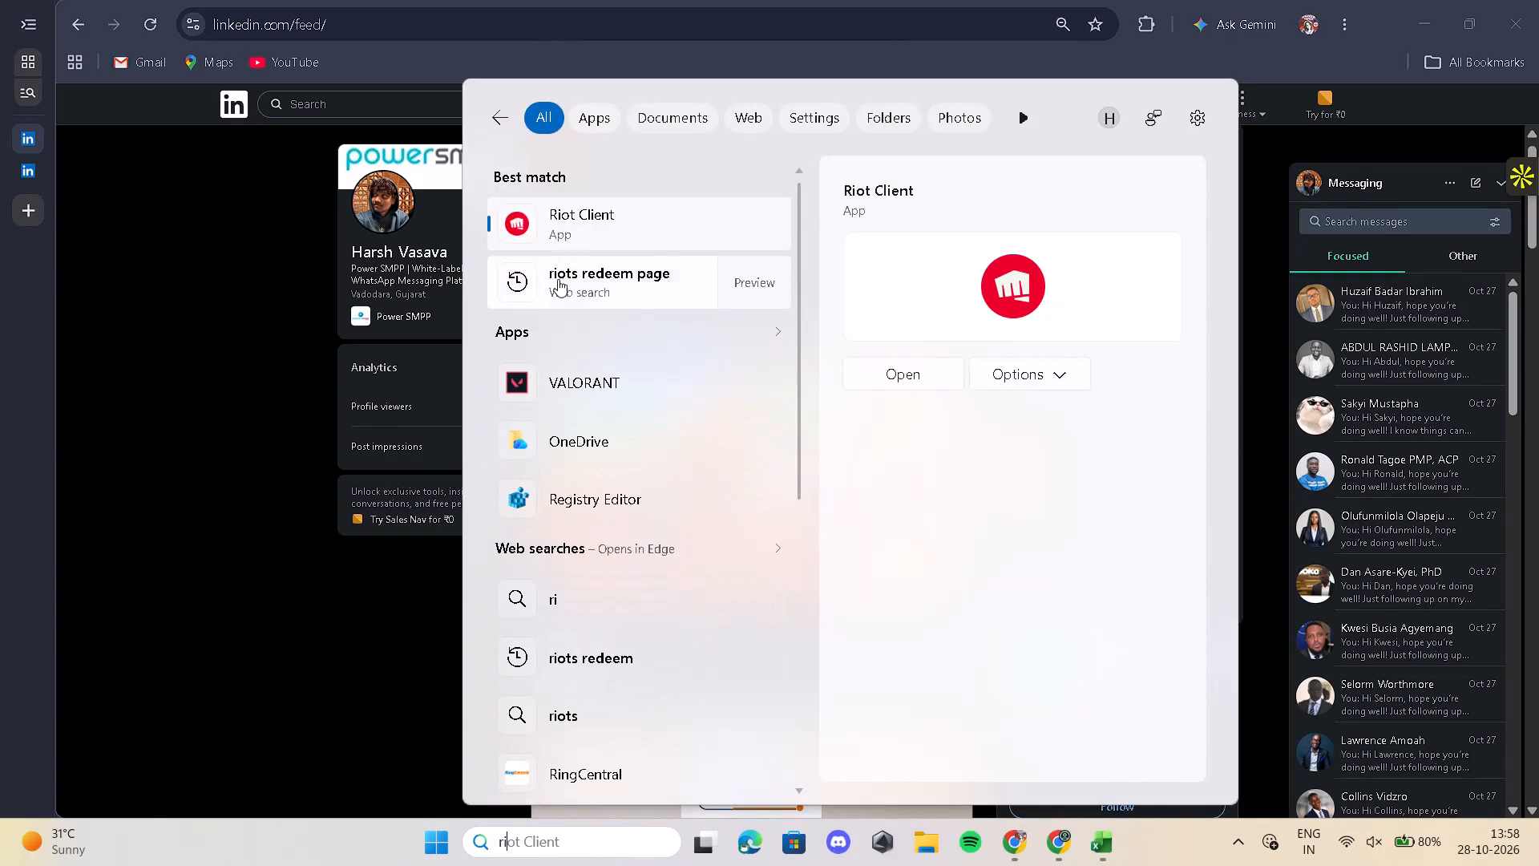
# Launch the Riot Client from the Windows search results.
pyautogui.click(597, 211)
# Raise the screen brightness slightly.
pyautogui.click(1224, 852)
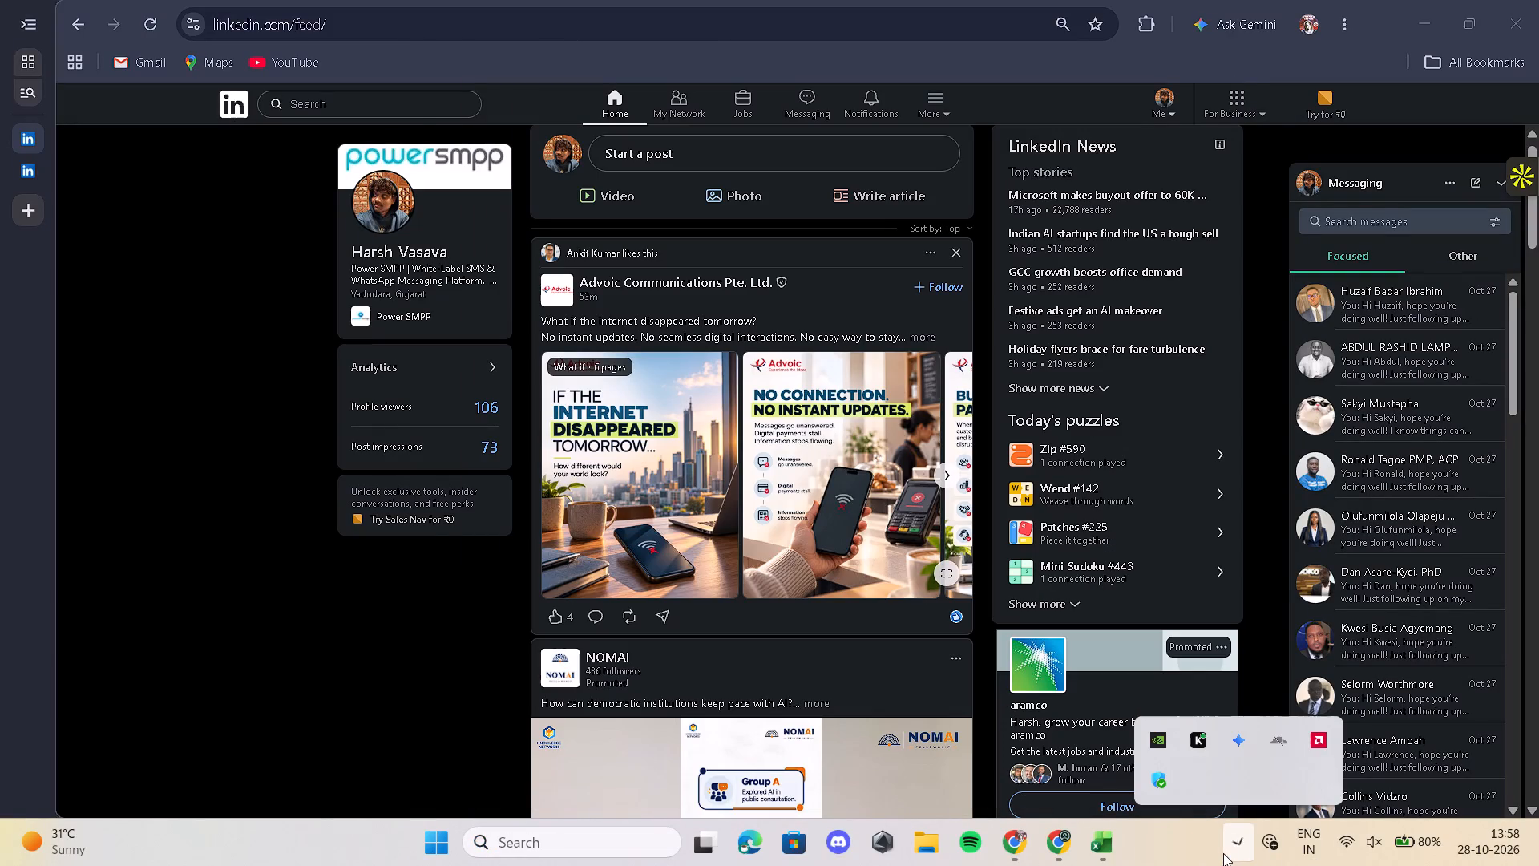
pyautogui.click(1368, 847)
pyautogui.moveTo(1380, 671); pyautogui.dragTo(1396, 670)
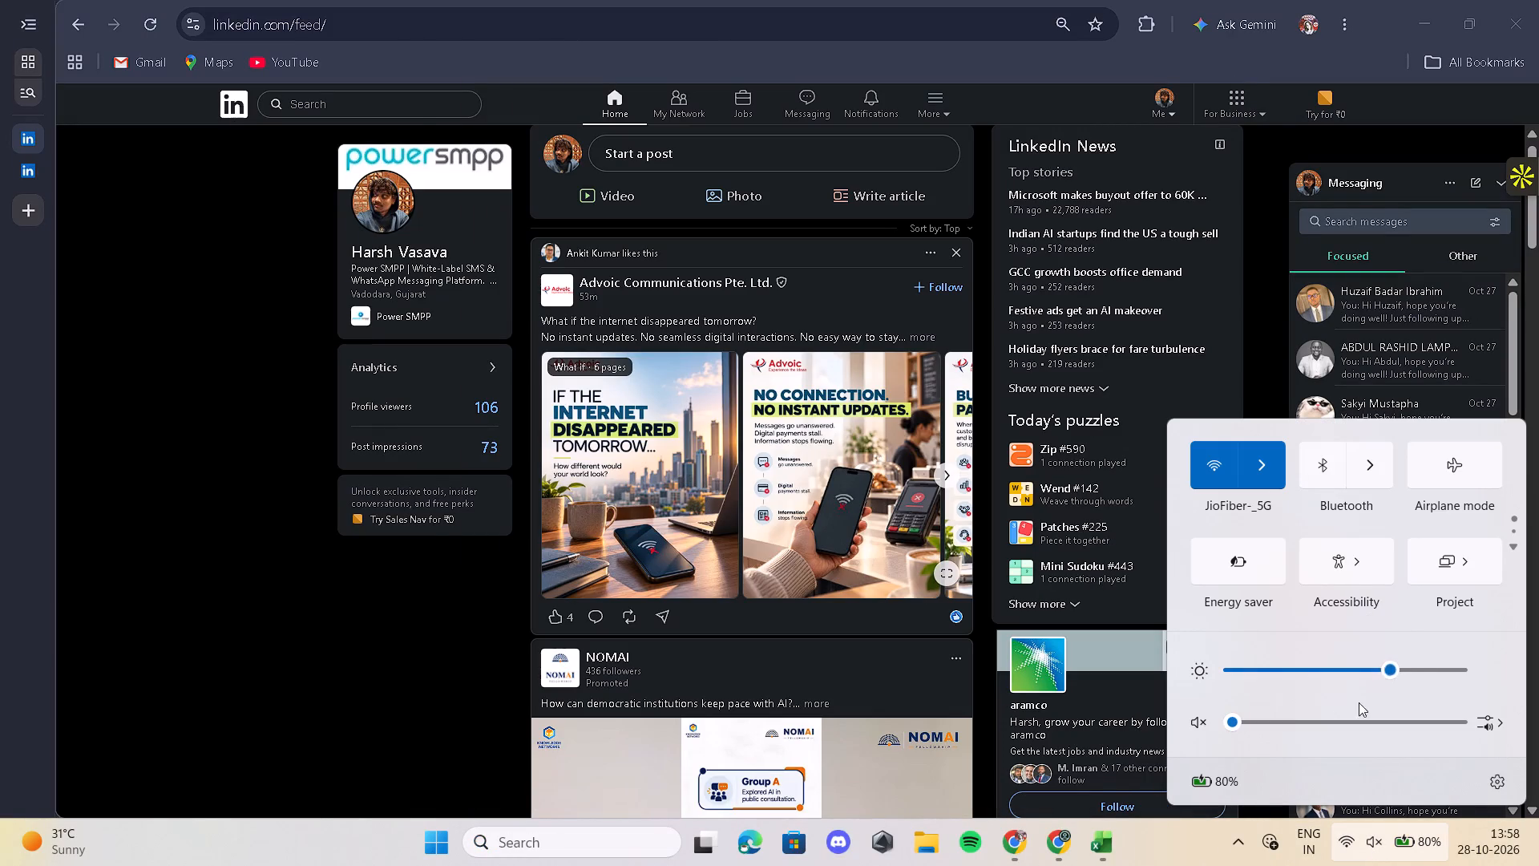
pyautogui.click(1154, 856)
pyautogui.click(1246, 851)
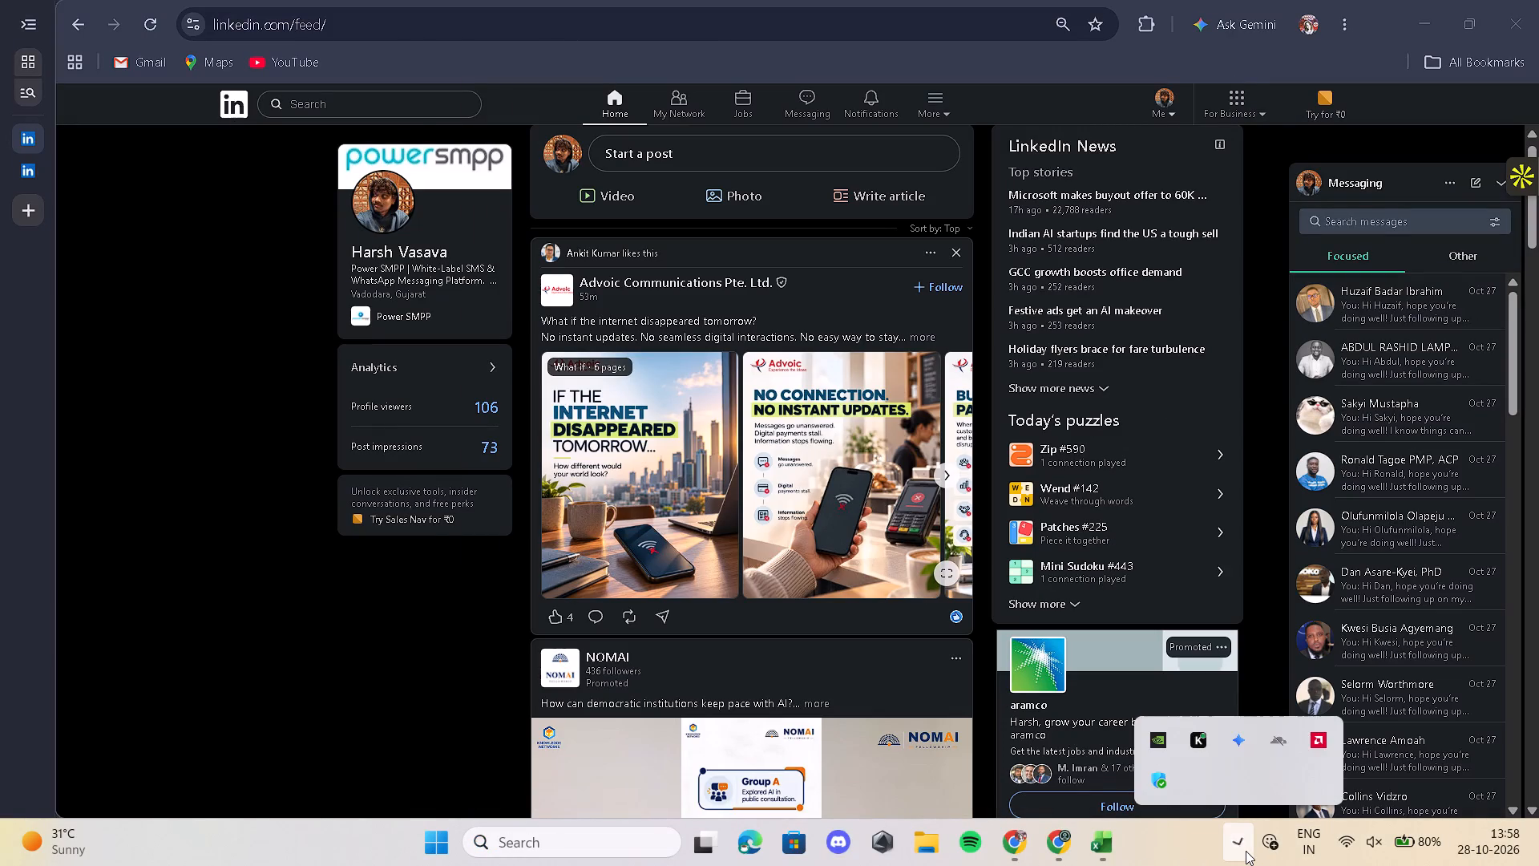
pyautogui.click(1246, 851)
# Look over the LinkedIn home feed, the account's own profile with its experience and education, and the most recent message thread.
pyautogui.doubleClick(611, 107)
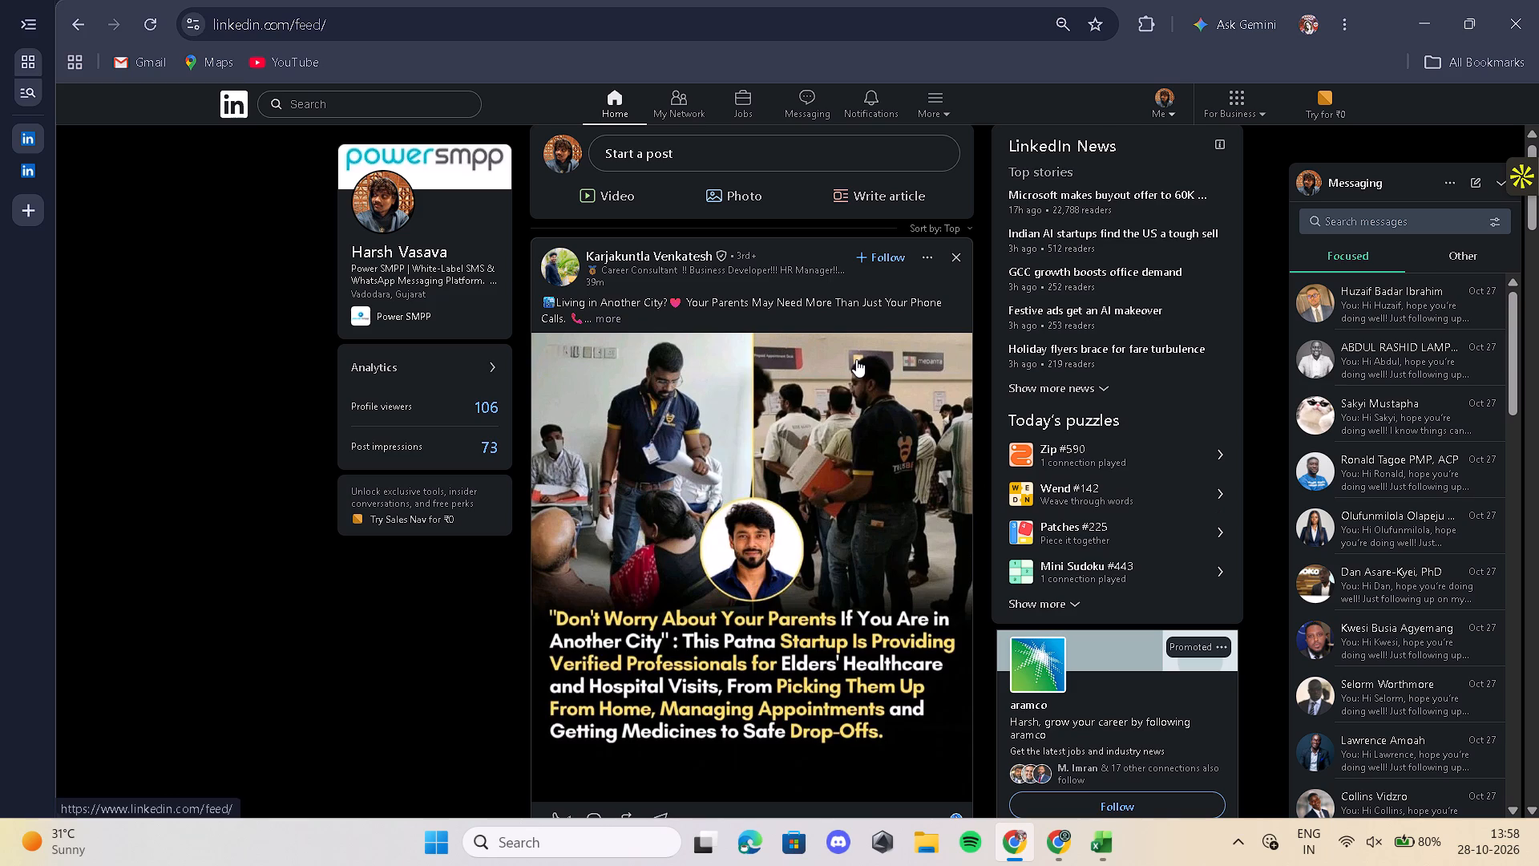
pyautogui.click(365, 200)
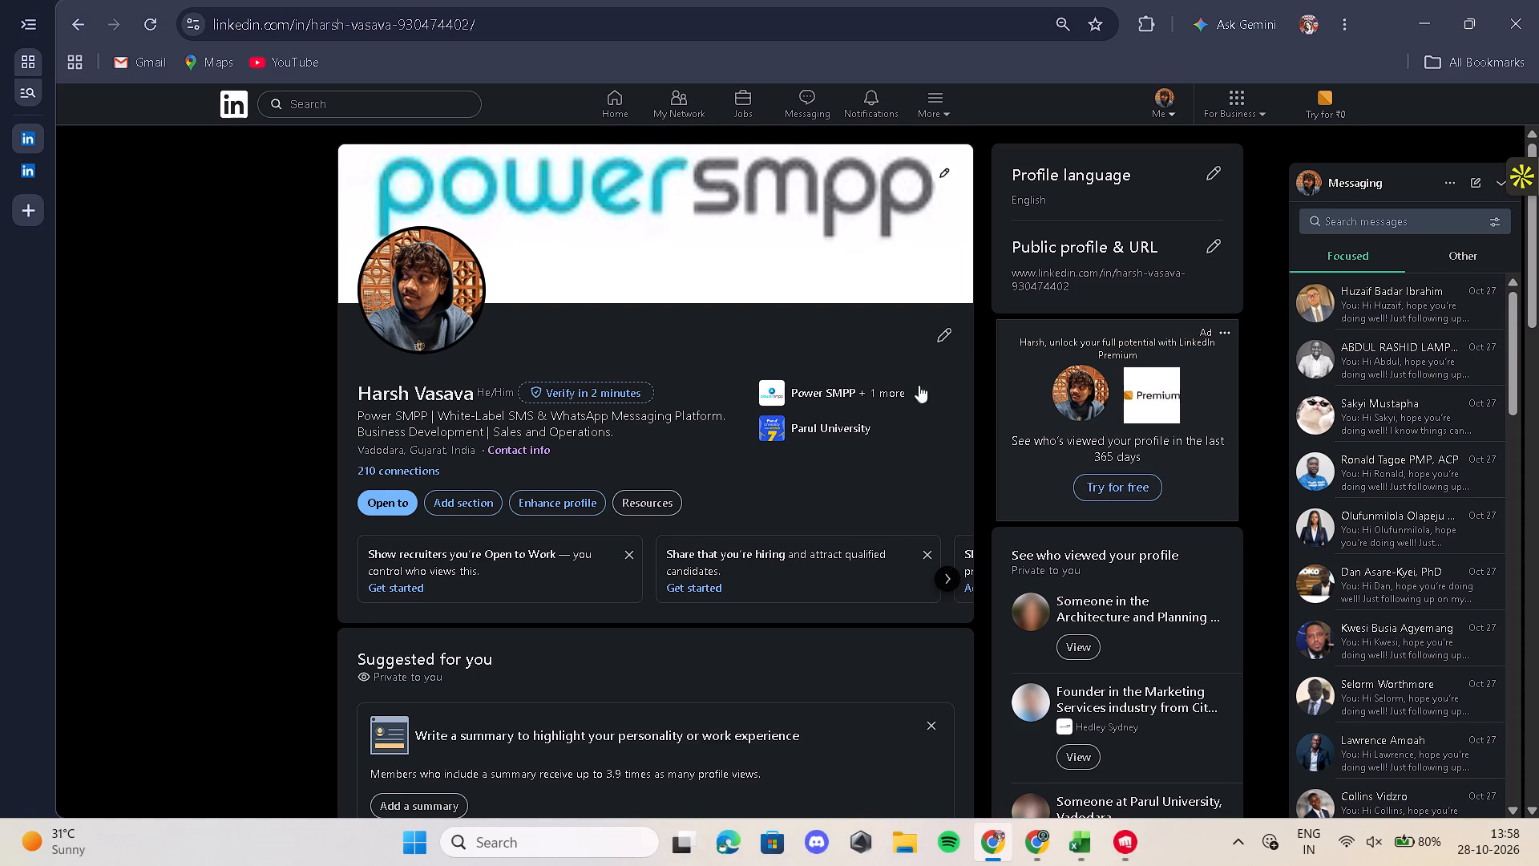
pyautogui.click(875, 391)
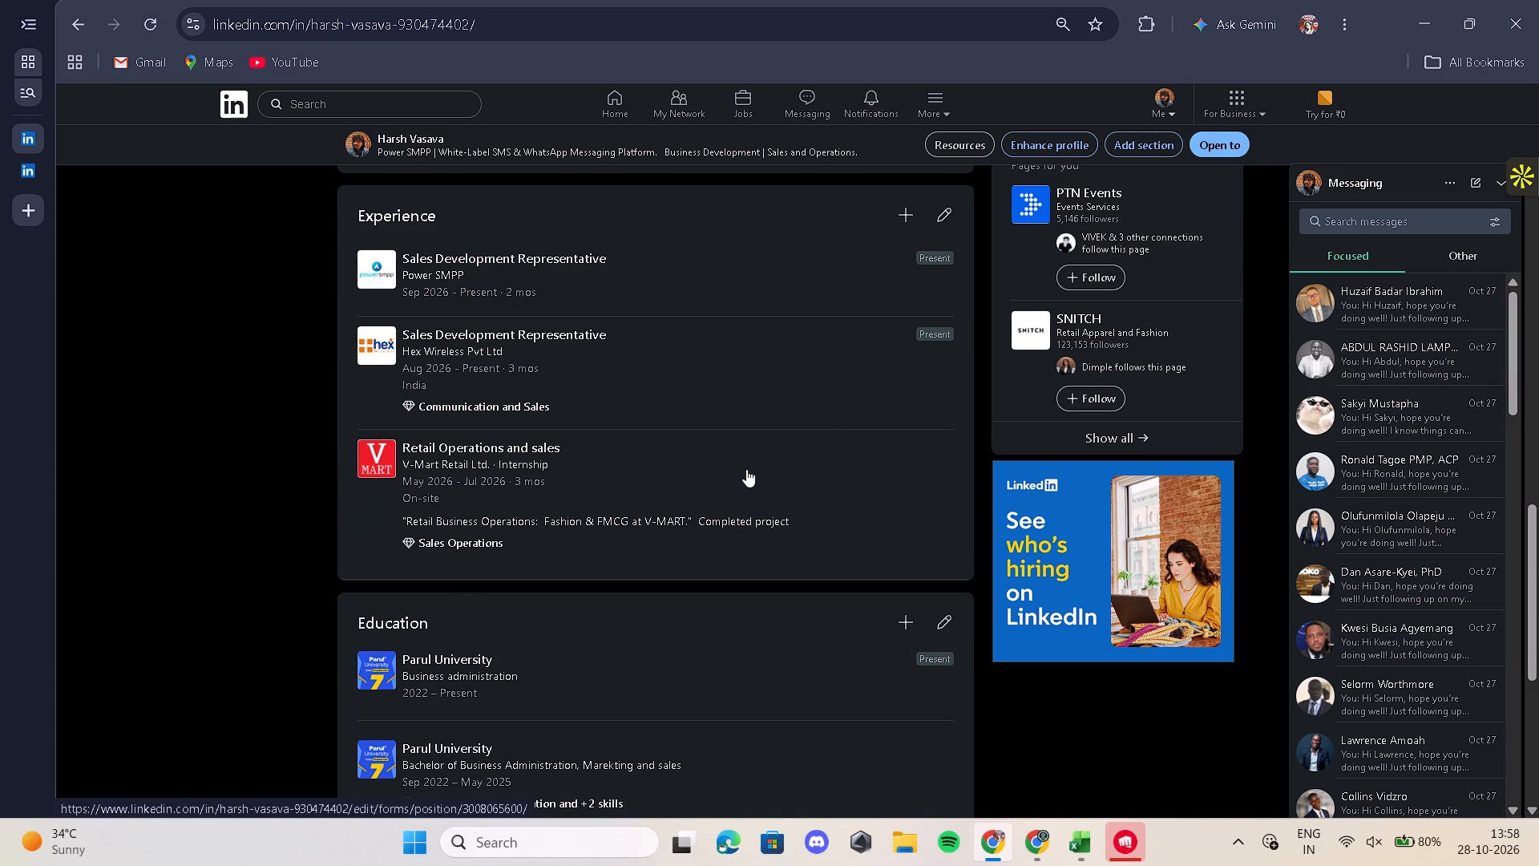
pyautogui.scroll(-3, 746, 467)
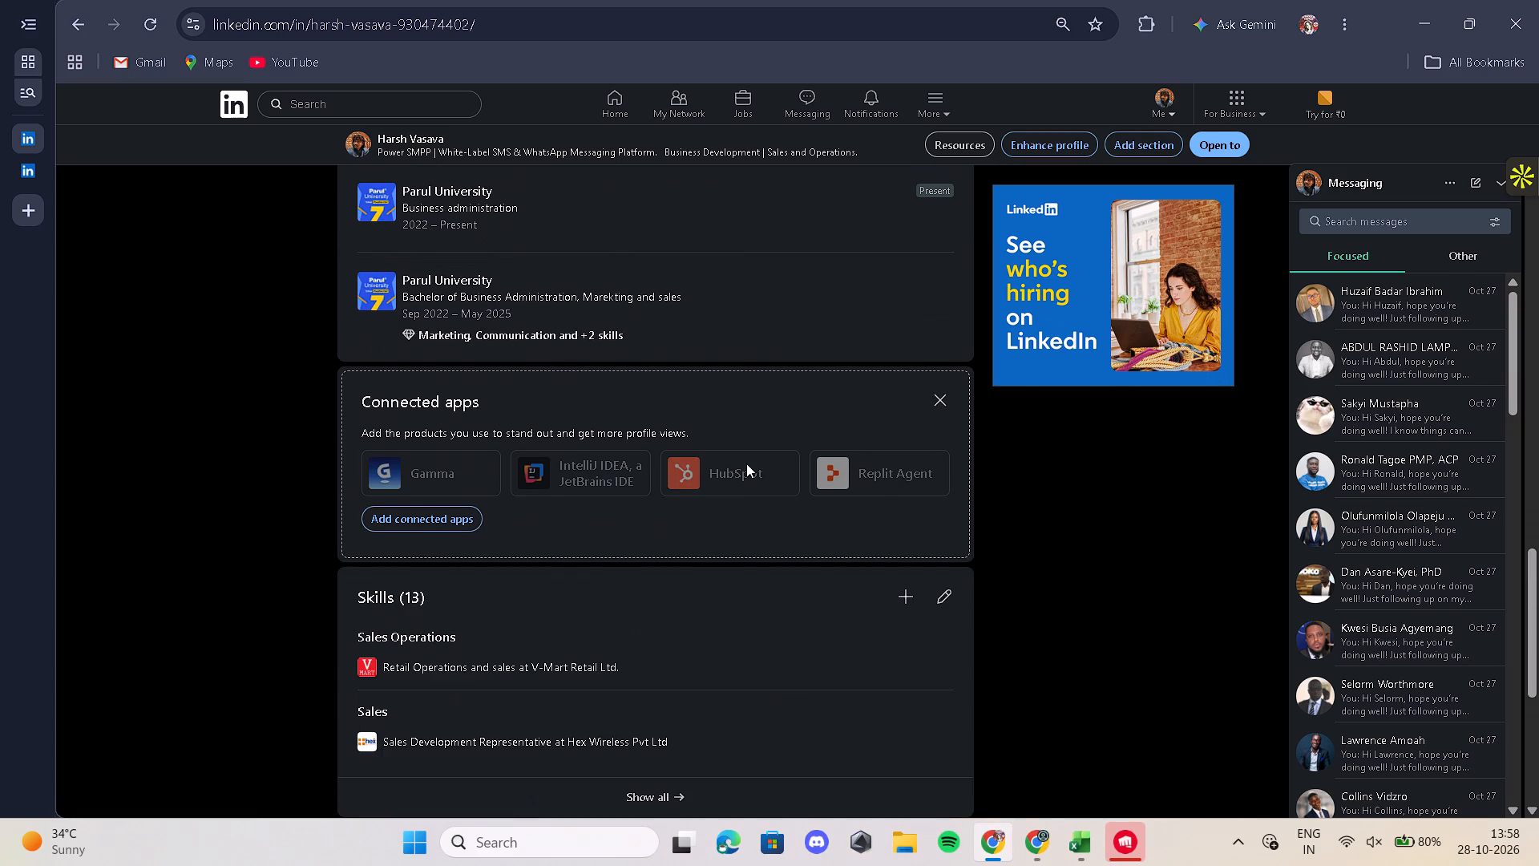
pyautogui.scroll(14, 746, 463)
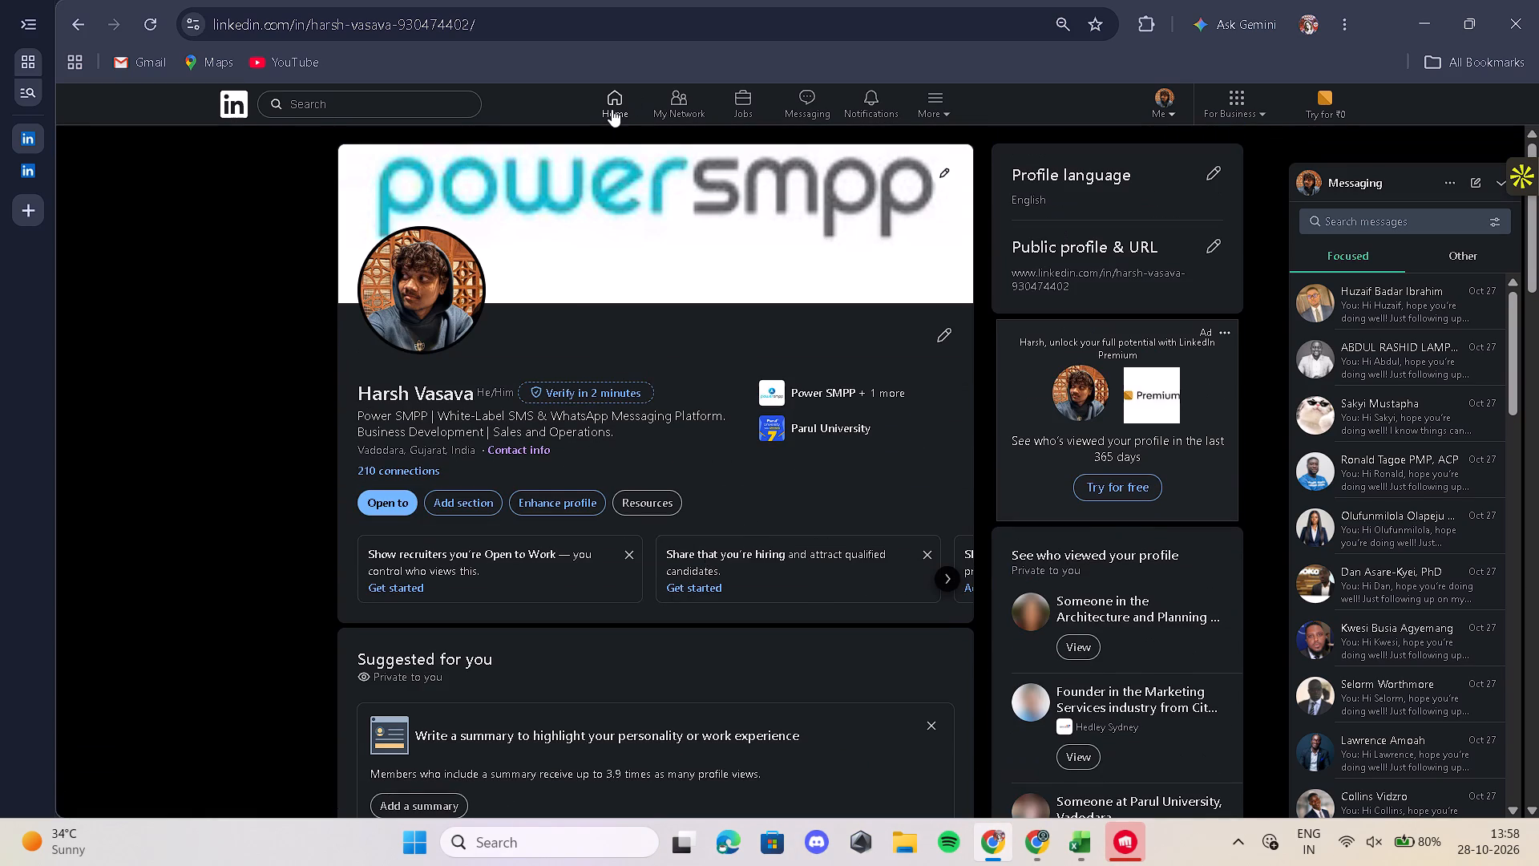
pyautogui.scroll(4, 1271, 589)
pyautogui.click(608, 100)
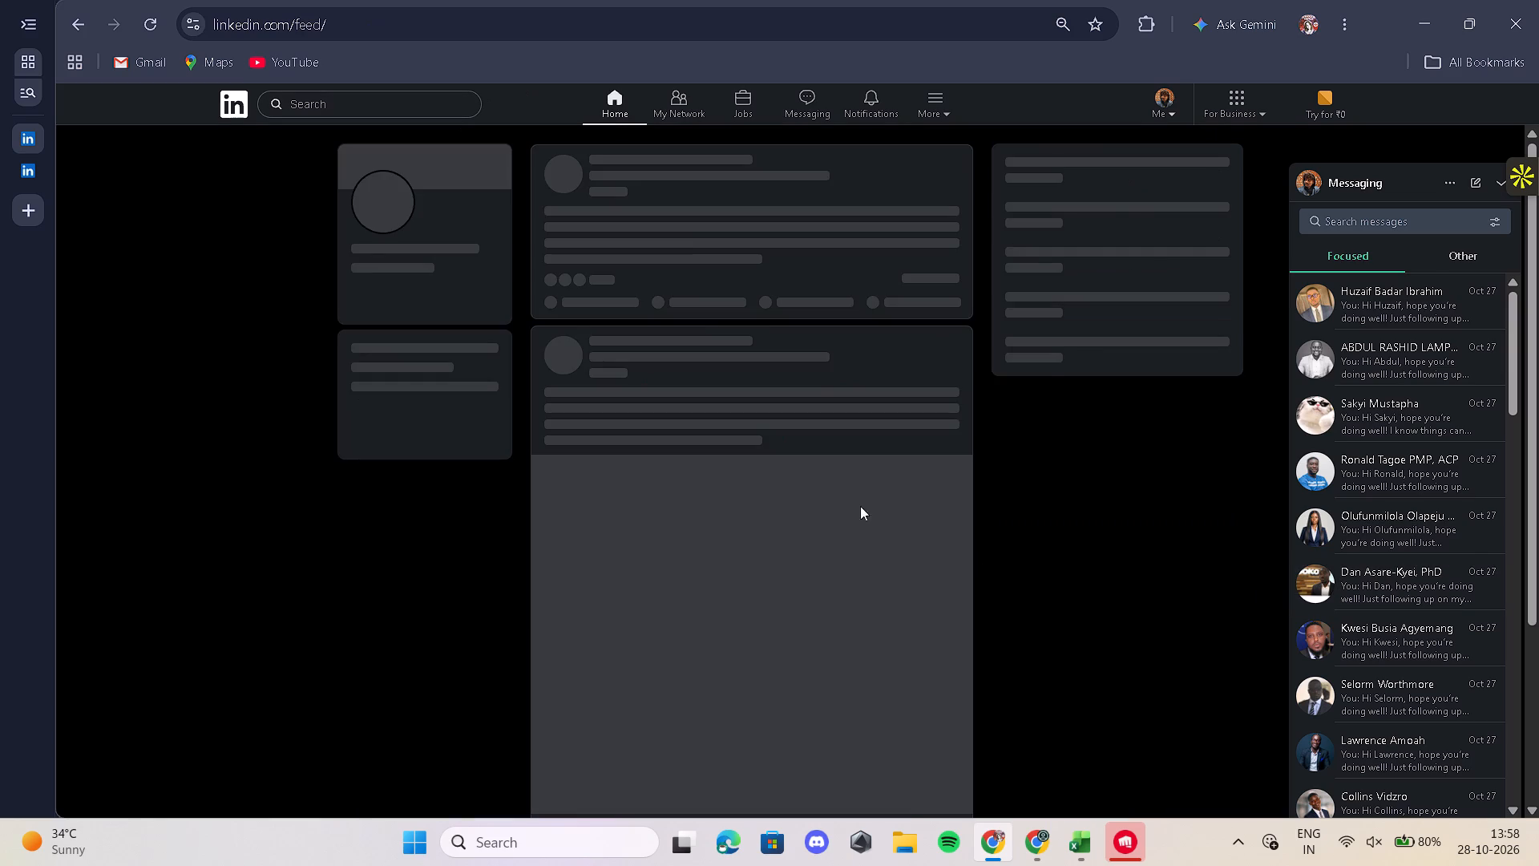
pyautogui.click(1377, 306)
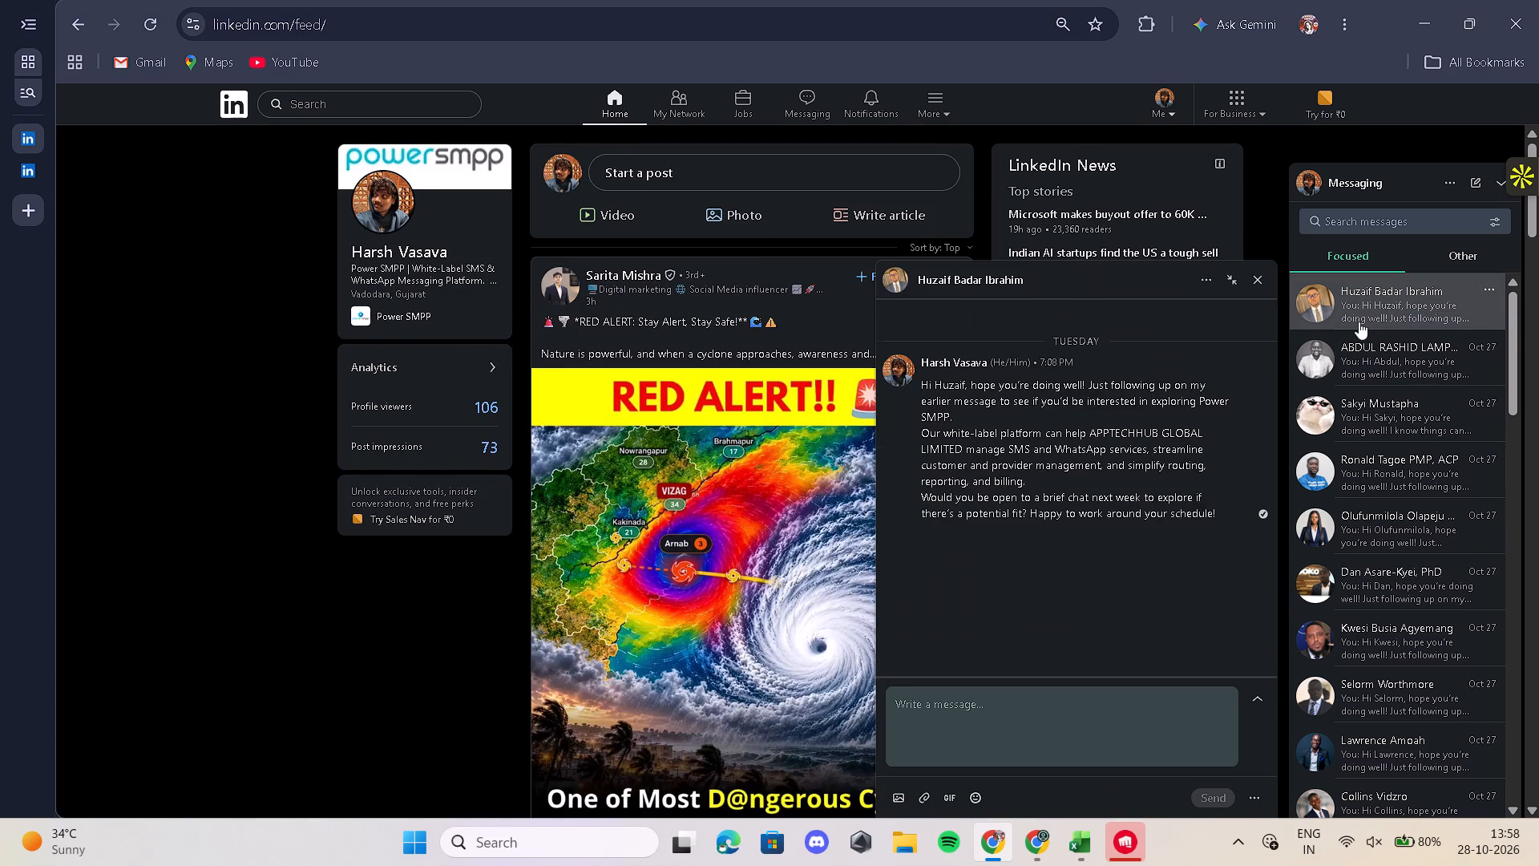
pyautogui.click(1253, 278)
pyautogui.scroll(-2, 1030, 611)
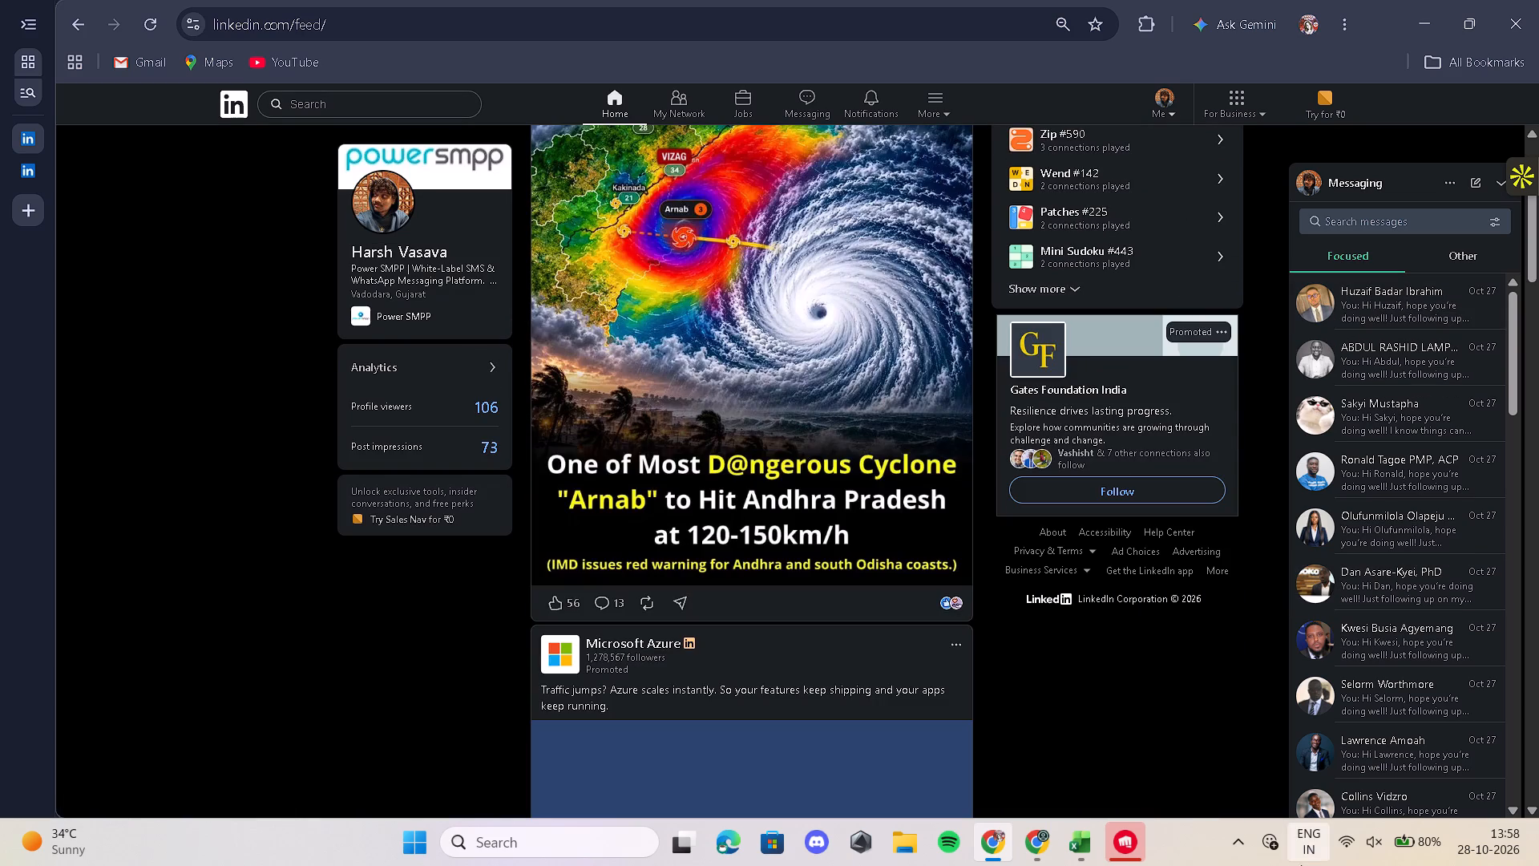
# Switch to Riot Client, check the download progress and overview on the VALORANT page, and minimize the client.
pyautogui.click(1131, 840)
pyautogui.click(49, 495)
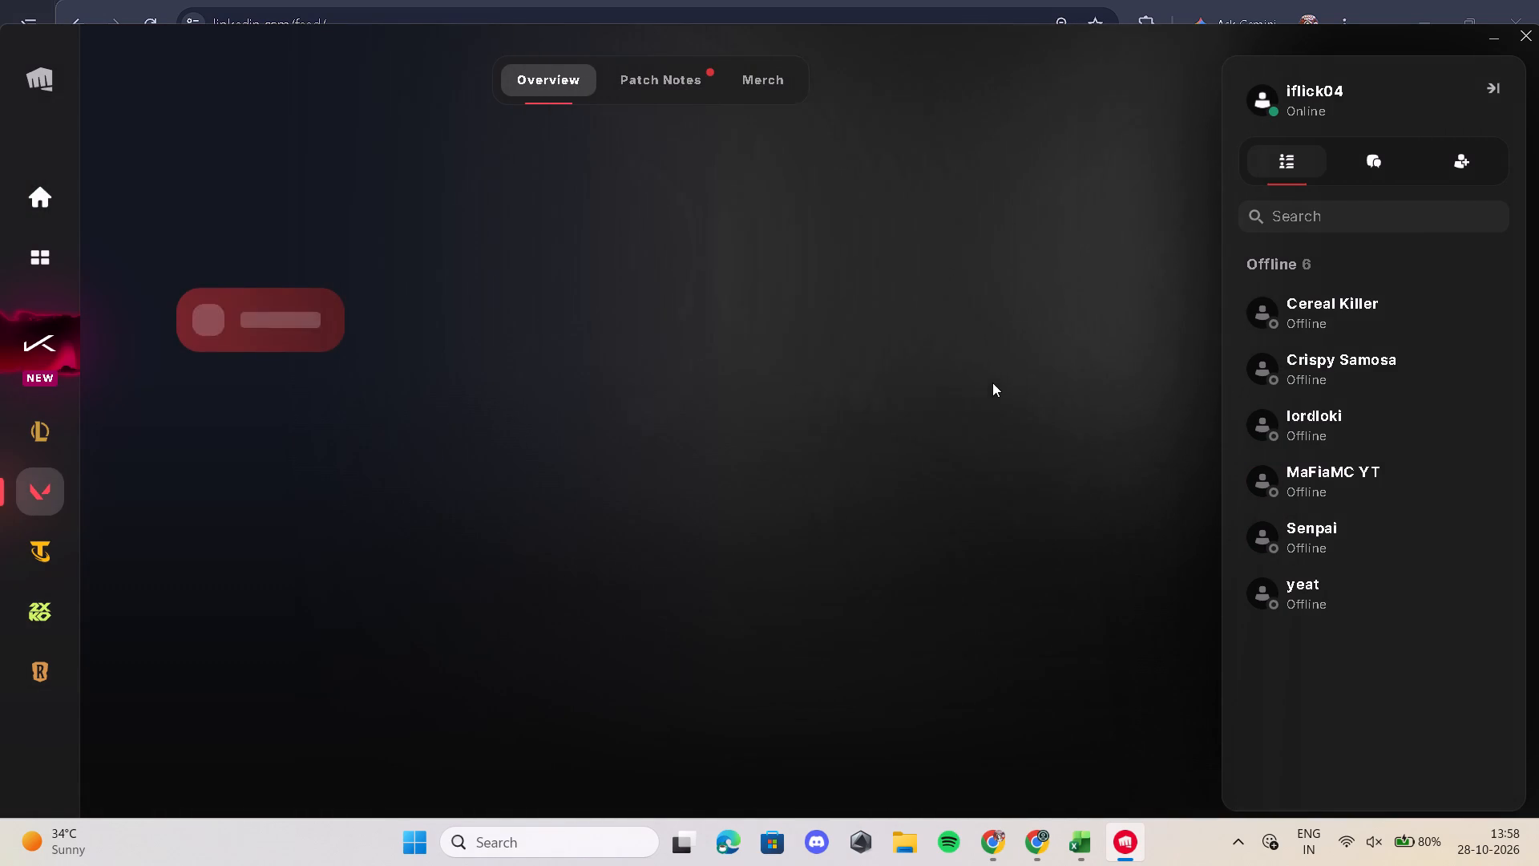
pyautogui.scroll(-4, 992, 382)
pyautogui.scroll(4, 1044, 433)
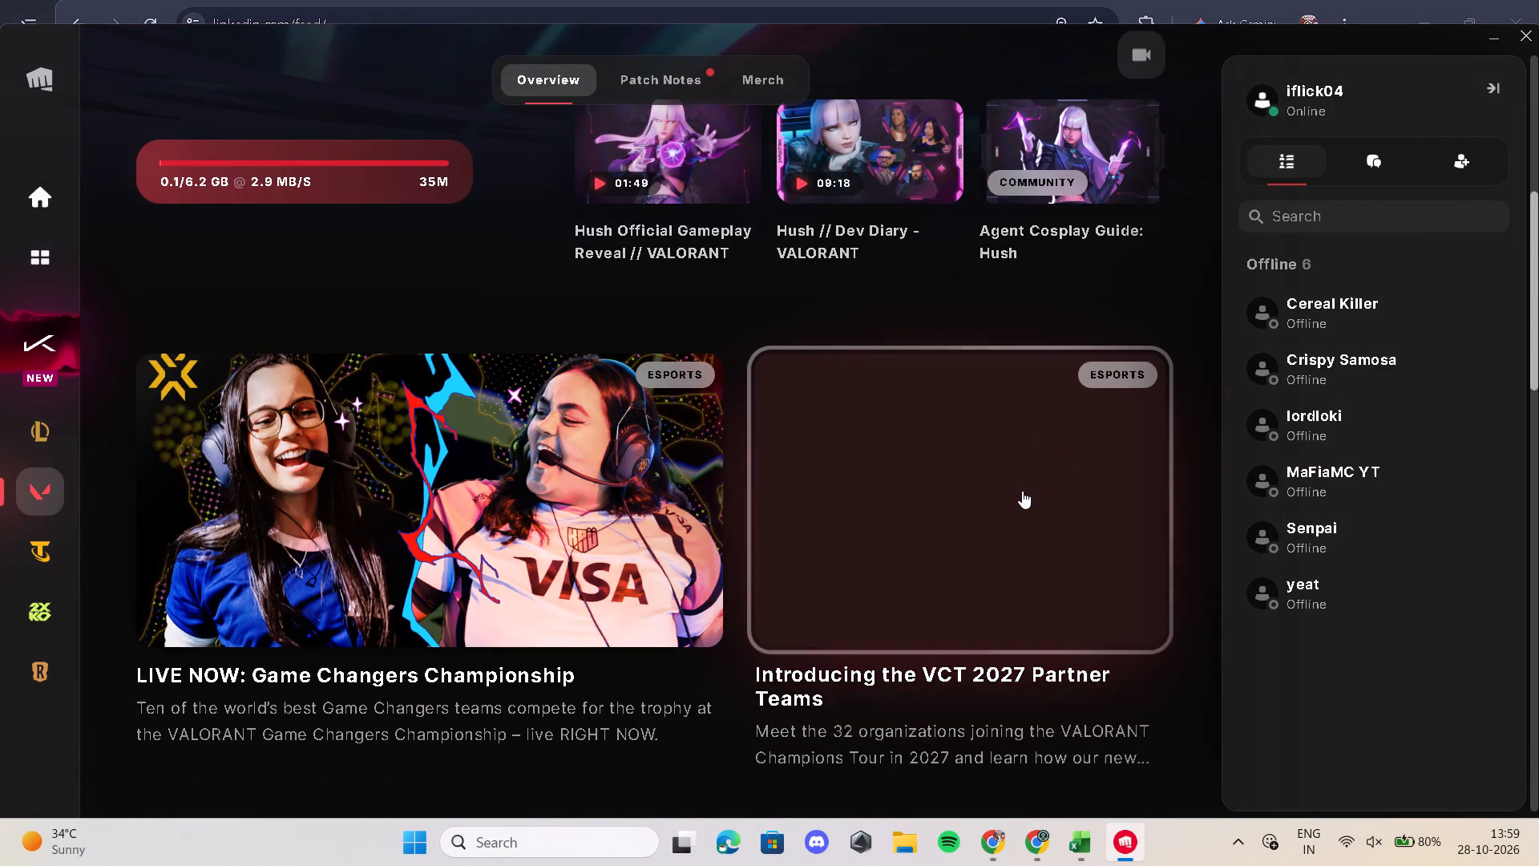
pyautogui.scroll(7, 1031, 480)
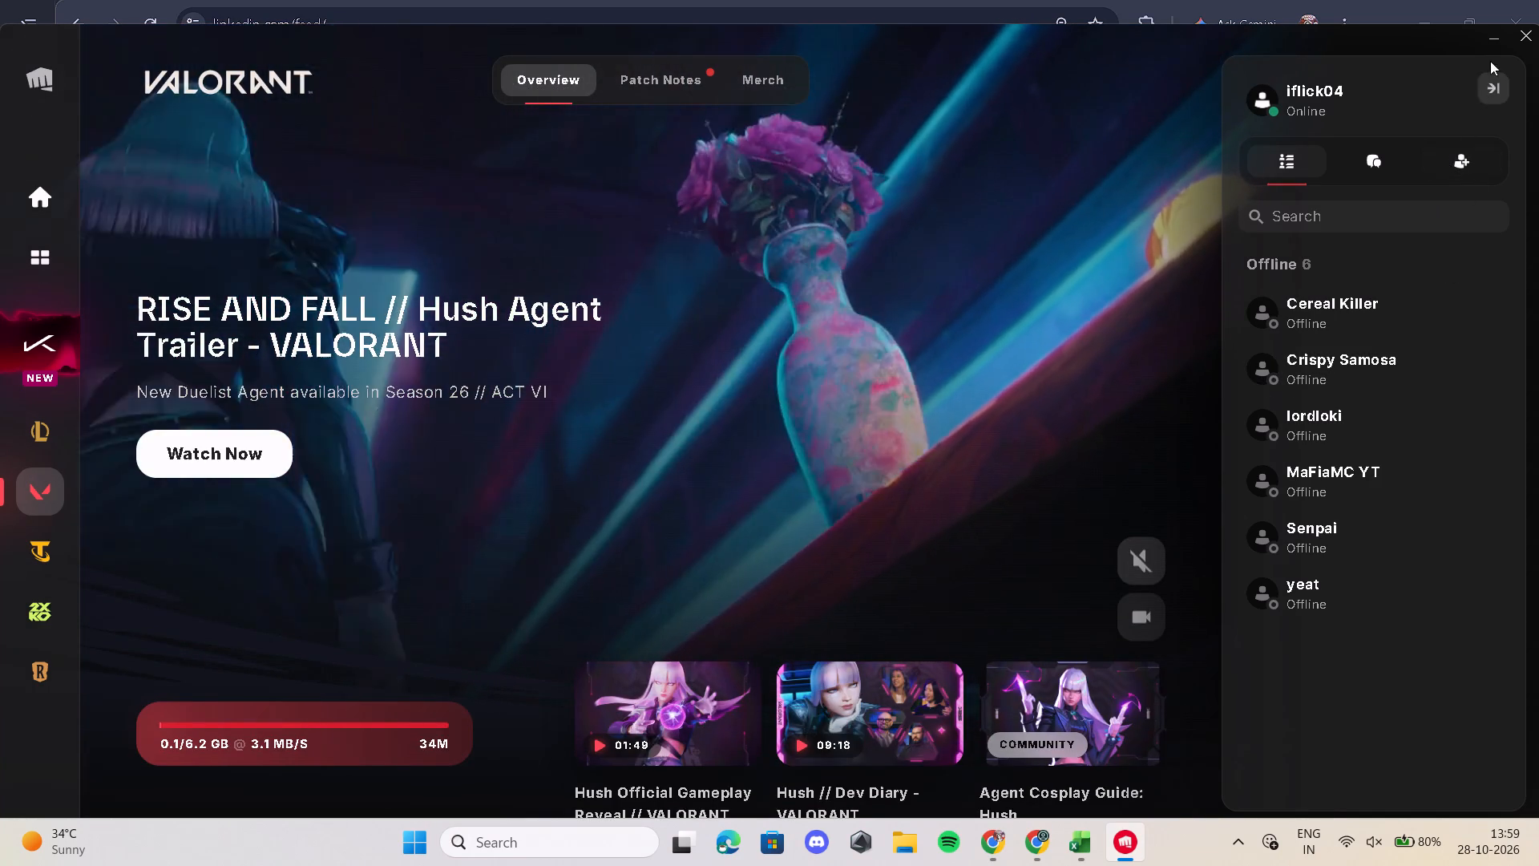
pyautogui.click(1494, 47)
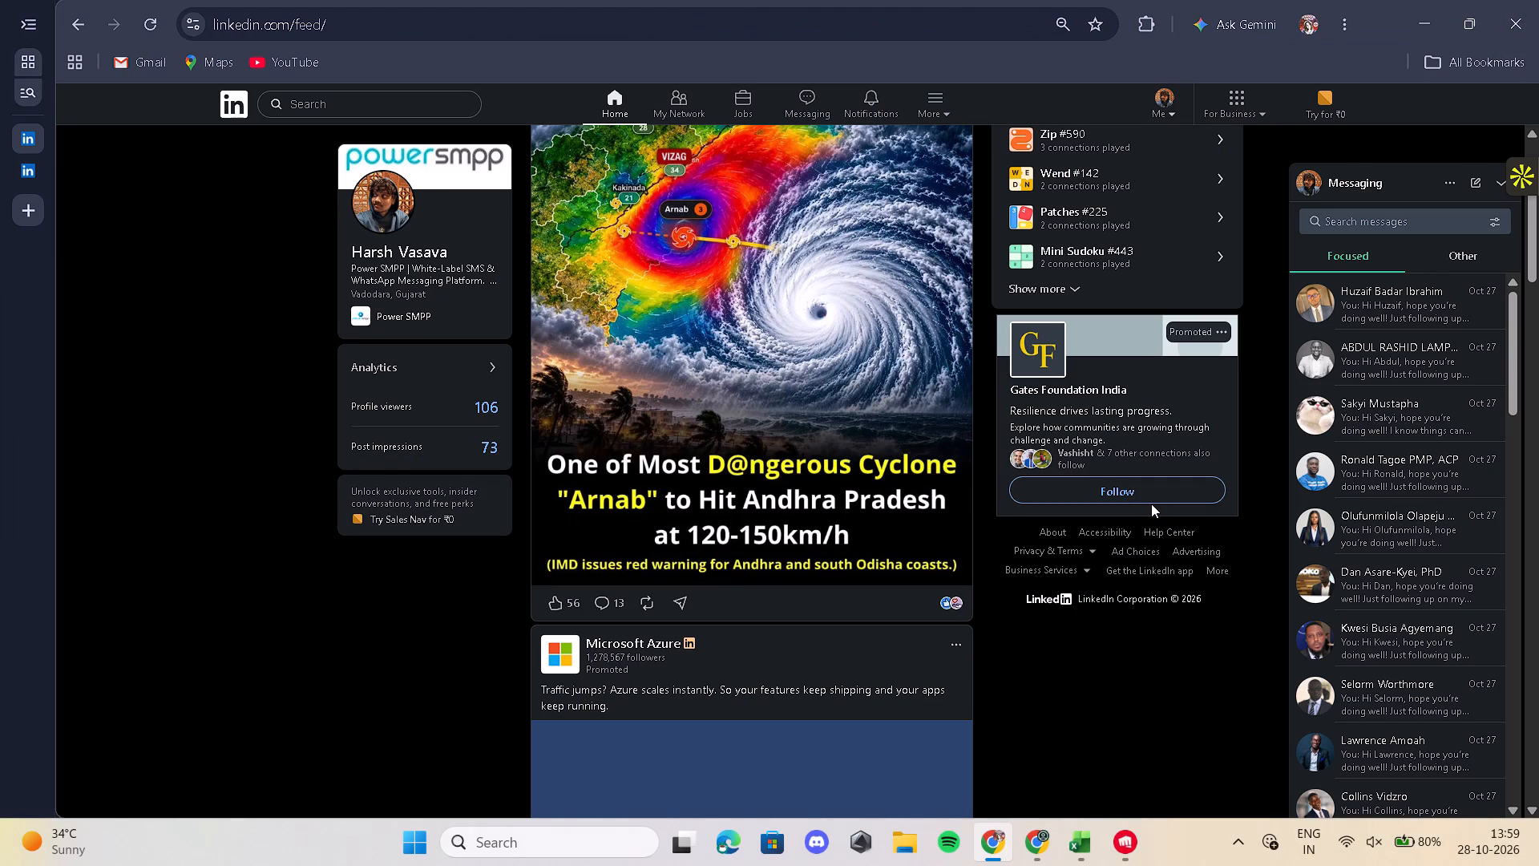
# Switch to the Sales Navigator results for SMSPortal and open the Chief Operating Officer's lead page in a new tab.
pyautogui.click(1065, 856)
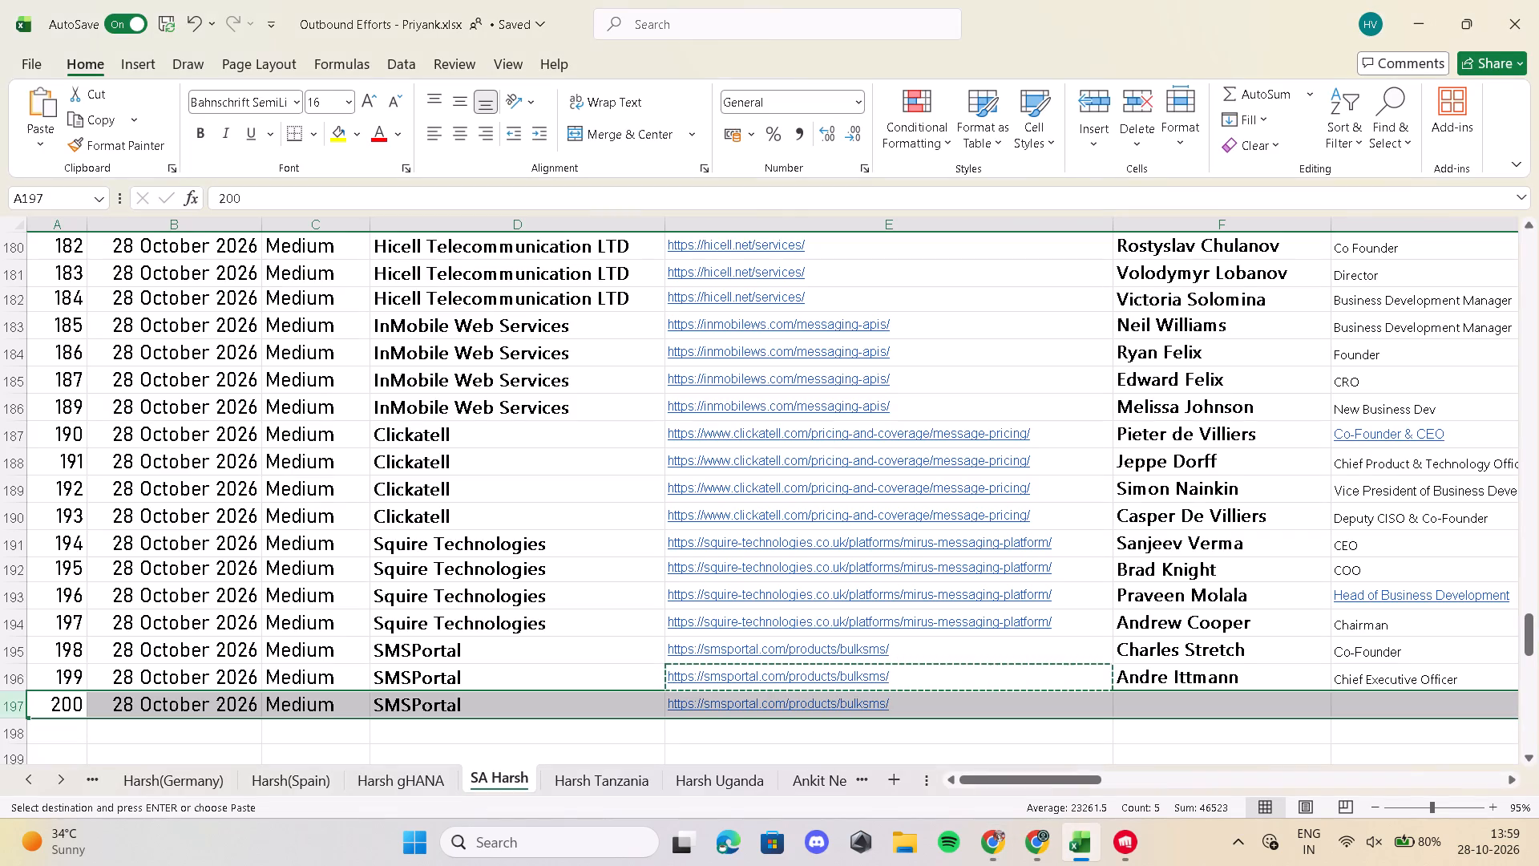
pyautogui.click(1051, 844)
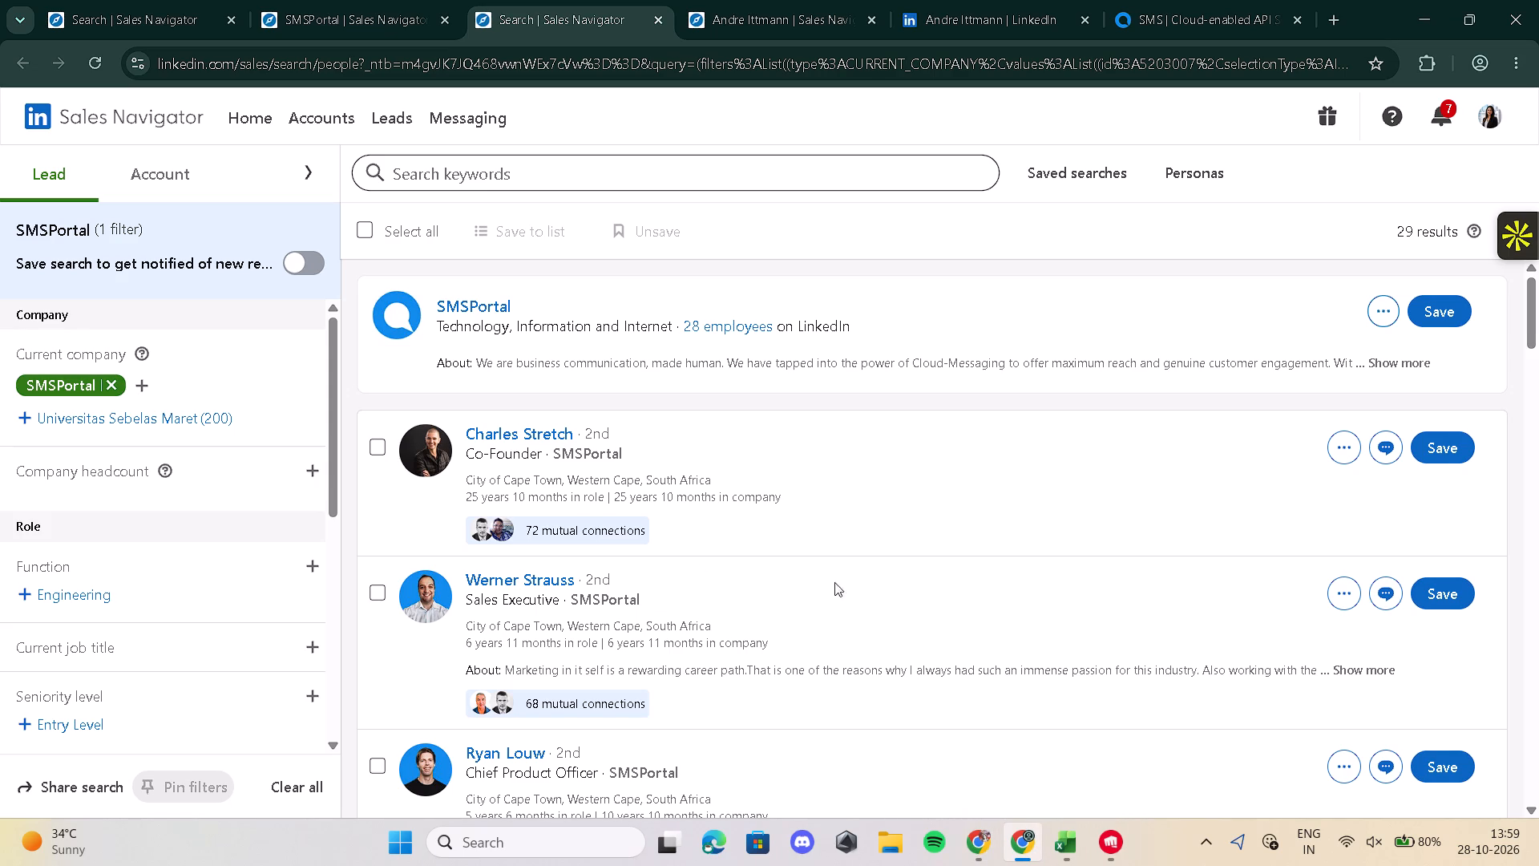
pyautogui.scroll(-1, 862, 564)
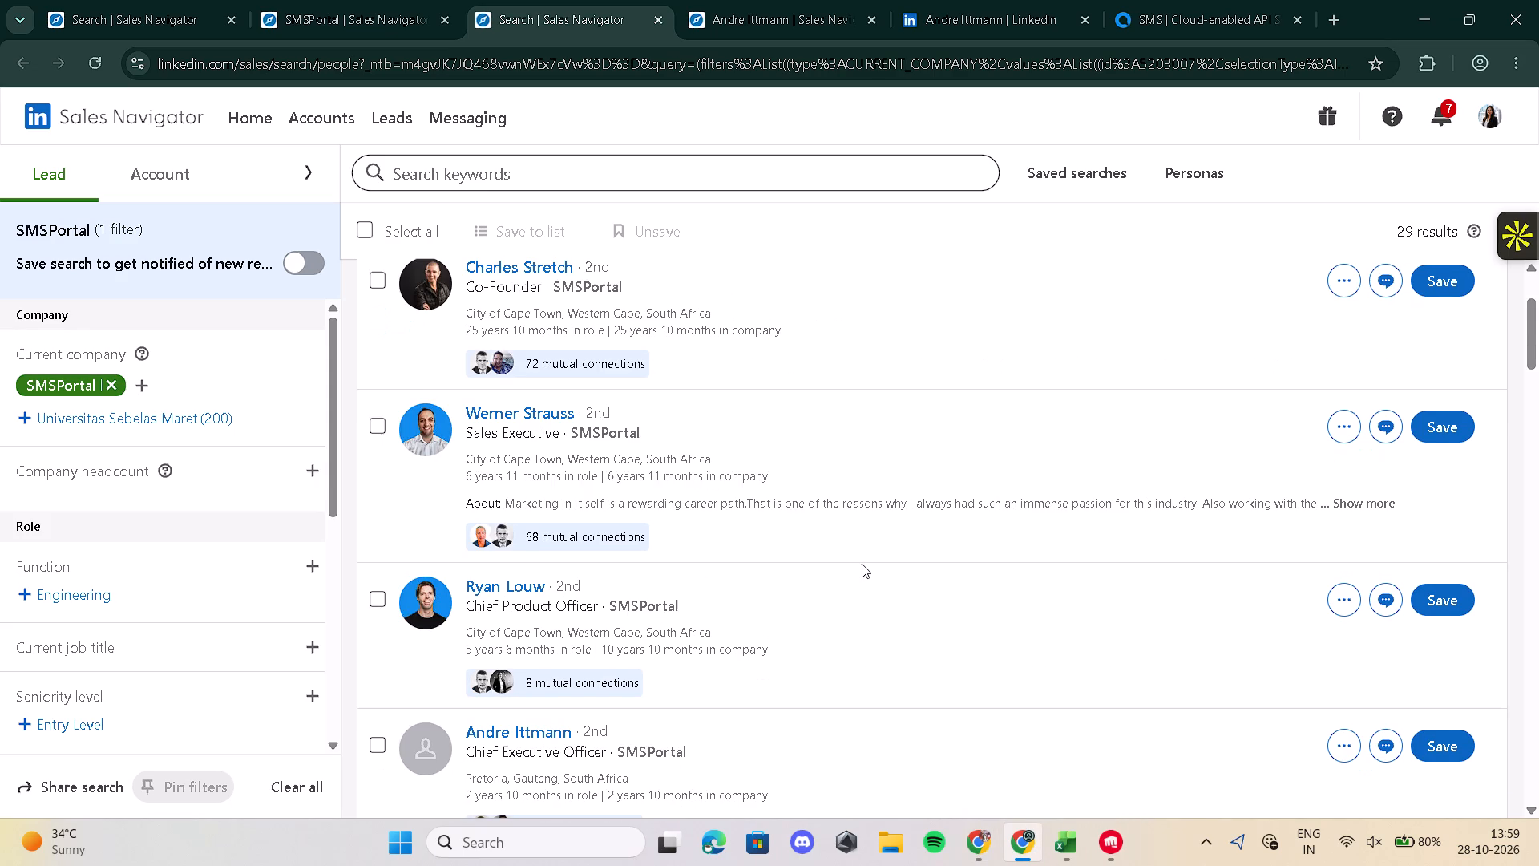
pyautogui.scroll(-1, 862, 564)
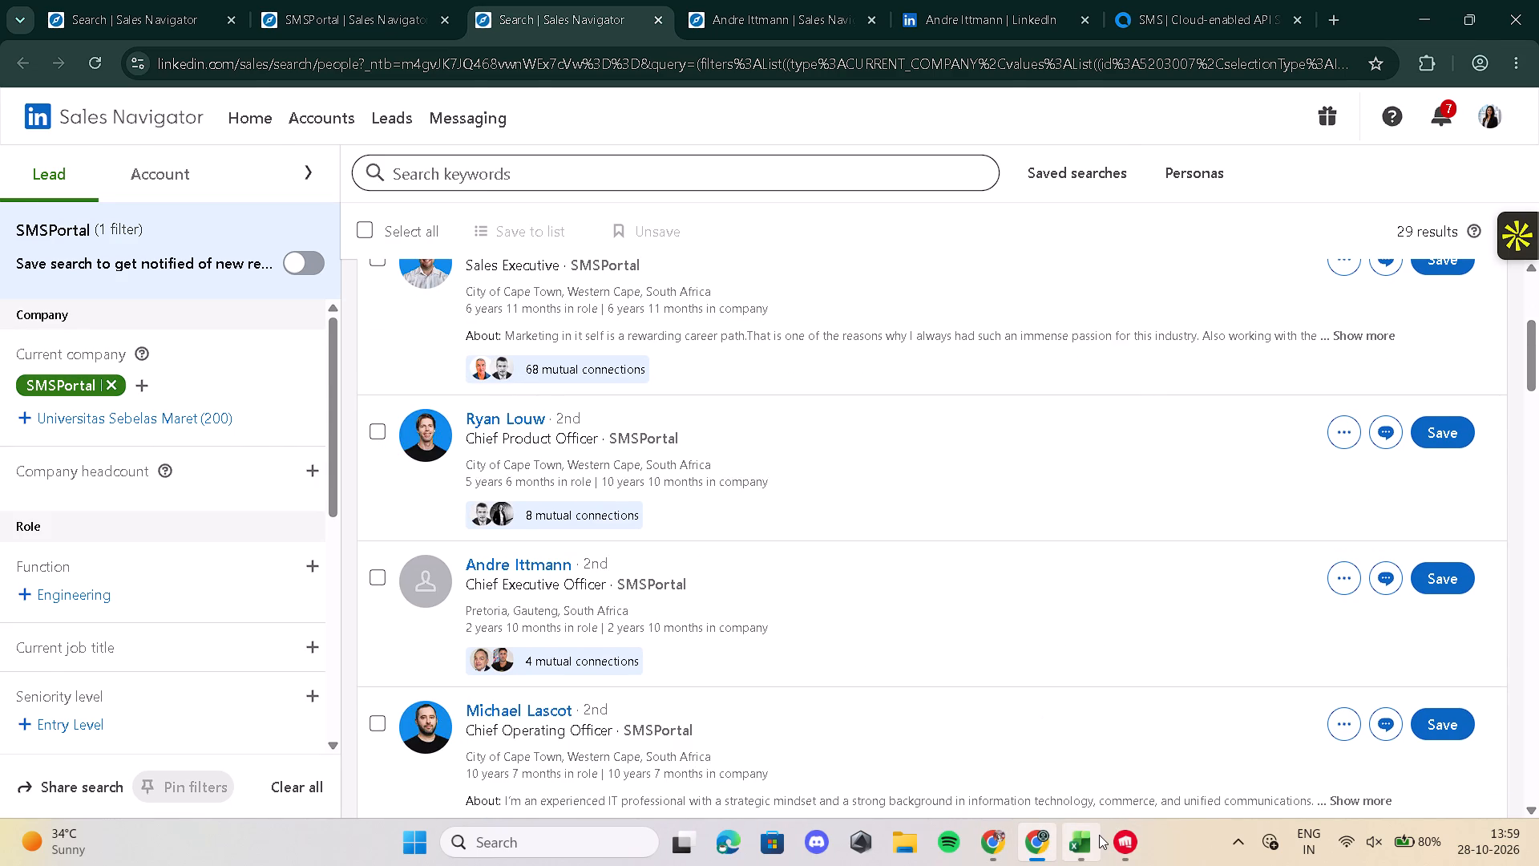
pyautogui.click(1099, 835)
pyautogui.click(1099, 835)
pyautogui.scroll(-1, 835, 609)
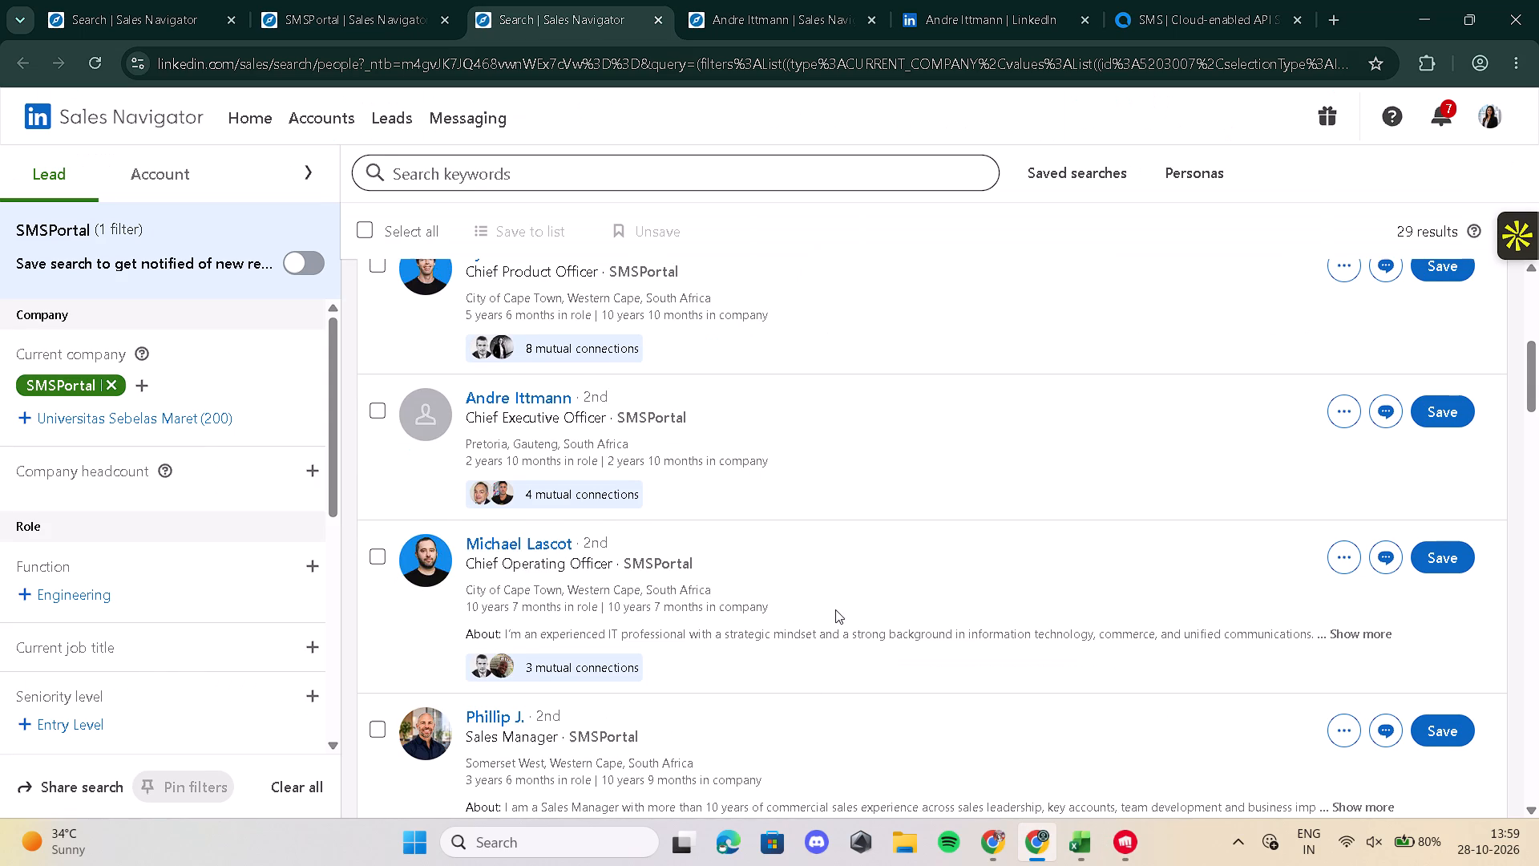
pyautogui.rightClick(503, 538)
pyautogui.click(649, 295)
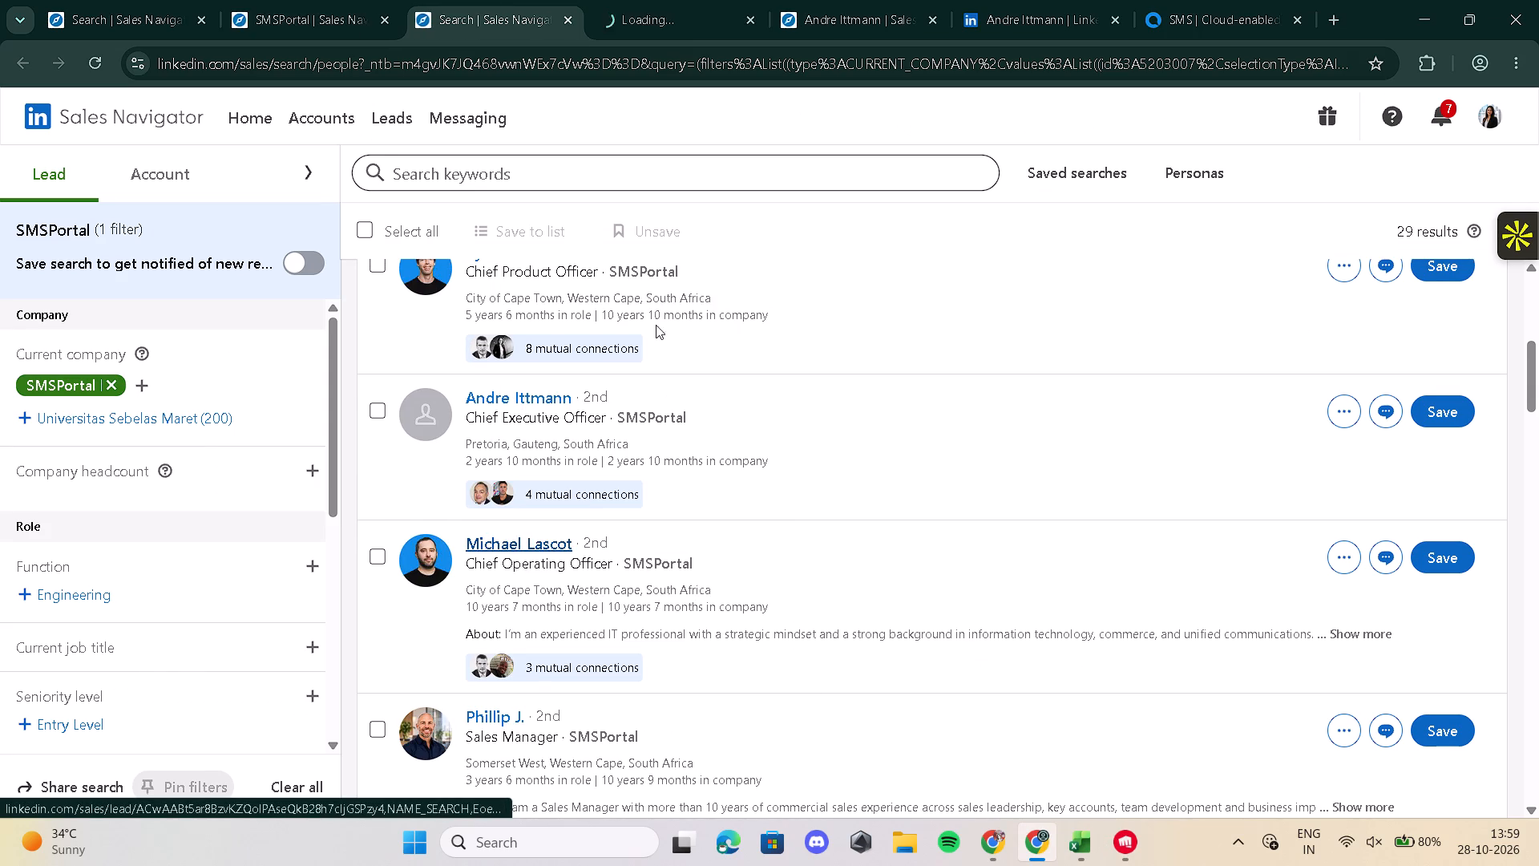
pyautogui.click(358, 2)
pyautogui.click(540, 1)
pyautogui.click(745, 0)
# Copy the Chief Operating Officer's name from the lead page into F197 of the SA Harsh sheet in Excel.
pyautogui.click(1133, 834)
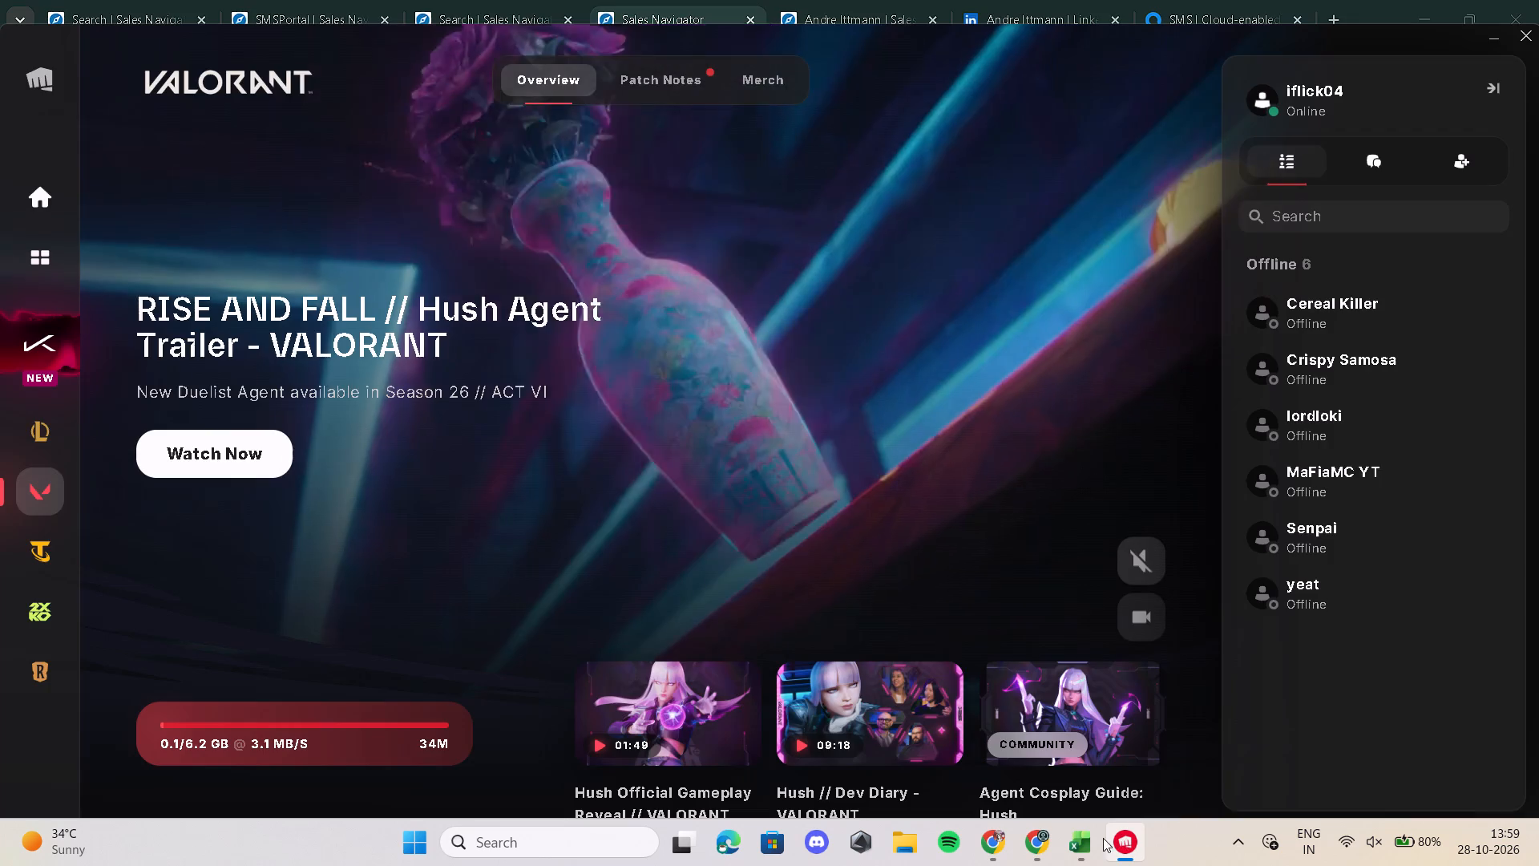
pyautogui.click(1095, 841)
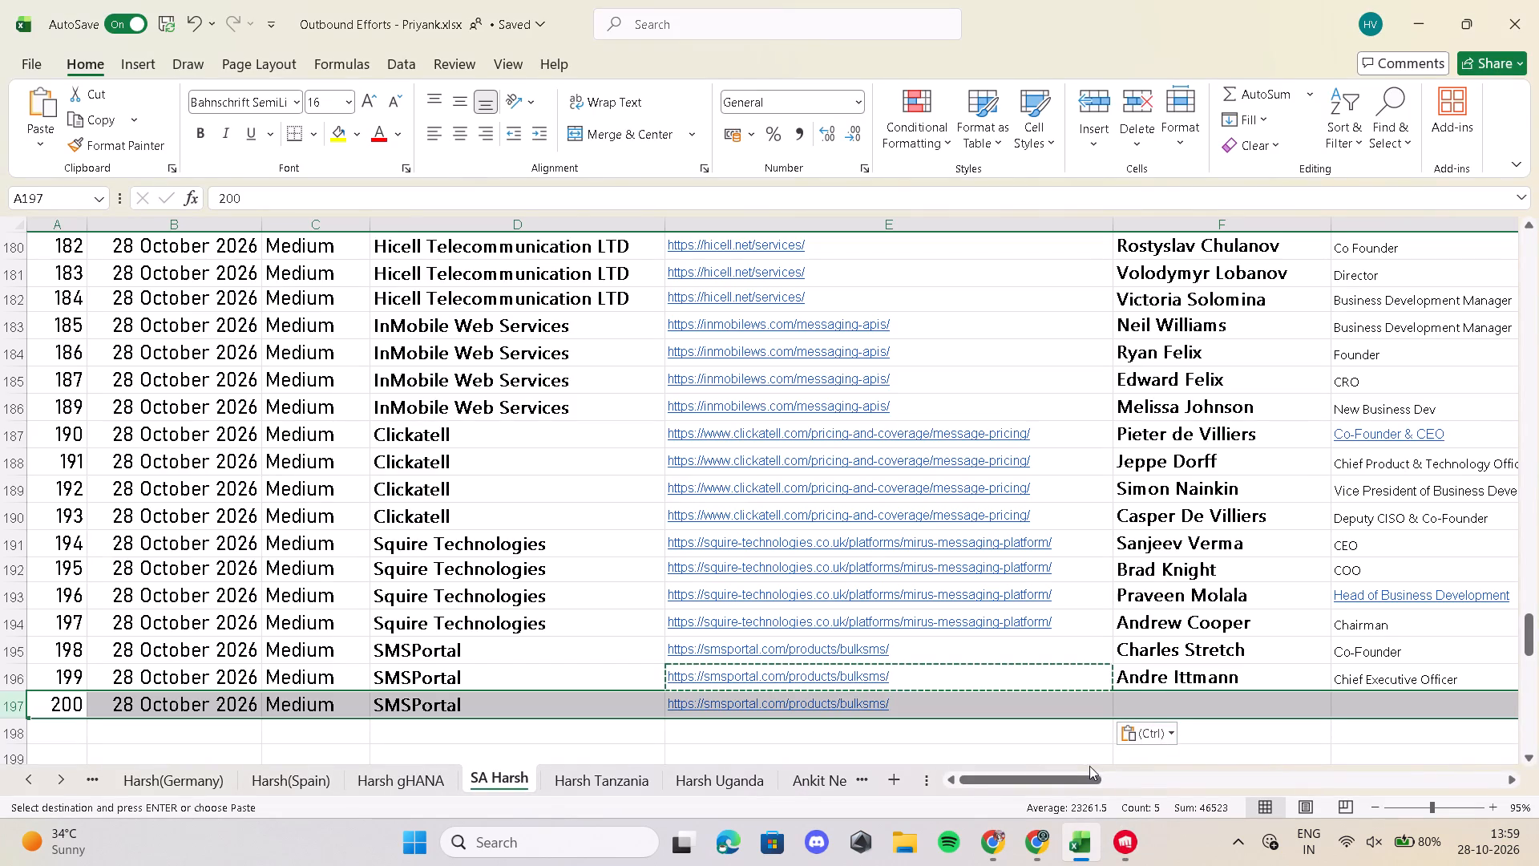
pyautogui.click(1041, 854)
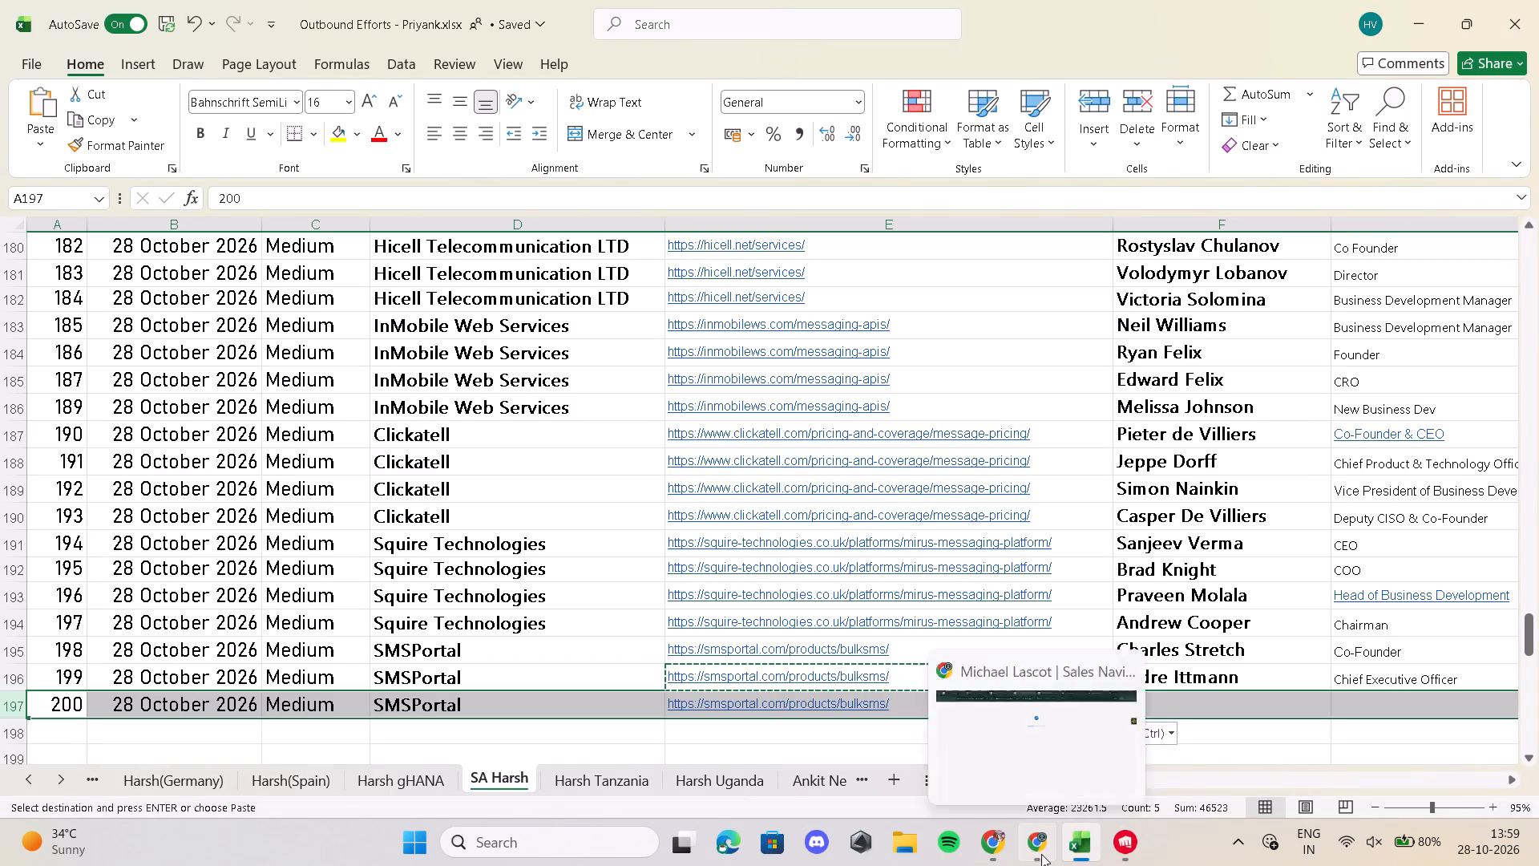
pyautogui.moveTo(210, 506); pyautogui.dragTo(6, 493)
pyautogui.hotkey('ctrl', 'c')
pyautogui.click(1063, 844)
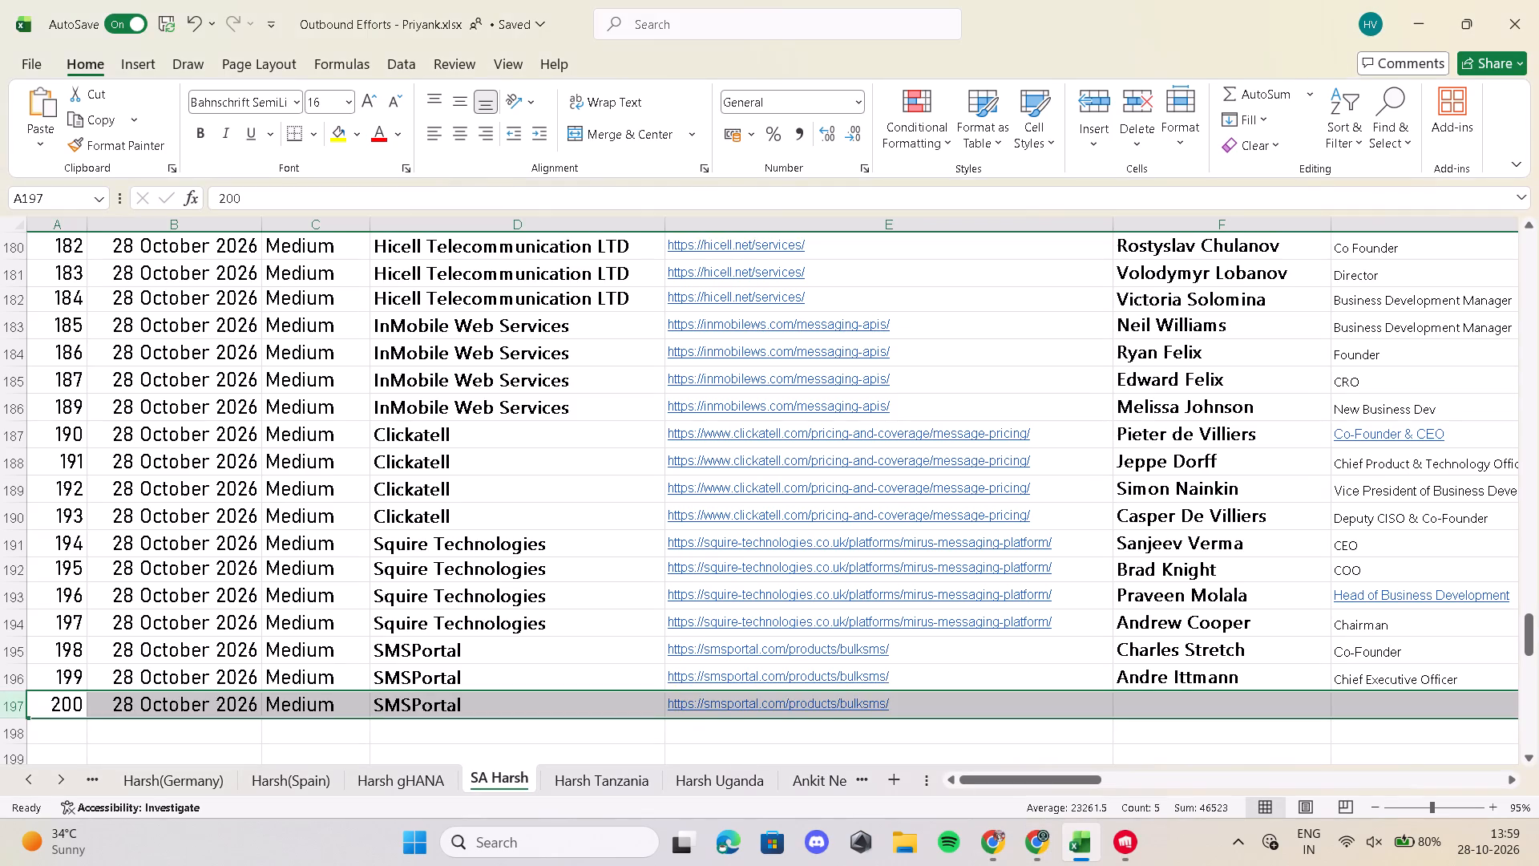
pyautogui.click(1223, 709)
pyautogui.hotkey('ctrl', 'v')
pyautogui.click(13, 701)
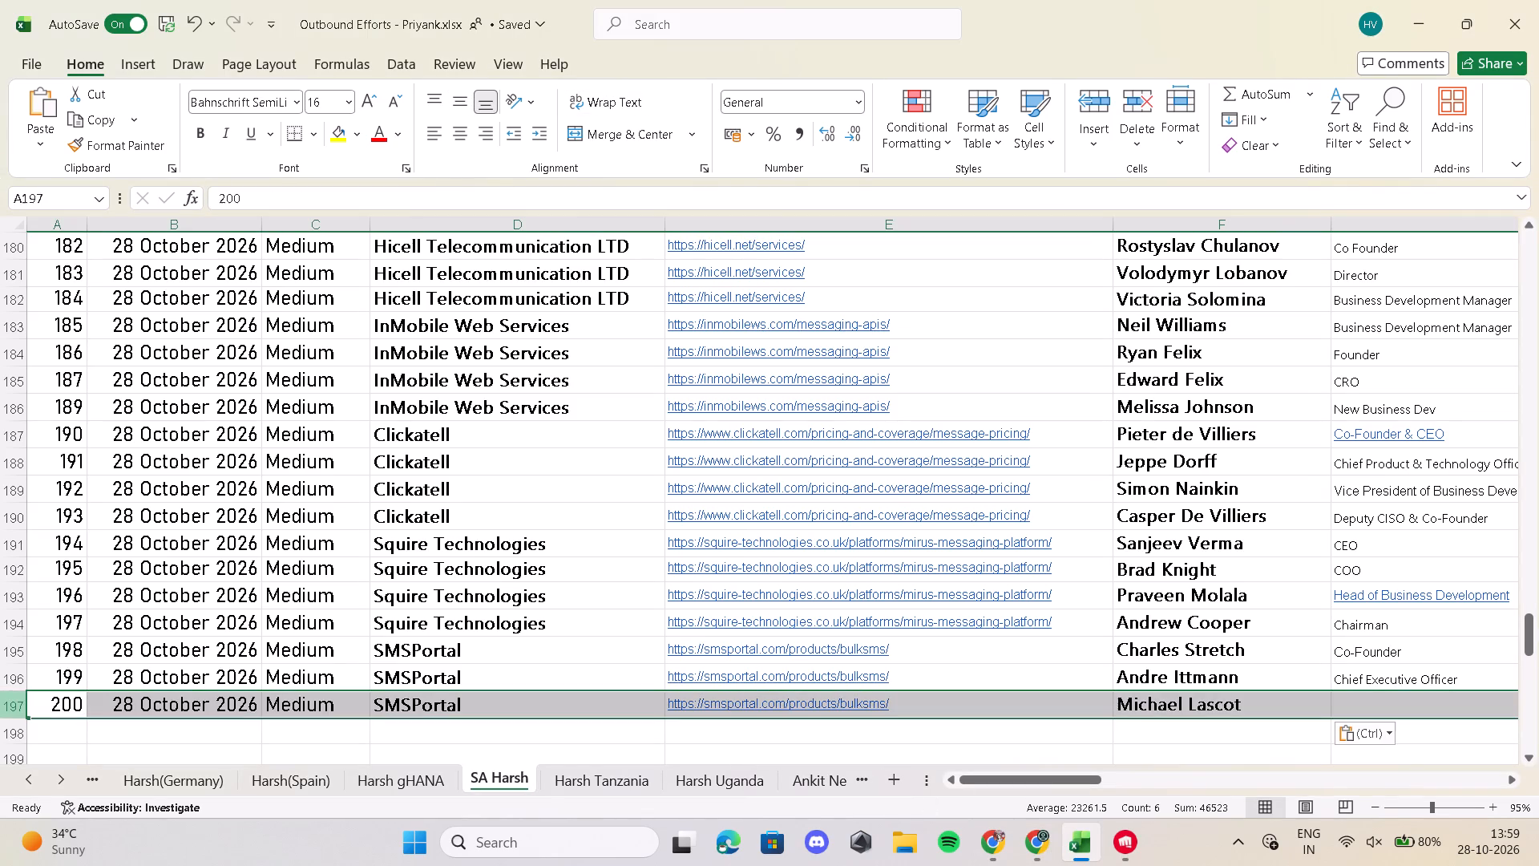
# Return to Chrome and open the Chief Operating Officer's LinkedIn profile in a new tab from the lead page.
pyautogui.click(1025, 840)
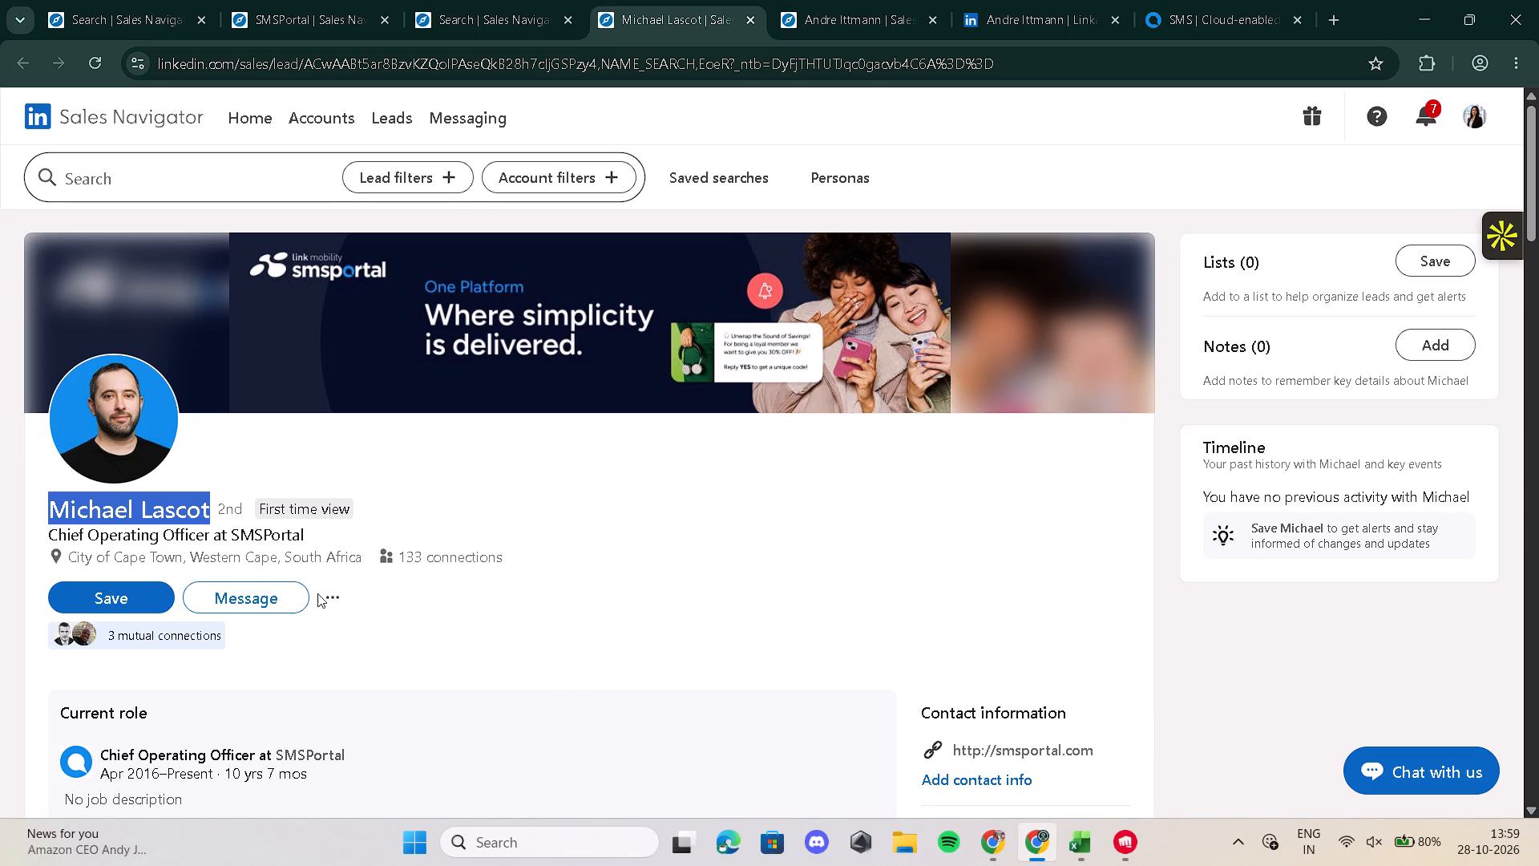
pyautogui.click(332, 598)
pyautogui.click(292, 702)
pyautogui.click(479, 0)
pyautogui.click(563, 0)
pyautogui.click(725, 0)
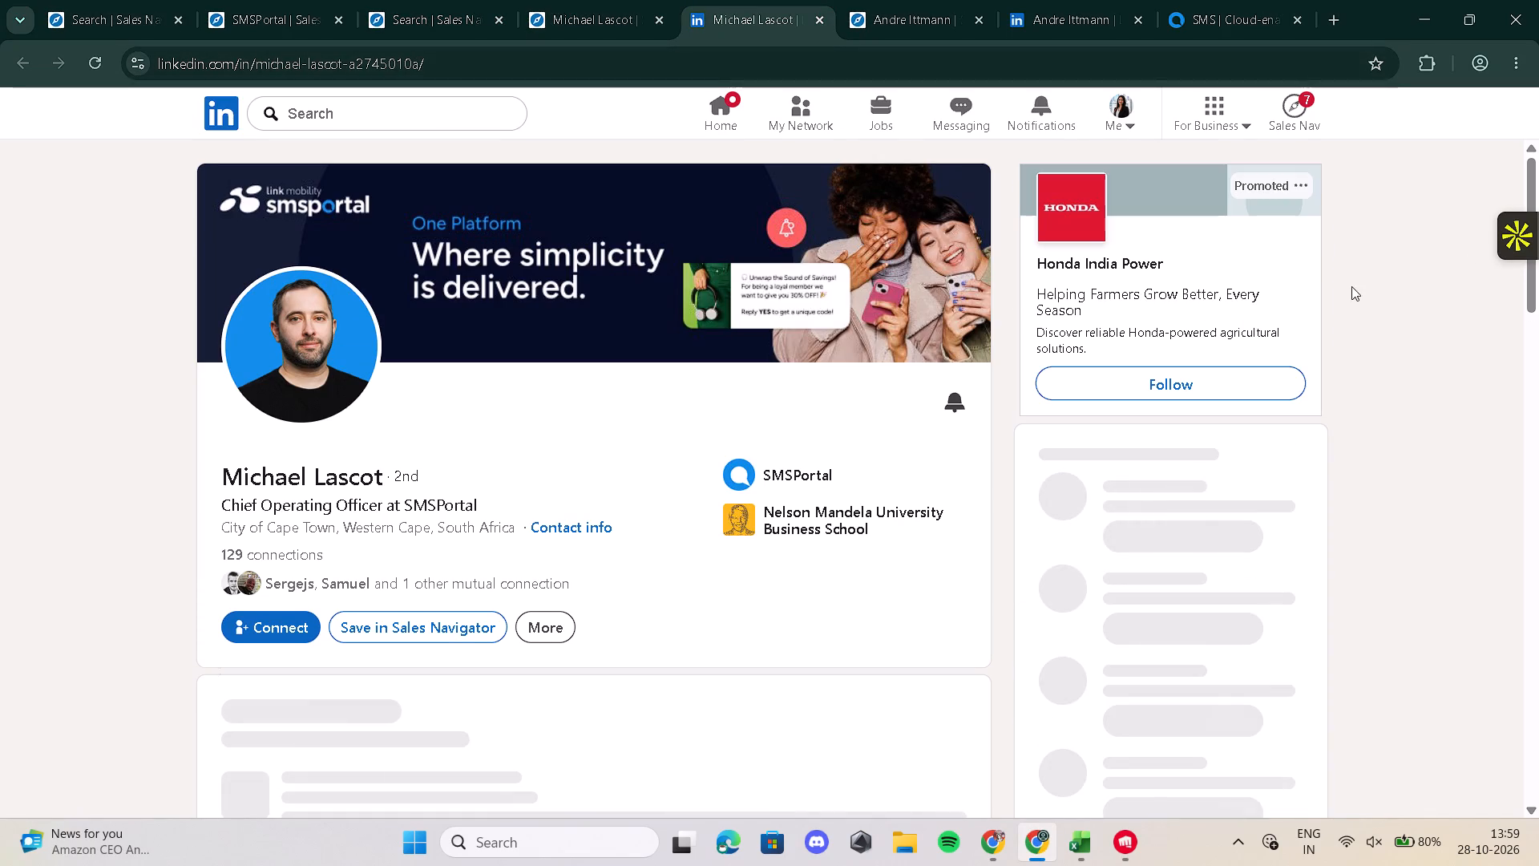
# Open the Apollo contact details for the LinkedIn profile and request a check for phone numbers.
pyautogui.click(1509, 247)
pyautogui.click(601, 2)
pyautogui.click(707, 2)
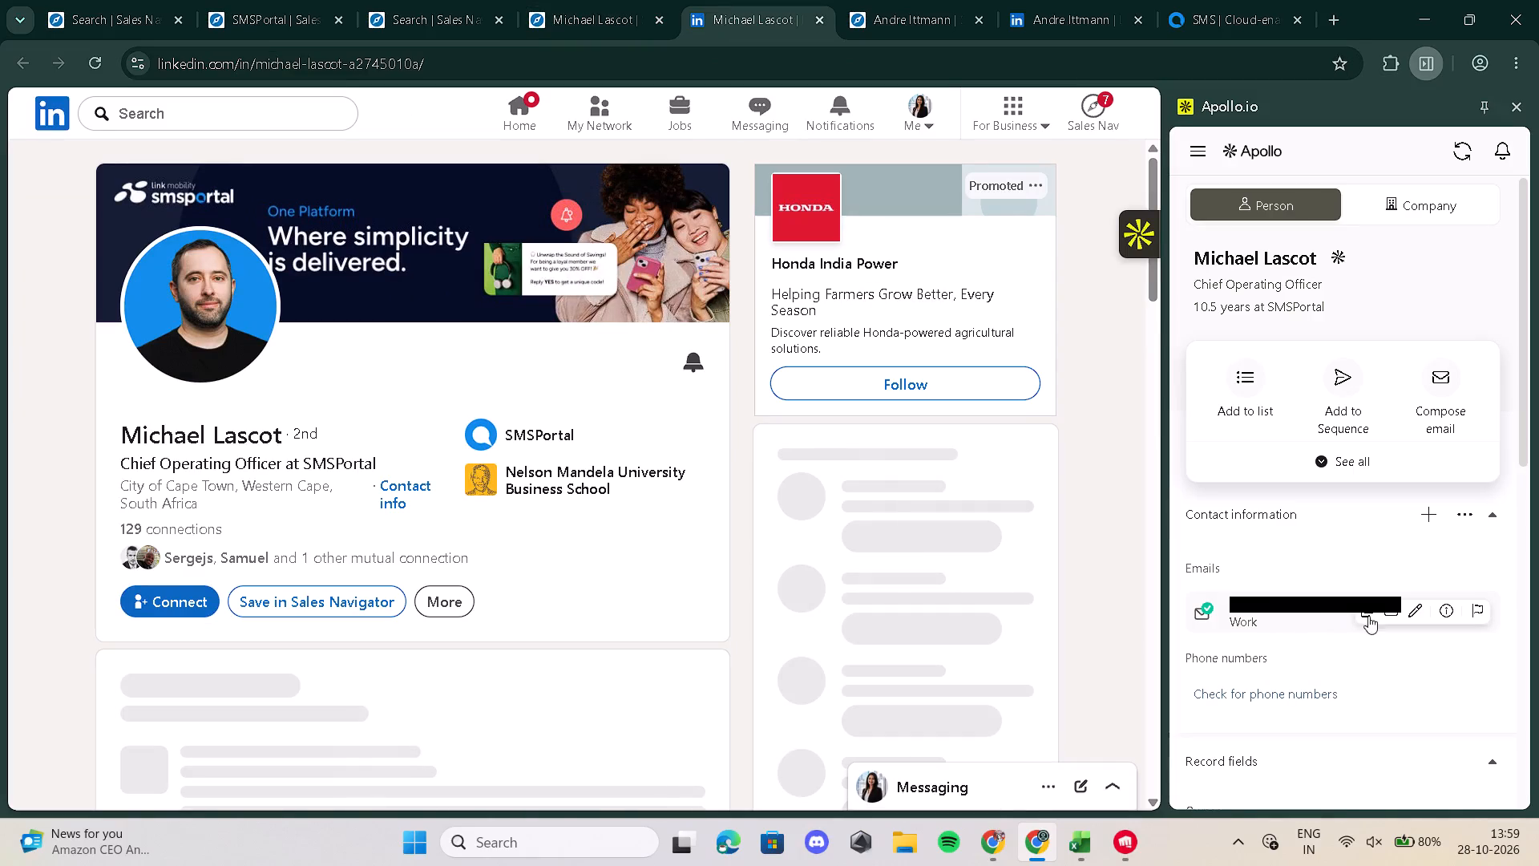
pyautogui.click(1275, 698)
# Copy the contact's work email from Apollo into K197 for entry 200 in Excel.
pyautogui.click(1369, 606)
pyautogui.click(1088, 828)
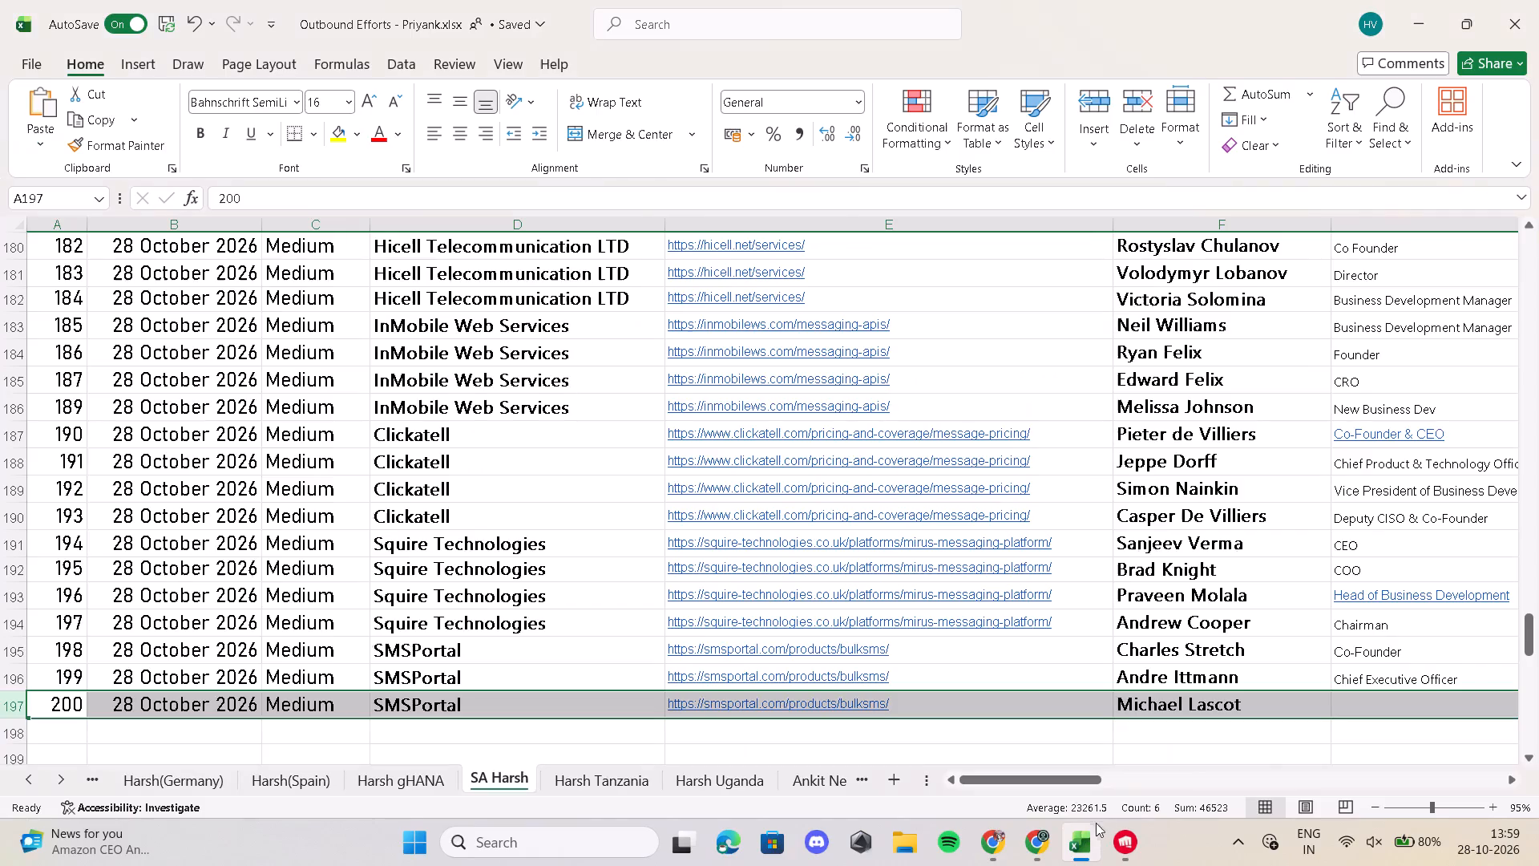
pyautogui.moveTo(1077, 776); pyautogui.dragTo(1198, 782)
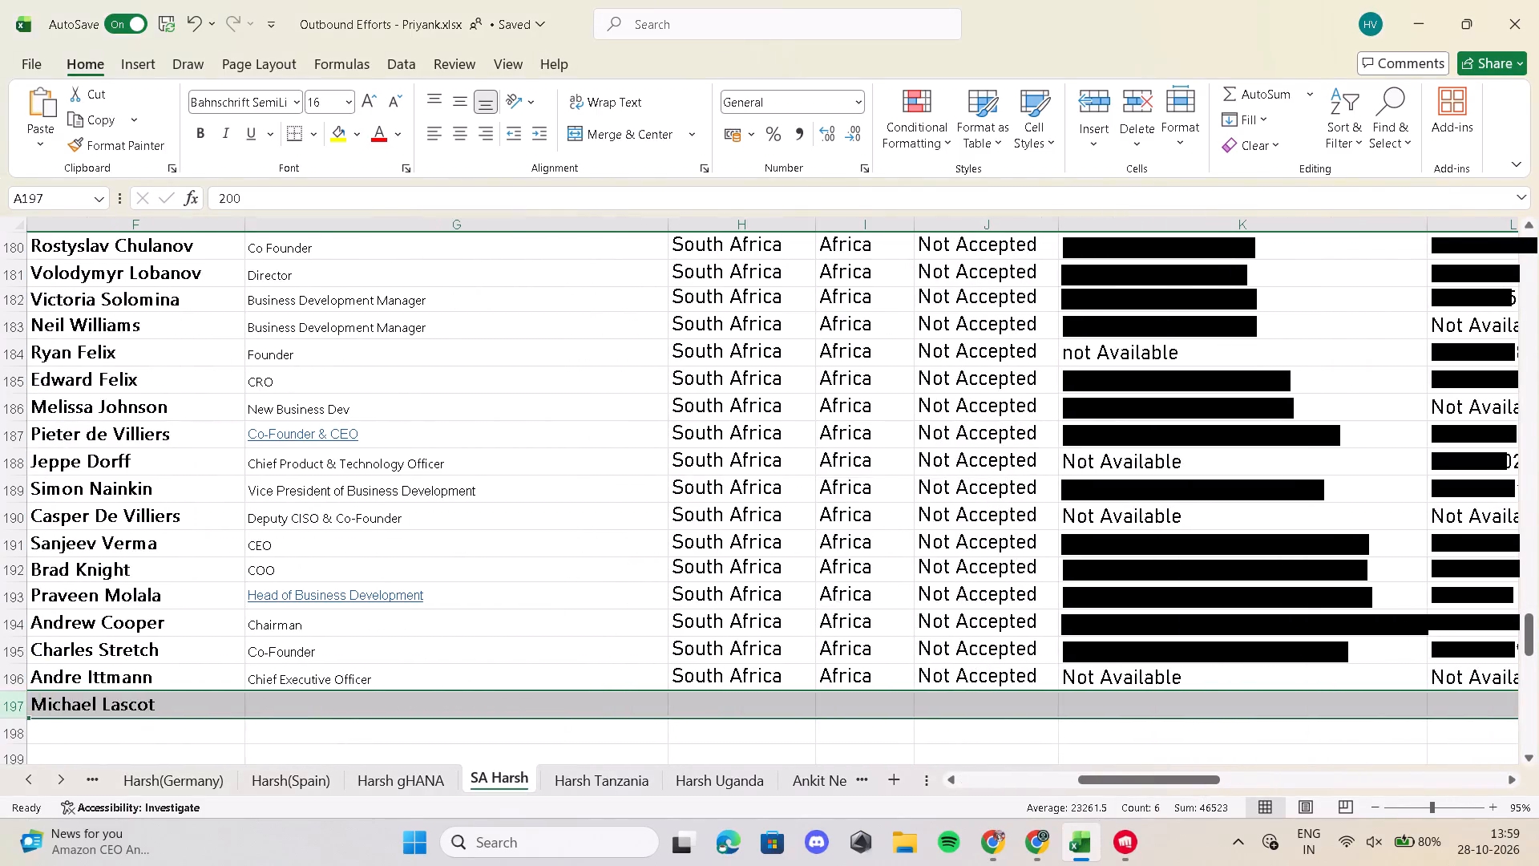
pyautogui.click(1261, 702)
pyautogui.hotkey('ctrl', 'v')
# Copy the Not Accepted status, the region Africa and the country South Africa from entry 199 into J197, I197 and H197.
pyautogui.click(963, 672)
pyautogui.hotkey('ctrl', 'c')
pyautogui.click(964, 701)
pyautogui.hotkey('ctrl', 'v')
pyautogui.click(862, 681)
pyautogui.hotkey('ctrl', 'c')
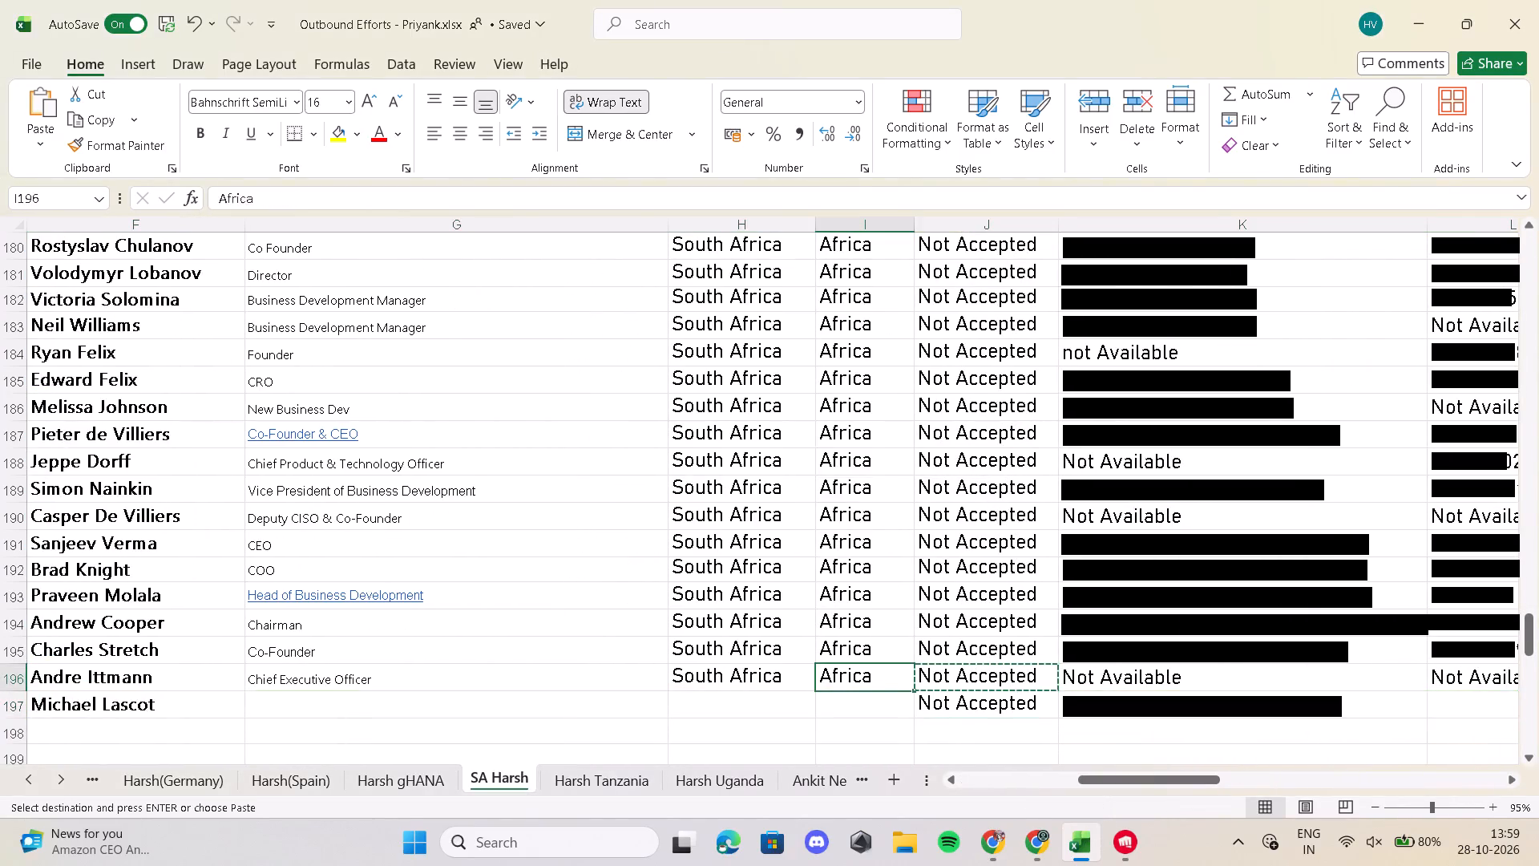
pyautogui.click(862, 698)
pyautogui.hotkey('ctrl', 'v')
pyautogui.click(770, 676)
pyautogui.hotkey('ctrl', 'c')
pyautogui.click(769, 701)
pyautogui.hotkey('ctrl', 'v')
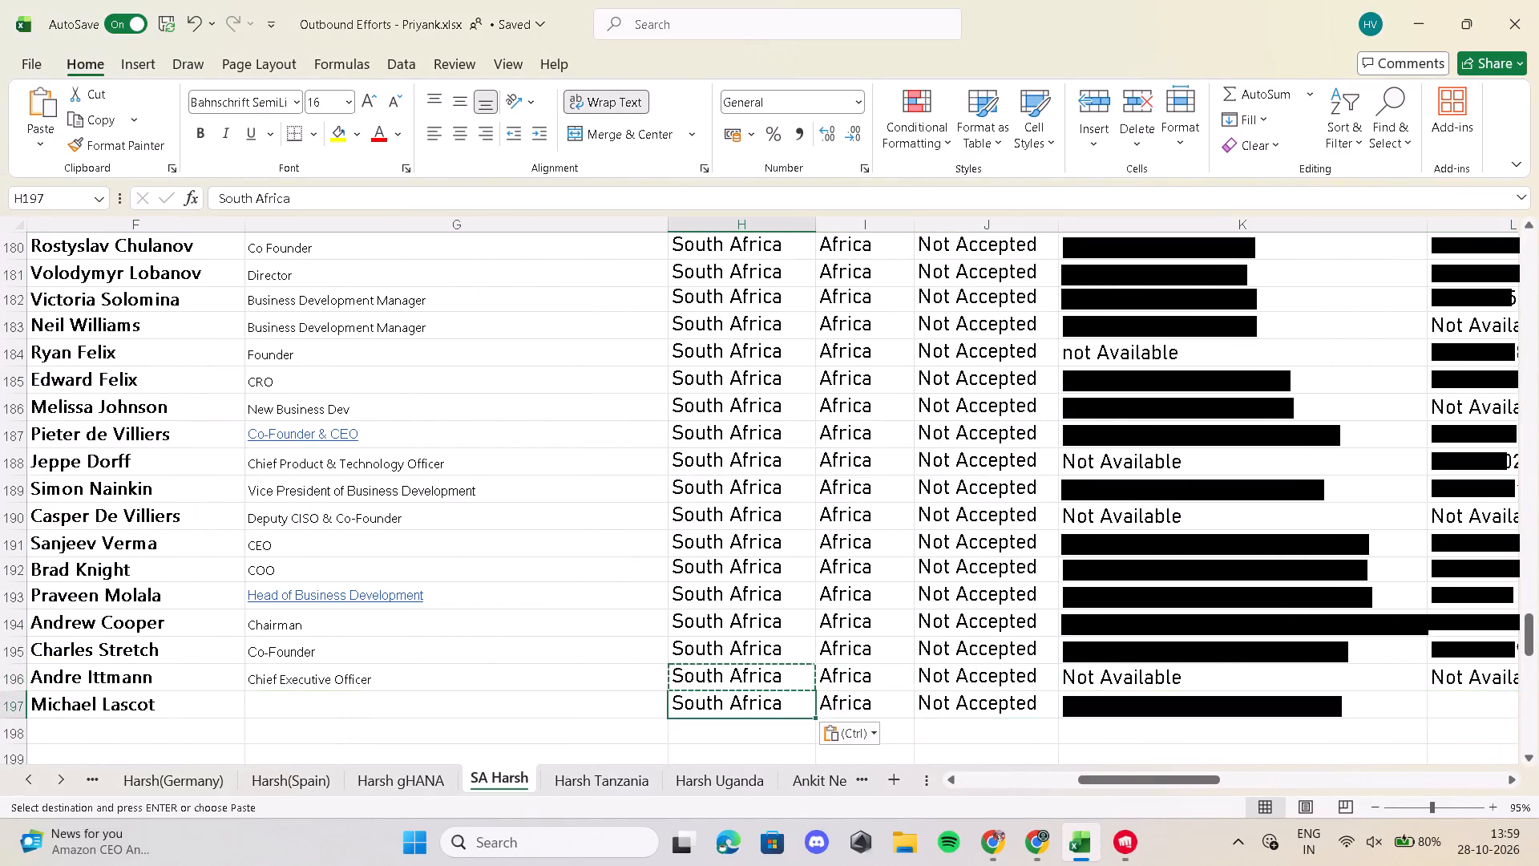
# Copy the job title Chief Operating Officer from the contact's Sales Navigator lead page into G197 for entry 200 in Excel.
pyautogui.click(3, 701)
pyautogui.click(1057, 838)
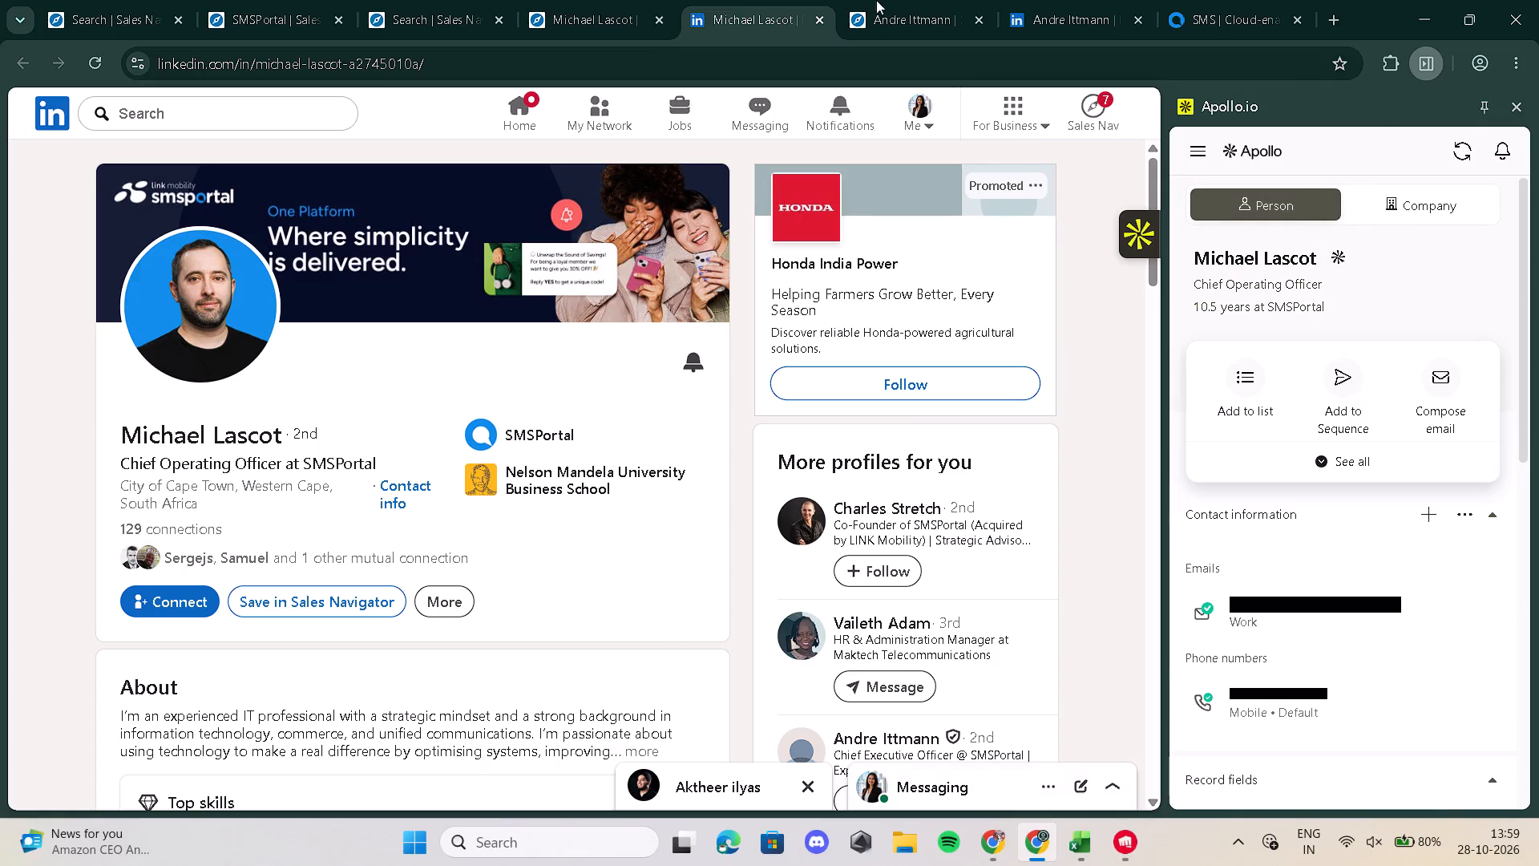
pyautogui.click(610, 0)
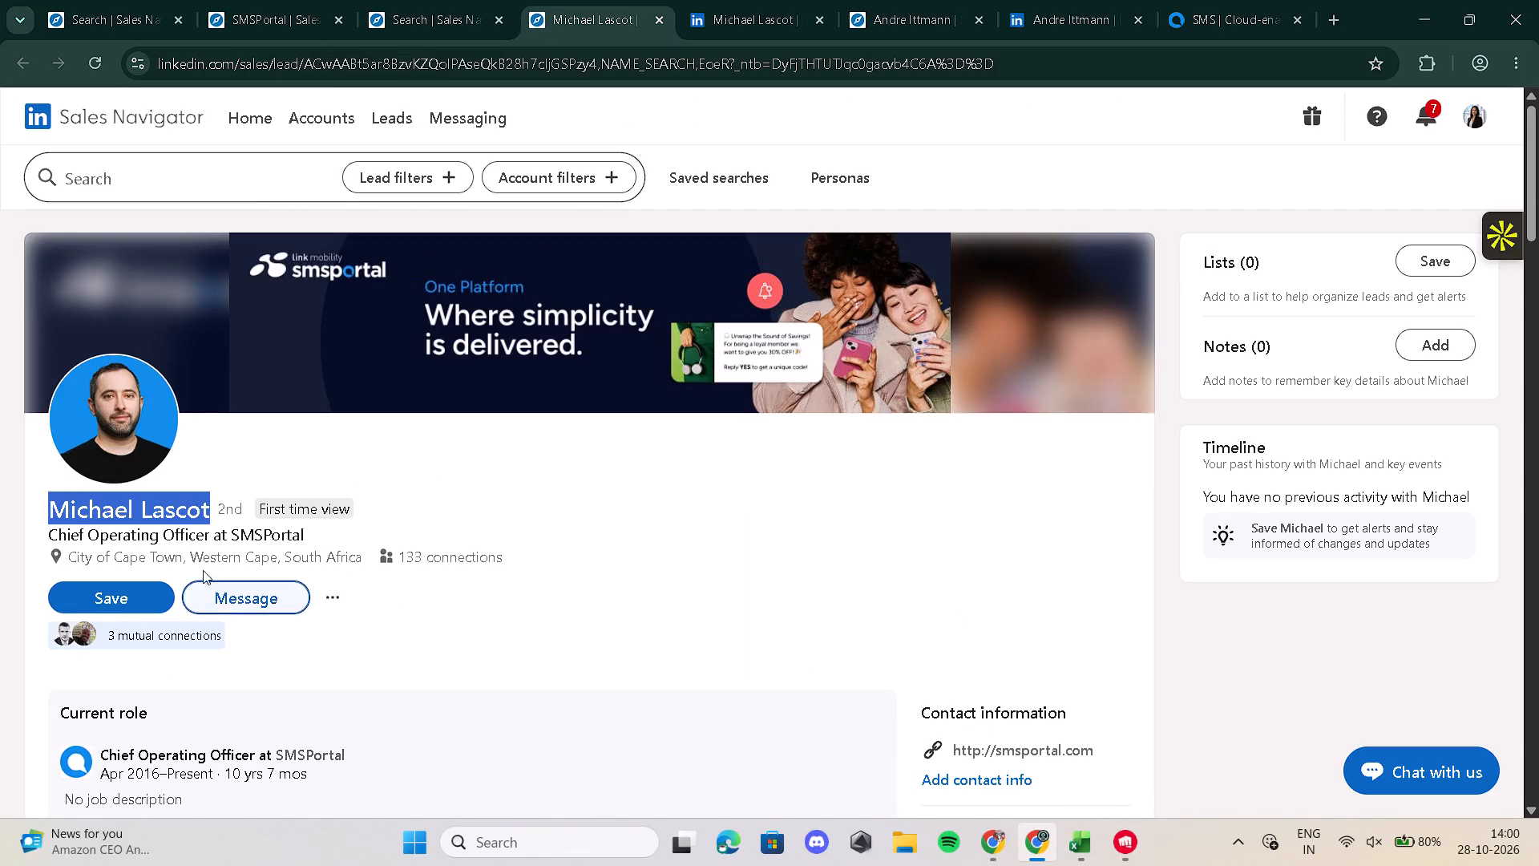
pyautogui.moveTo(212, 539); pyautogui.dragTo(49, 538)
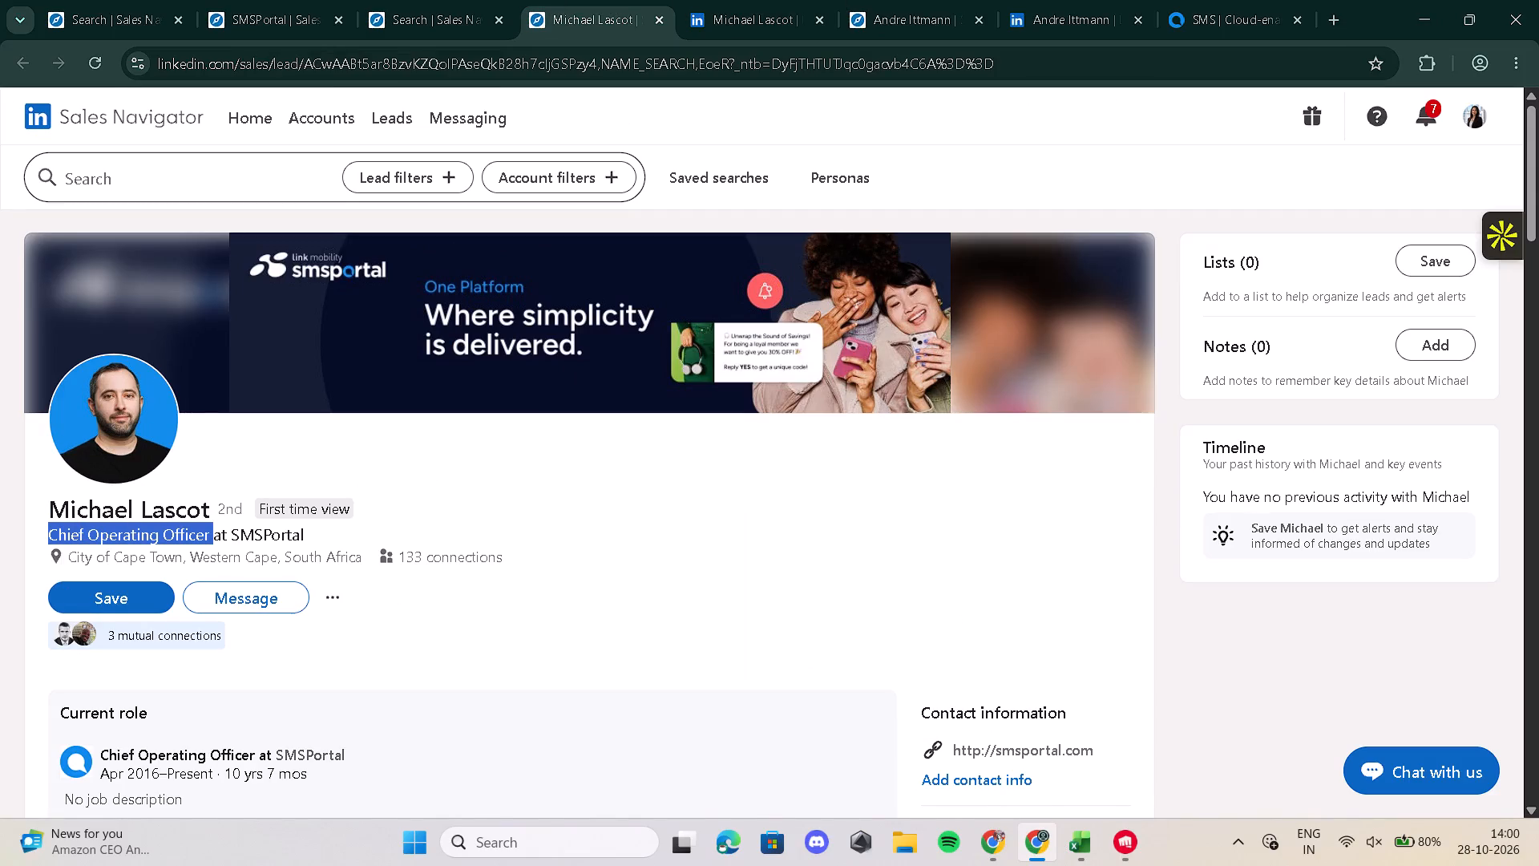
pyautogui.hotkey('ctrl', 'c')
pyautogui.click(1081, 848)
pyautogui.click(491, 698)
pyautogui.hotkey('ctrl', 'v')
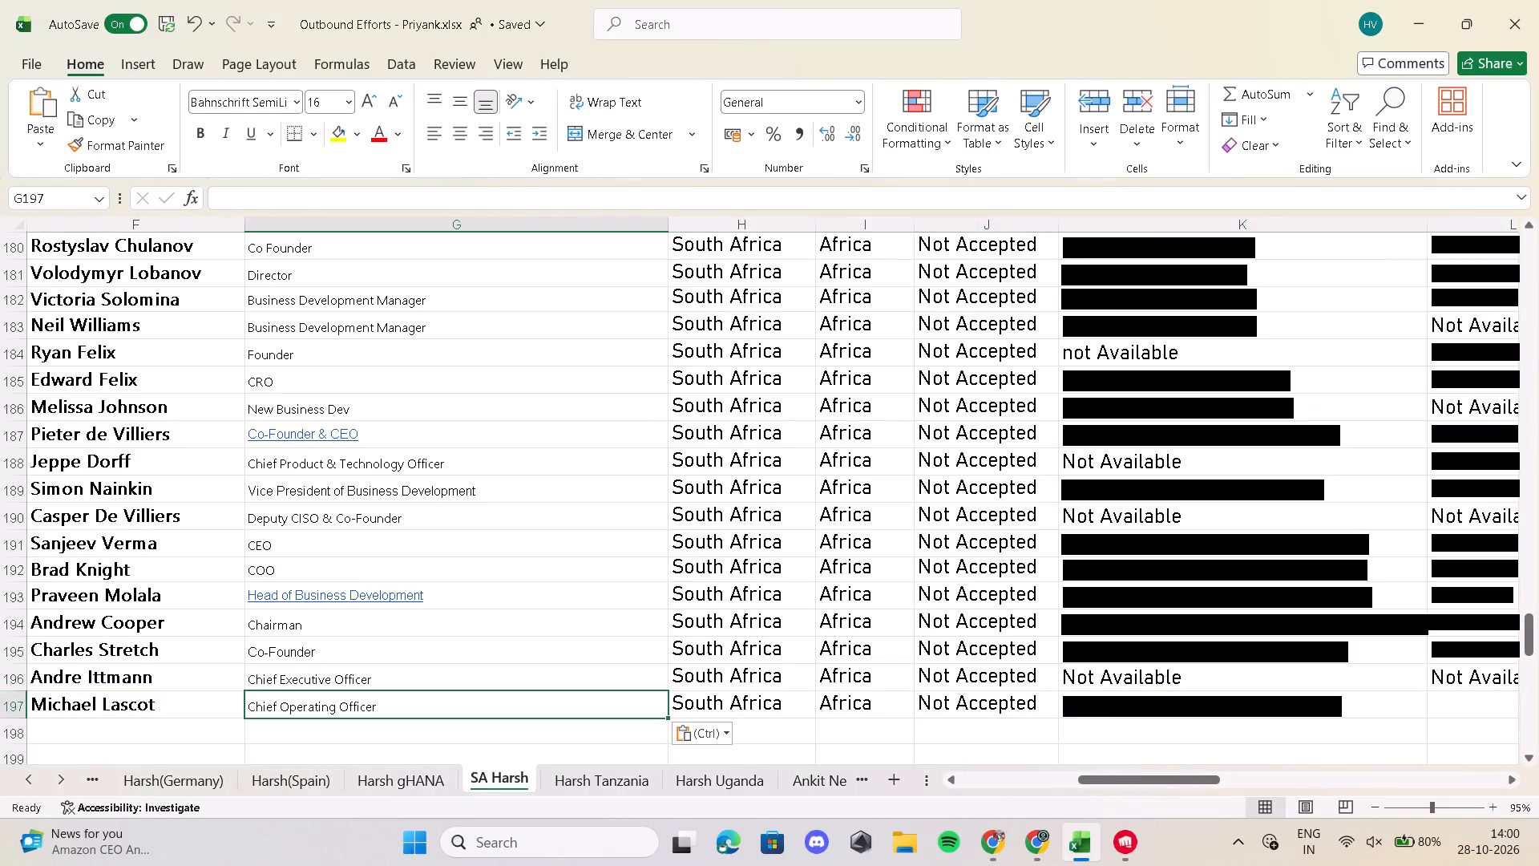
# Copy the contact's mobile number from Apollo into L197 for entry 200 in Excel.
pyautogui.click(6, 705)
pyautogui.moveTo(1168, 787); pyautogui.dragTo(1265, 777)
pyautogui.click(1023, 840)
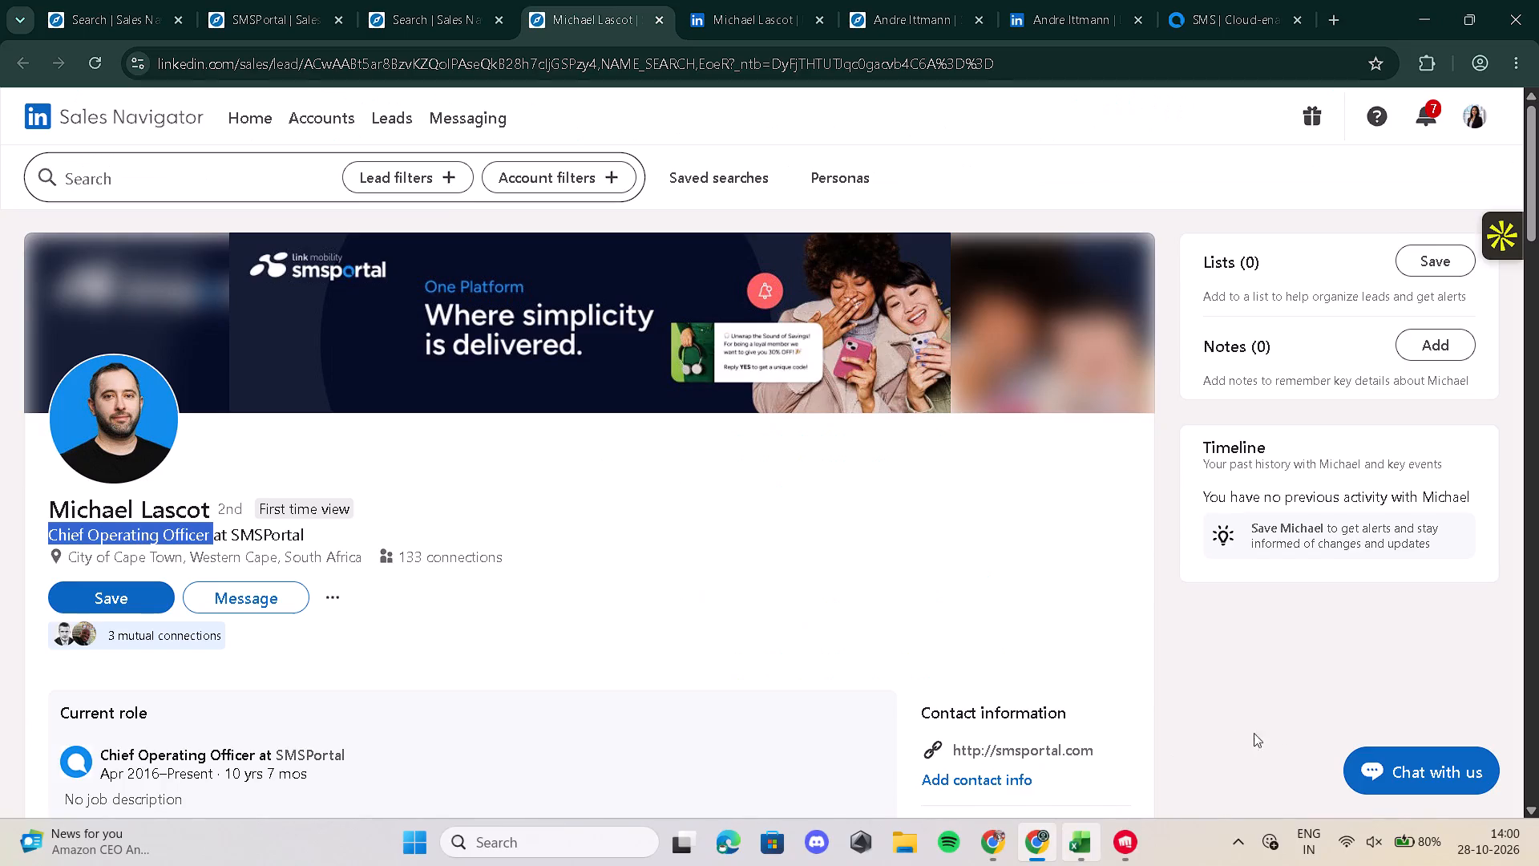
pyautogui.click(767, 0)
pyautogui.click(1364, 698)
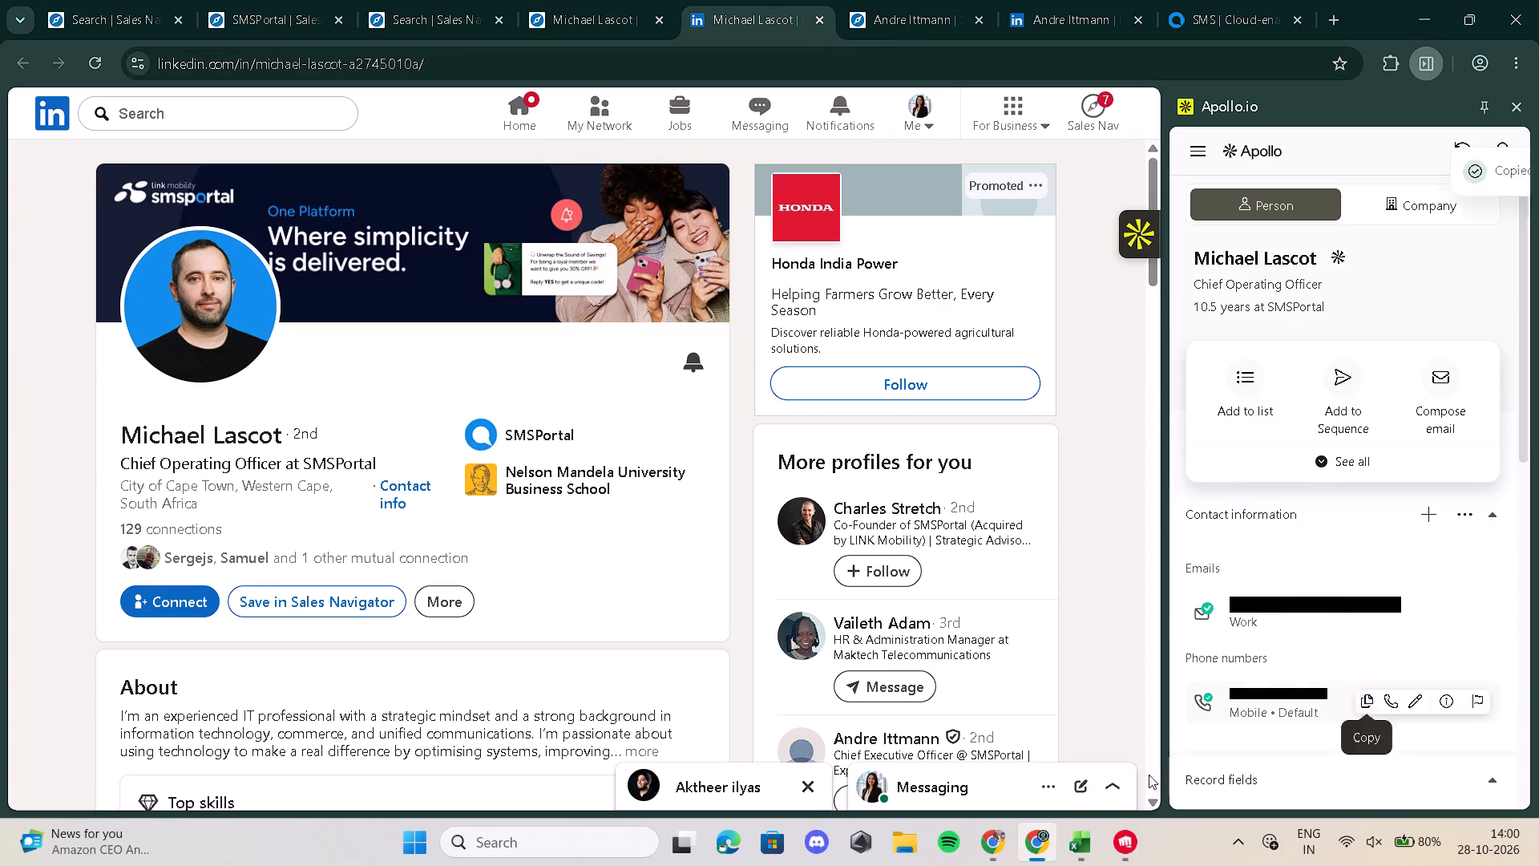
pyautogui.click(1068, 827)
pyautogui.click(589, 713)
pyautogui.hotkey('ctrl', 'v')
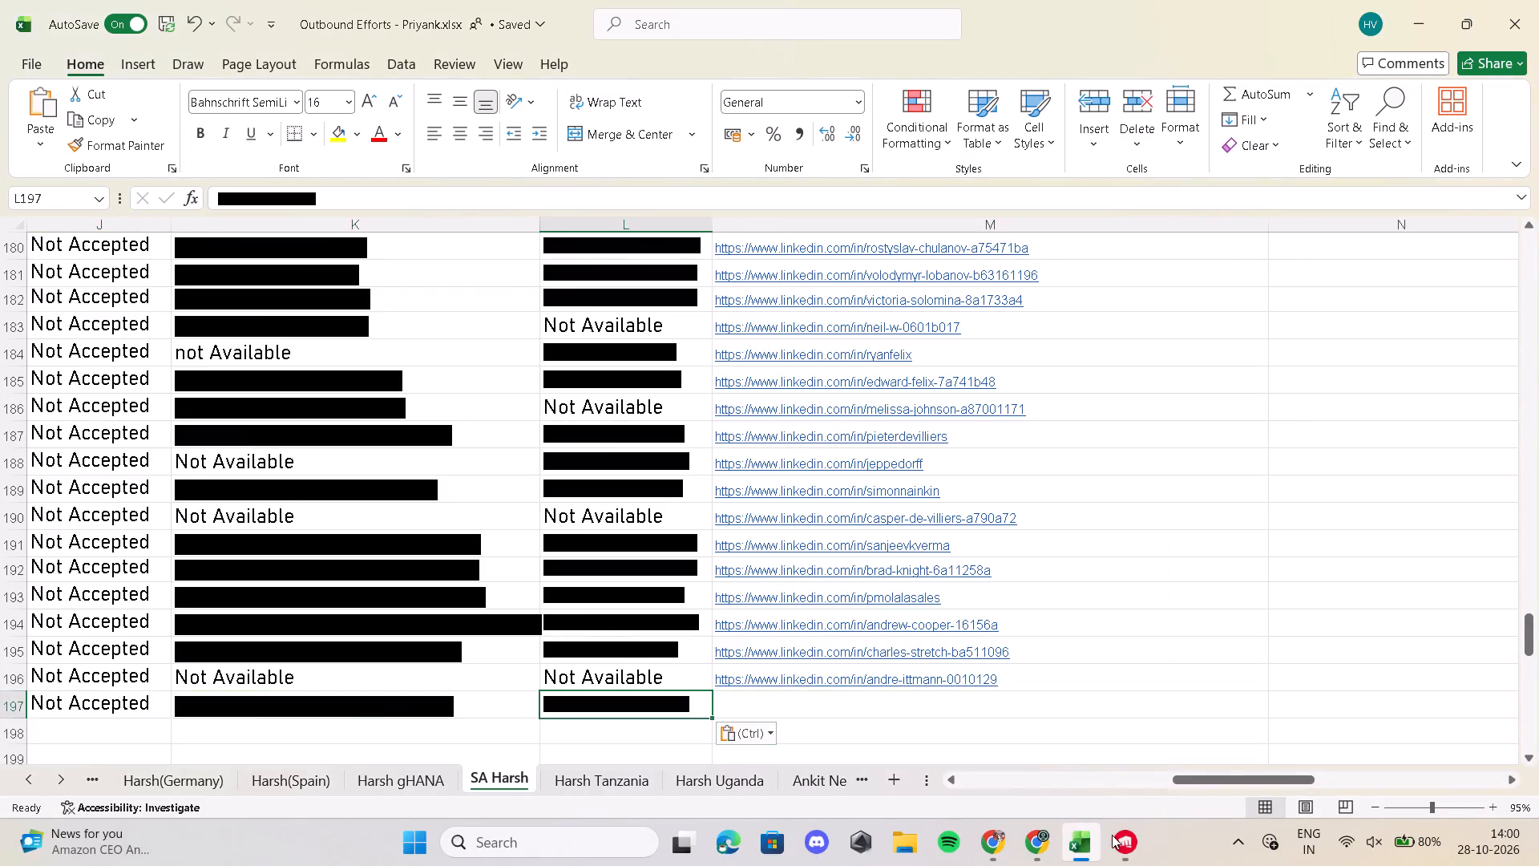
# Copy the LinkedIn profile URL from the Chief Operating Officer's Sales Navigator lead page into M197 in Excel.
pyautogui.click(1049, 842)
pyautogui.click(598, 0)
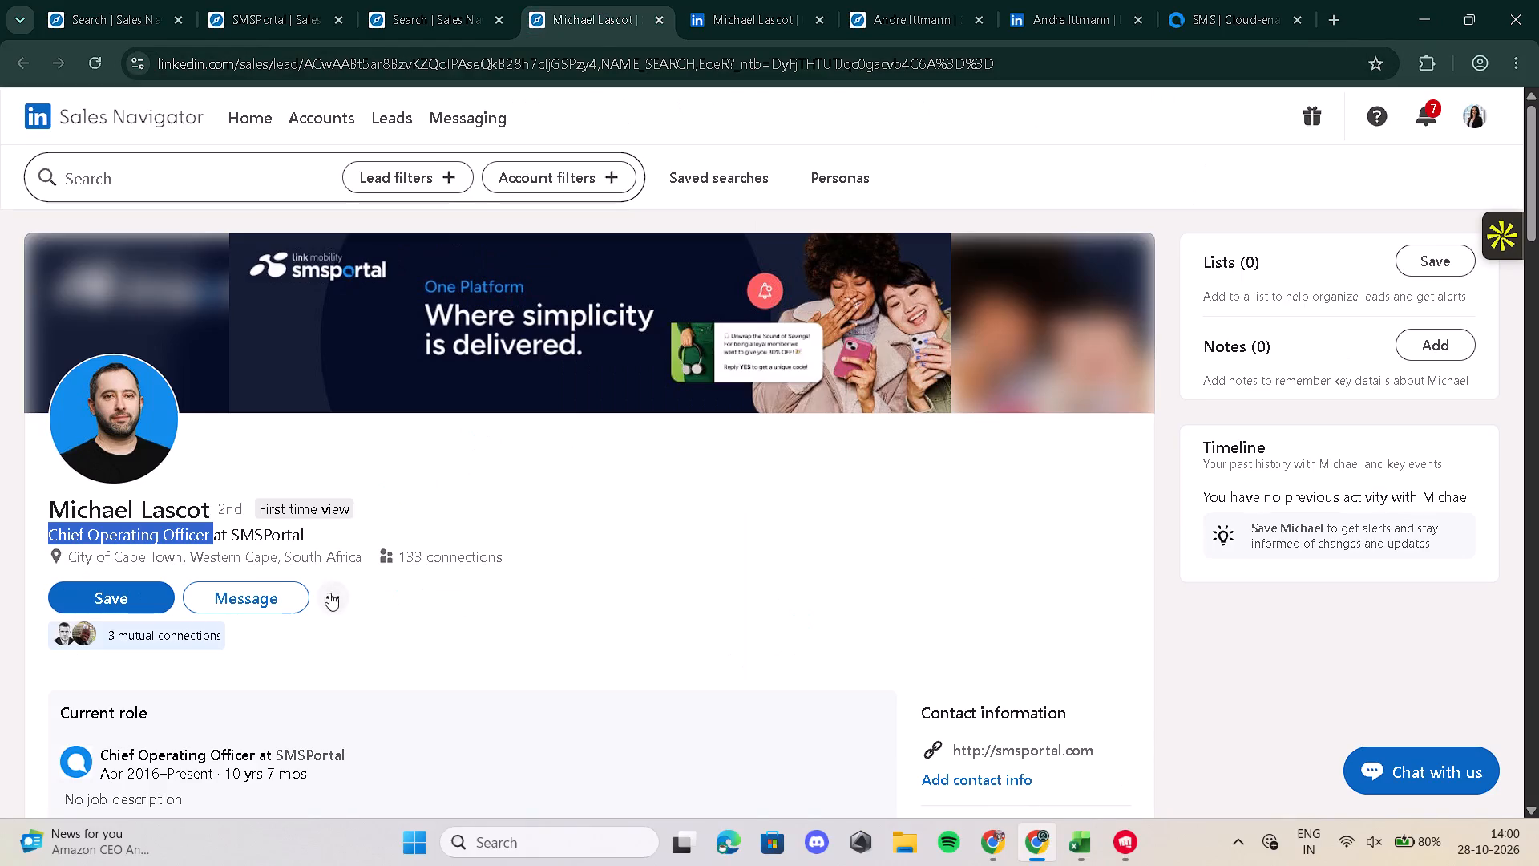
pyautogui.click(329, 593)
pyautogui.click(273, 749)
pyautogui.click(1076, 841)
pyautogui.click(895, 704)
pyautogui.hotkey('ctrl', 'v')
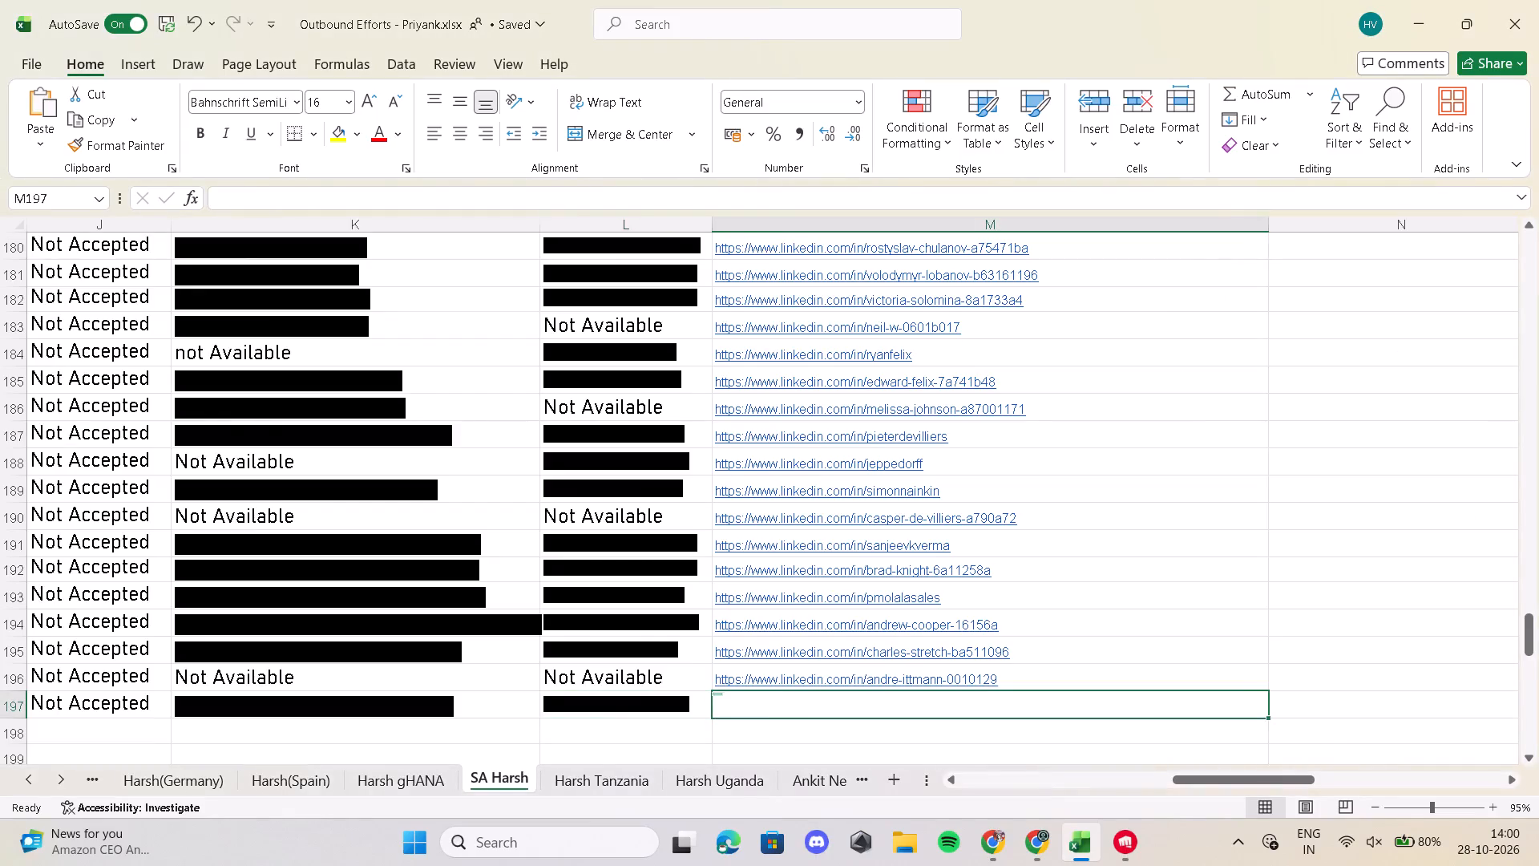
# Re-enter the LinkedIn URL in M197 so that it turns into a hyperlink.
pyautogui.click(1379, 714)
pyautogui.doubleClick(1268, 707)
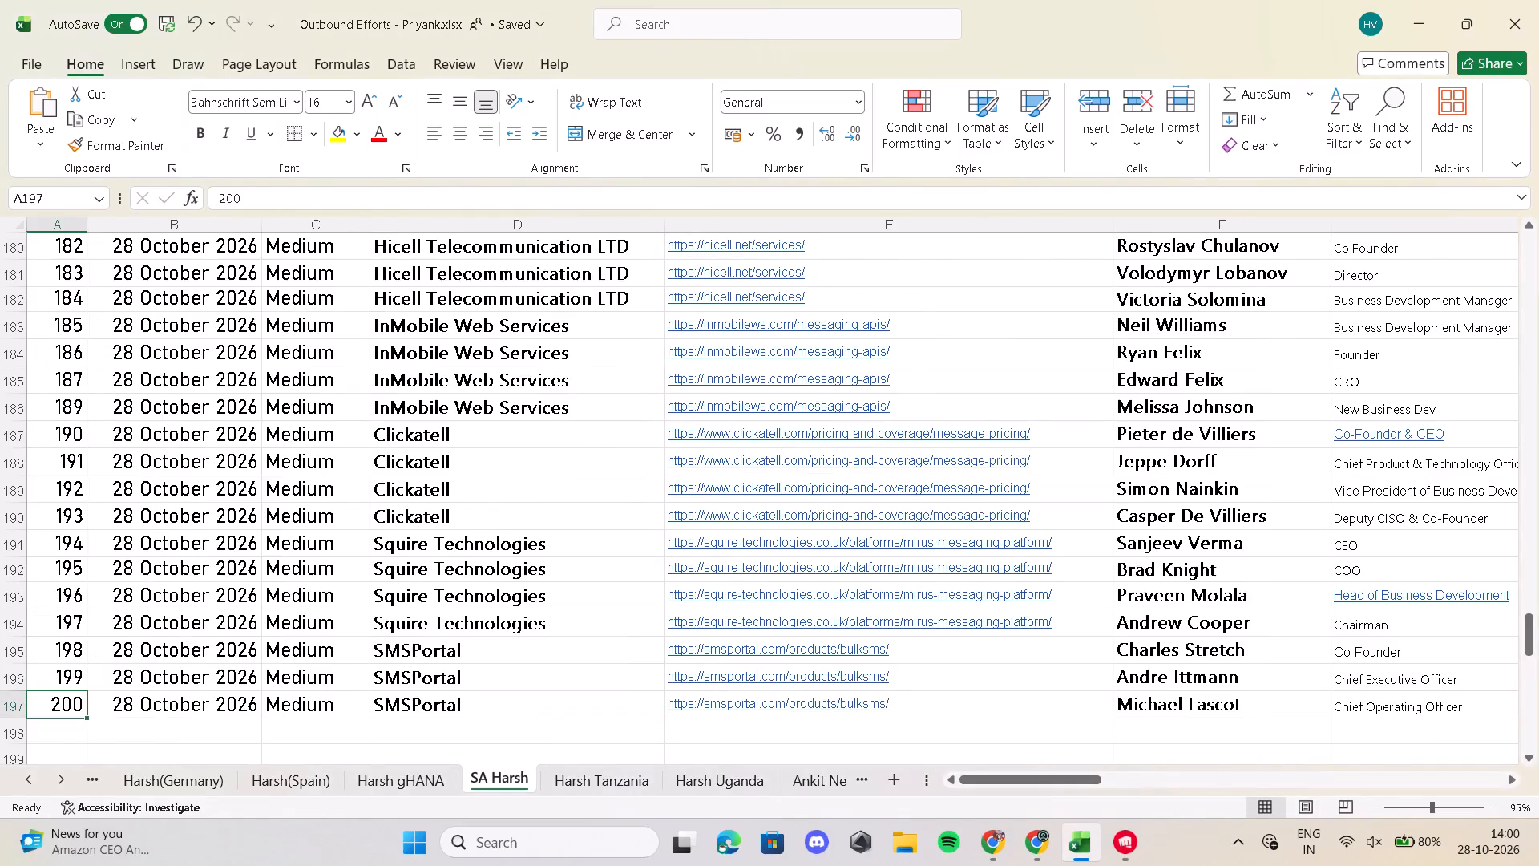
pyautogui.click(2, 704)
pyautogui.moveTo(1015, 780); pyautogui.dragTo(1203, 783)
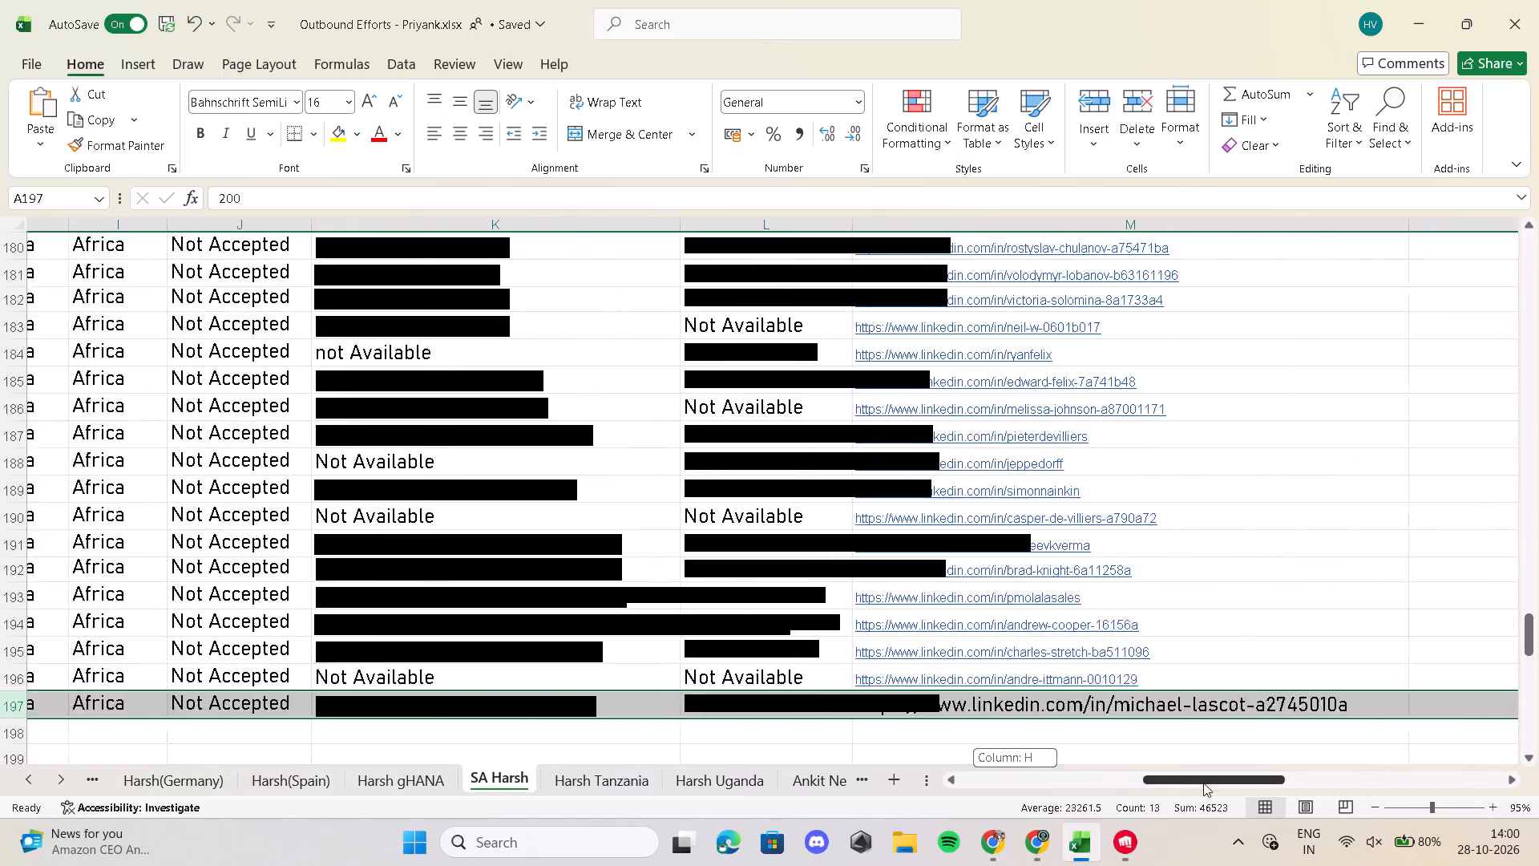
pyautogui.moveTo(1203, 783); pyautogui.dragTo(1279, 775)
pyautogui.doubleClick(726, 706)
pyautogui.click(928, 714)
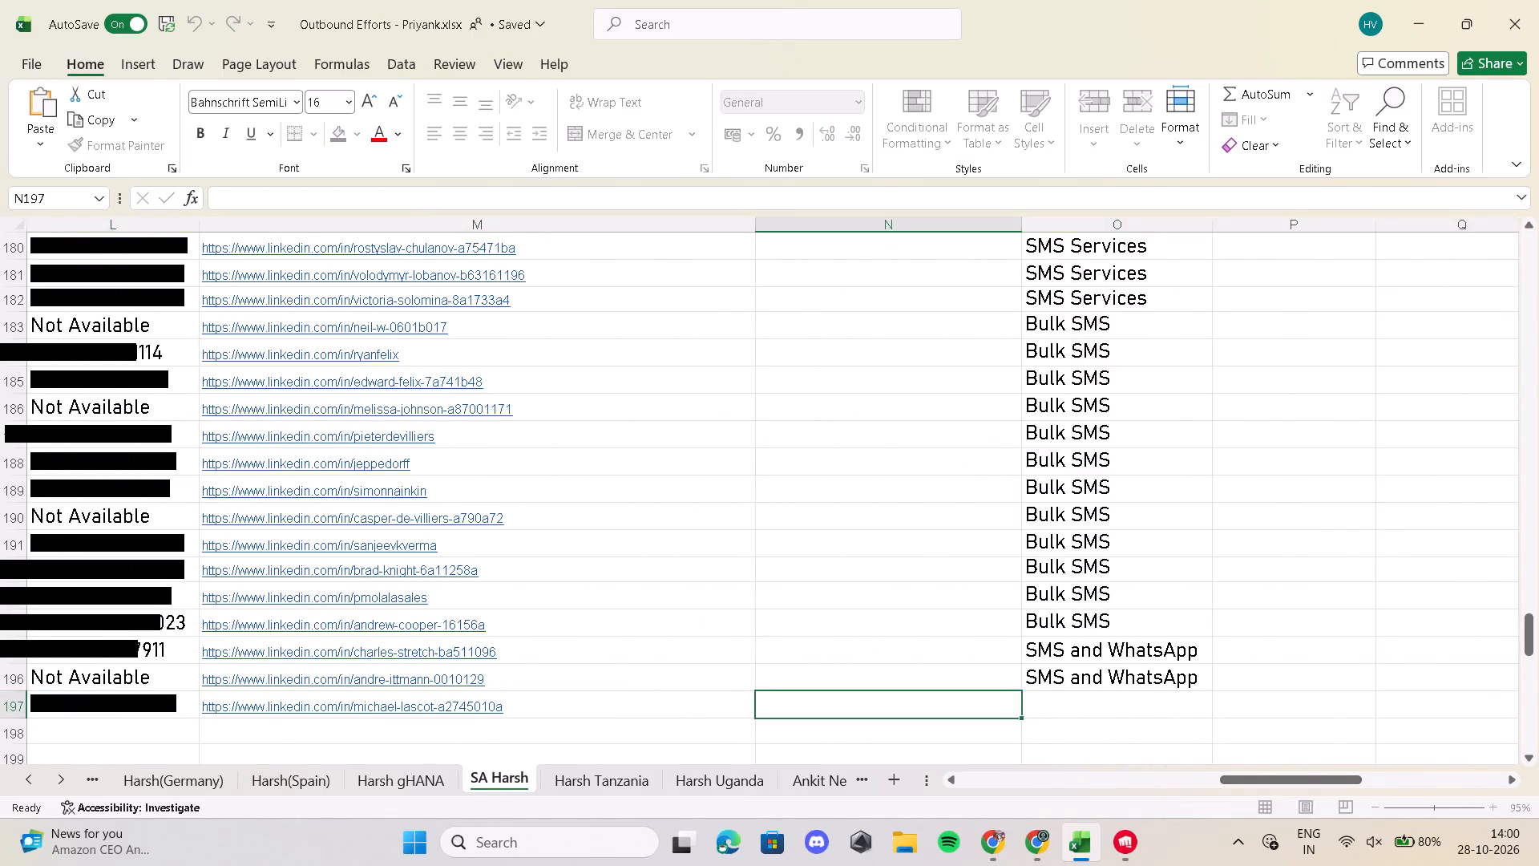
# Copy the service SMS and WhatsApp from entry 199 into O197.
pyautogui.click(1154, 682)
pyautogui.hotkey('ctrl', 'c')
pyautogui.click(1146, 700)
pyautogui.hotkey('ctrl', 'v')
# Check the Products list on the SMSPortal website in Chrome, and return to the entry 200 row in Excel.
pyautogui.moveTo(1314, 781); pyautogui.dragTo(986, 796)
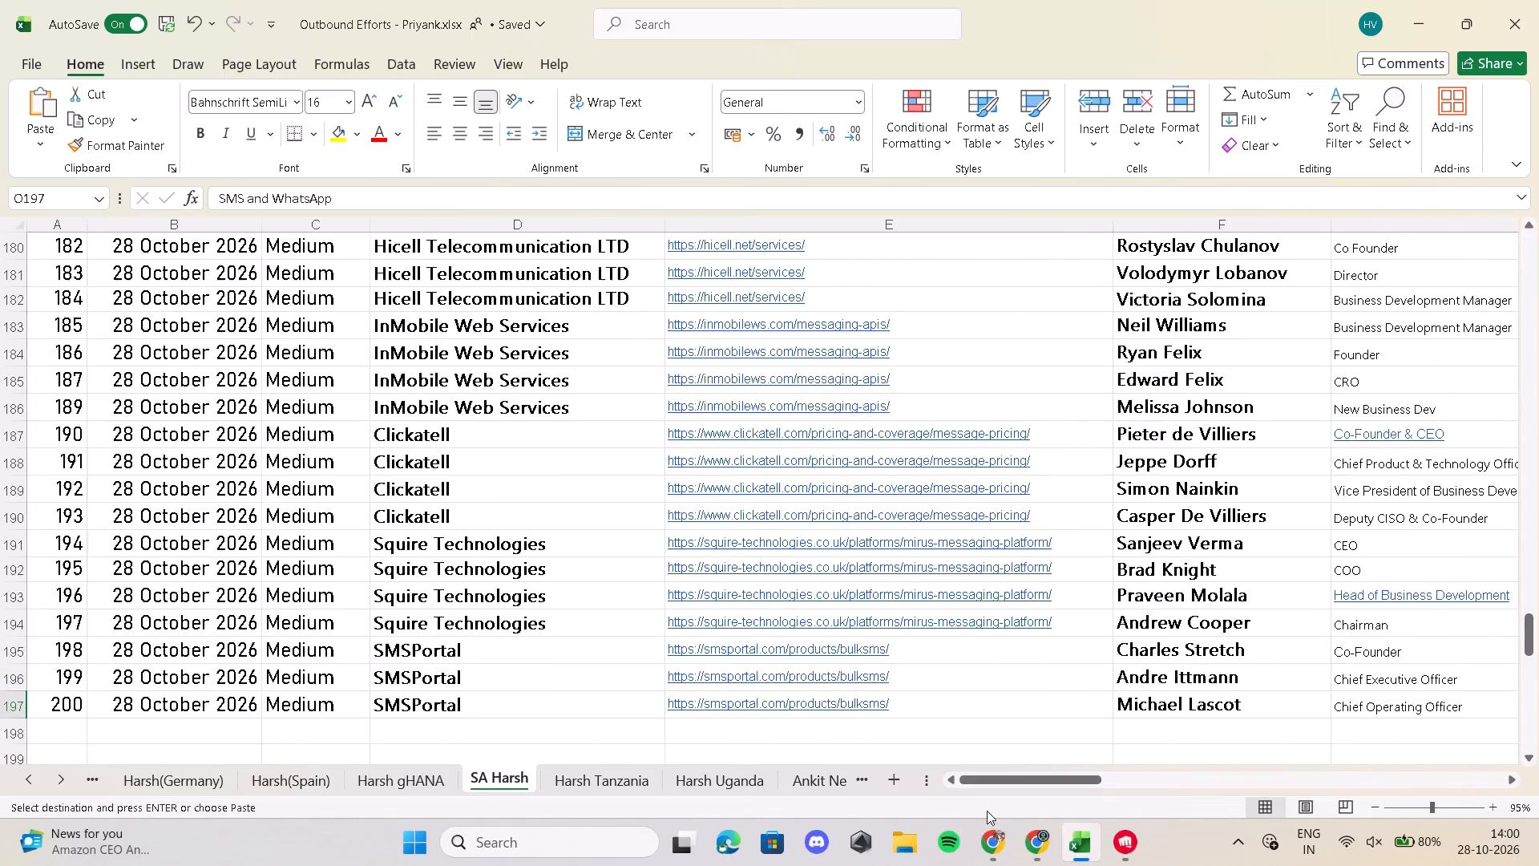
pyautogui.click(1039, 839)
pyautogui.click(1252, 0)
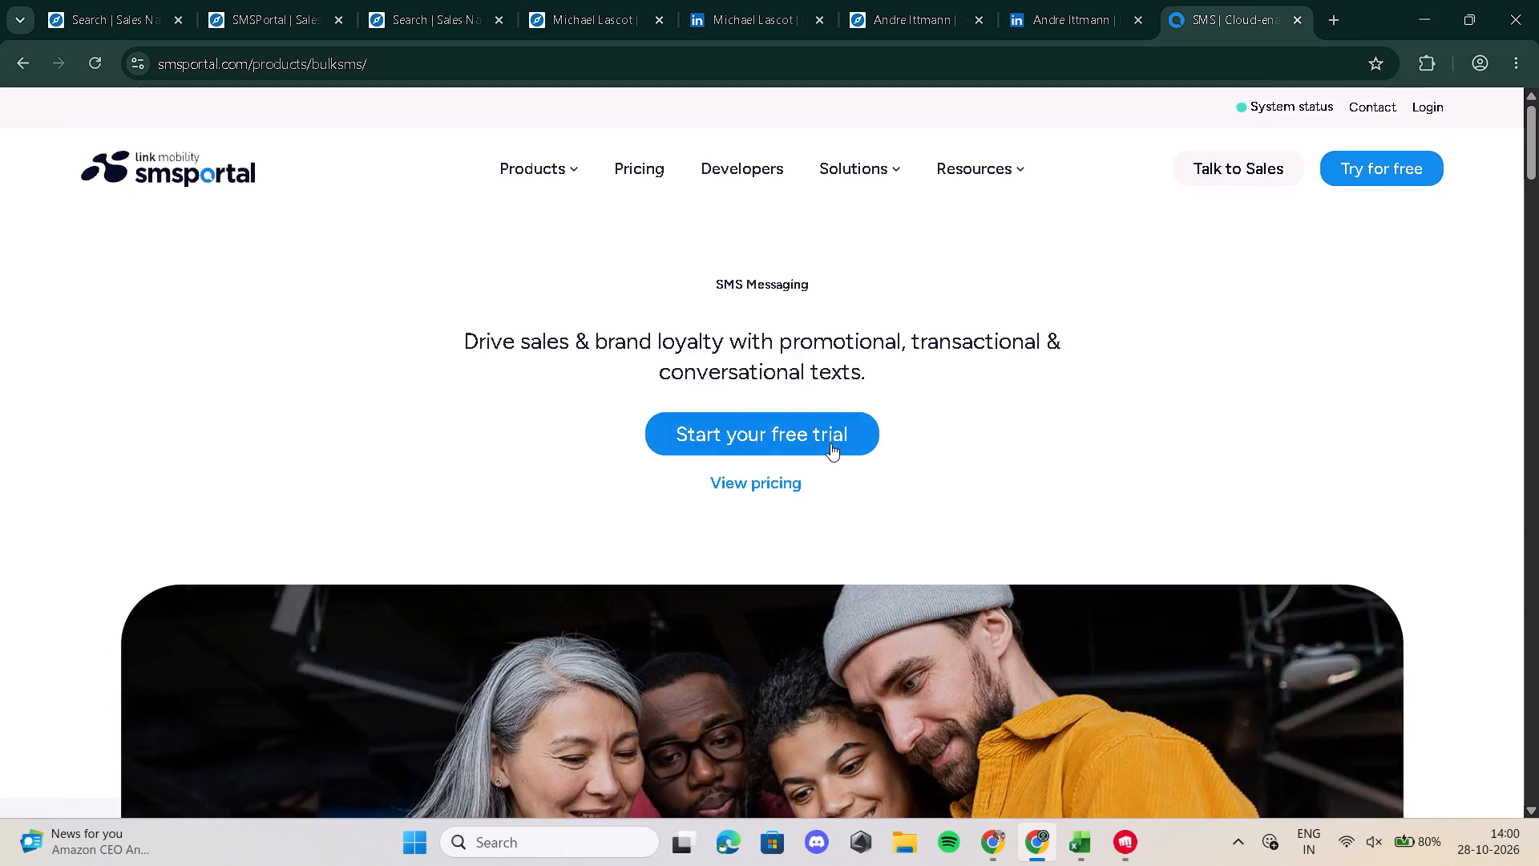
pyautogui.click(562, 162)
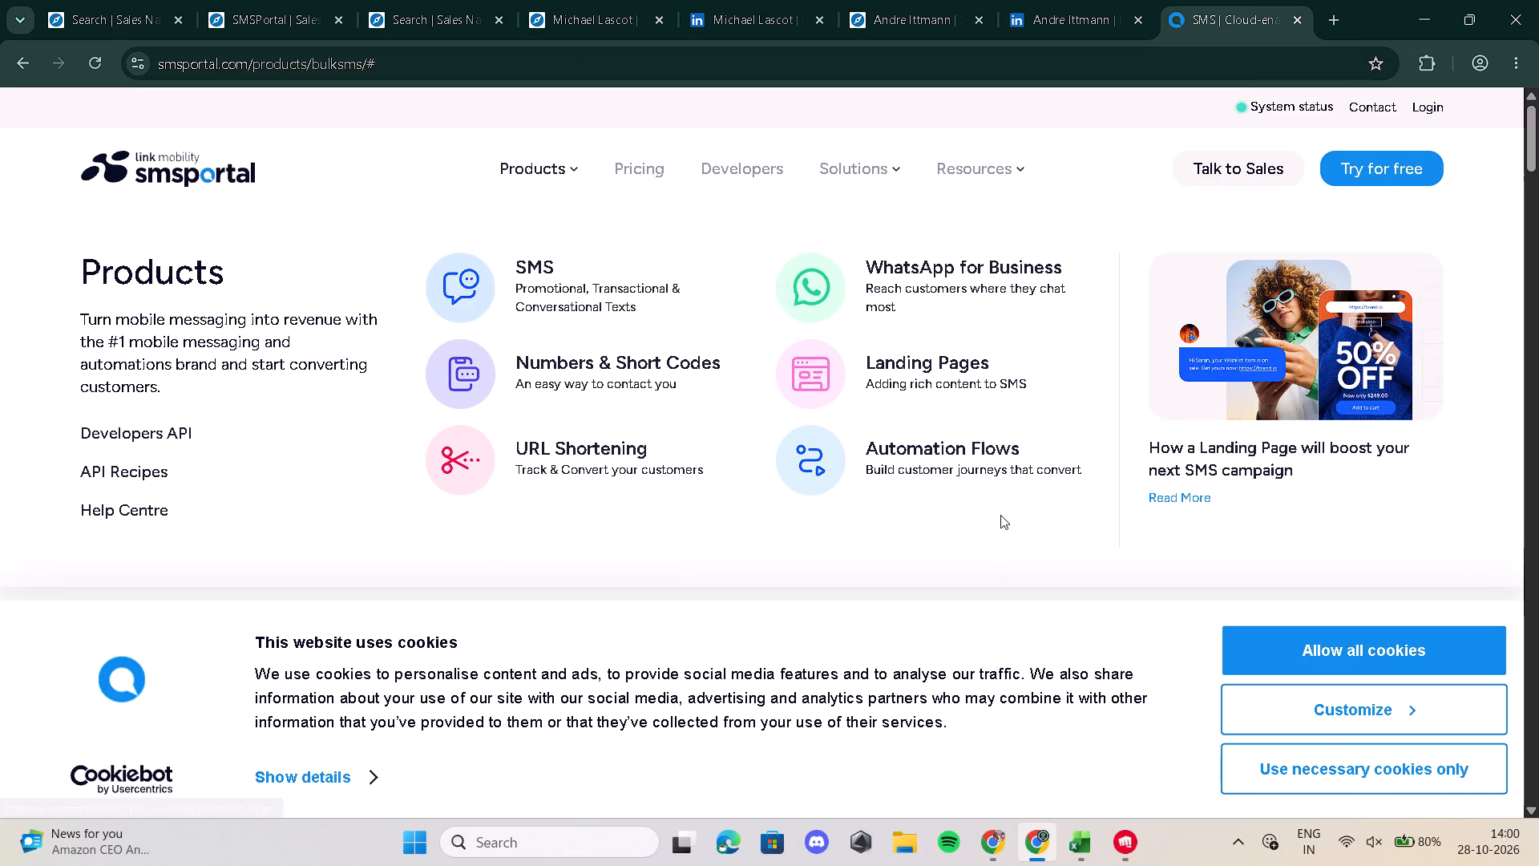
pyautogui.click(1070, 845)
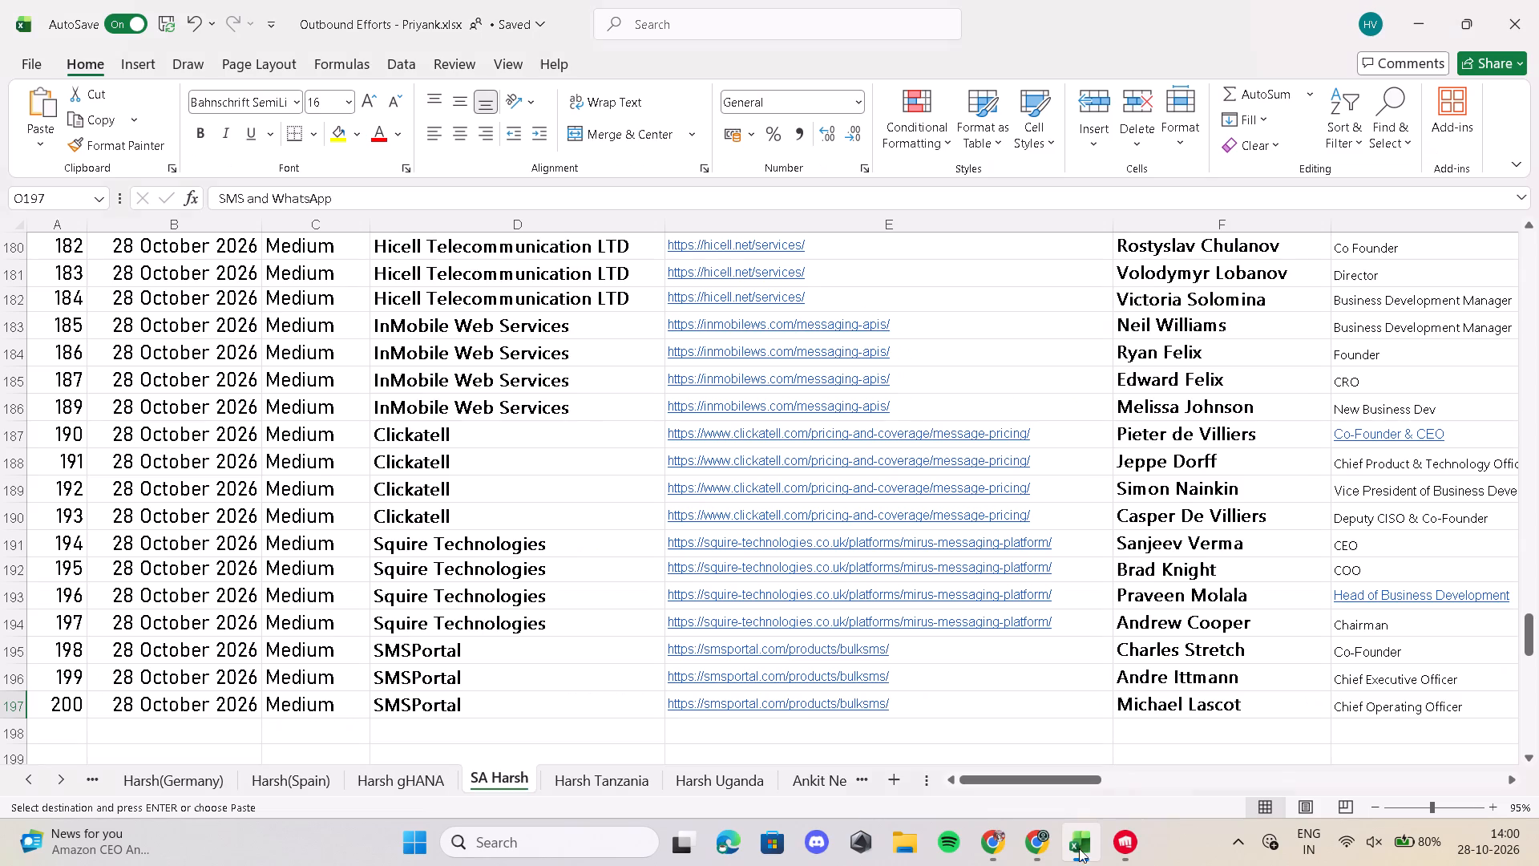
pyautogui.click(2, 706)
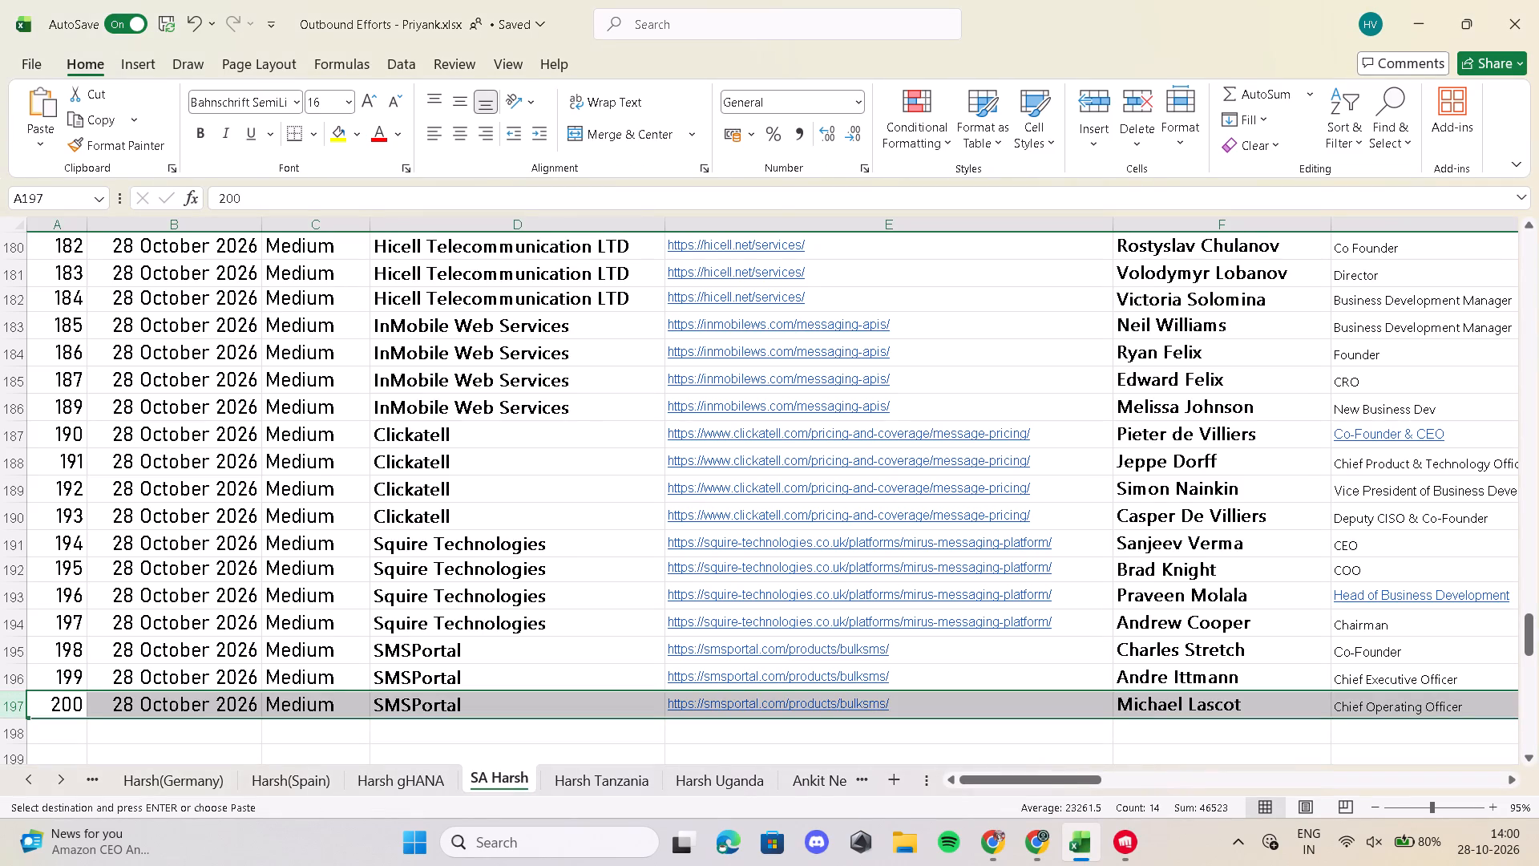
# In Chrome, close the Chief Executive Officer's LinkedIn and lead tabs and the Chief Operating Officer's LinkedIn tab.
pyautogui.click(1028, 851)
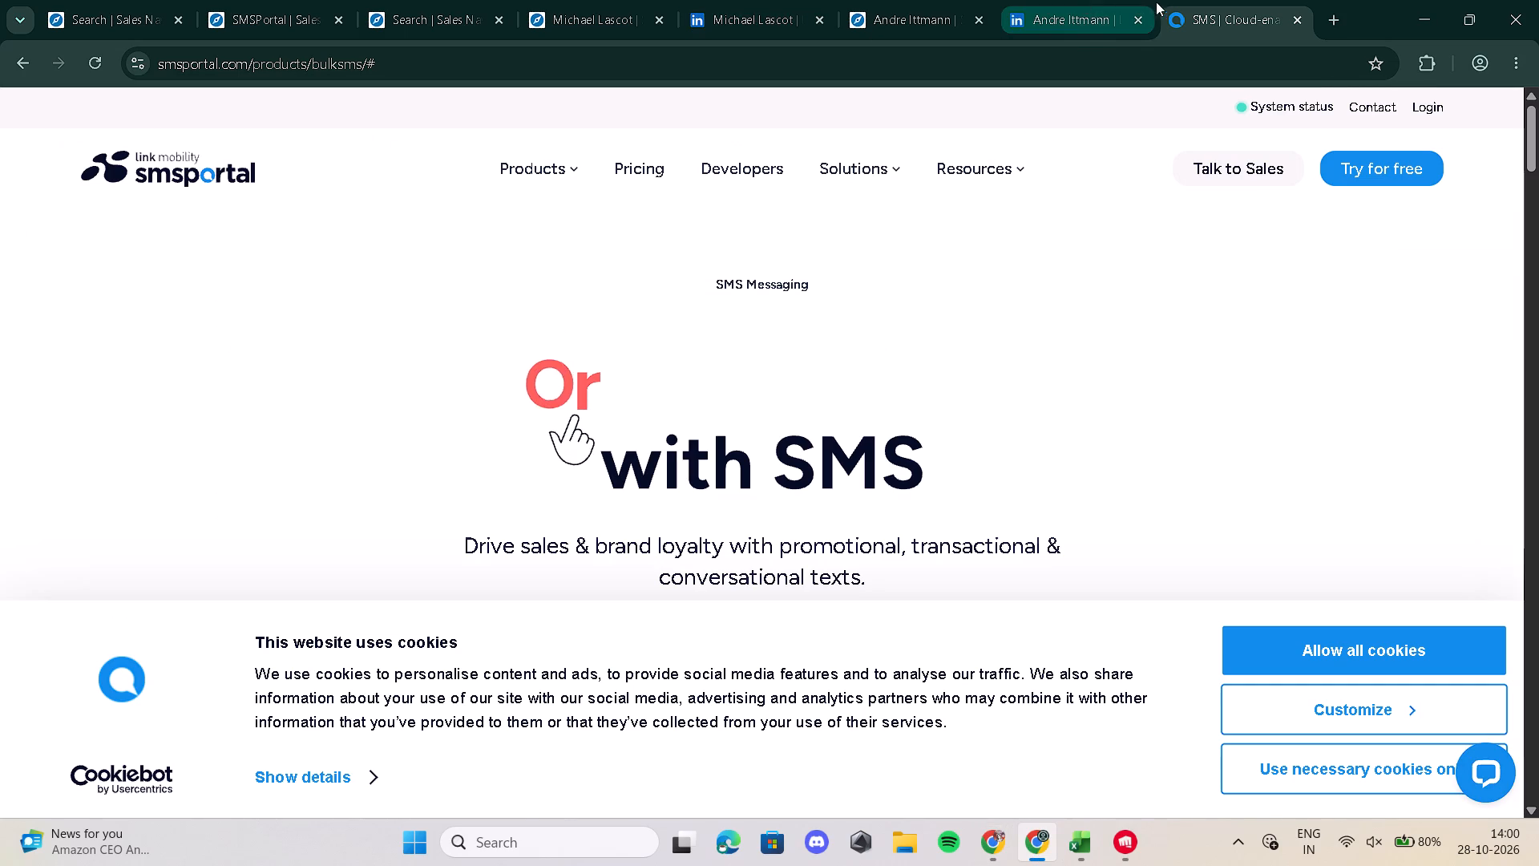
pyautogui.click(1092, 9)
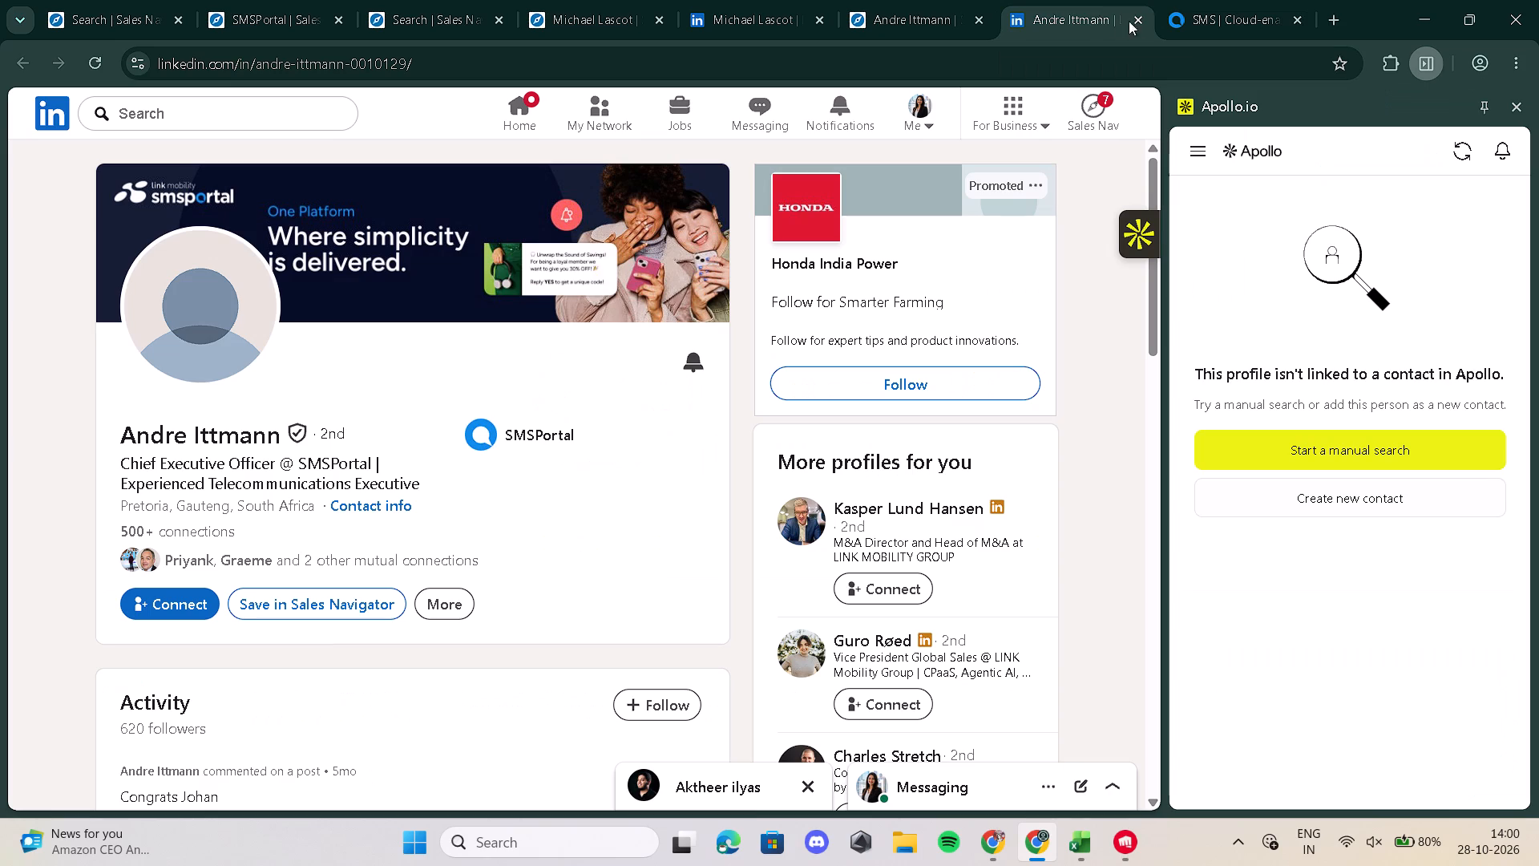
pyautogui.click(1136, 21)
pyautogui.click(984, 27)
pyautogui.click(691, 0)
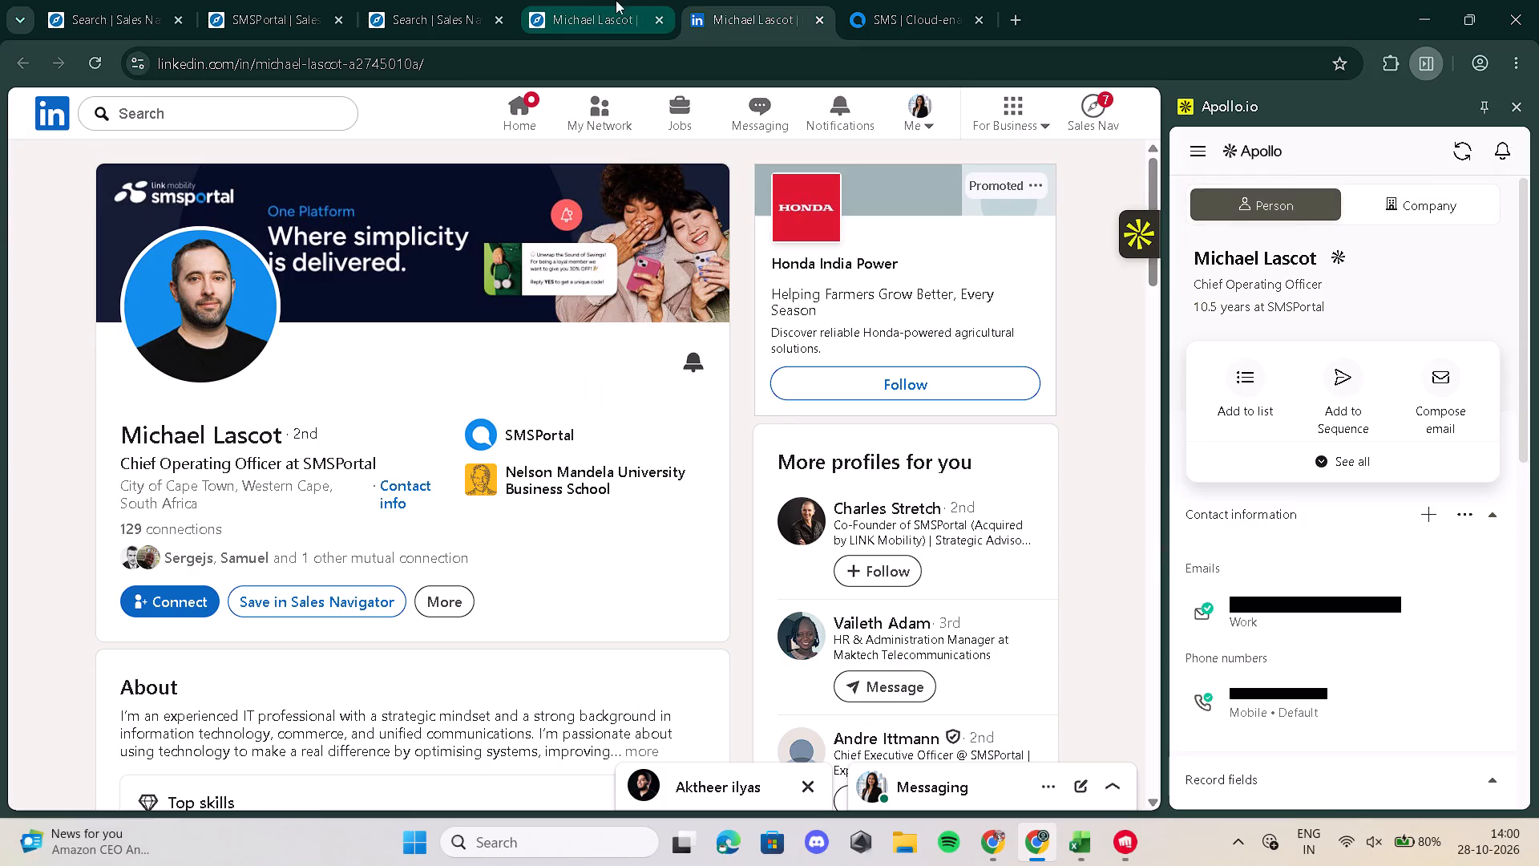
pyautogui.click(828, 27)
pyautogui.click(818, 23)
# Look through the remaining SMSPortal leads in the Sales Navigator search results for another senior contact.
pyautogui.click(458, 0)
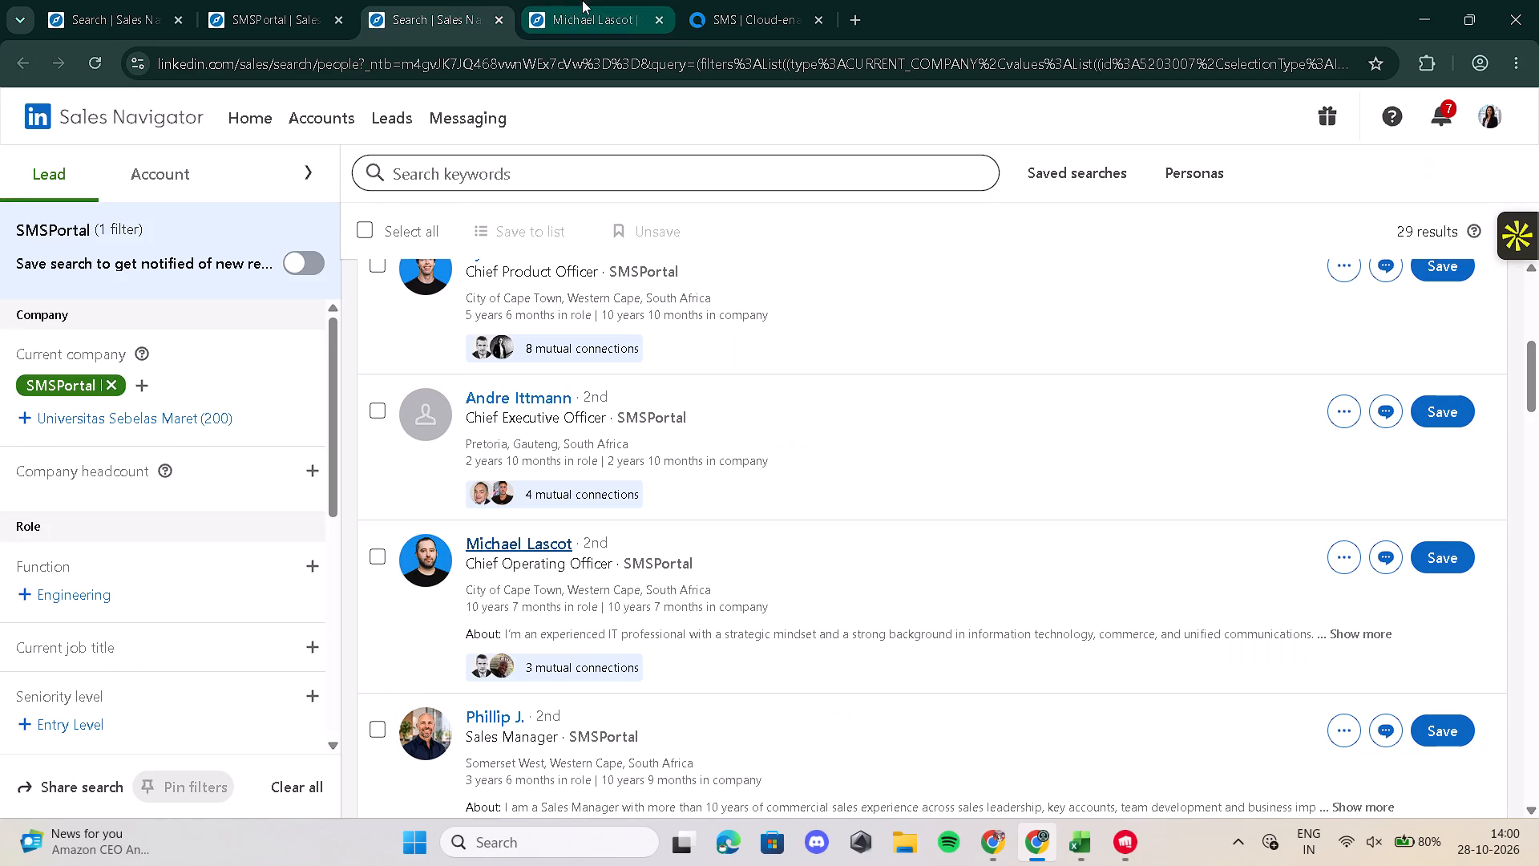
pyautogui.scroll(-2, 891, 524)
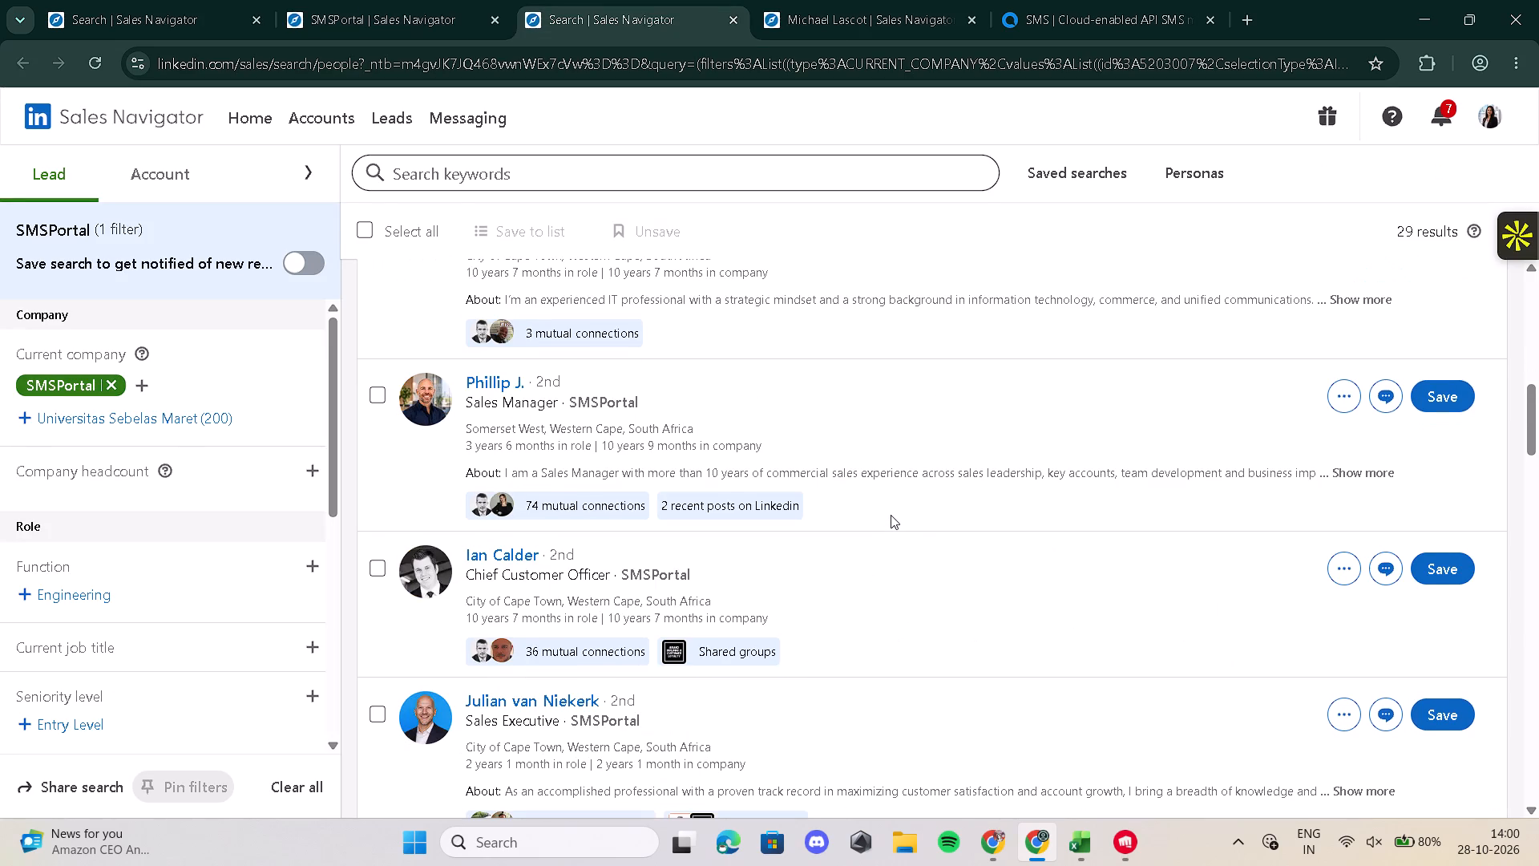
pyautogui.scroll(-2, 891, 515)
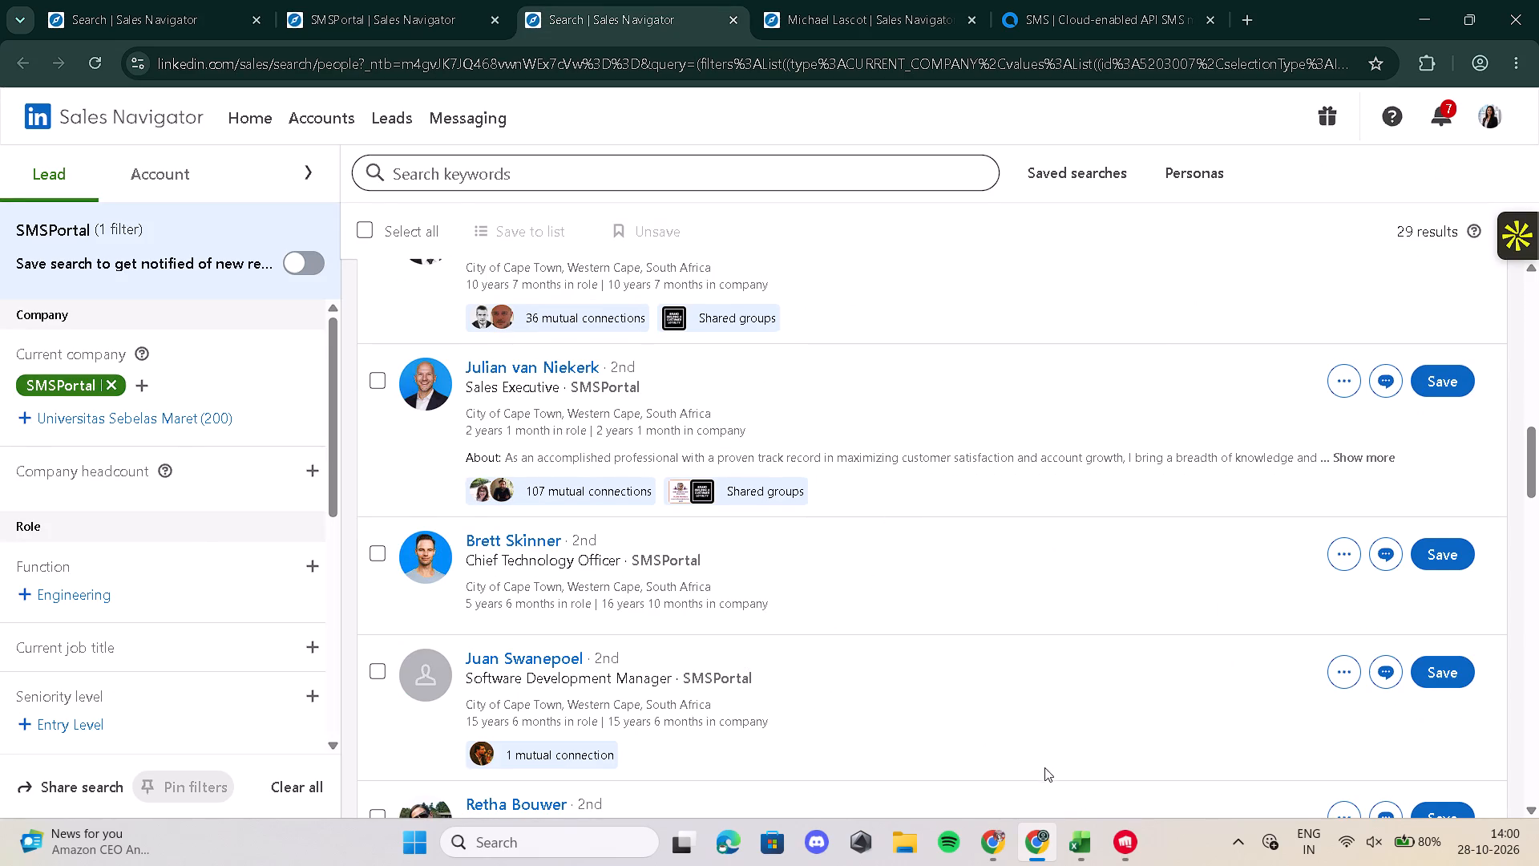
# Start a new outreach entry on the SA Harsh sheet in Excel by entering 201 in A198.
pyautogui.click(1073, 845)
pyautogui.scroll(-1, 475, 689)
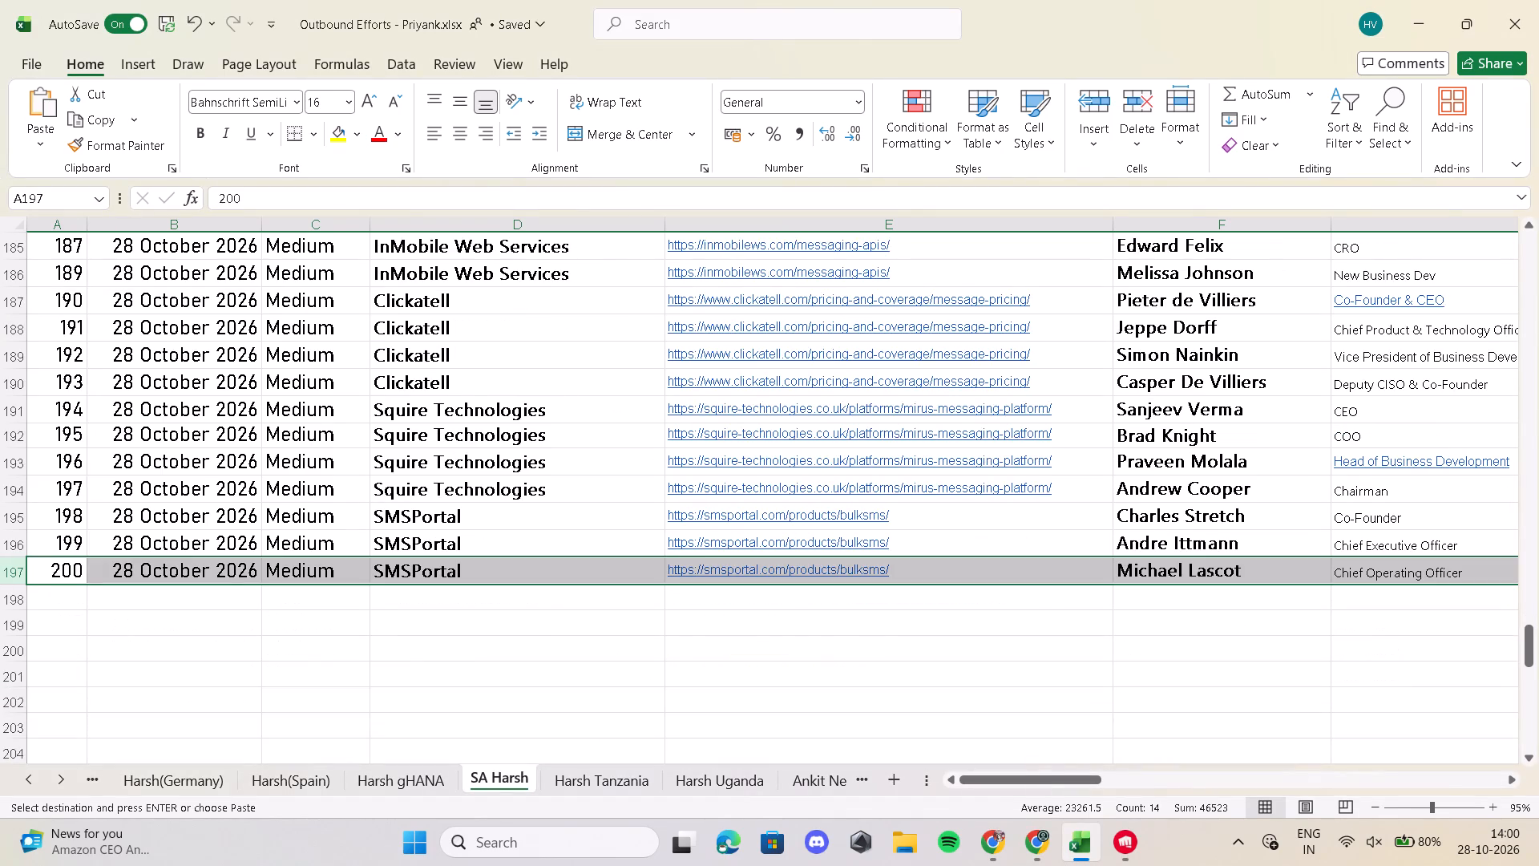
pyautogui.click(76, 600)
pyautogui.write('20')
pyautogui.press('1')
pyautogui.click(152, 602)
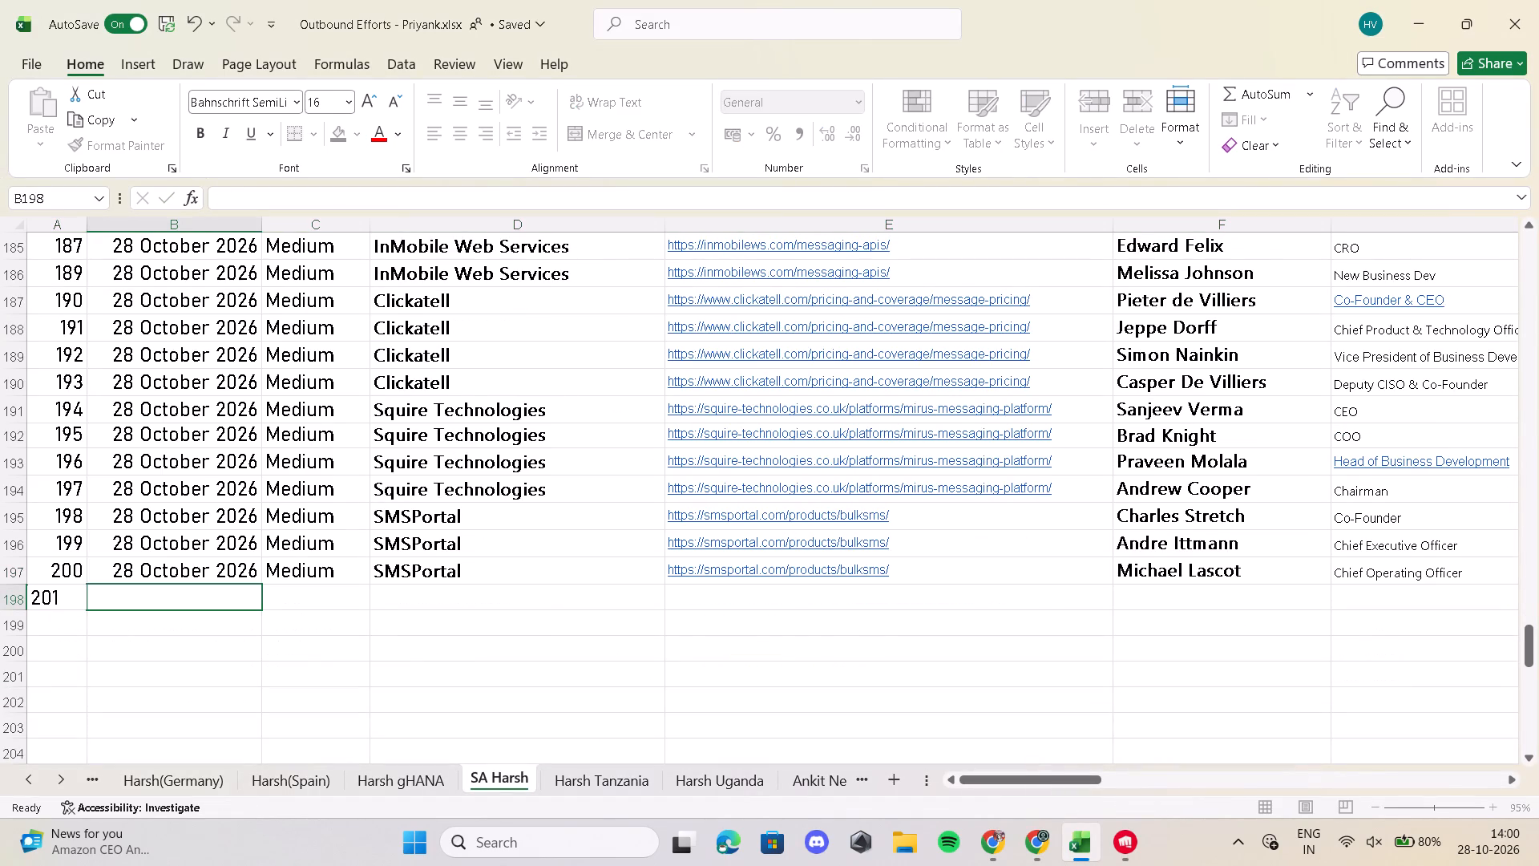
# Copy the date 28 October 2026, the priority Medium and the company SMSPortal from entry 200 into B198, C198 and D198.
pyautogui.click(188, 572)
pyautogui.hotkey('ctrl', 'c')
pyautogui.click(179, 597)
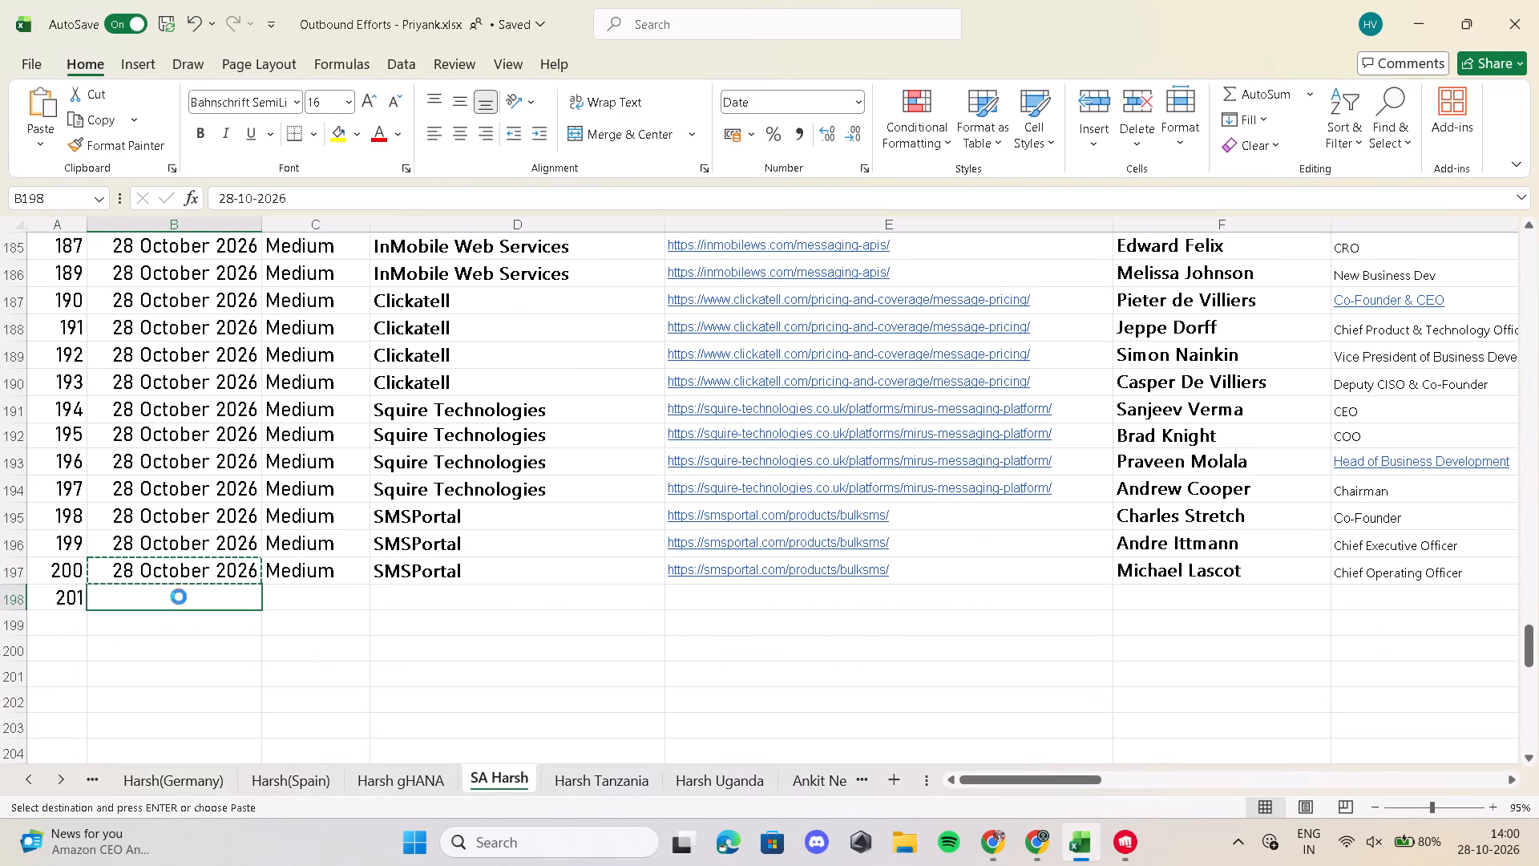
pyautogui.hotkey('ctrl', 'v')
pyautogui.click(341, 565)
pyautogui.hotkey('ctrl', 'c')
pyautogui.click(329, 595)
pyautogui.hotkey('ctrl', 'v')
pyautogui.click(493, 573)
pyautogui.hotkey('ctrl', 'c')
pyautogui.click(487, 606)
pyautogui.hotkey('ctrl', 'v')
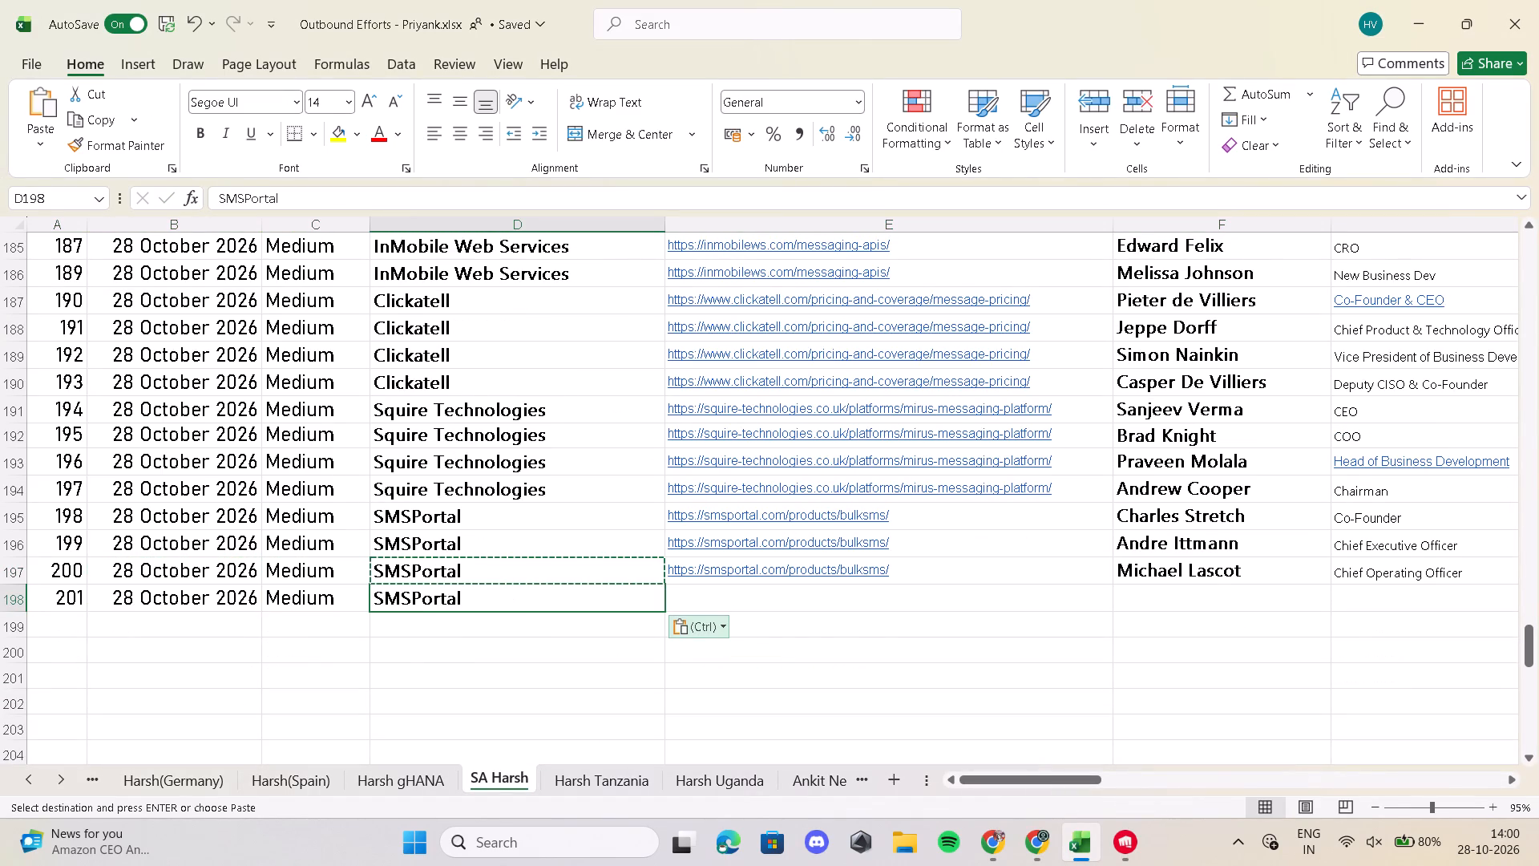
# Copy the smsportal.com/products/bulksms/ link from entry 200 into E198 for entry 201.
pyautogui.rightClick(994, 577)
pyautogui.click(825, 660)
pyautogui.hotkey('ctrl', 'c')
pyautogui.click(846, 605)
pyautogui.hotkey('ctrl', 'v')
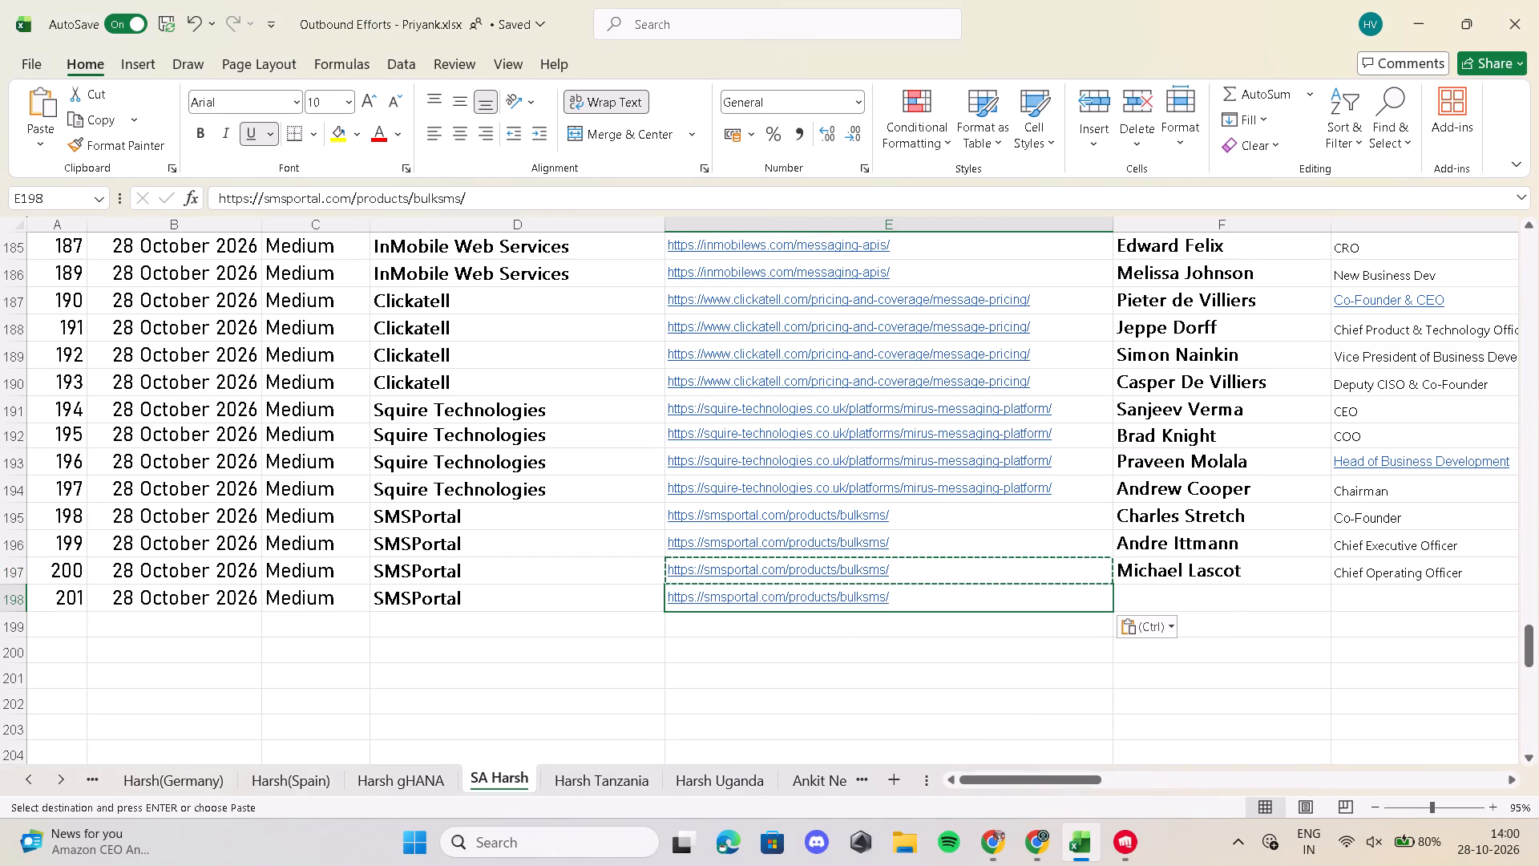
pyautogui.click(2, 598)
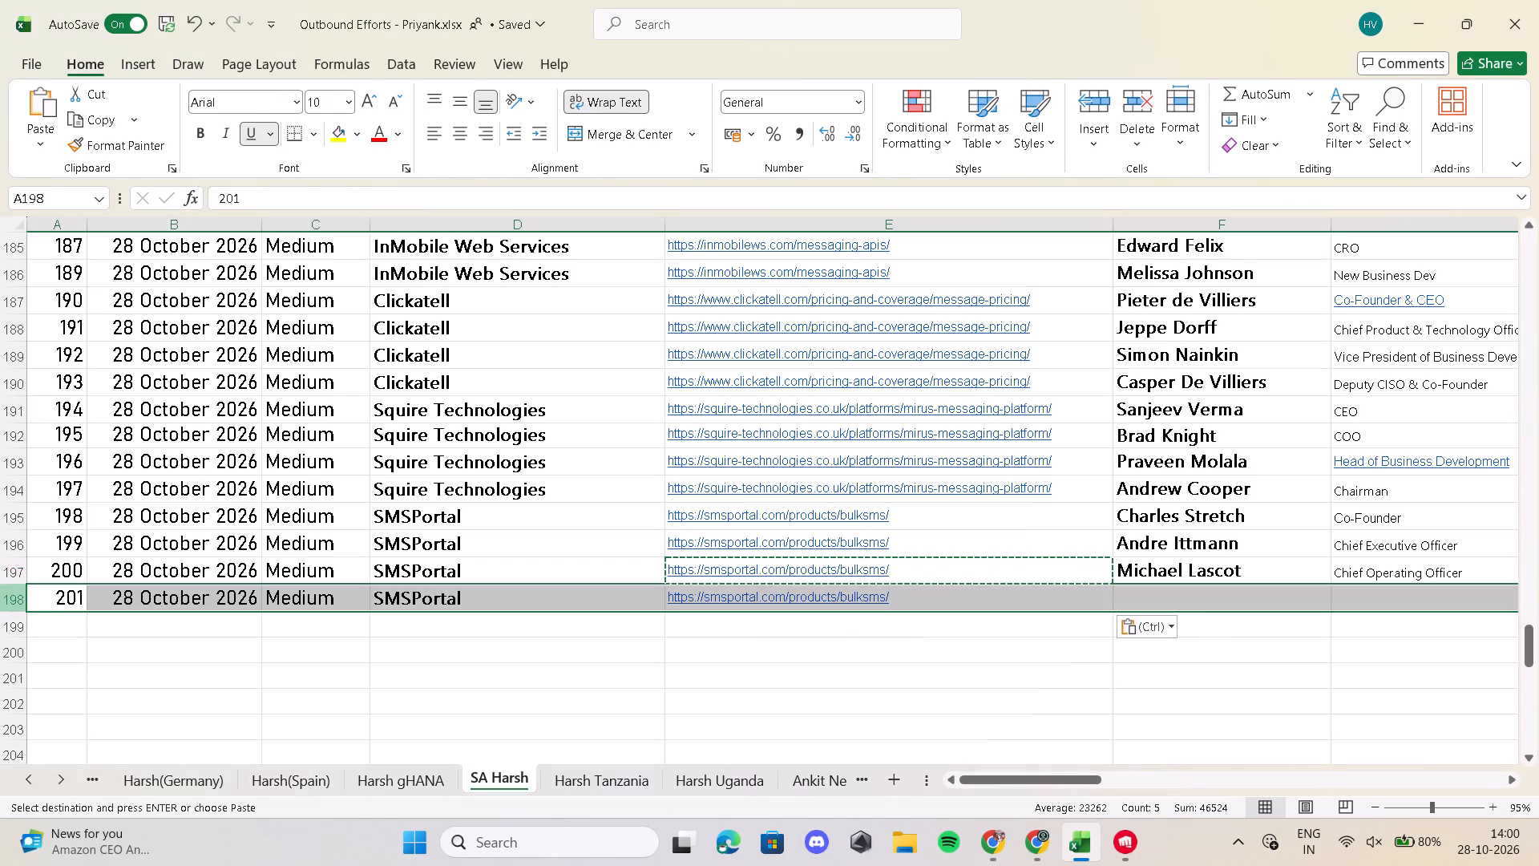
# Return to Chrome and open the SMSPortal Chief Technology Officer's lead page in a new tab from the search results.
pyautogui.click(1046, 839)
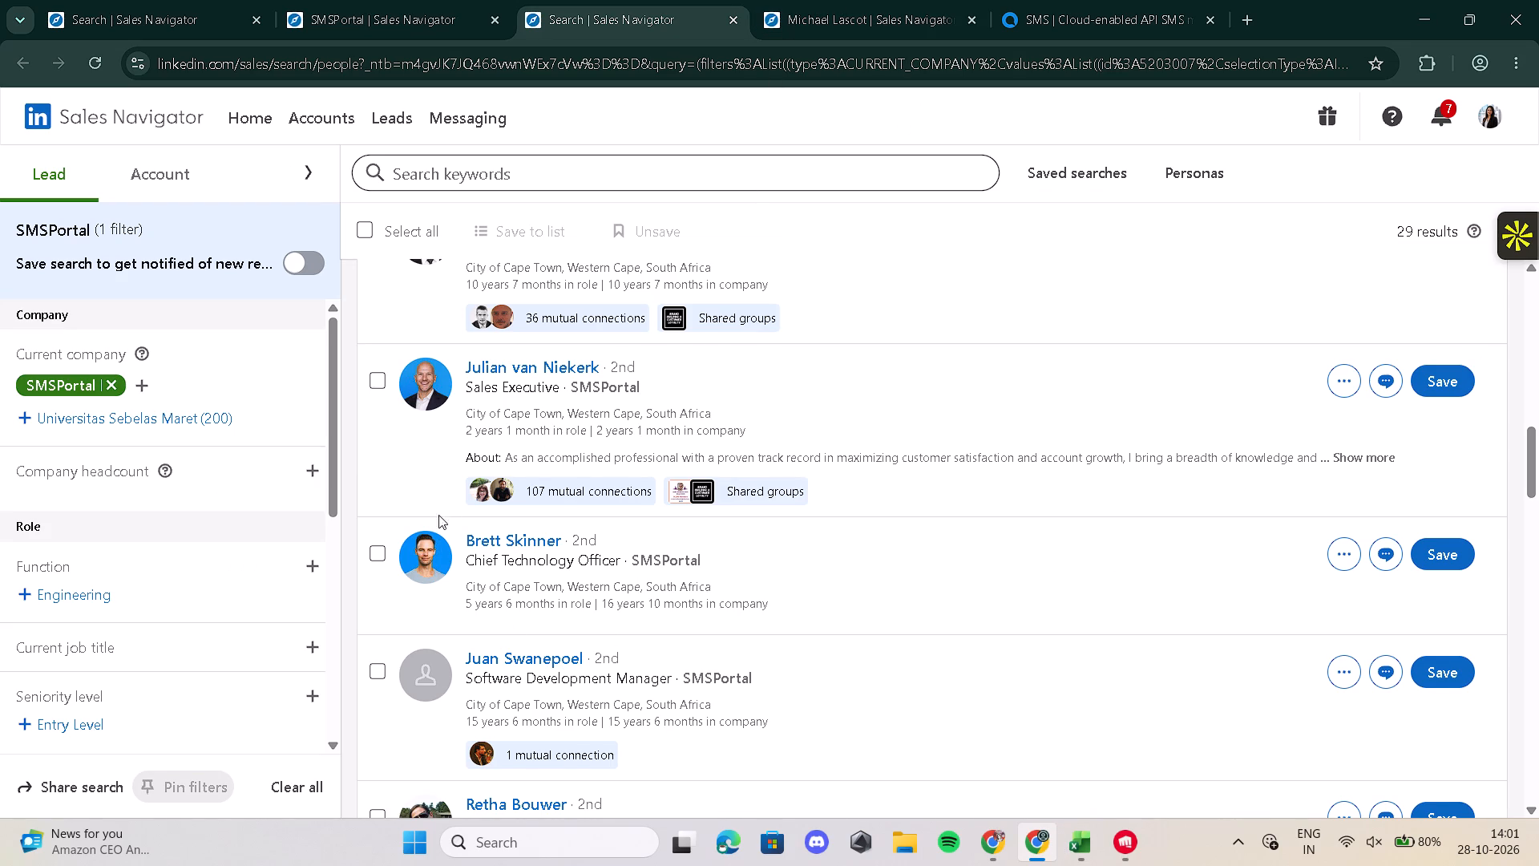
pyautogui.rightClick(491, 542)
pyautogui.click(636, 289)
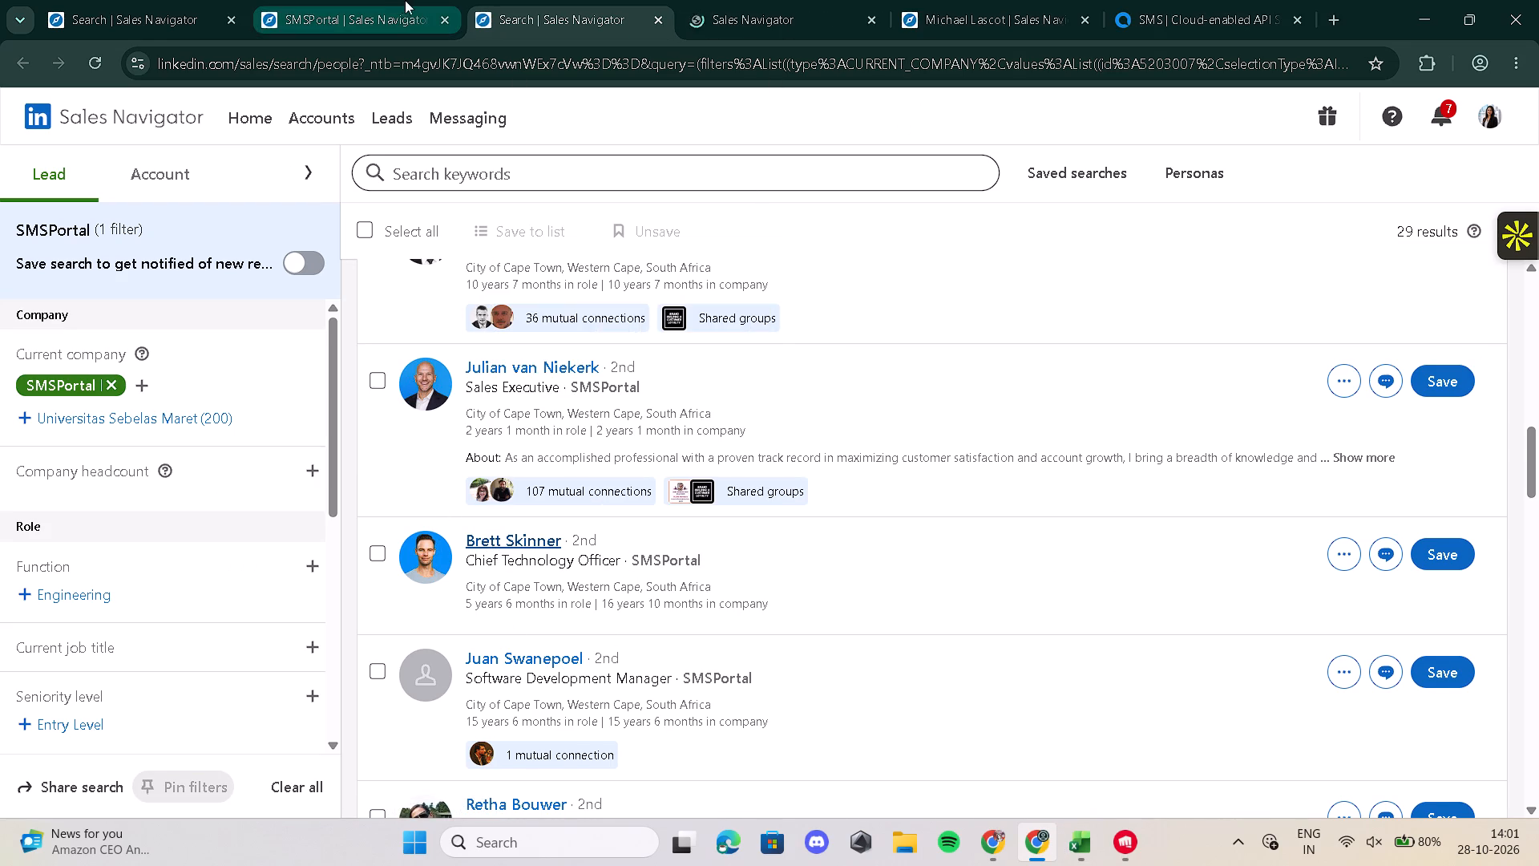
pyautogui.click(361, 0)
pyautogui.click(509, 0)
pyautogui.click(715, 0)
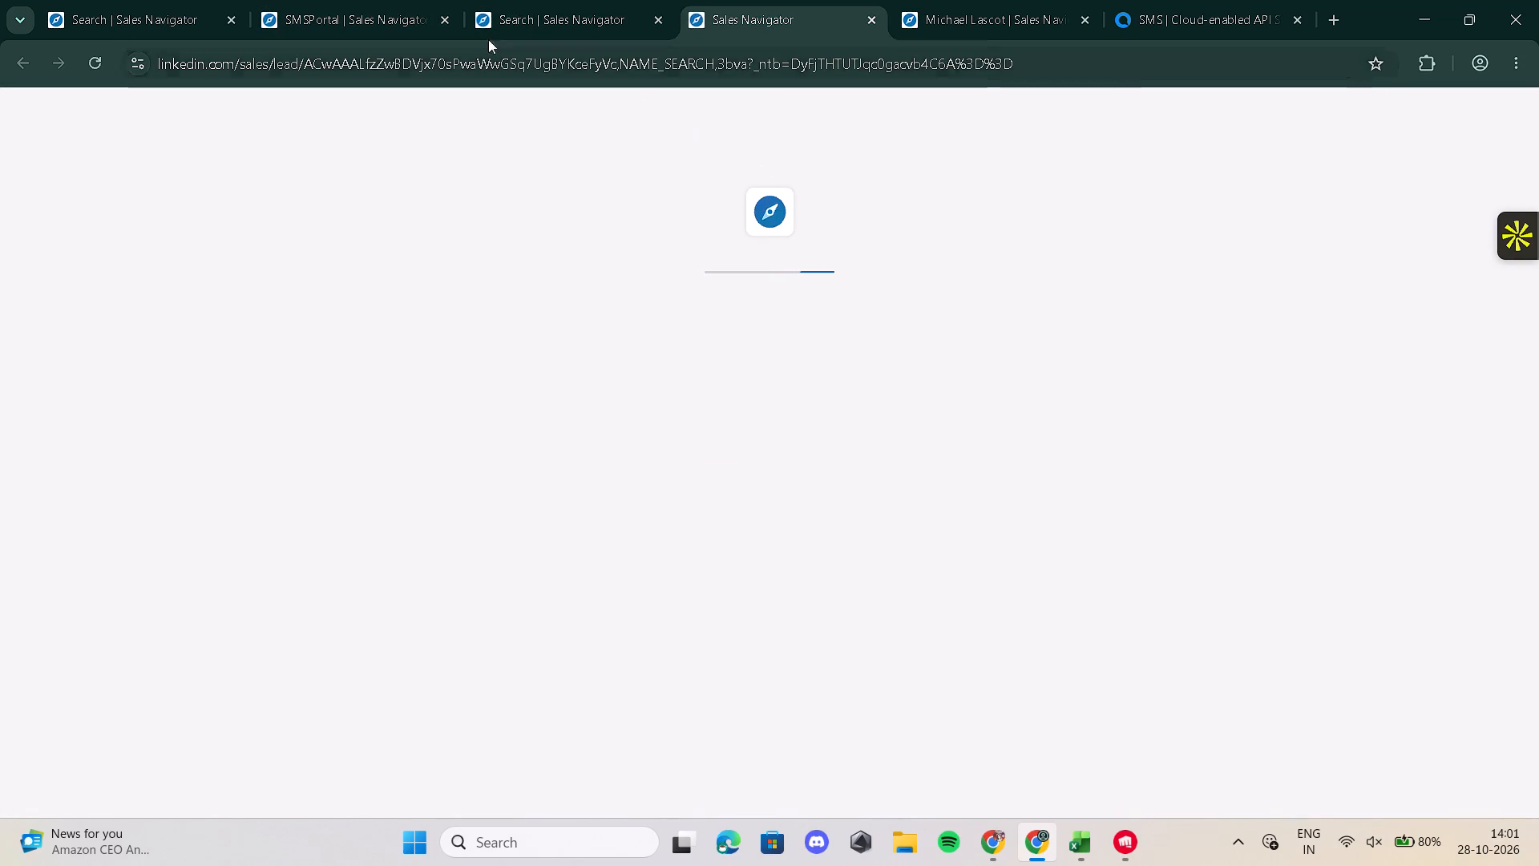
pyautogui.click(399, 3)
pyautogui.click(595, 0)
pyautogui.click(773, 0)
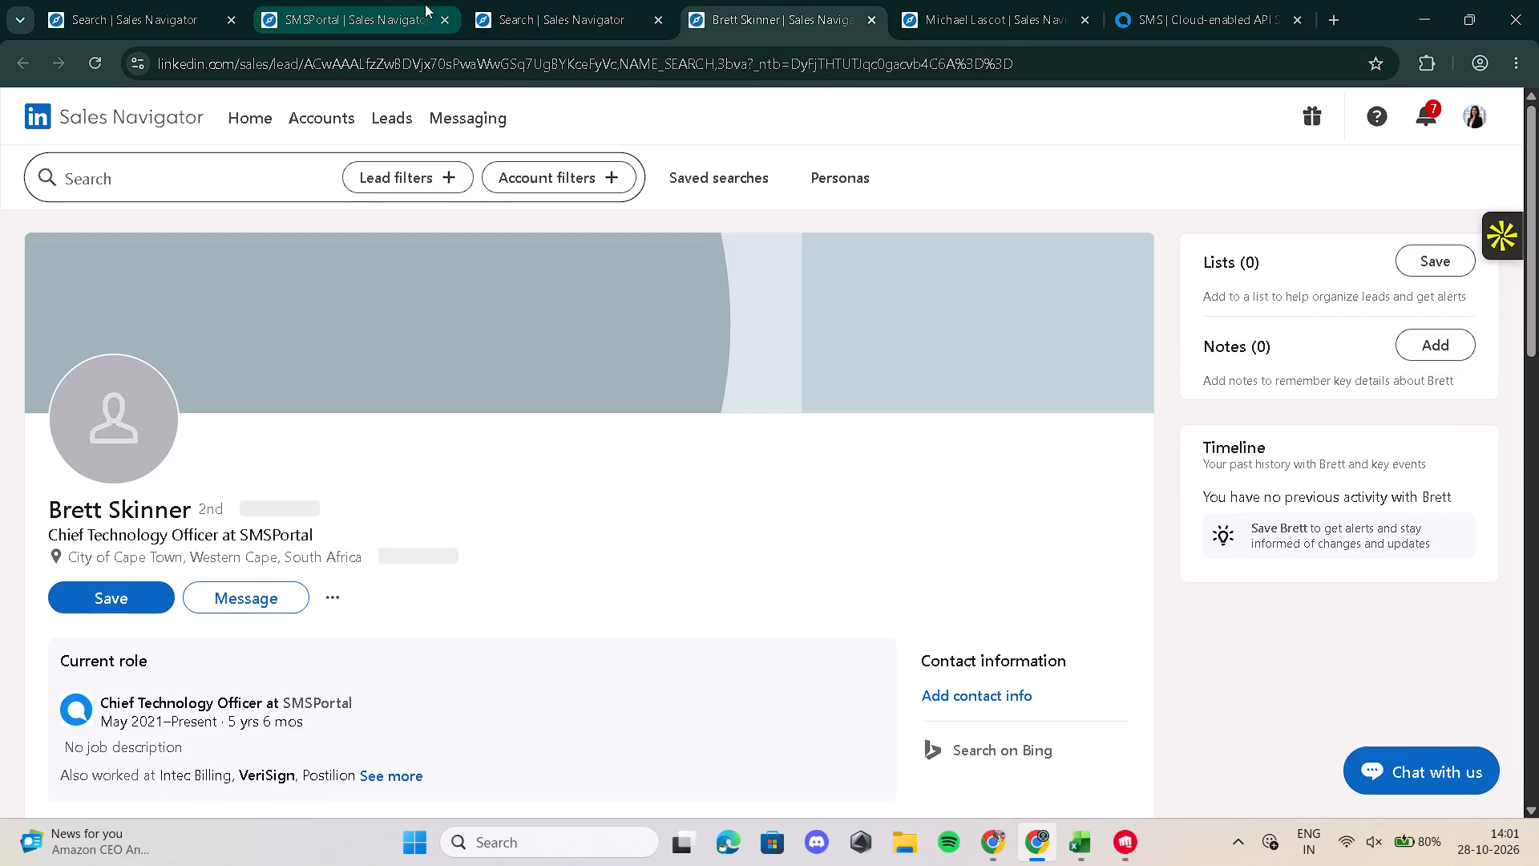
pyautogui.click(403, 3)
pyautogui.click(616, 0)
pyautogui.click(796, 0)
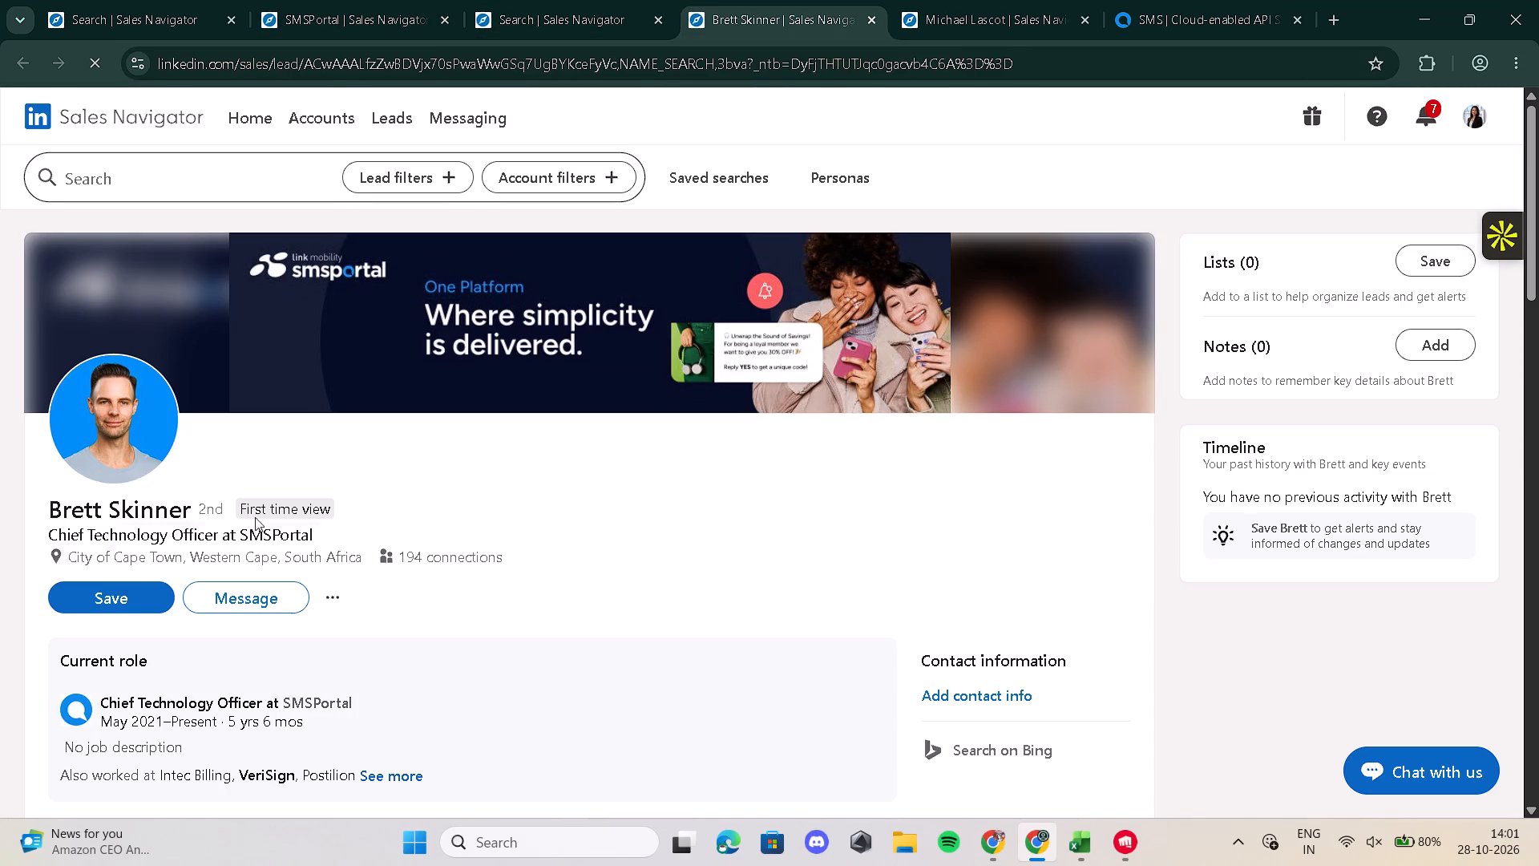
# Copy the Chief Technology Officer's name from the lead page into F198 of the SA Harsh sheet in Excel.
pyautogui.moveTo(196, 511); pyautogui.dragTo(0, 516)
pyautogui.hotkey('ctrl', 'c')
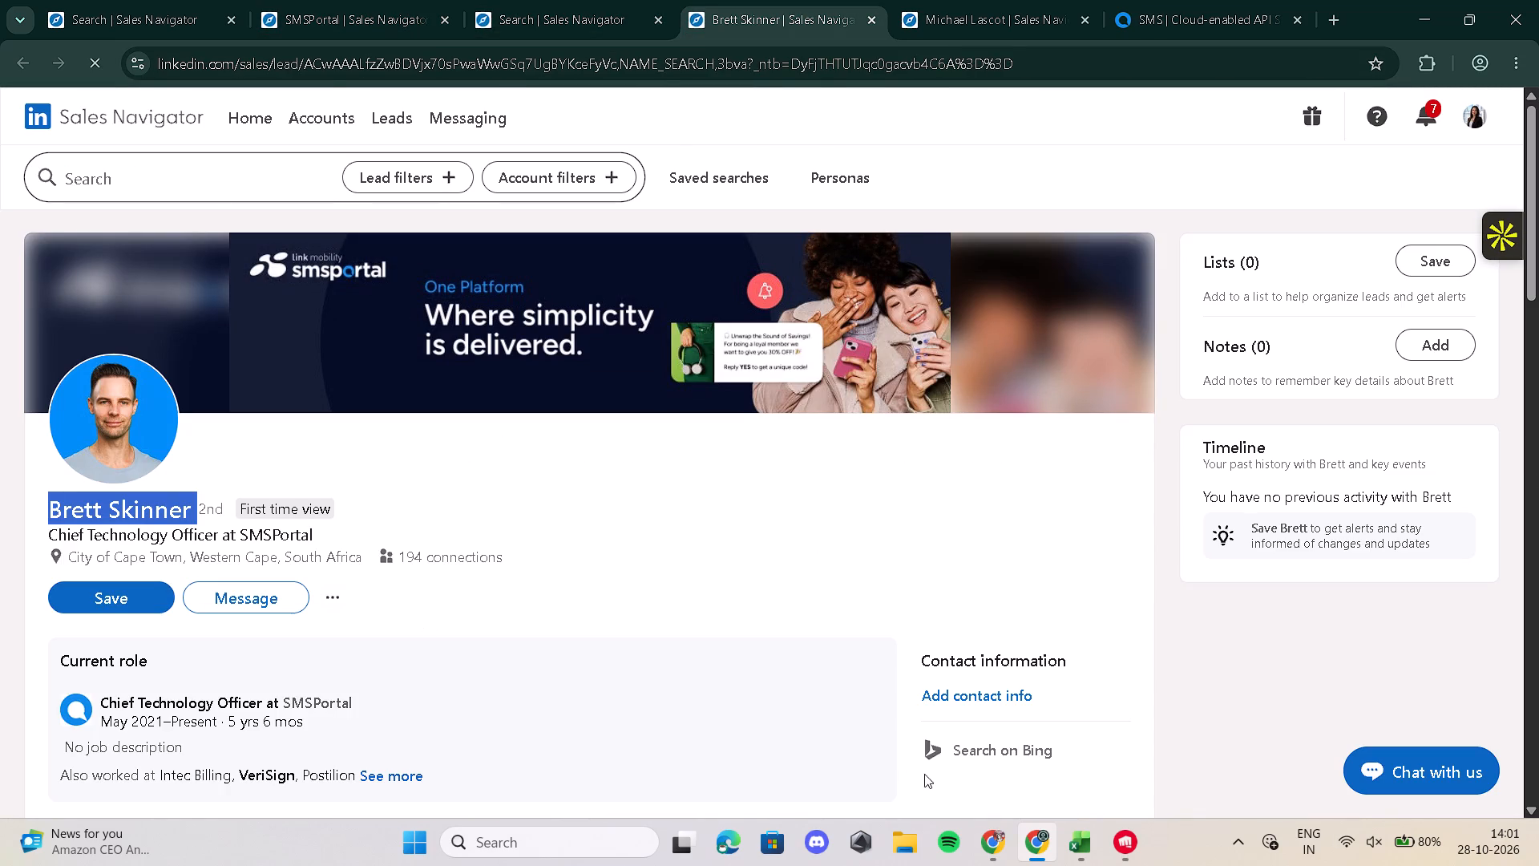
pyautogui.click(1080, 864)
pyautogui.click(1153, 579)
pyautogui.click(1164, 590)
pyautogui.hotkey('ctrl', 'v')
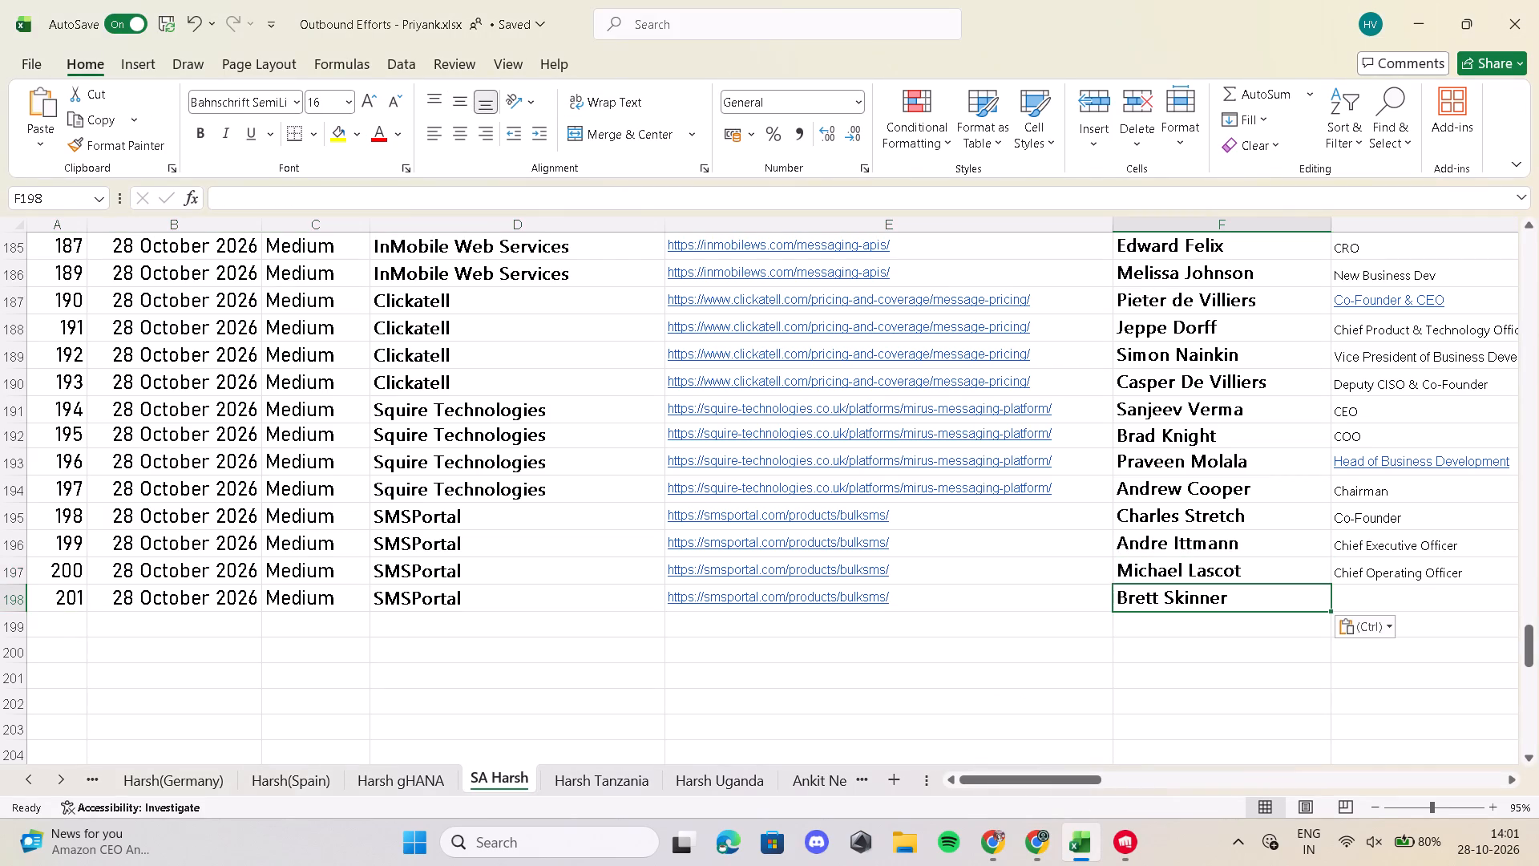
pyautogui.click(2, 604)
# Return to Chrome, open the Chief Technology Officer's LinkedIn profile from the lead page and bring up their Apollo contact details.
pyautogui.click(1020, 864)
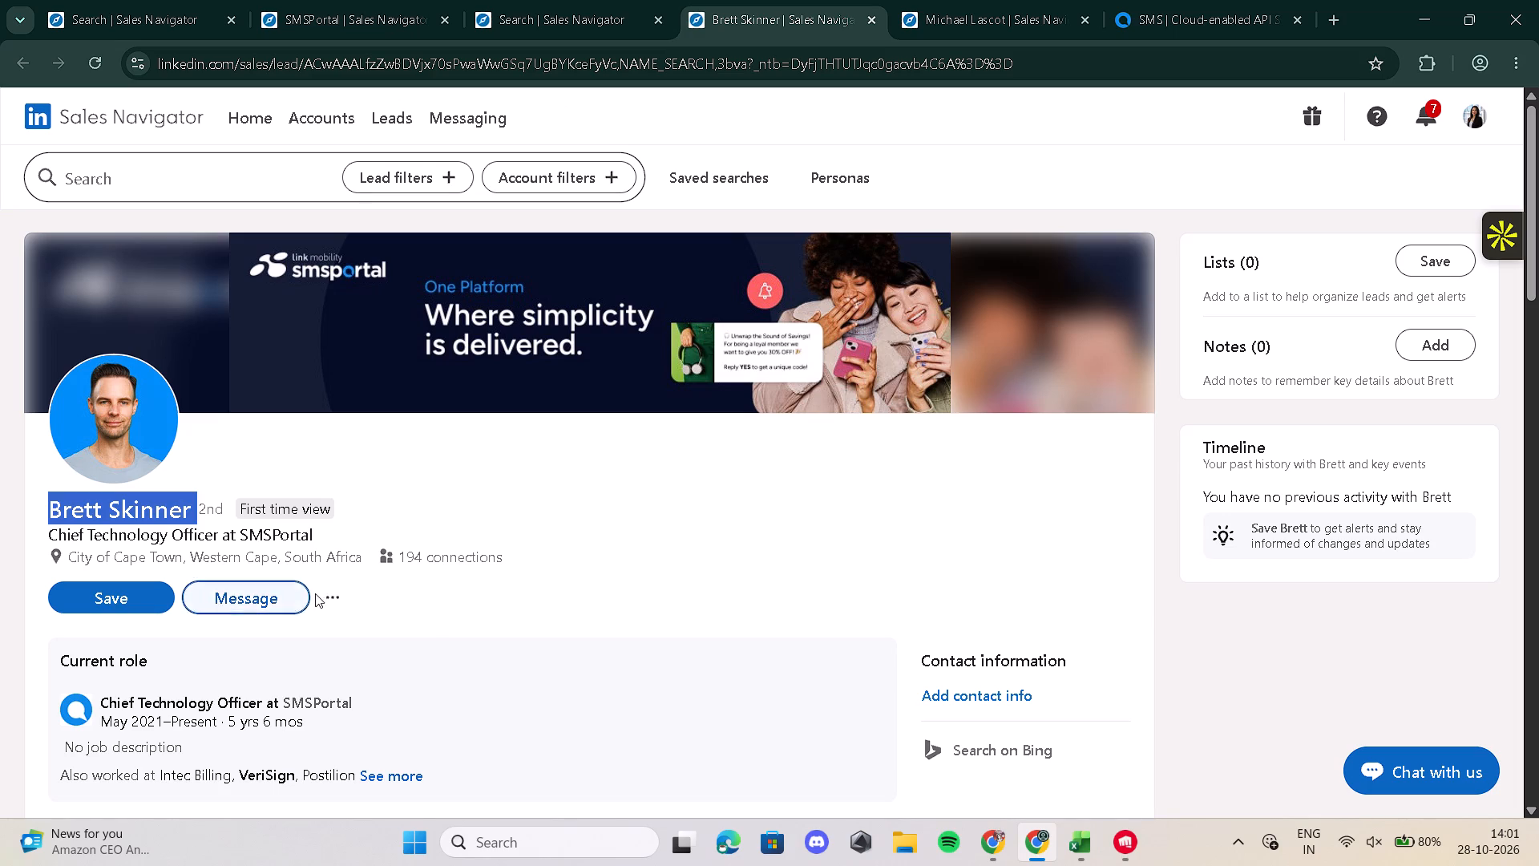
pyautogui.click(316, 593)
pyautogui.click(332, 598)
pyautogui.click(301, 714)
pyautogui.click(515, 1)
pyautogui.click(657, 0)
pyautogui.click(830, 0)
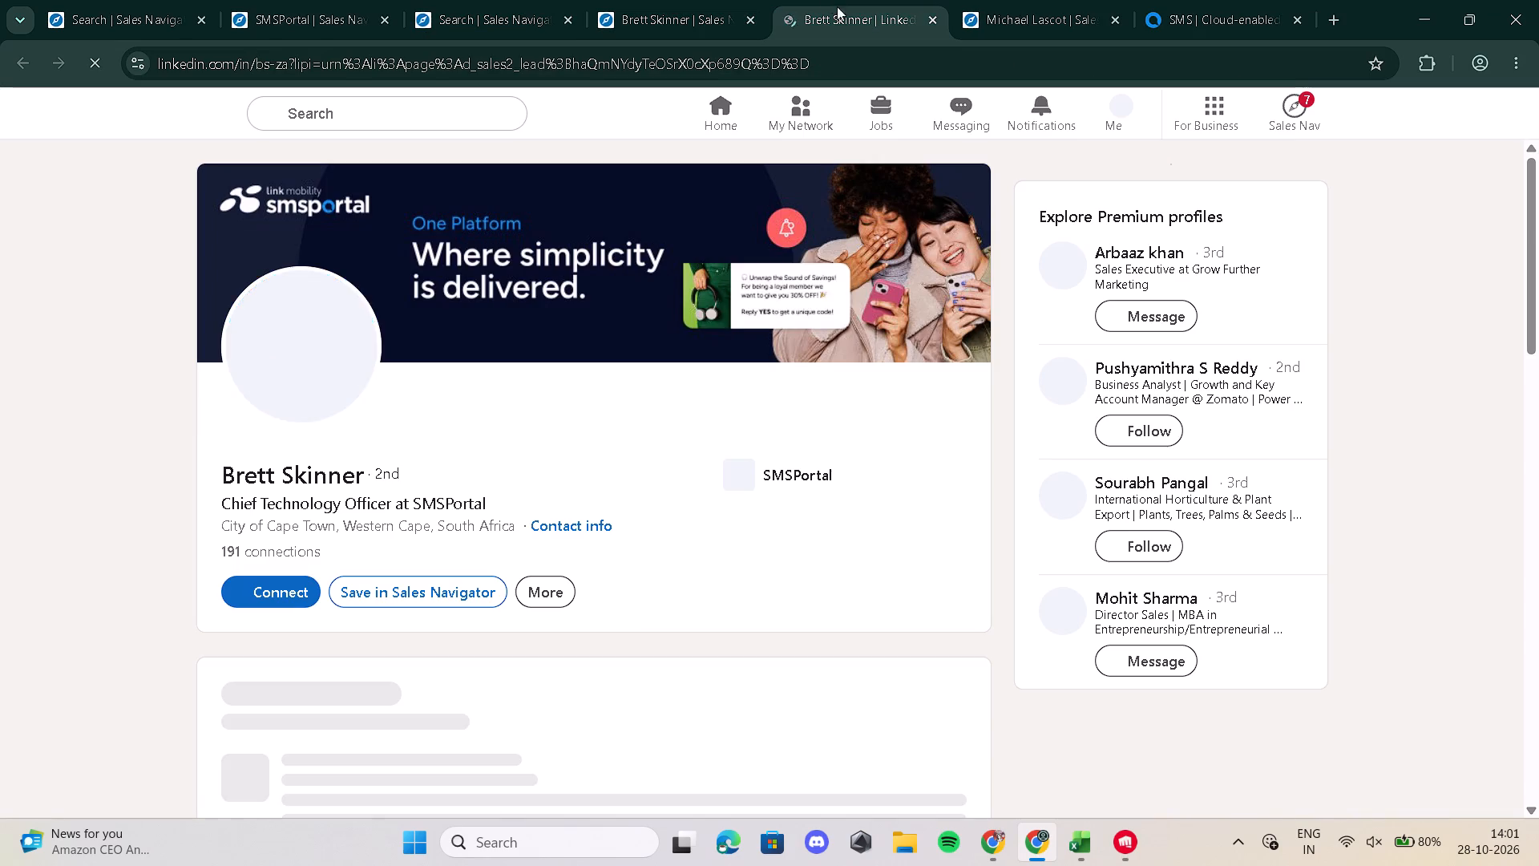
pyautogui.click(1512, 243)
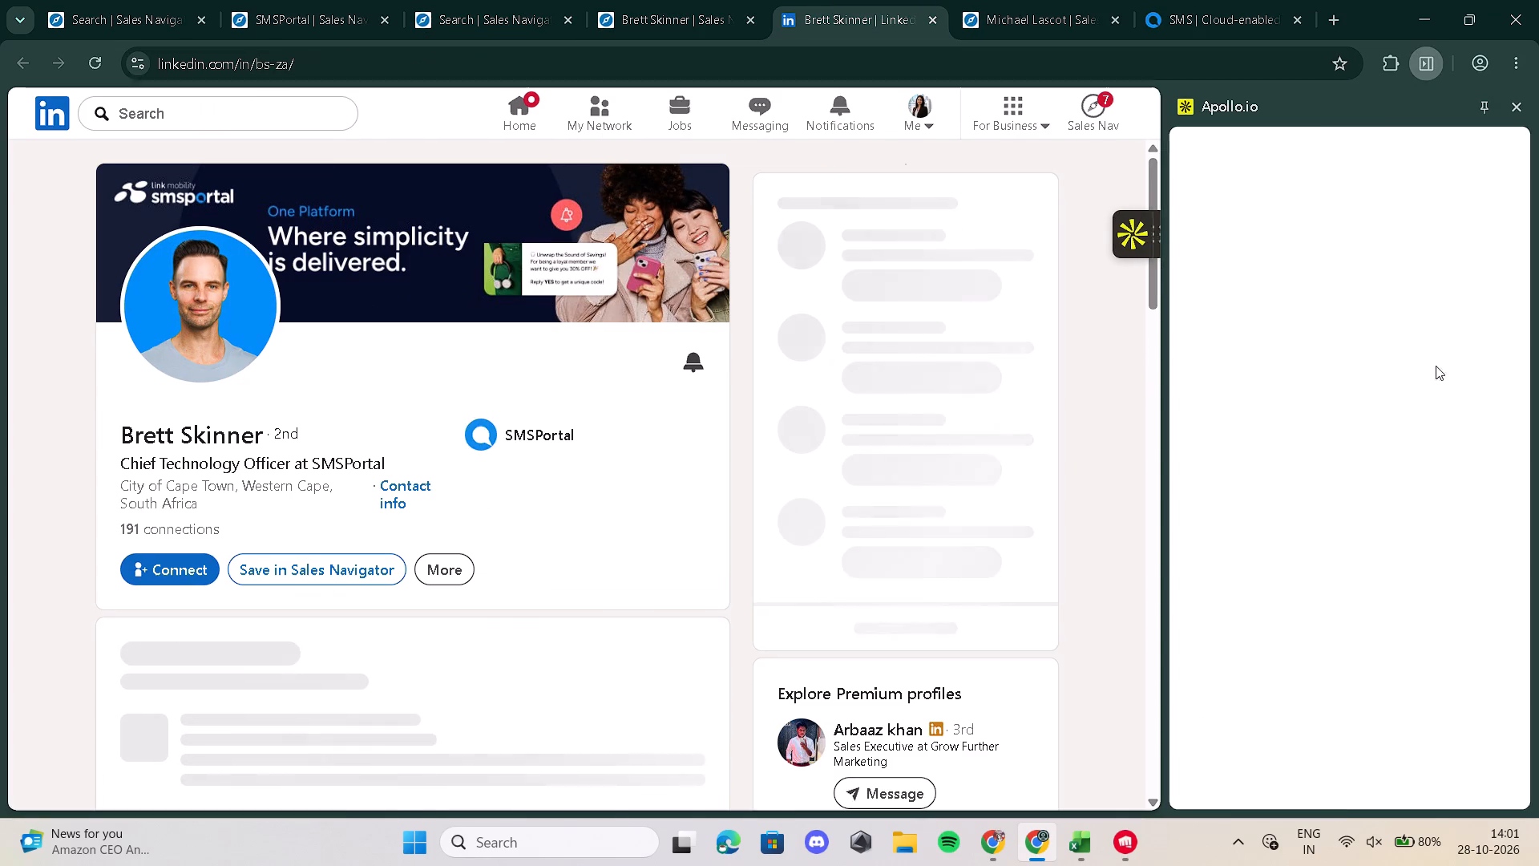
pyautogui.click(430, 0)
pyautogui.click(641, 0)
pyautogui.click(872, 0)
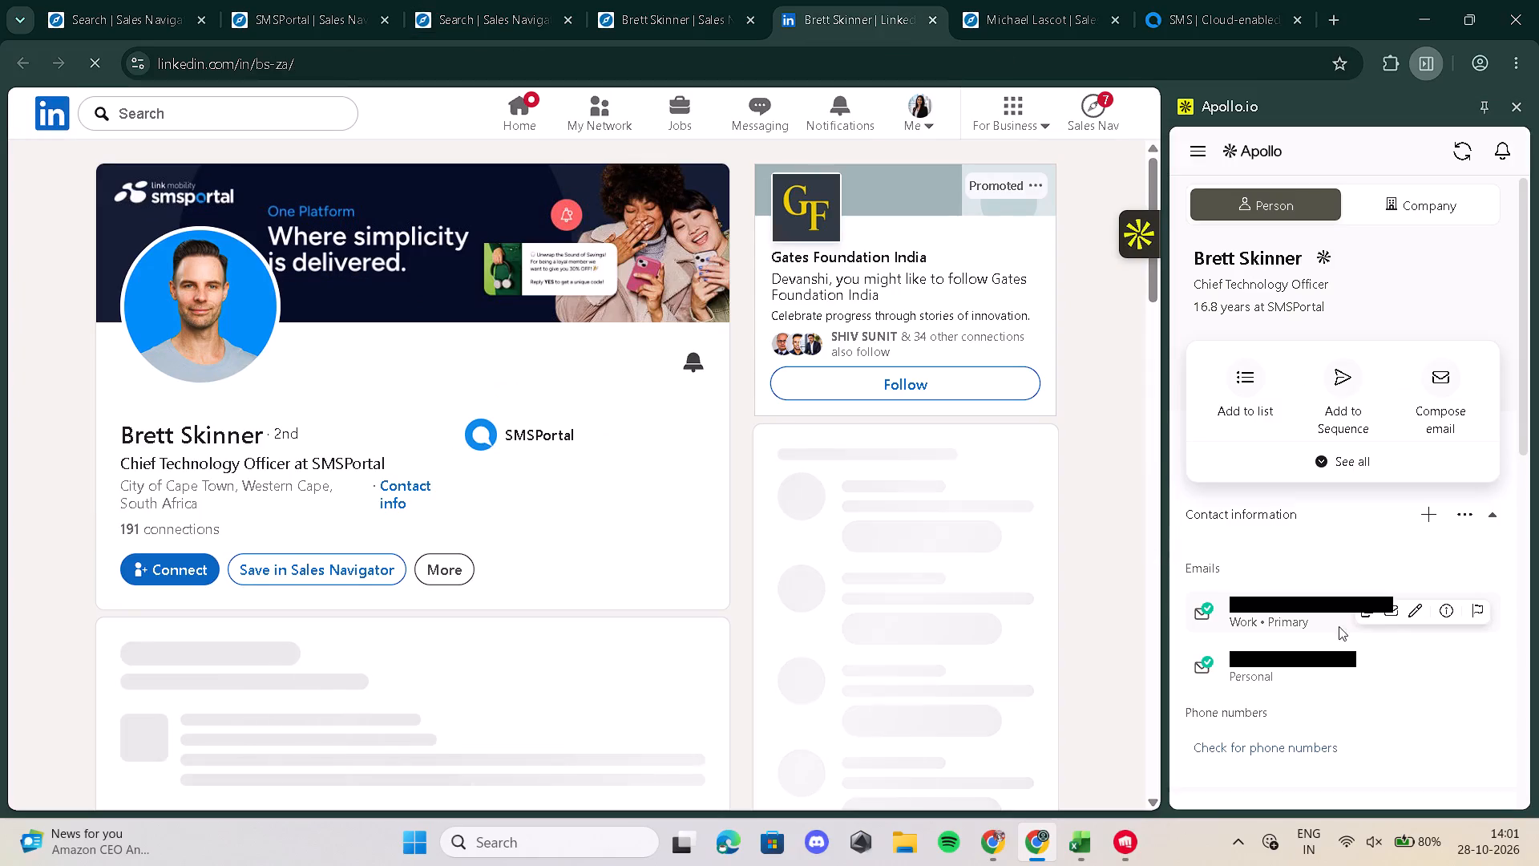
# Copy the Chief Technology Officer's primary work email from Apollo into K198 of the Excel sheet.
pyautogui.click(1371, 617)
pyautogui.click(1071, 817)
pyautogui.click(1075, 827)
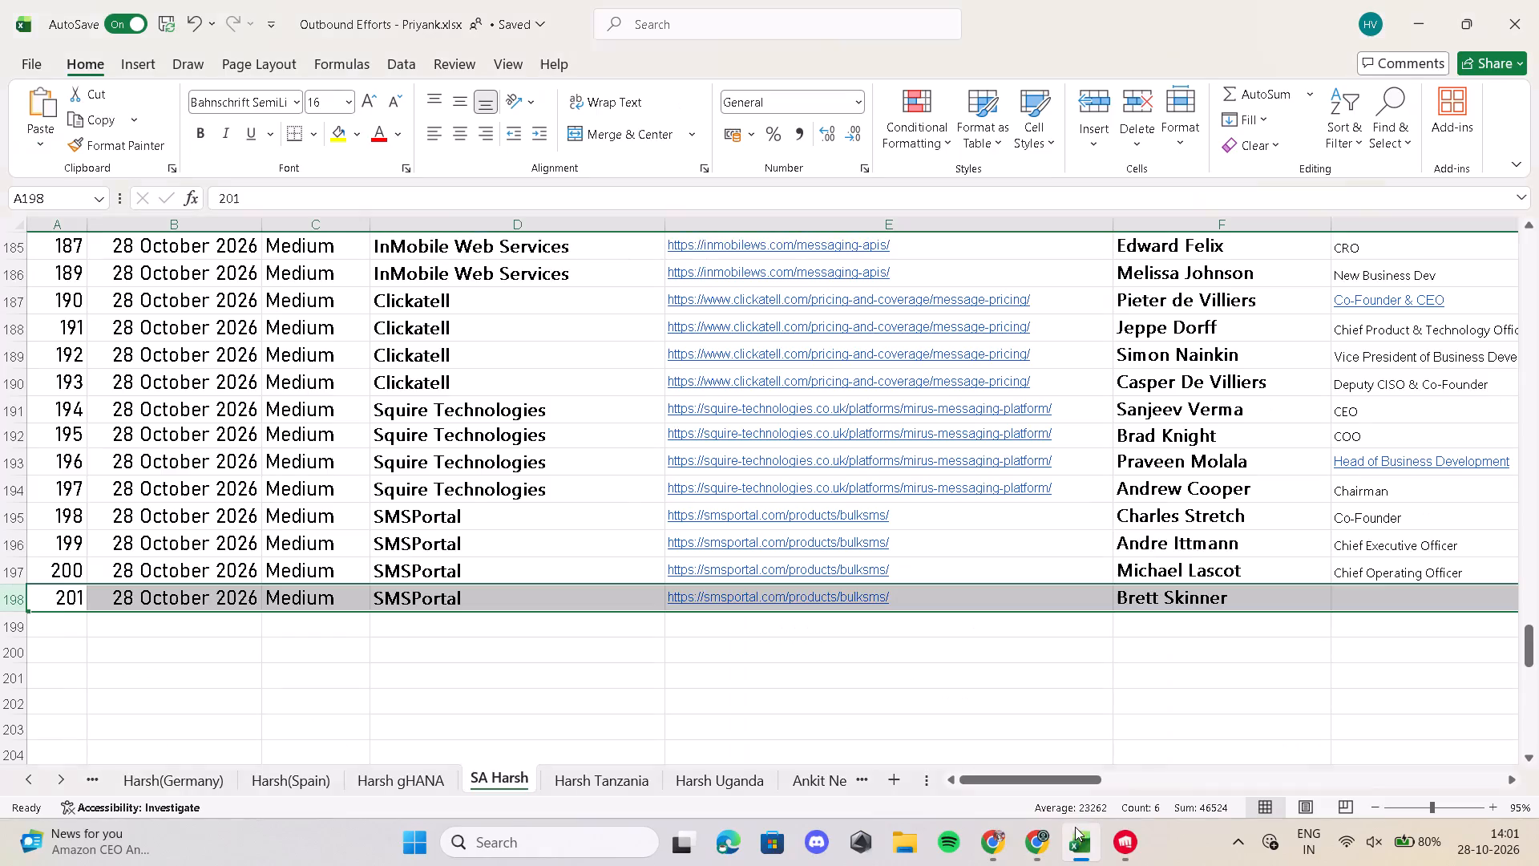
pyautogui.moveTo(1076, 783); pyautogui.dragTo(1199, 773)
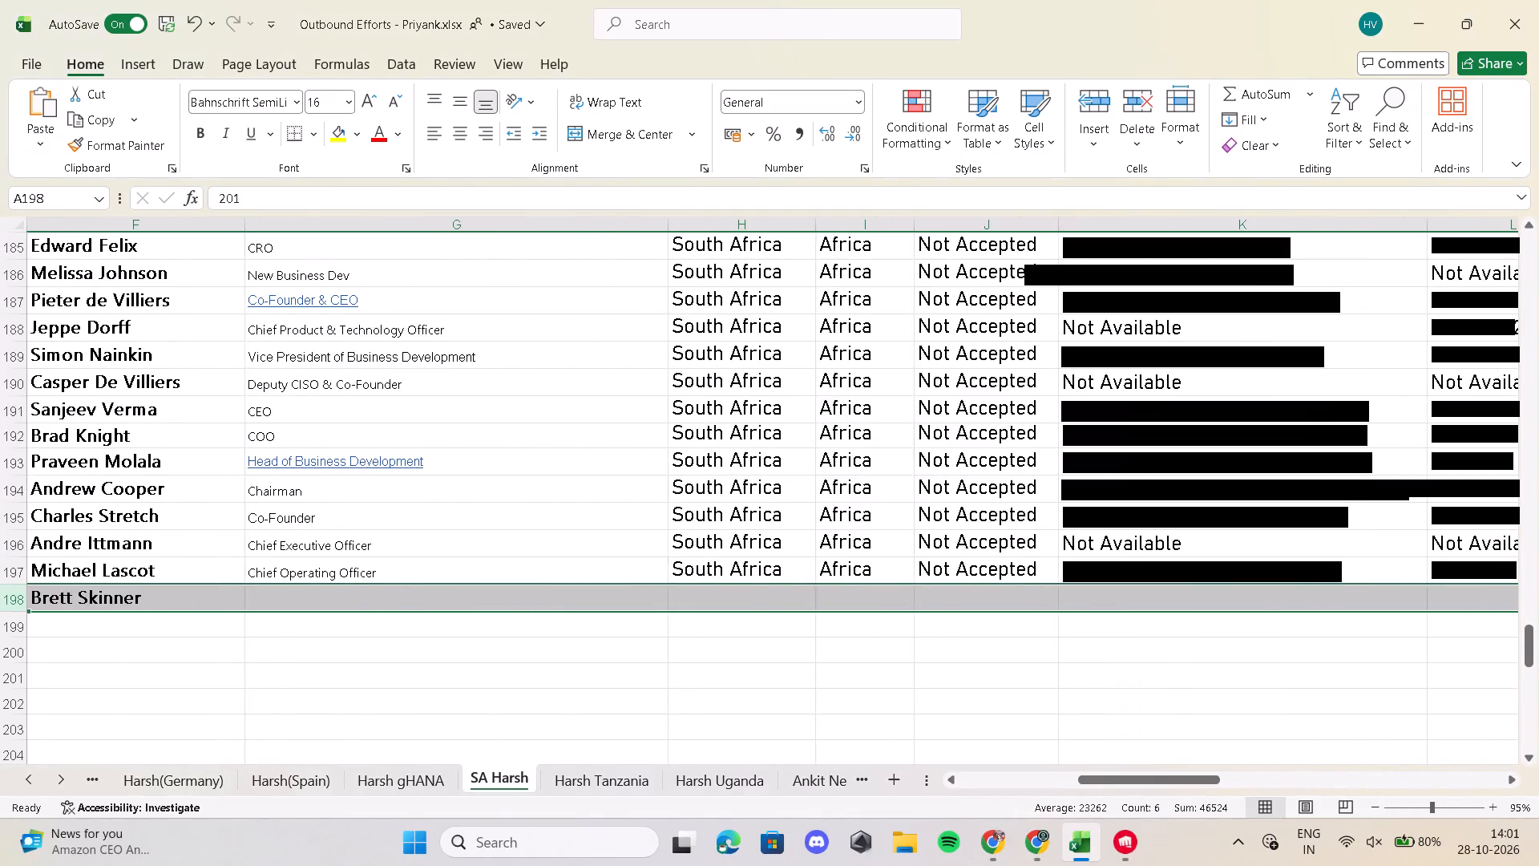
pyautogui.click(1146, 599)
pyautogui.hotkey('ctrl', 'v')
# Copy the status Not Accepted, the region Africa and the country South Africa from entry 200 into J198, I198 and H198.
pyautogui.click(986, 571)
pyautogui.hotkey('ctrl', 'c')
pyautogui.click(985, 593)
pyautogui.hotkey('ctrl', 'v')
pyautogui.hotkey('ctrl', 'v')
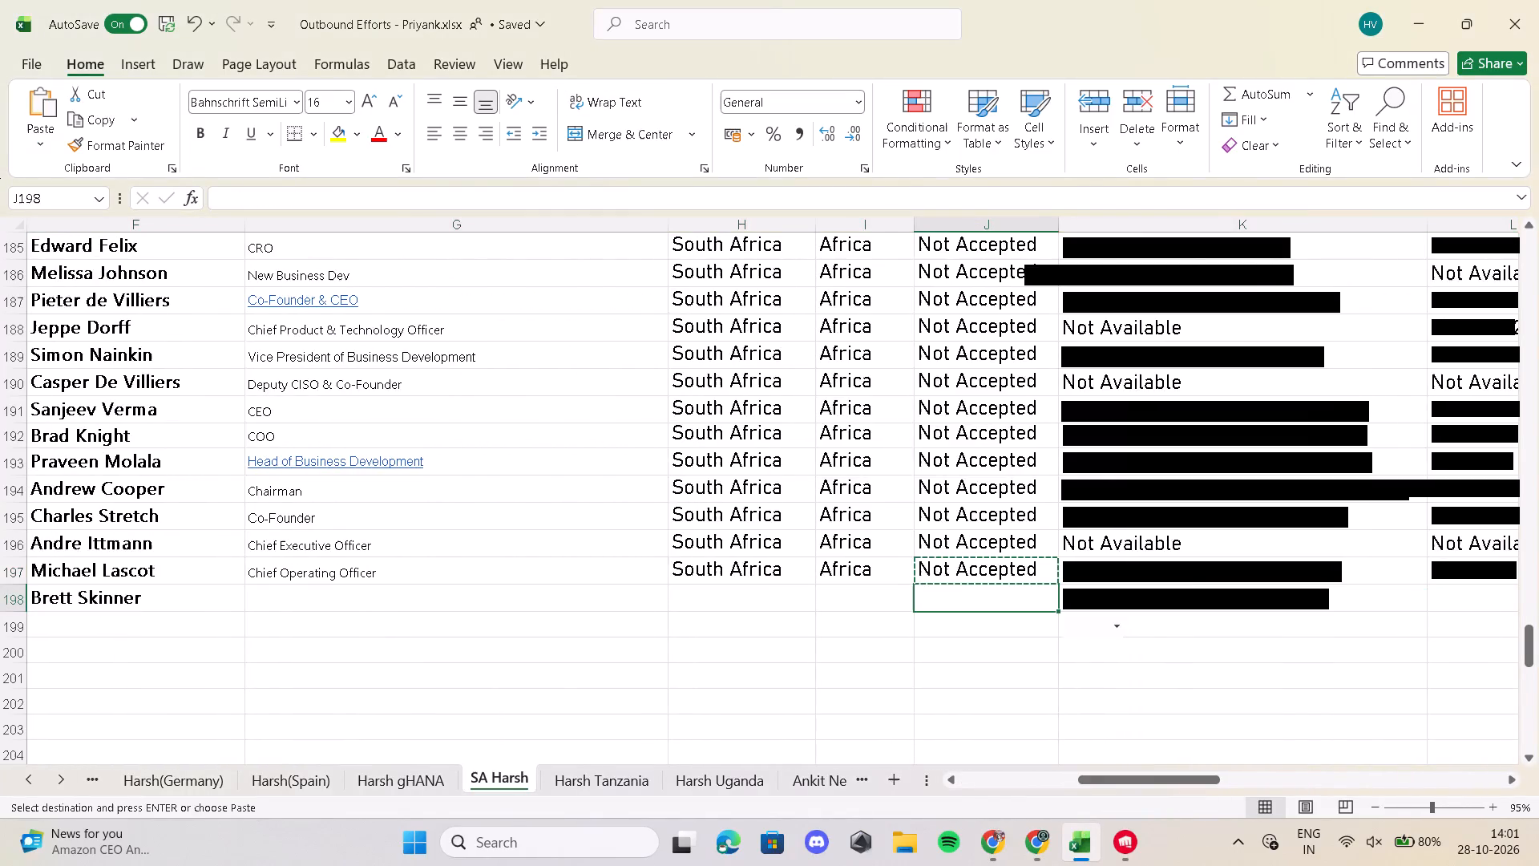
pyautogui.click(883, 575)
pyautogui.hotkey('ctrl', 'c')
pyautogui.click(881, 596)
pyautogui.hotkey('ctrl', 'v')
pyautogui.click(780, 584)
pyautogui.hotkey('ctrl', 'c')
pyautogui.click(778, 601)
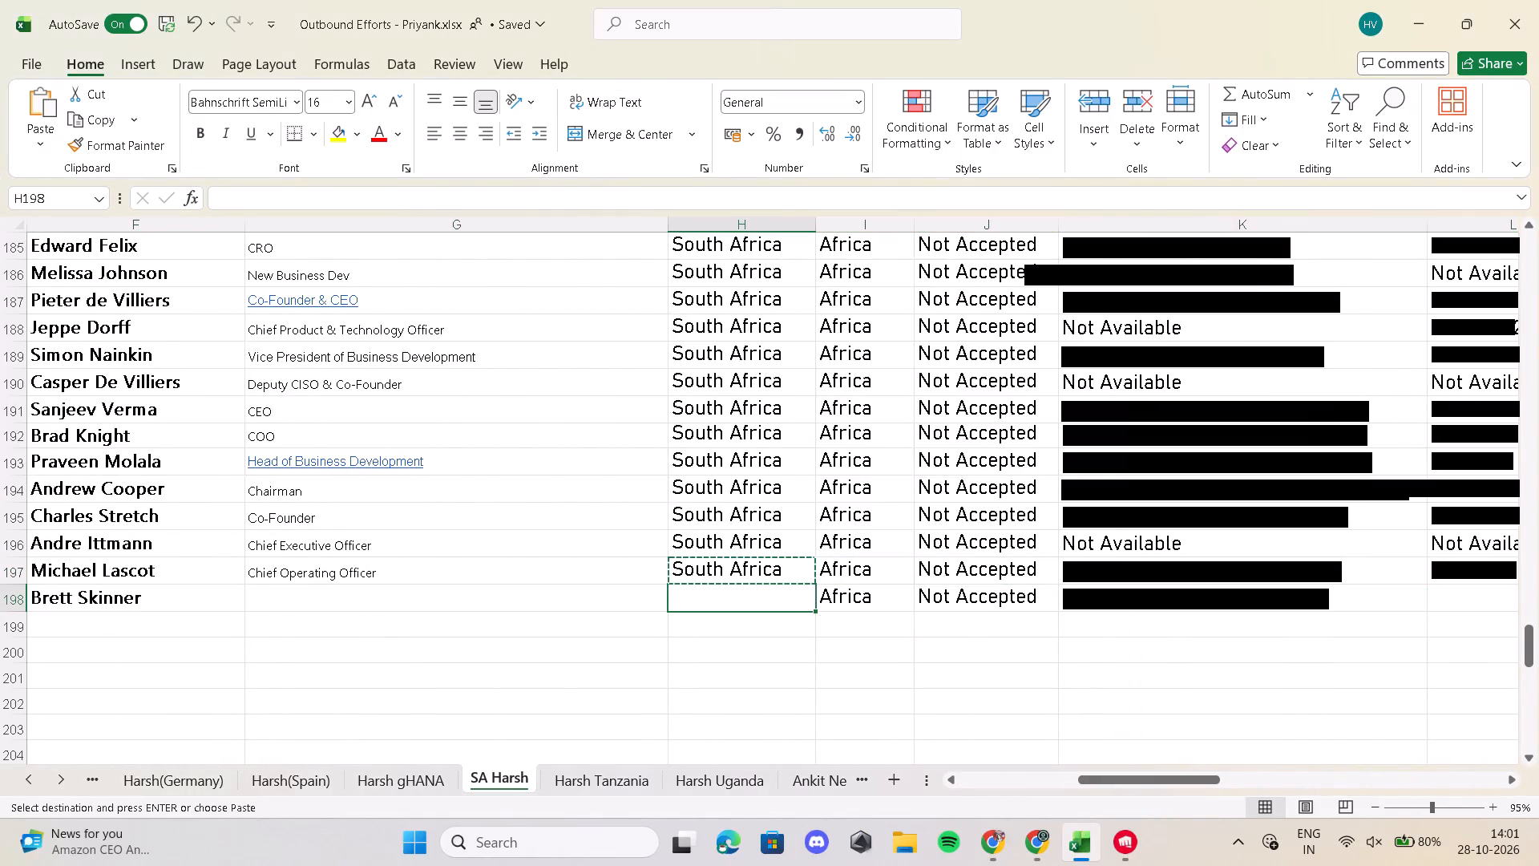
pyautogui.hotkey('ctrl', 'v')
pyautogui.click(10, 601)
# Copy the job title Chief Technology Officer from the Sales Navigator lead page in Chrome into G198 of the Excel sheet.
pyautogui.click(1038, 848)
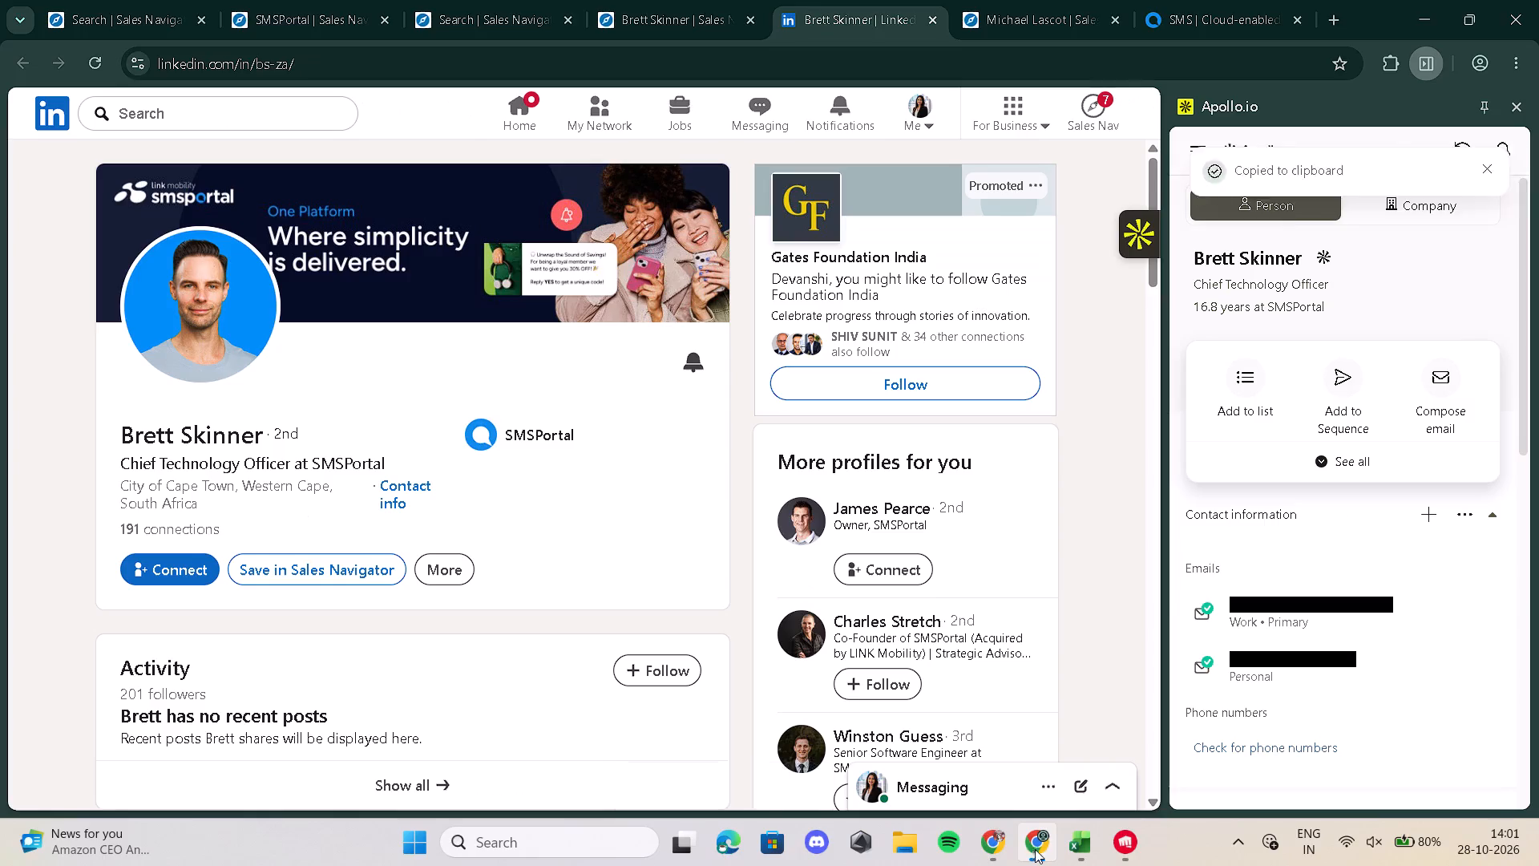
pyautogui.click(684, 30)
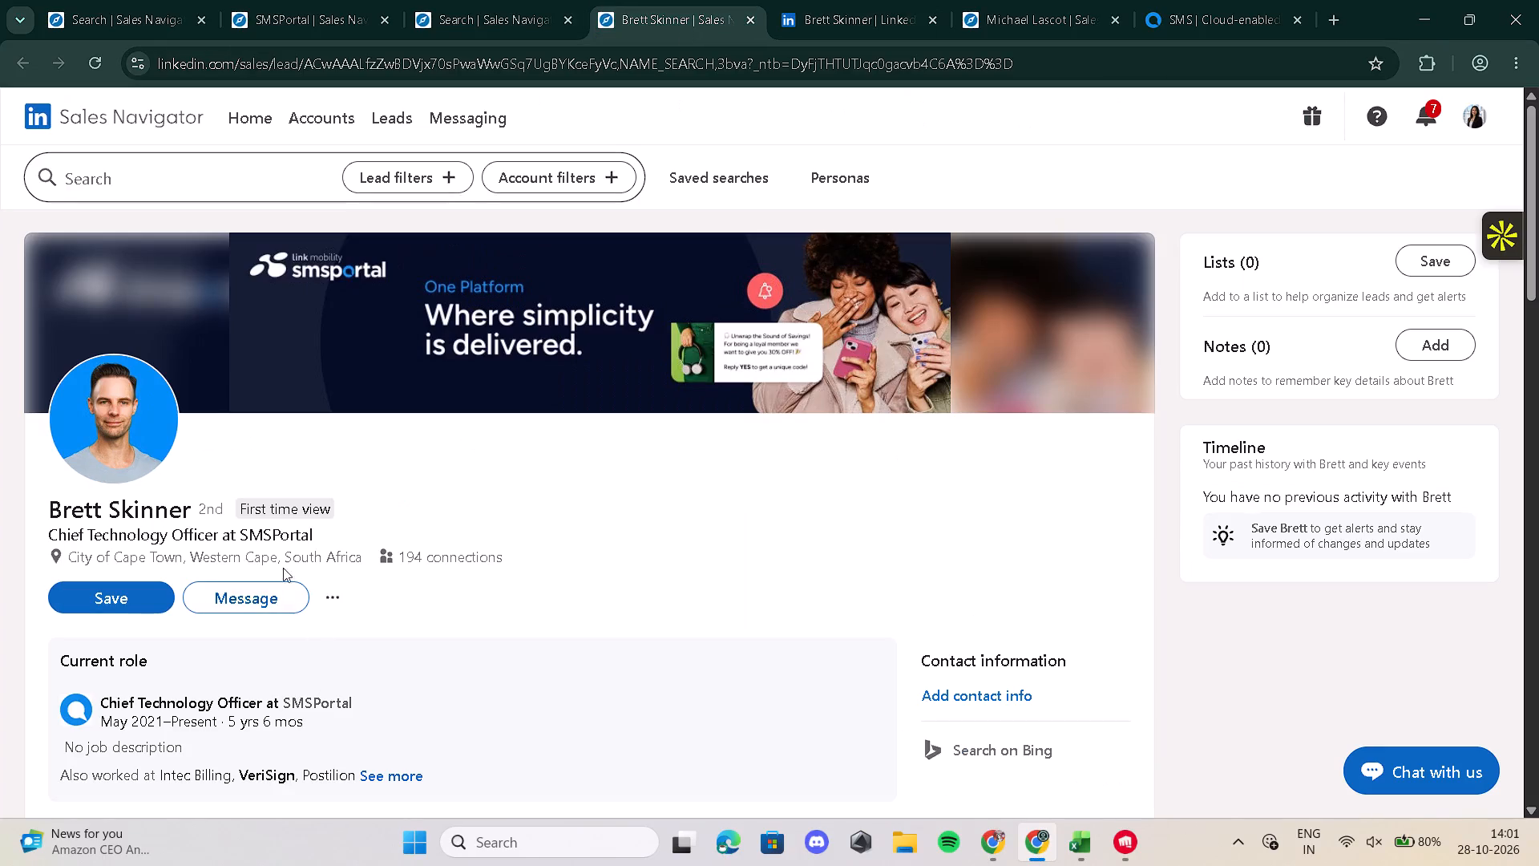
pyautogui.moveTo(222, 524); pyautogui.dragTo(42, 523)
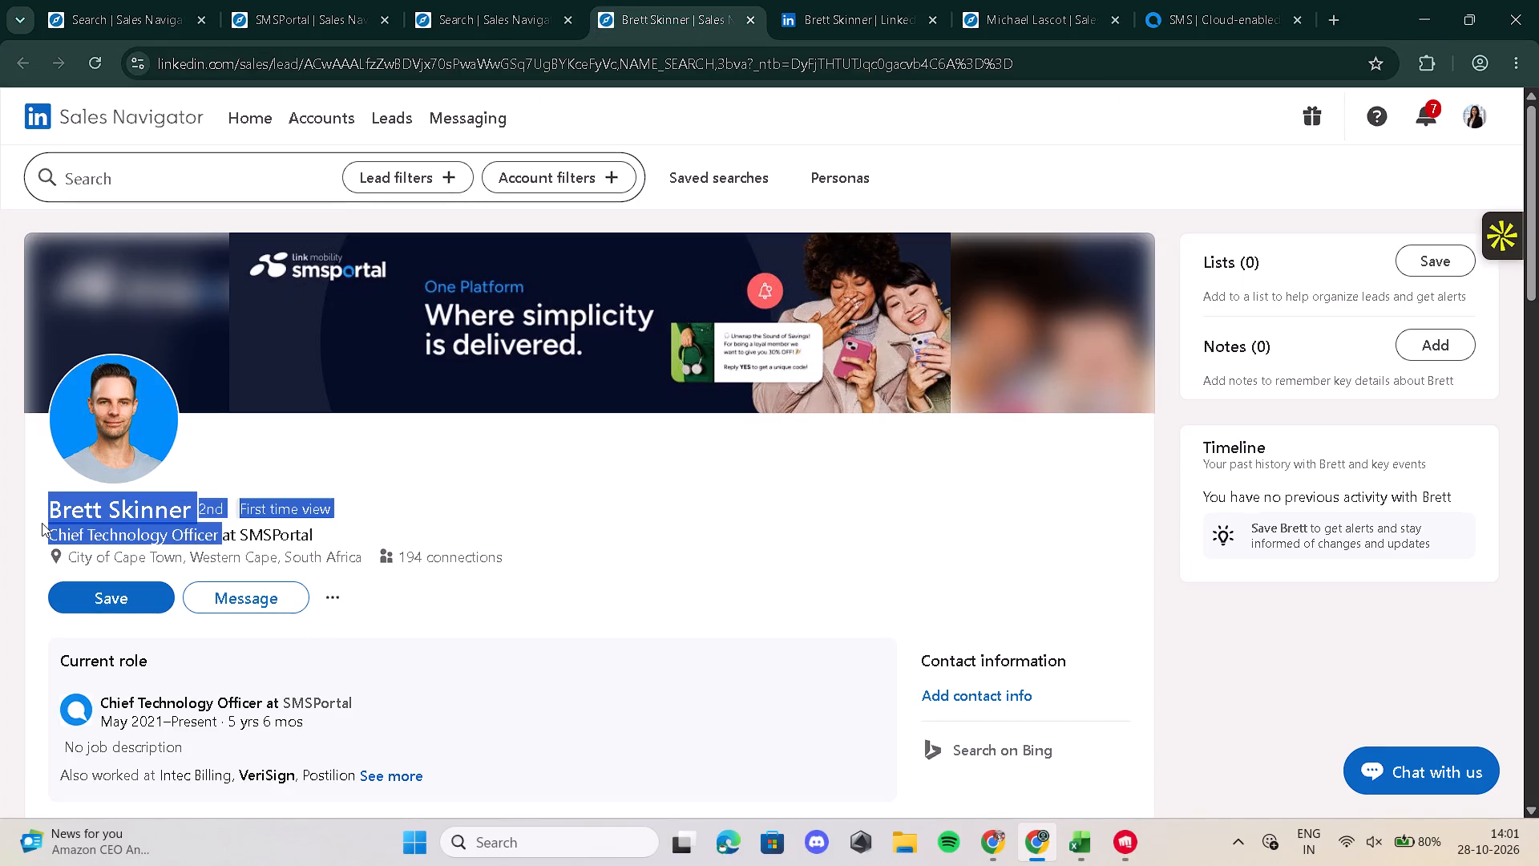
pyautogui.hotkey('ctrl', 'c')
pyautogui.click(219, 534)
pyautogui.moveTo(219, 534); pyautogui.dragTo(77, 541)
pyautogui.hotkey('ctrl', 'c')
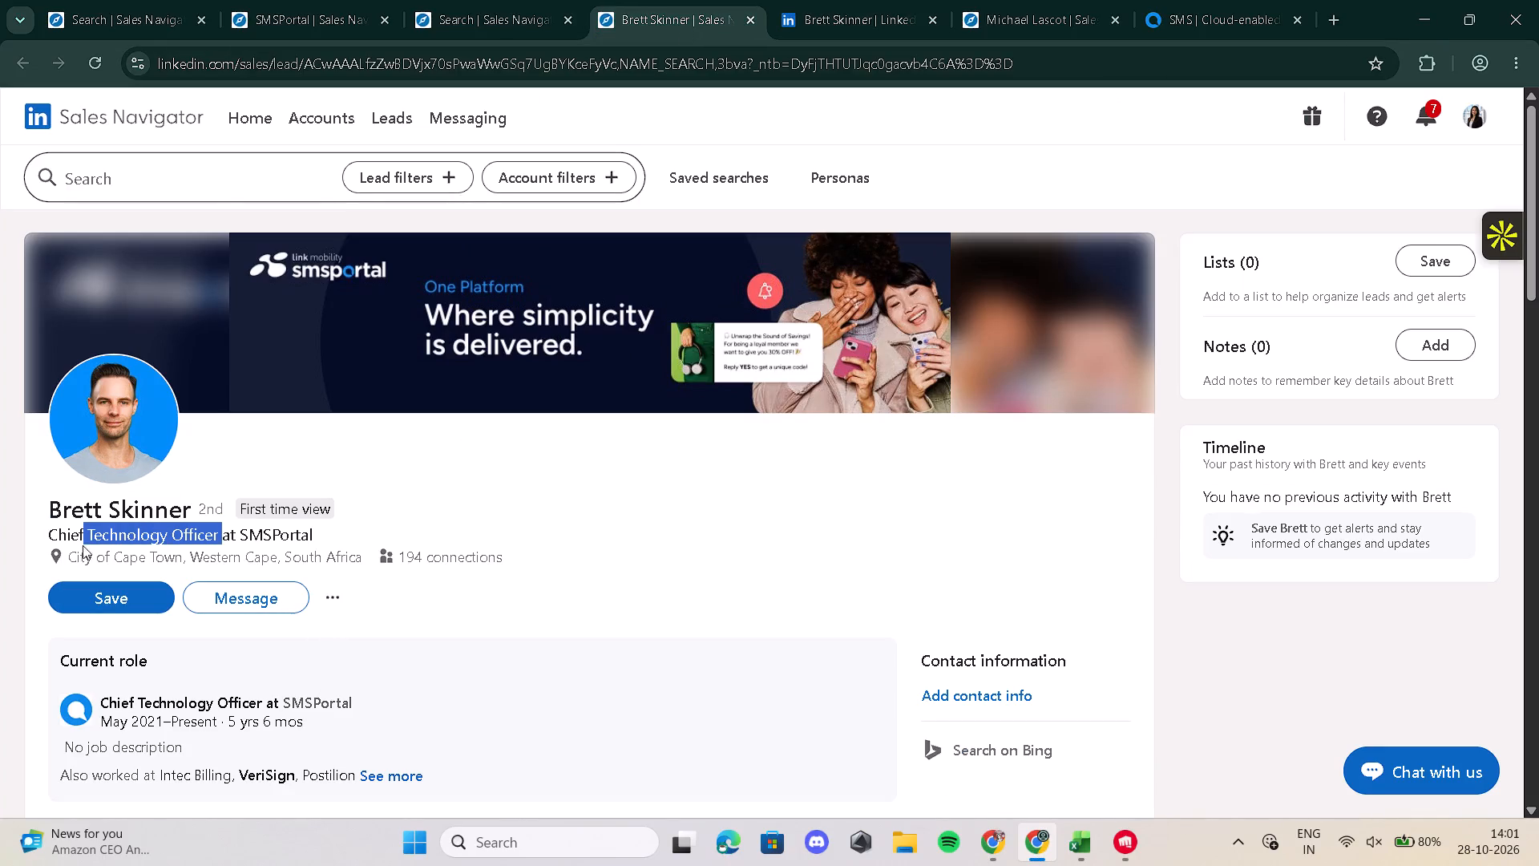
pyautogui.click(1078, 853)
pyautogui.click(559, 619)
pyautogui.click(560, 609)
pyautogui.click(570, 597)
pyautogui.hotkey('ctrl', 'v')
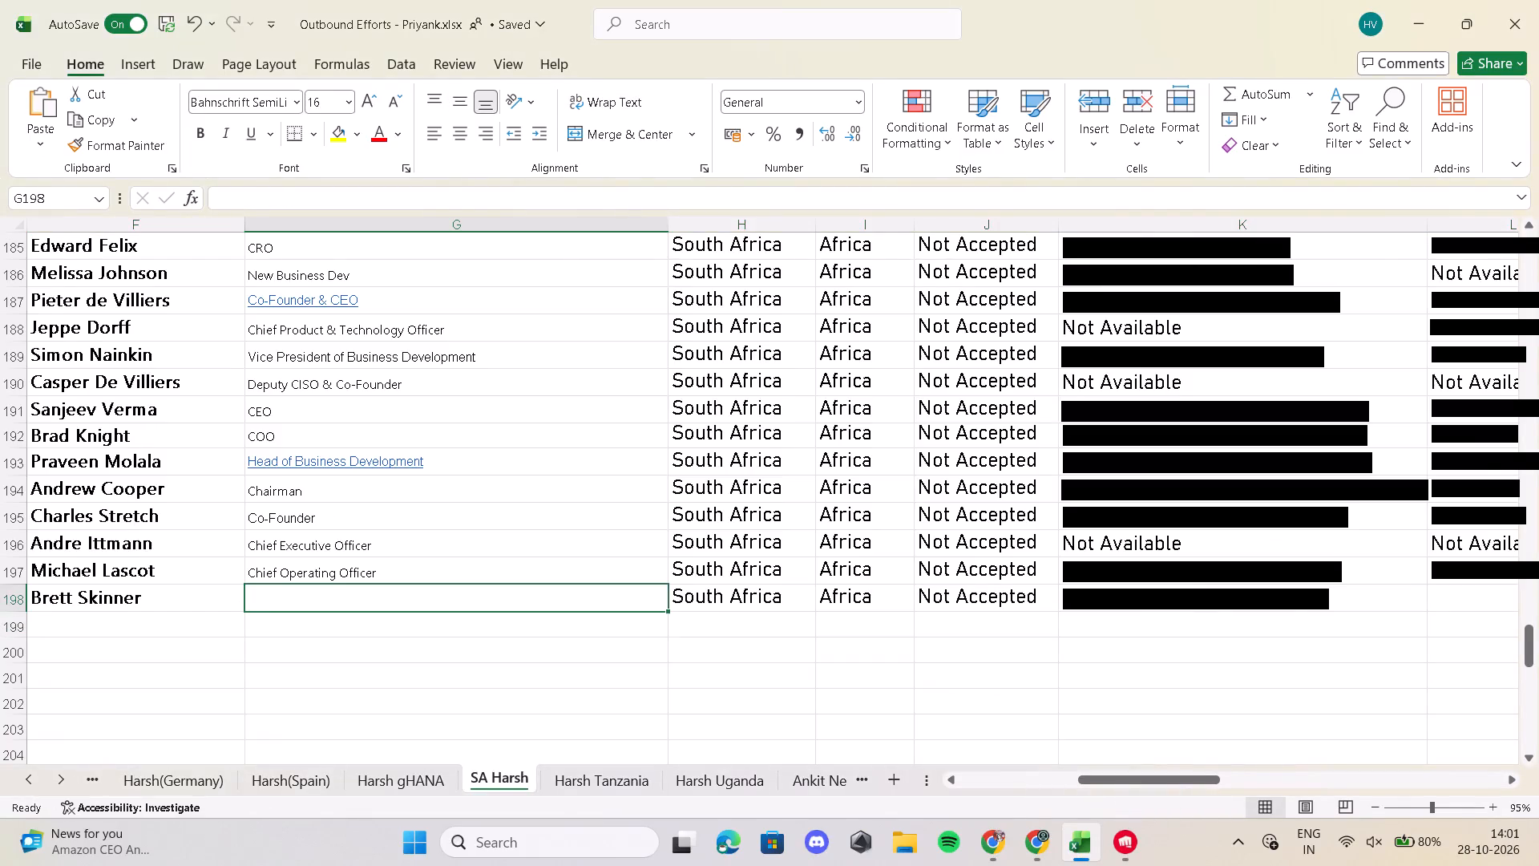
pyautogui.click(0, 599)
pyautogui.moveTo(1131, 788); pyautogui.dragTo(1194, 783)
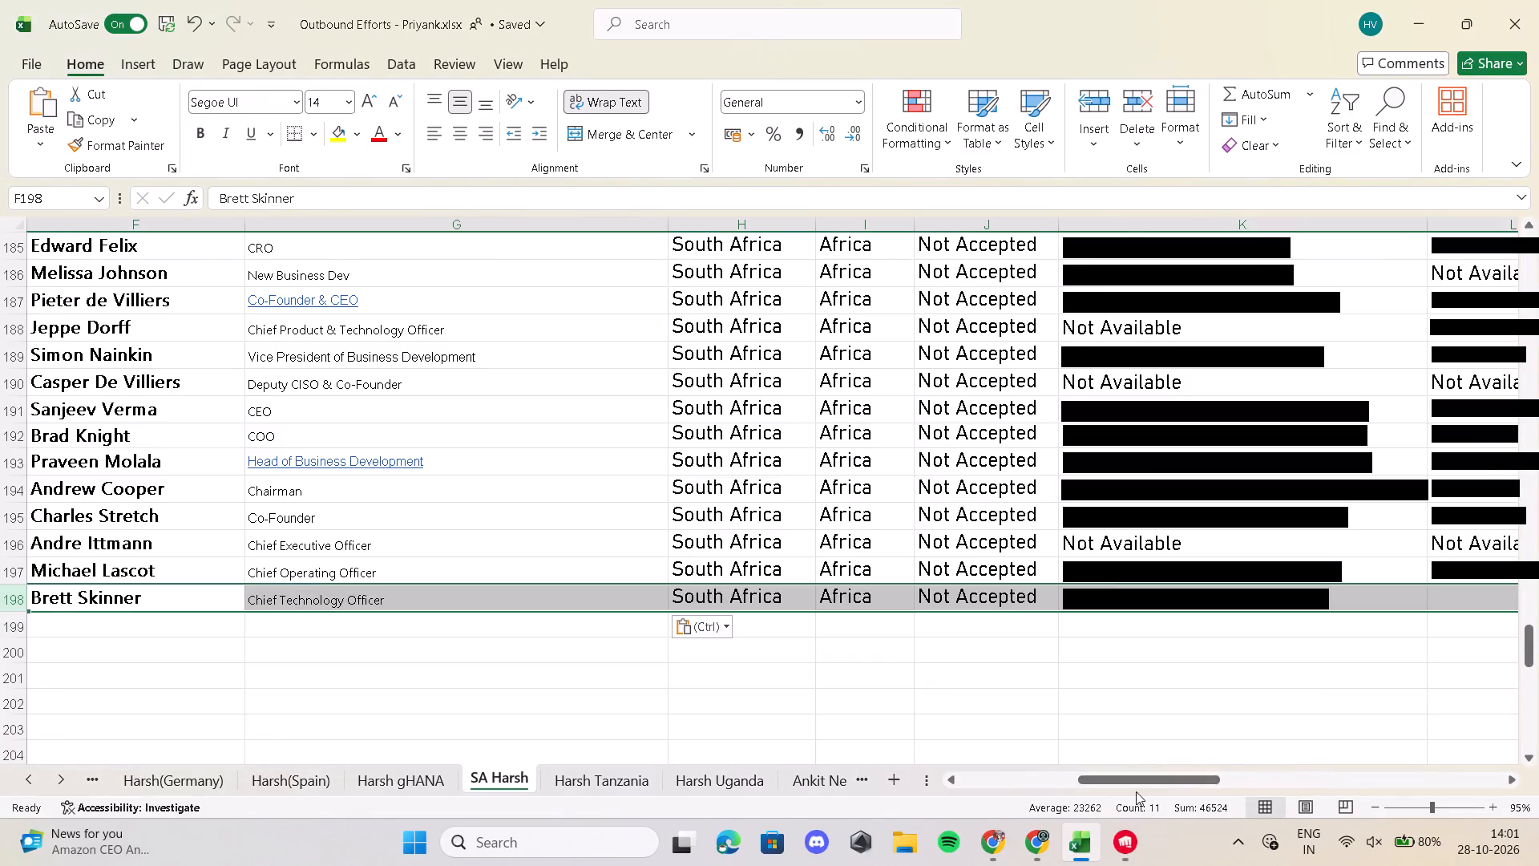
pyautogui.moveTo(1136, 791); pyautogui.dragTo(1203, 786)
pyautogui.moveTo(1149, 791); pyautogui.dragTo(1194, 791)
pyautogui.moveTo(1143, 780); pyautogui.dragTo(1197, 772)
pyautogui.click(1052, 836)
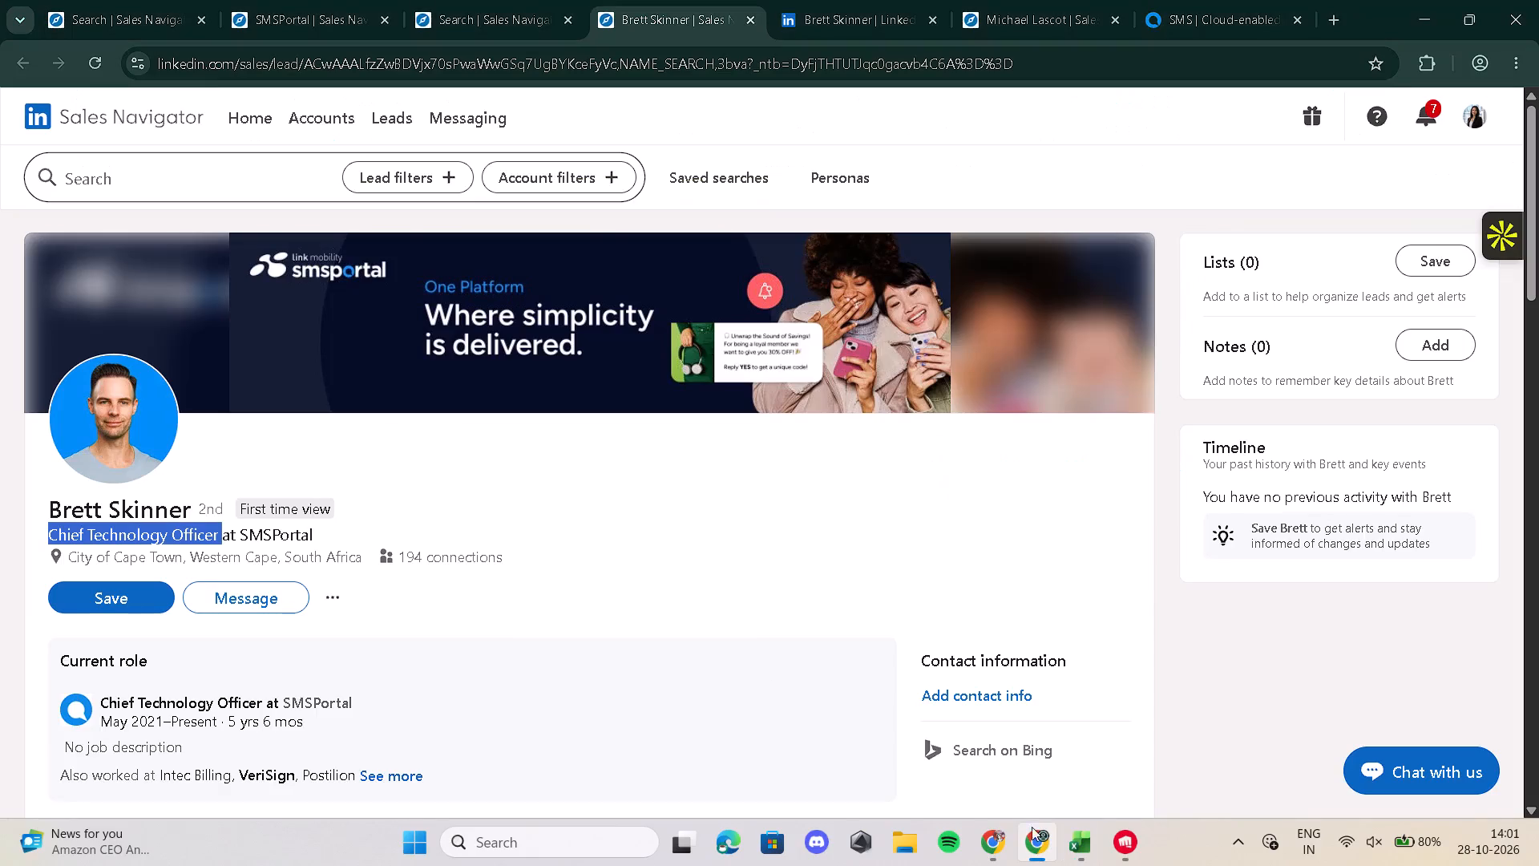
pyautogui.click(896, 6)
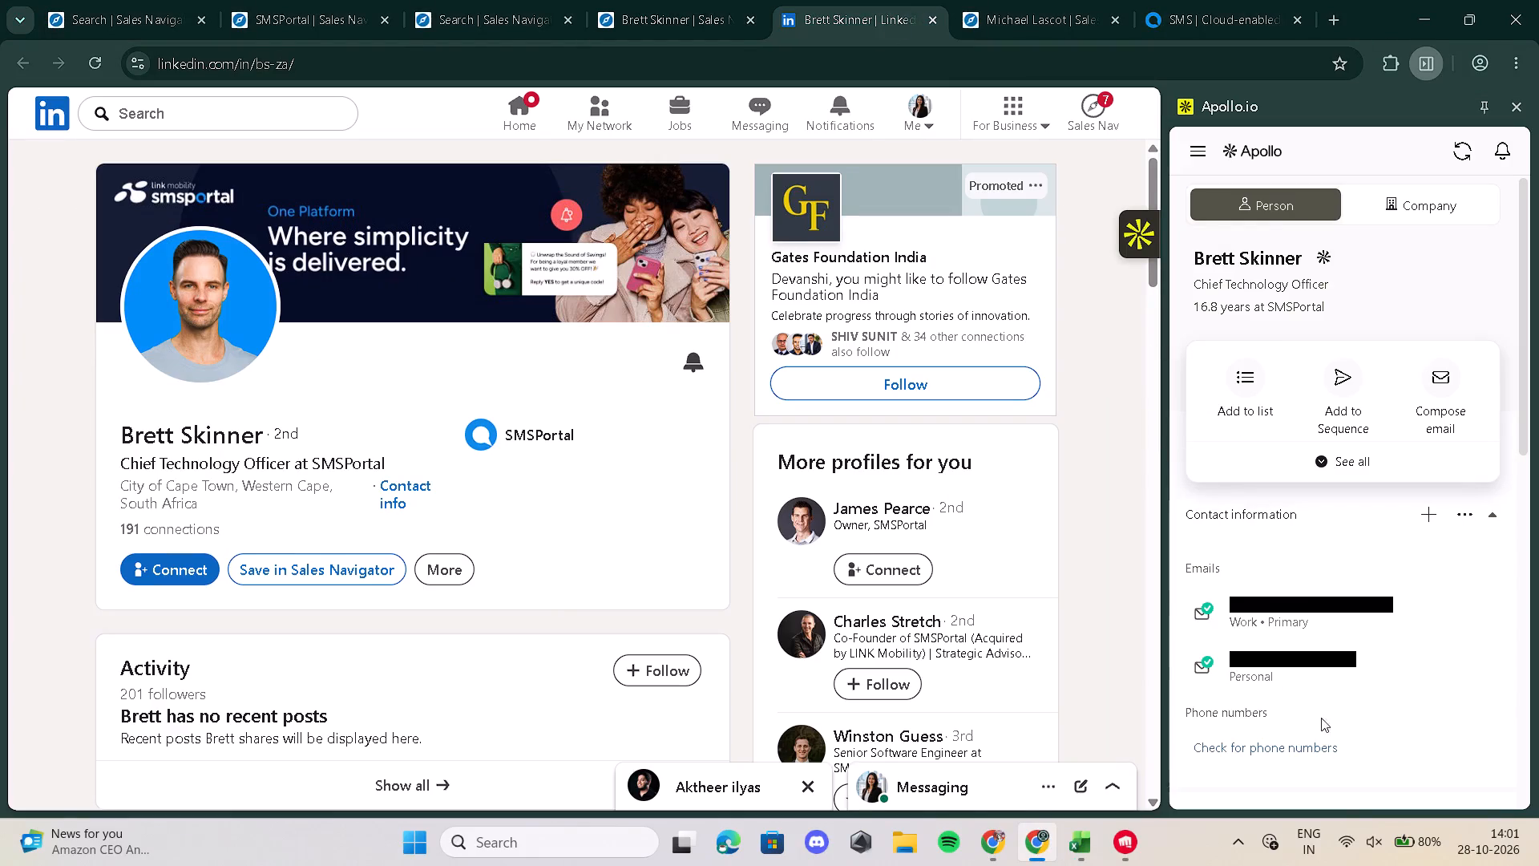
pyautogui.click(1343, 755)
pyautogui.click(1315, 751)
pyautogui.moveTo(684, 0); pyautogui.dragTo(697, 0)
pyautogui.click(842, 0)
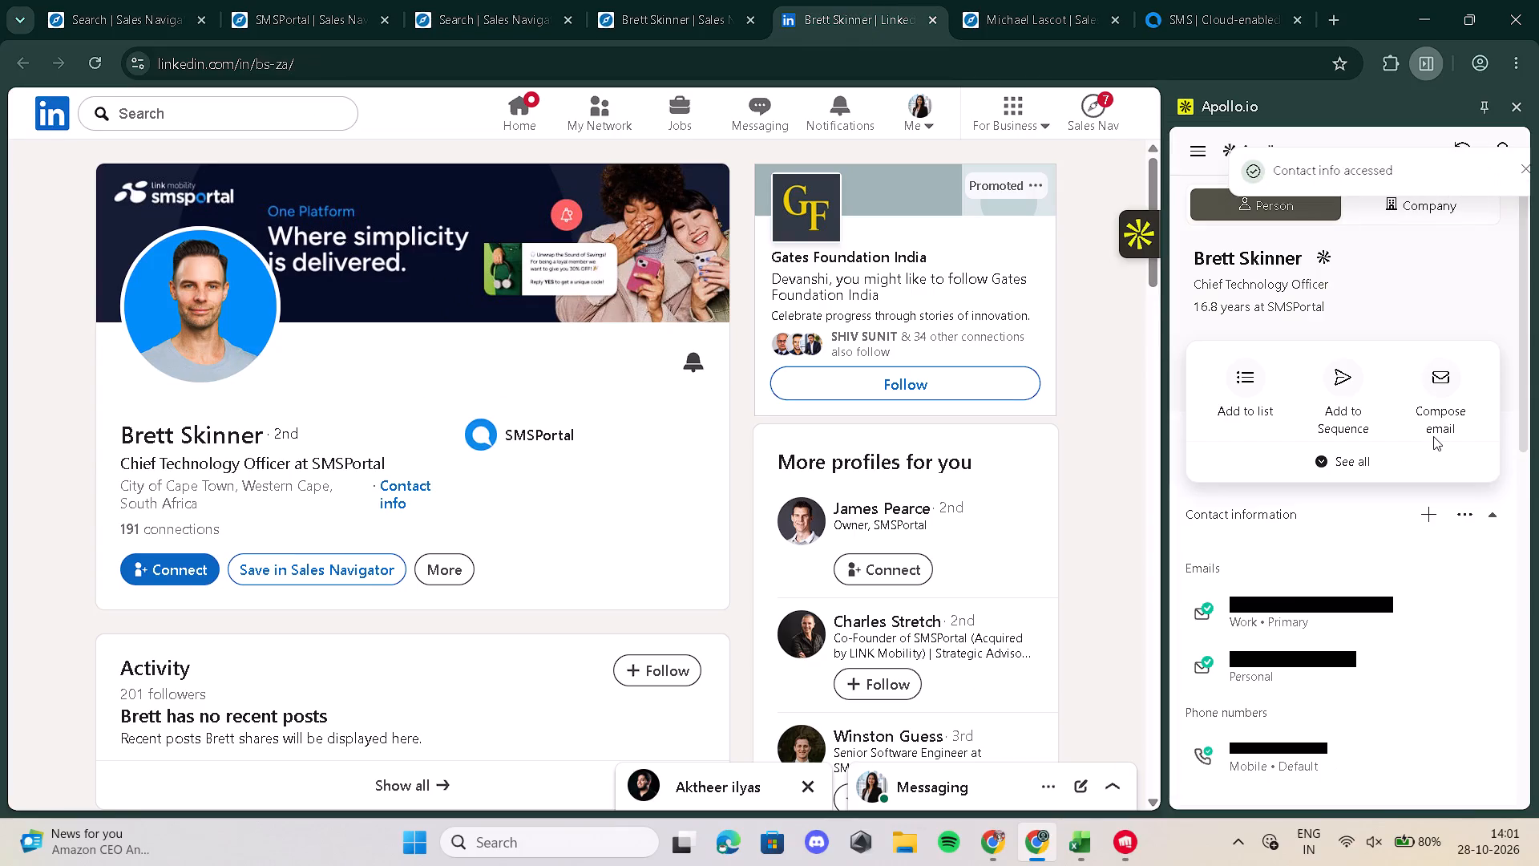
# Copy the Chief Technology Officer's mobile number from Apollo into L198 of the Excel sheet.
pyautogui.click(1364, 752)
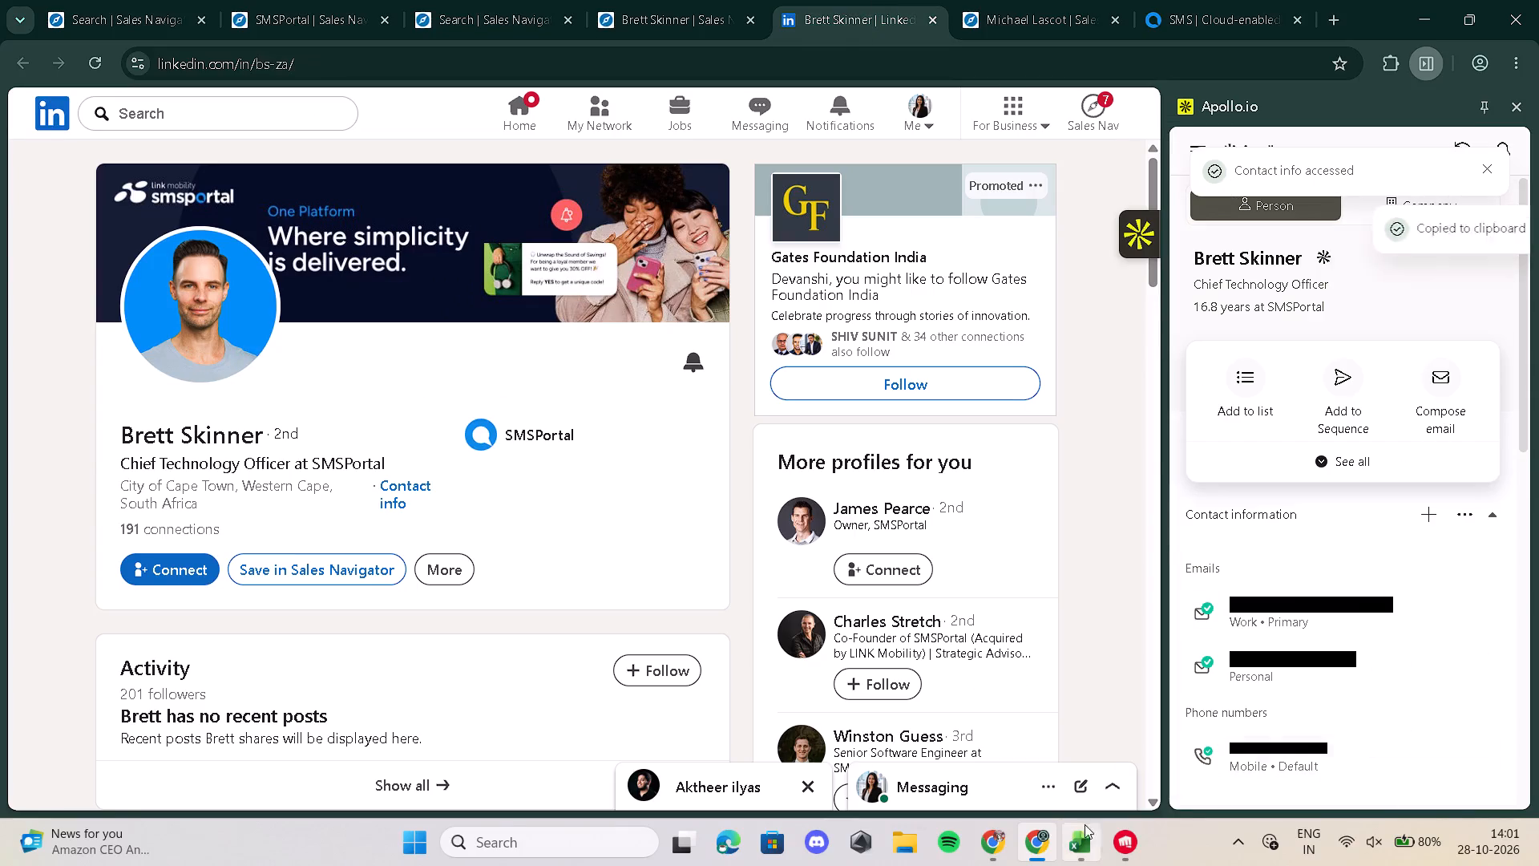
pyautogui.click(1068, 843)
pyautogui.click(903, 588)
pyautogui.hotkey('ctrl', 'v')
pyautogui.click(10, 593)
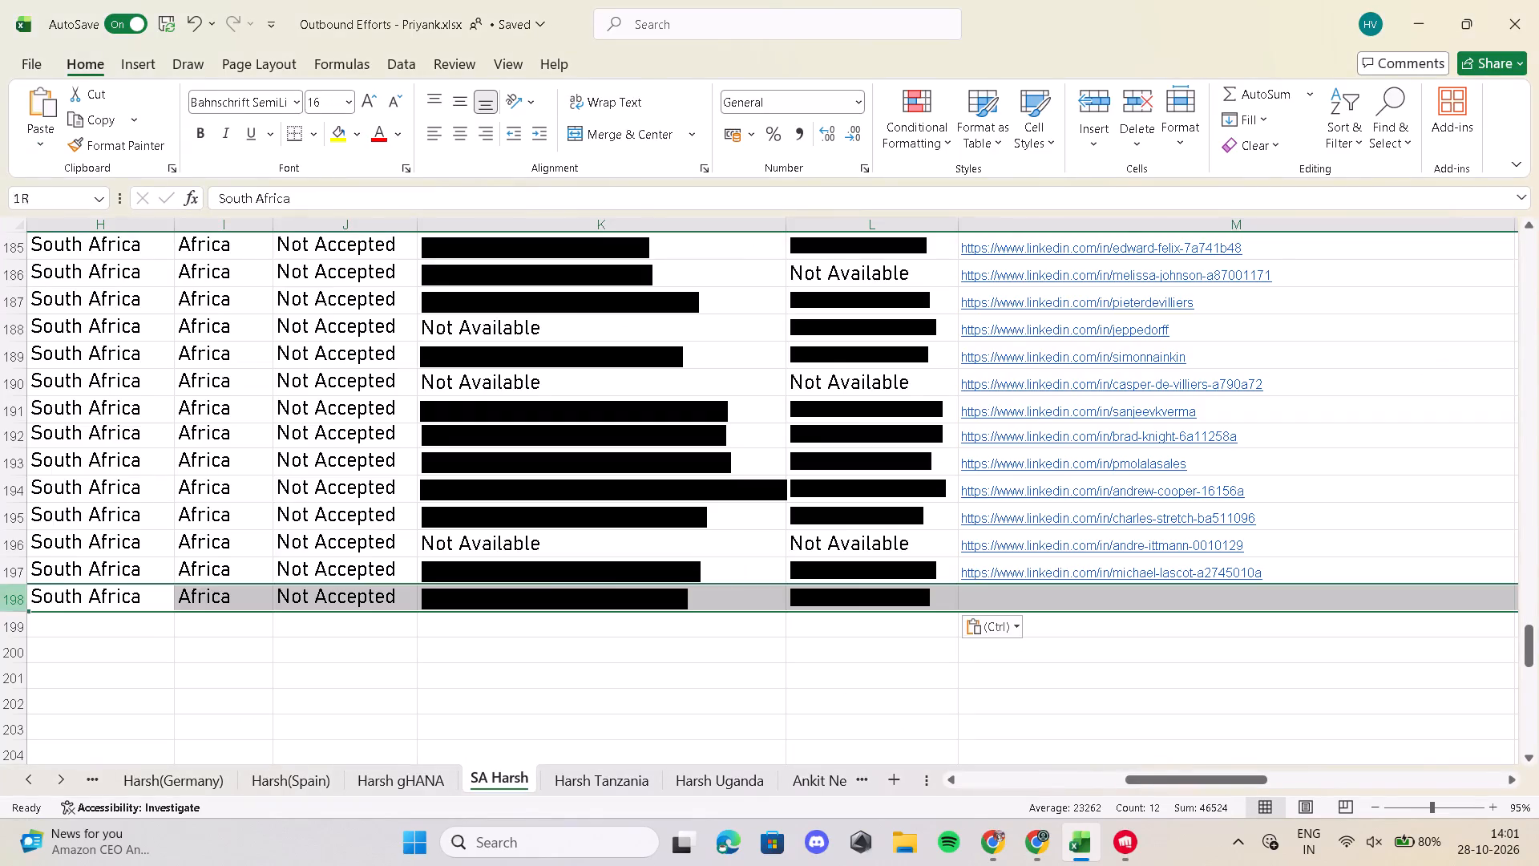
# Copy the Chief Technology Officer's LinkedIn profile URL from the lead page in Chrome into M198 in Excel as a hyperlink.
pyautogui.click(1048, 835)
pyautogui.click(677, 6)
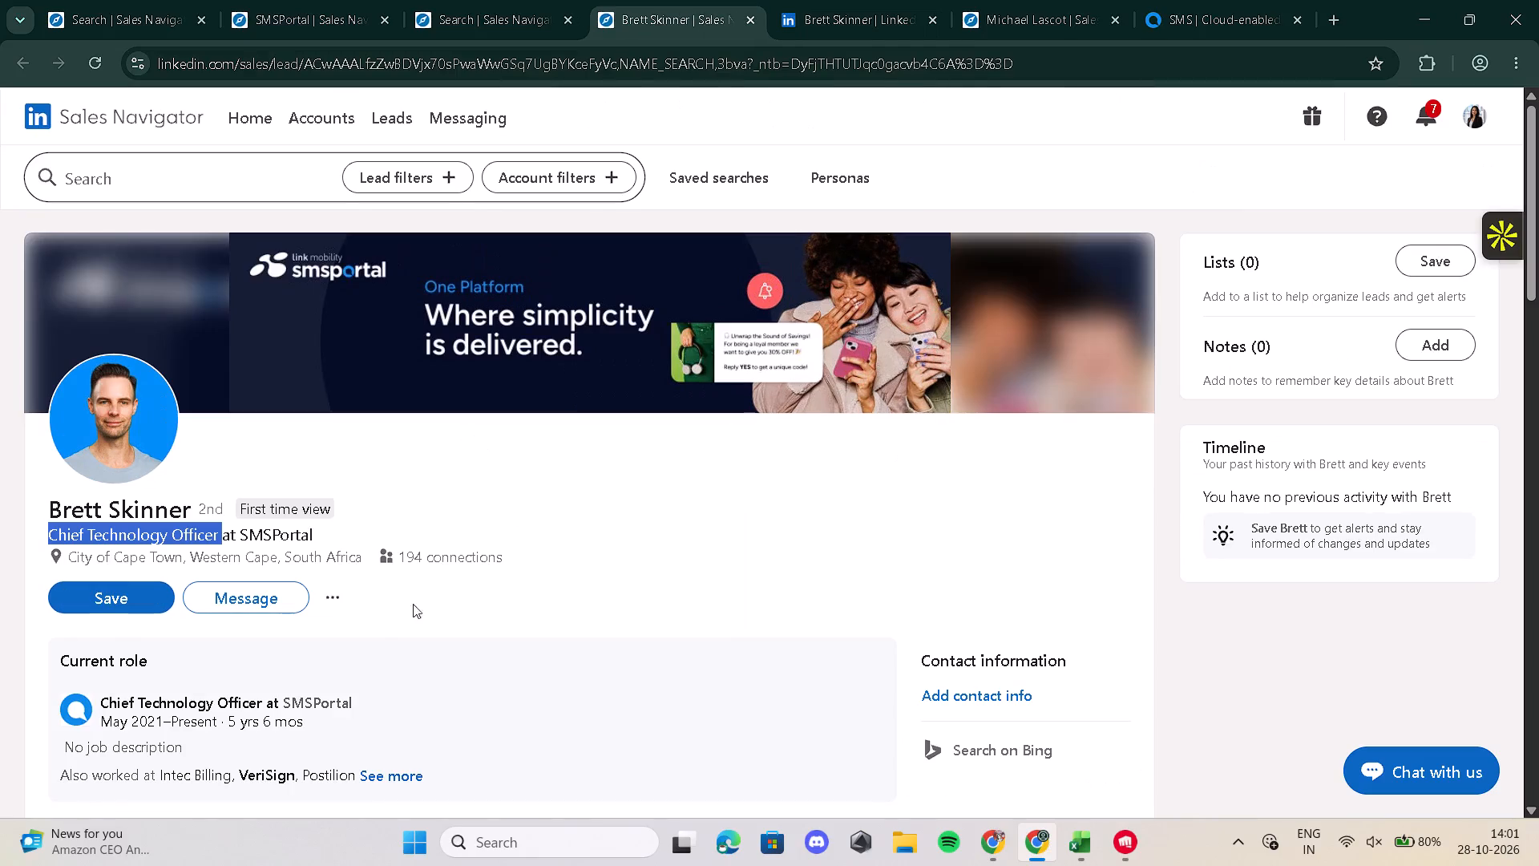
pyautogui.click(334, 589)
pyautogui.click(259, 755)
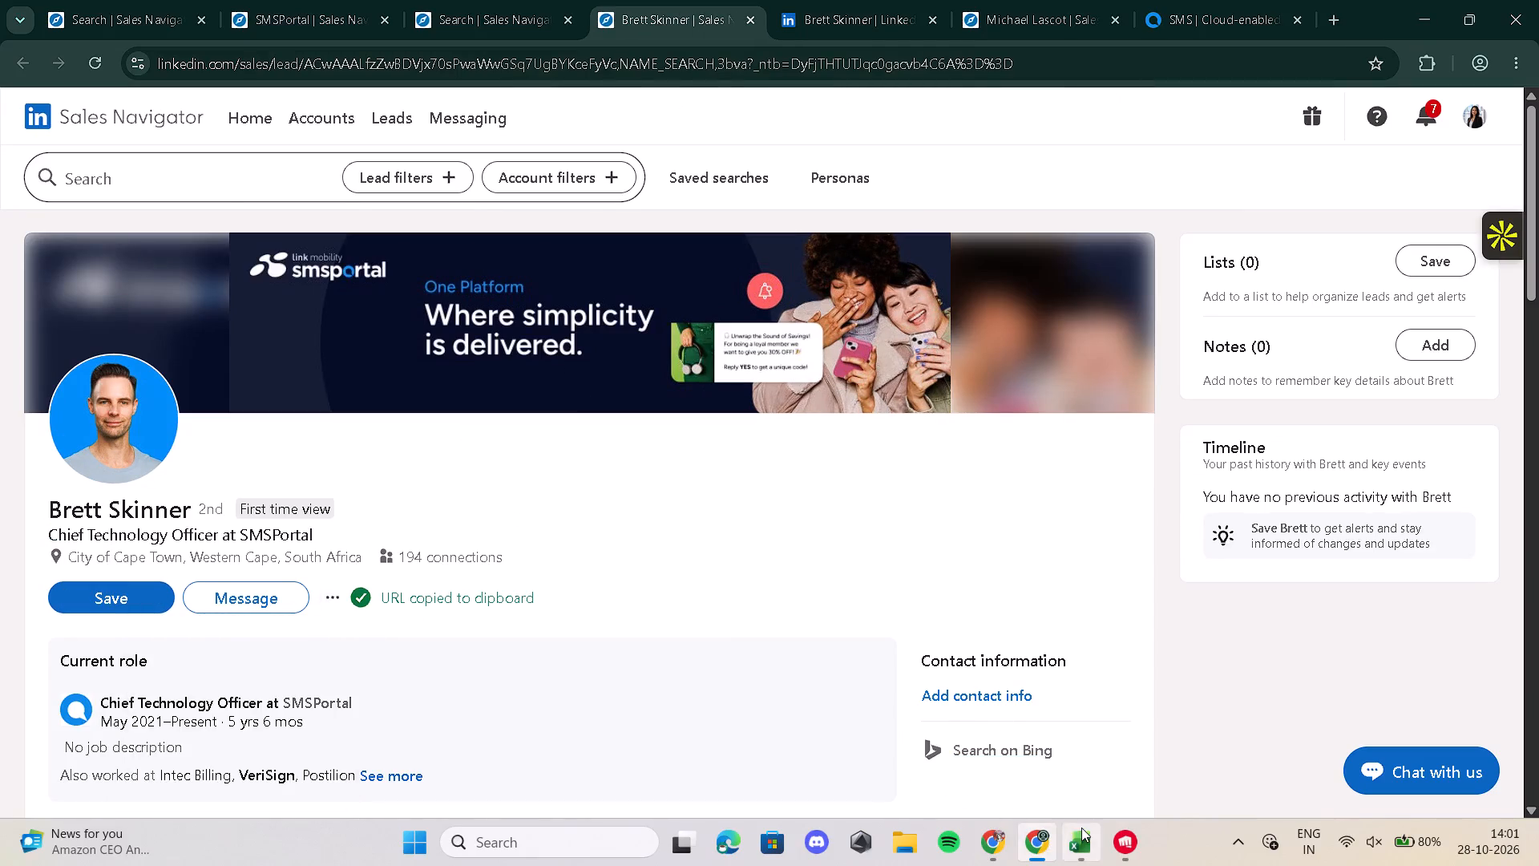
pyautogui.click(1081, 828)
pyautogui.click(1101, 604)
pyautogui.hotkey('ctrl', 'v')
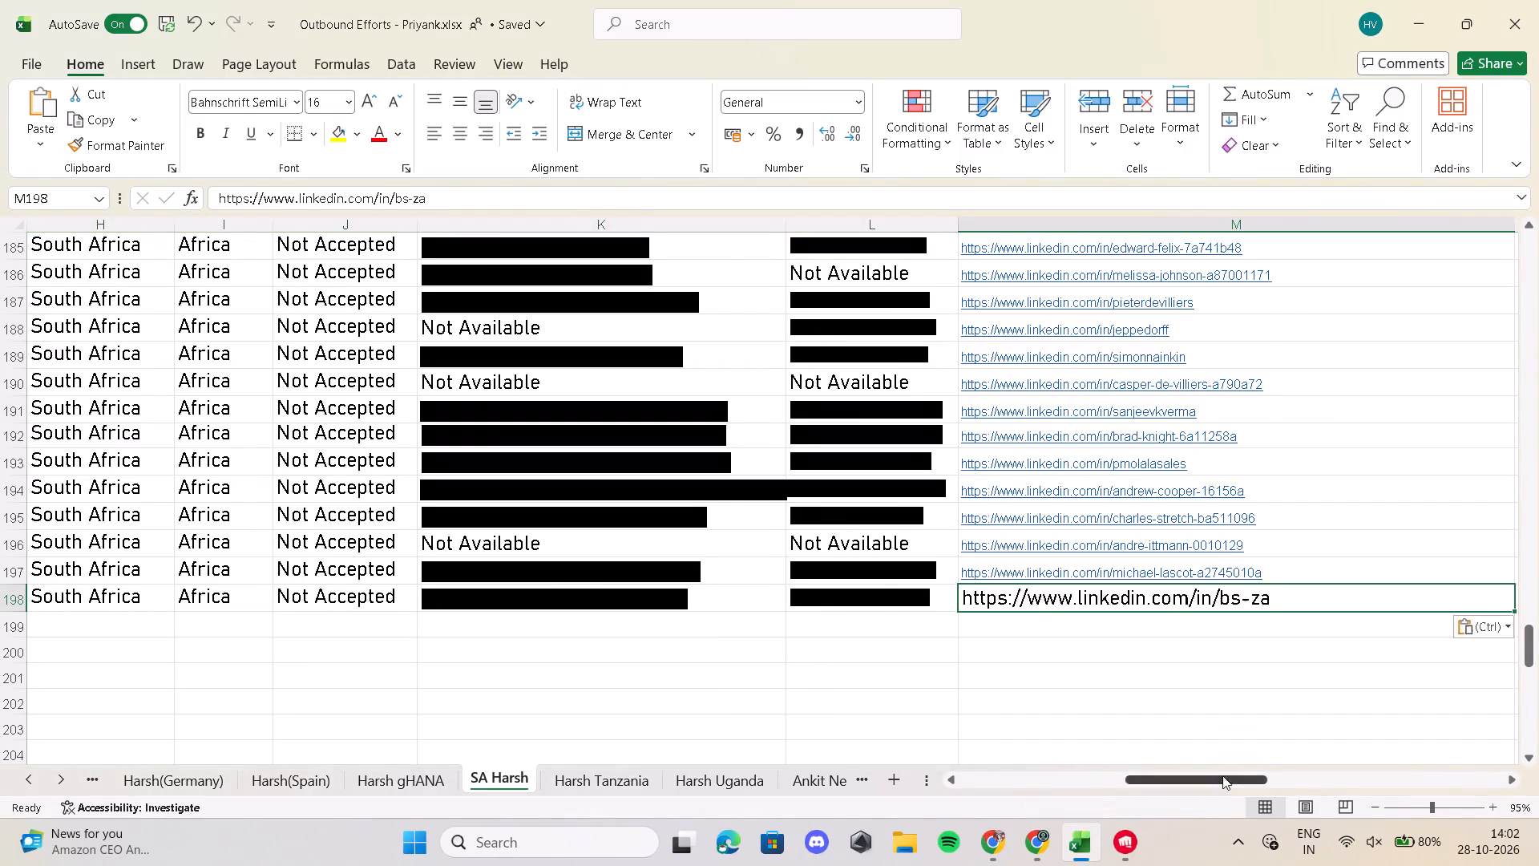
pyautogui.moveTo(1222, 775); pyautogui.dragTo(1262, 772)
pyautogui.click(1343, 613)
pyautogui.doubleClick(1202, 599)
pyautogui.click(1353, 596)
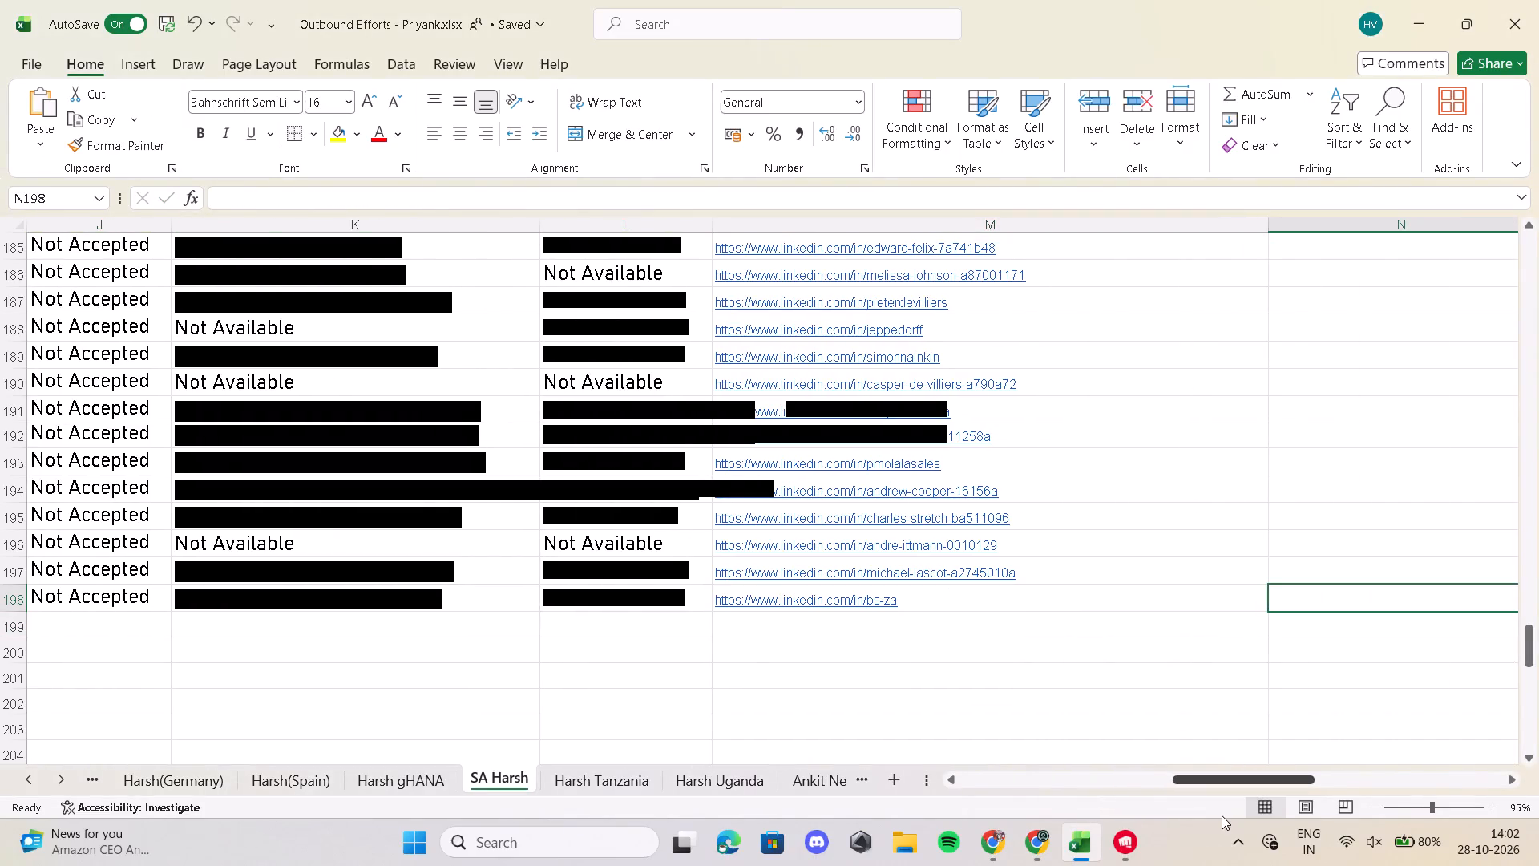
# Copy the service SMS and WhatsApp from entry 200 into O198, completing entry 201.
pyautogui.moveTo(1260, 789); pyautogui.dragTo(1306, 780)
pyautogui.moveTo(1269, 779); pyautogui.dragTo(1331, 774)
pyautogui.click(1039, 573)
pyautogui.hotkey('ctrl', 'c')
pyautogui.click(1008, 605)
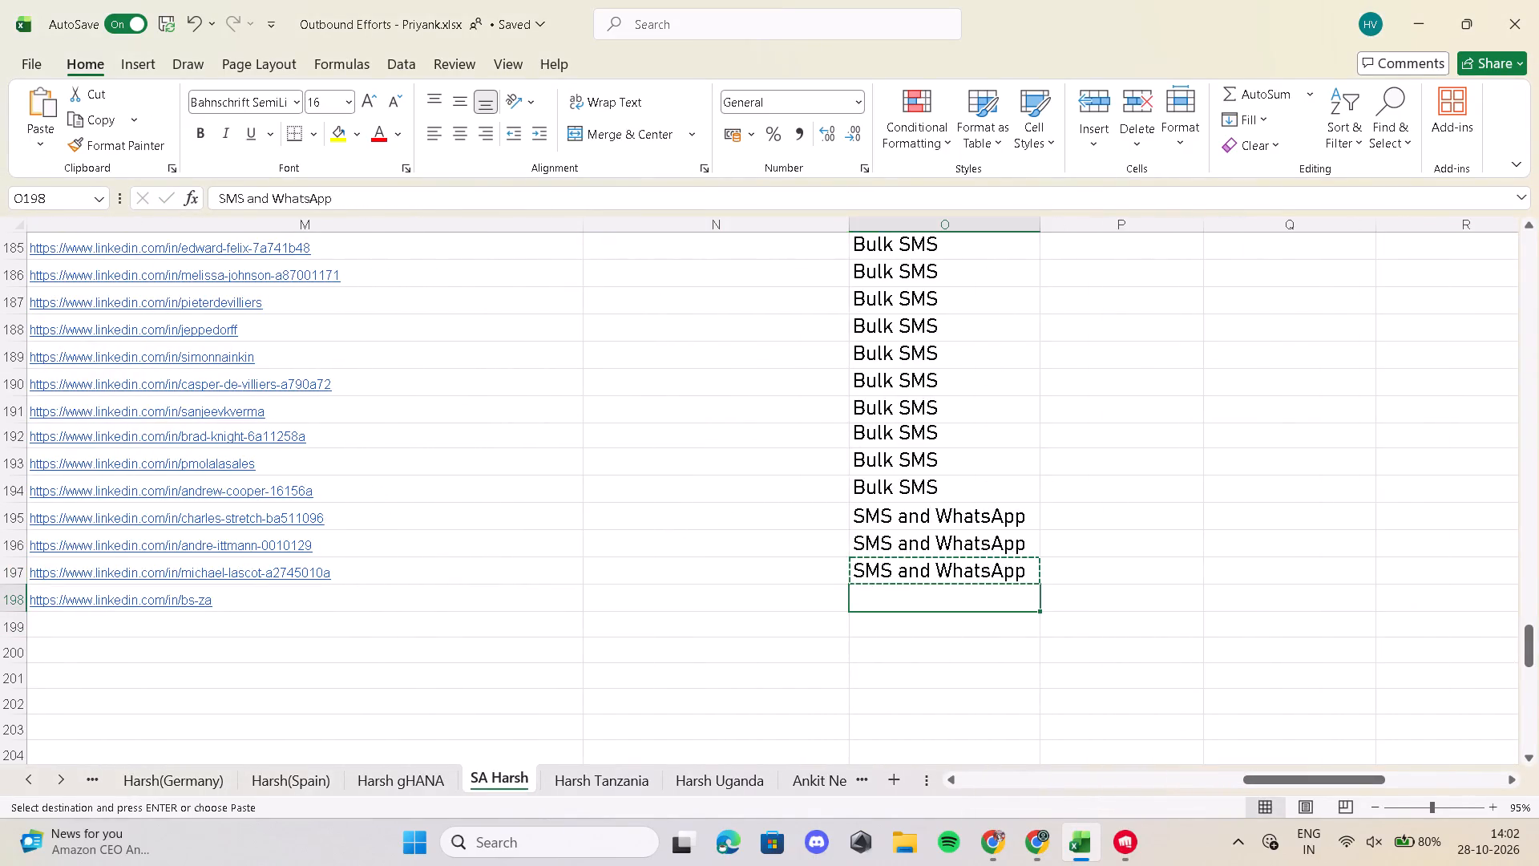
pyautogui.hotkey('ctrl', 'v')
pyautogui.moveTo(1299, 781); pyautogui.dragTo(634, 746)
pyautogui.click(2, 596)
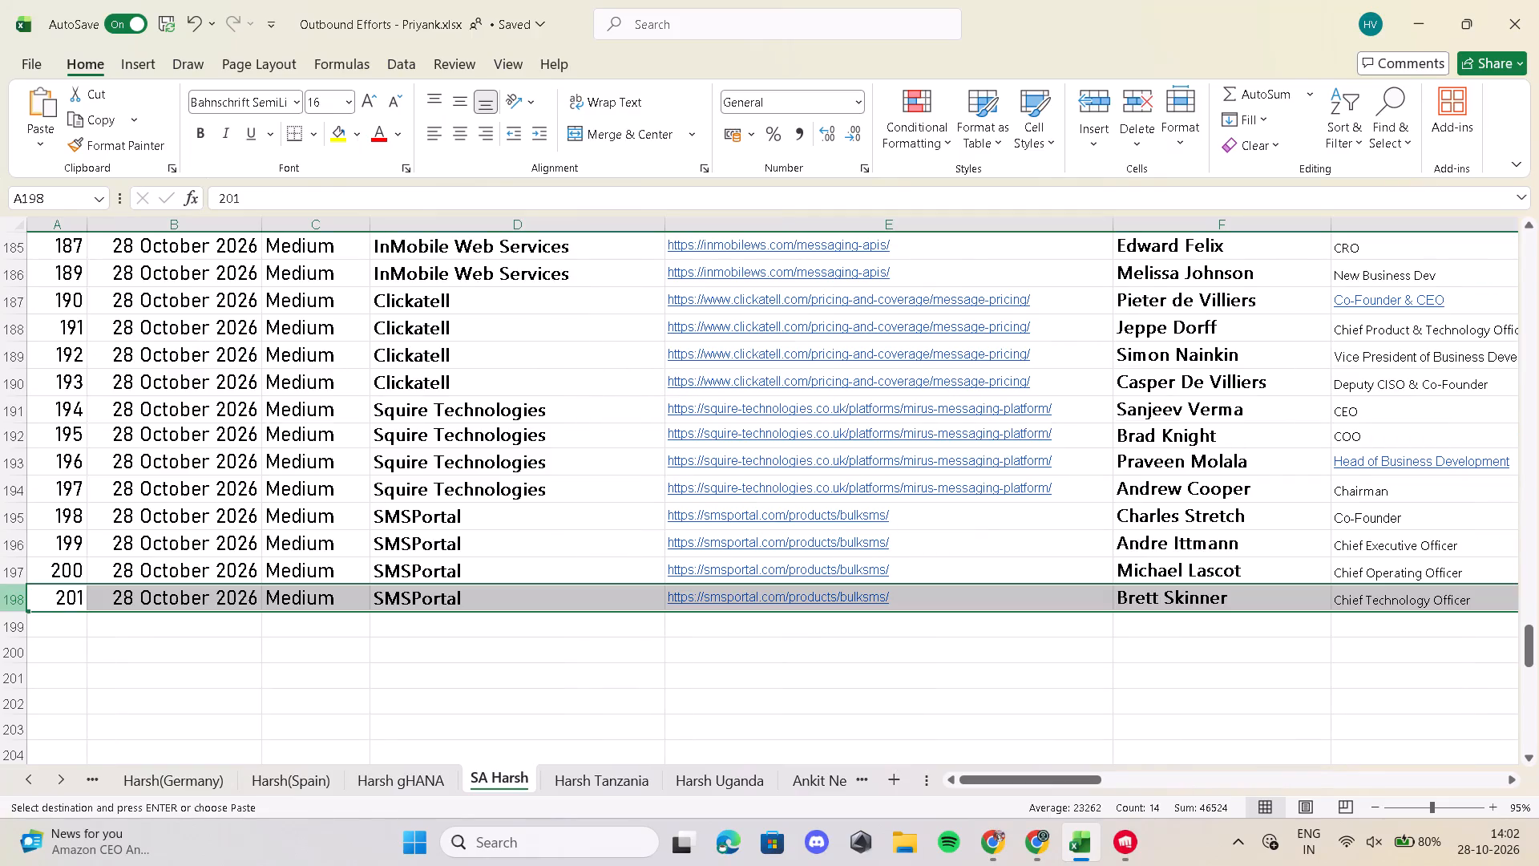
# Enter the numbers 202, 203, 204 and 205 in A199 through A202 for the next outreach entries.
pyautogui.click(66, 623)
pyautogui.write('202')
pyautogui.click(62, 649)
pyautogui.press('2')
pyautogui.write('03')
pyautogui.click(60, 680)
pyautogui.press('2')
pyautogui.write('04')
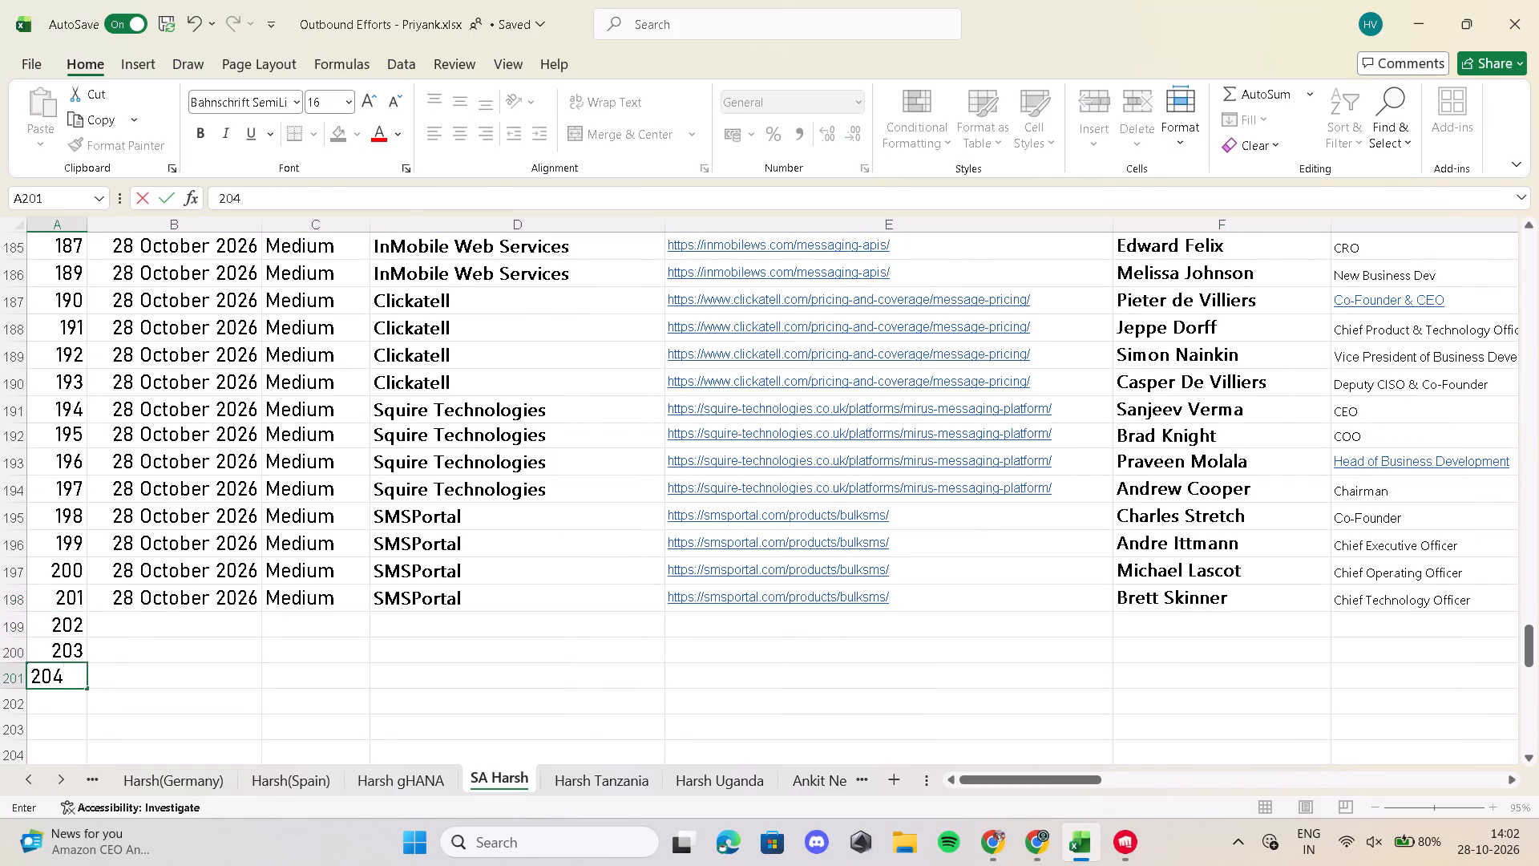
pyautogui.click(61, 710)
pyautogui.press('2')
pyautogui.write('05')
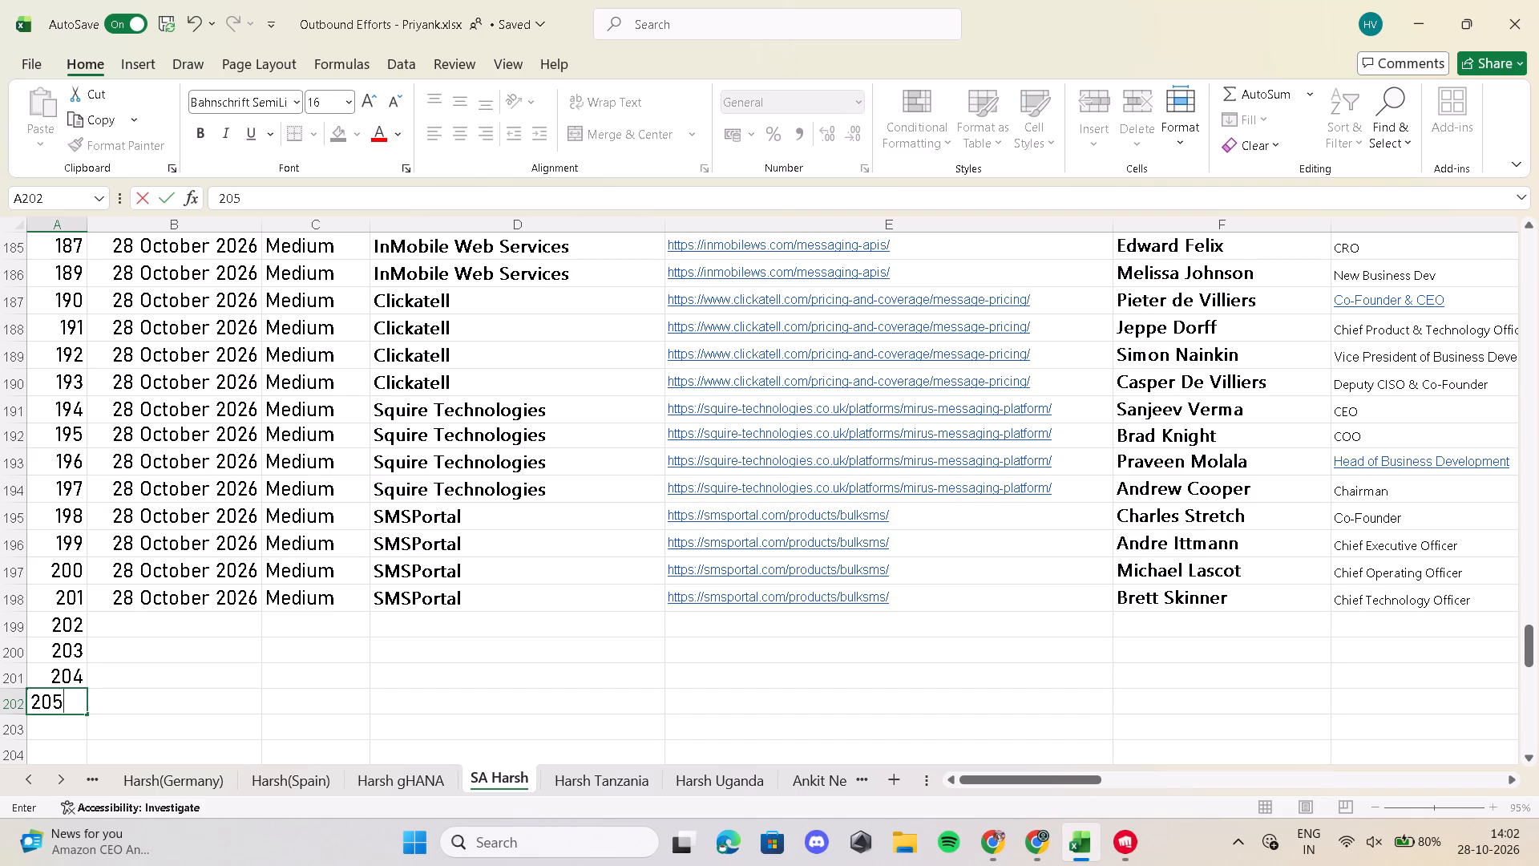
pyautogui.click(135, 695)
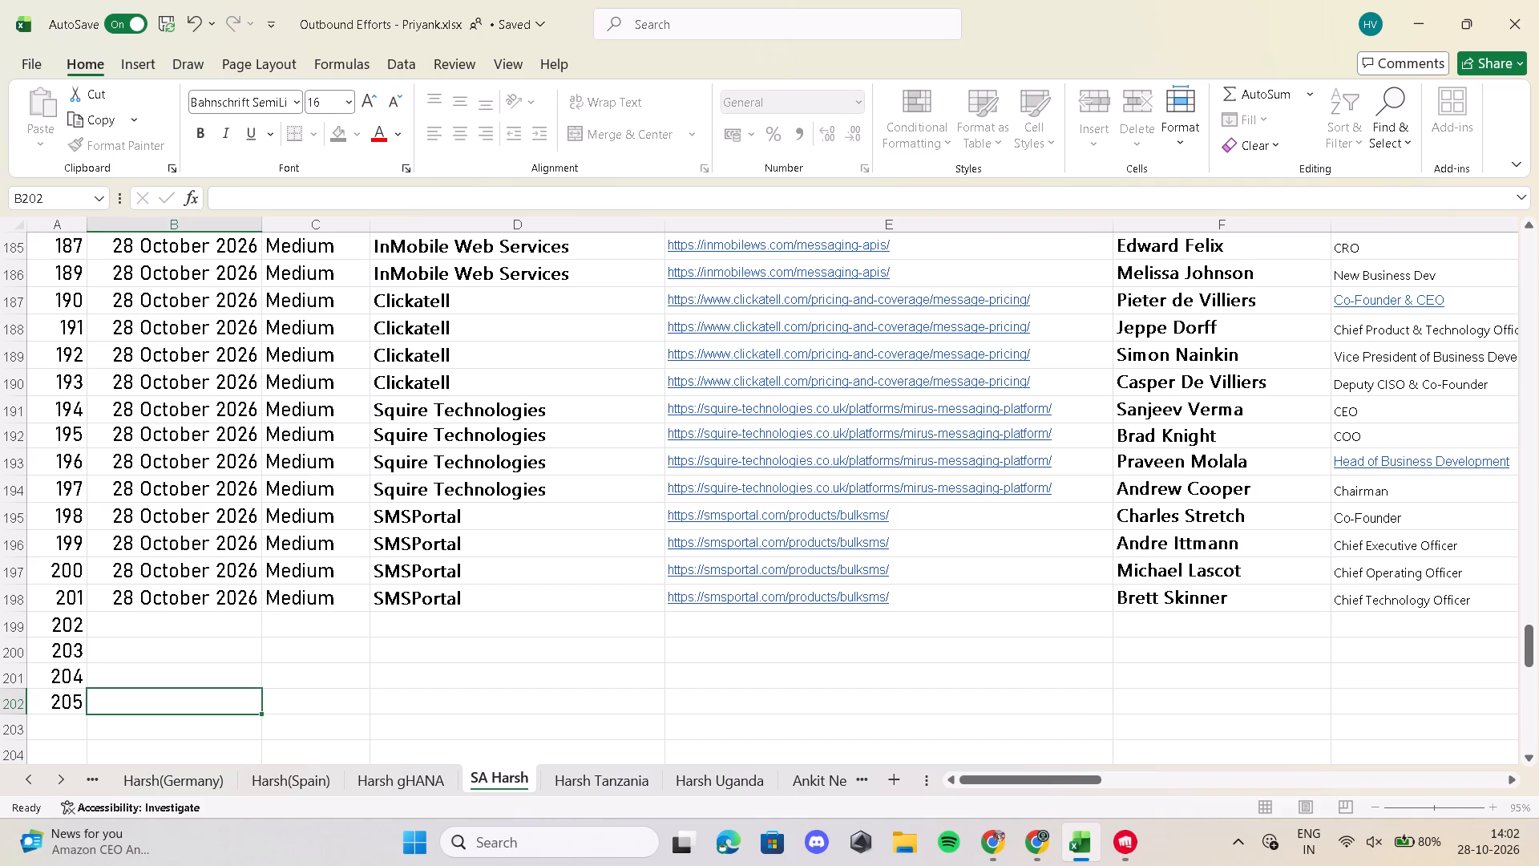
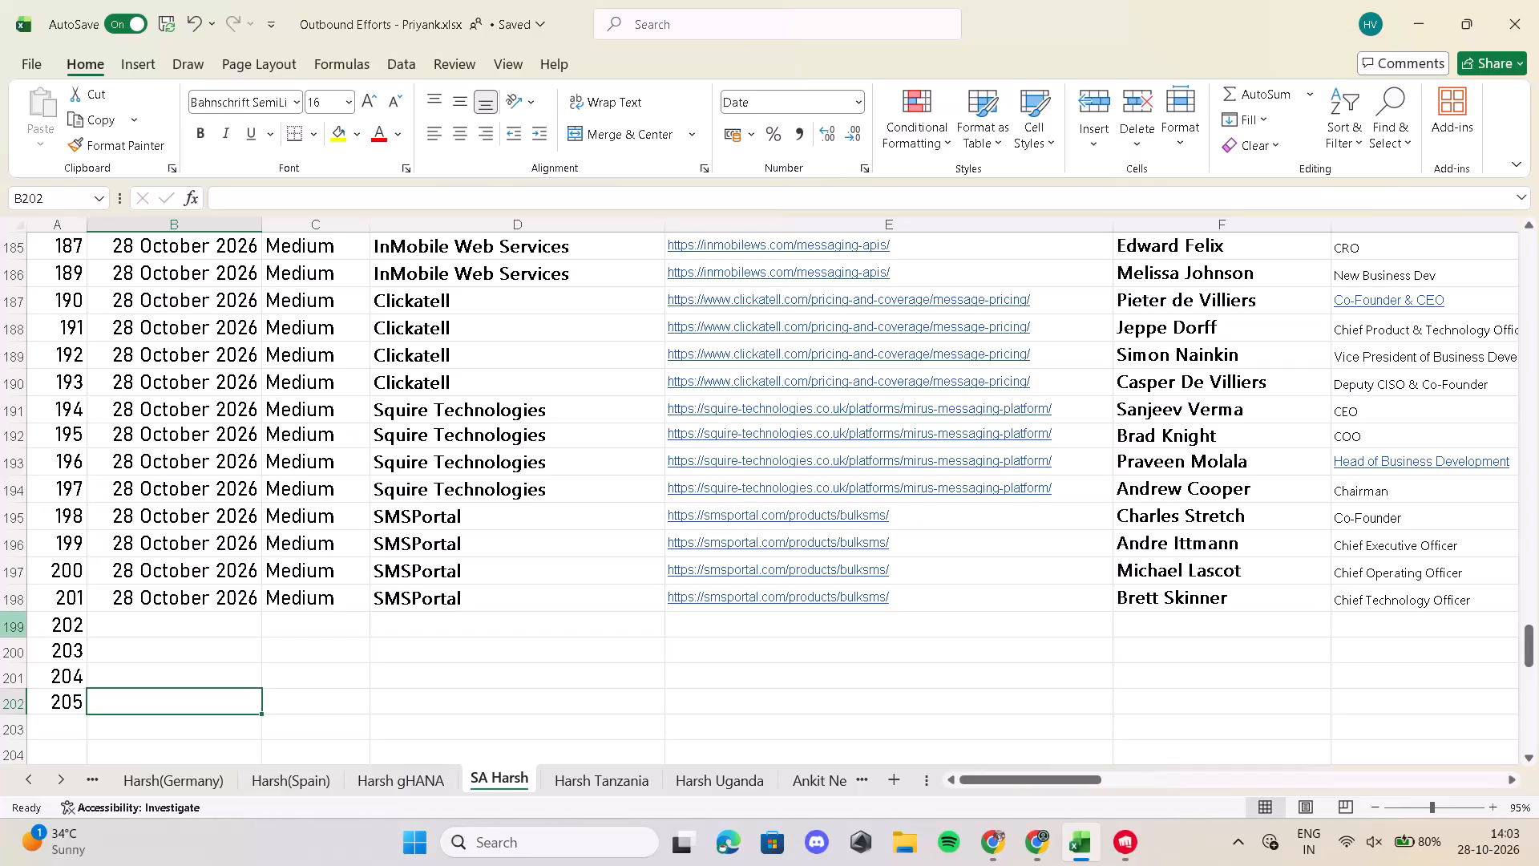
# Copy the date 28 October 2026 and the priority Medium from entry 201 into B199 and C199 for entry 202.
pyautogui.click(10, 620)
pyautogui.click(145, 598)
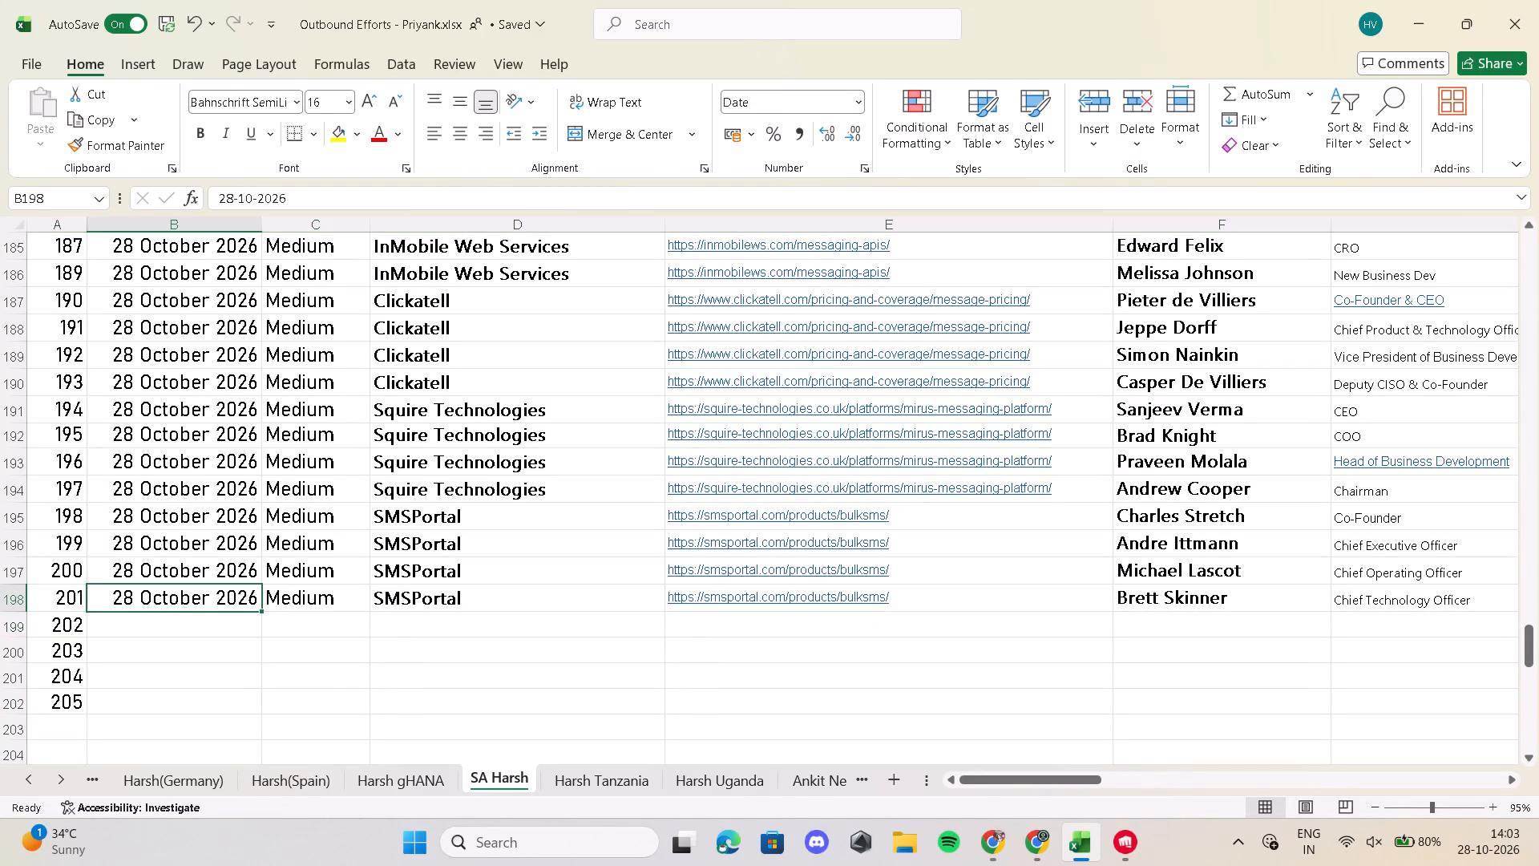
pyautogui.hotkey('ctrl', 'c')
pyautogui.click(169, 627)
pyautogui.hotkey('ctrl', 'v')
pyautogui.click(4, 630)
pyautogui.click(321, 601)
pyautogui.hotkey('ctrl', 'c')
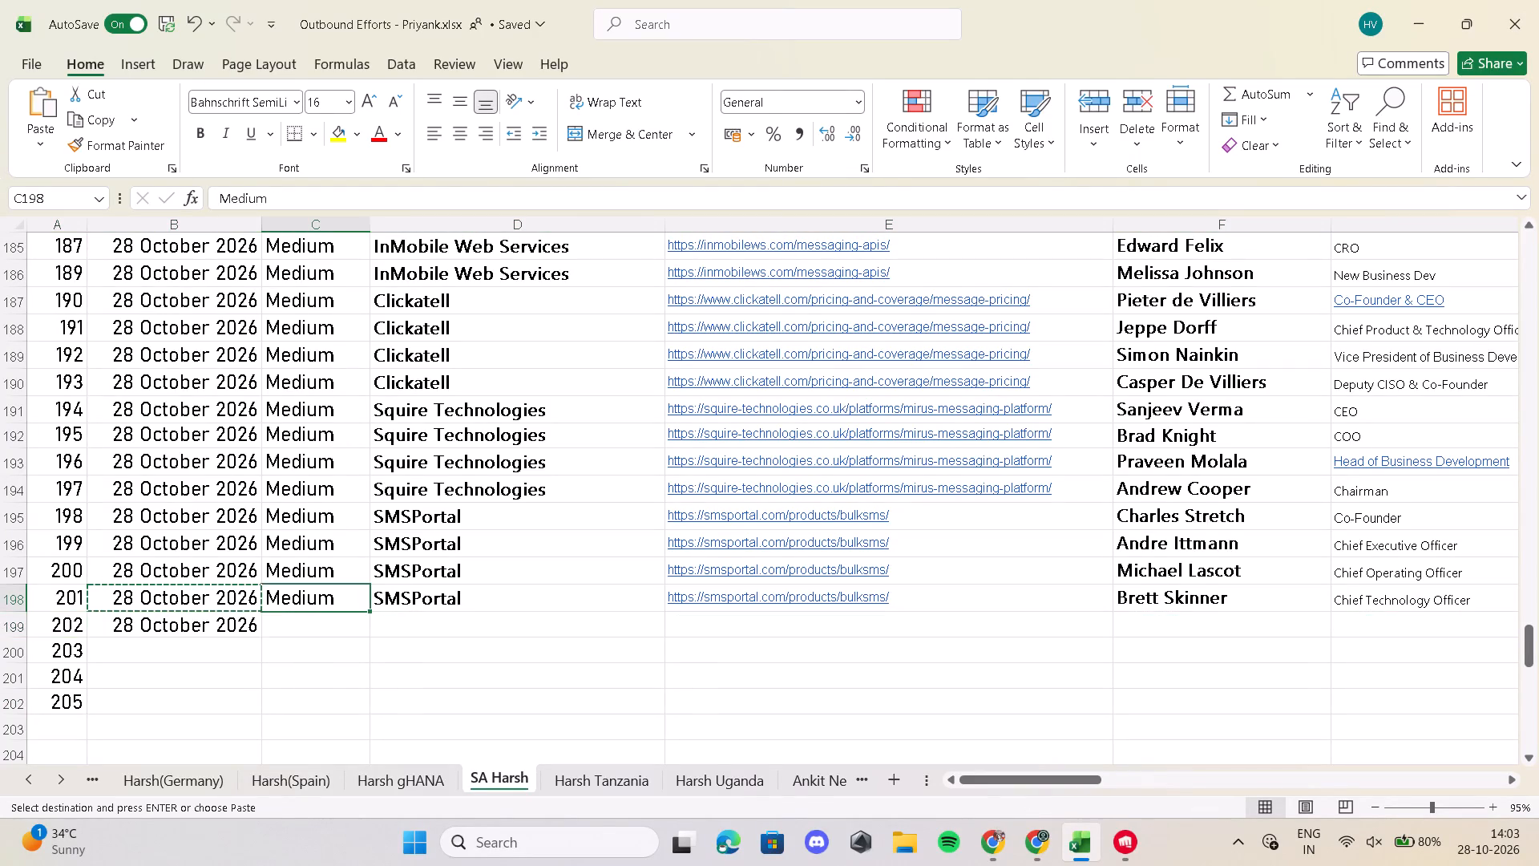
pyautogui.keyDown('ctrl'); pyautogui.click(314, 628); pyautogui.keyUp('ctrl')
pyautogui.hotkey('ctrl', 'v')
pyautogui.click(9, 627)
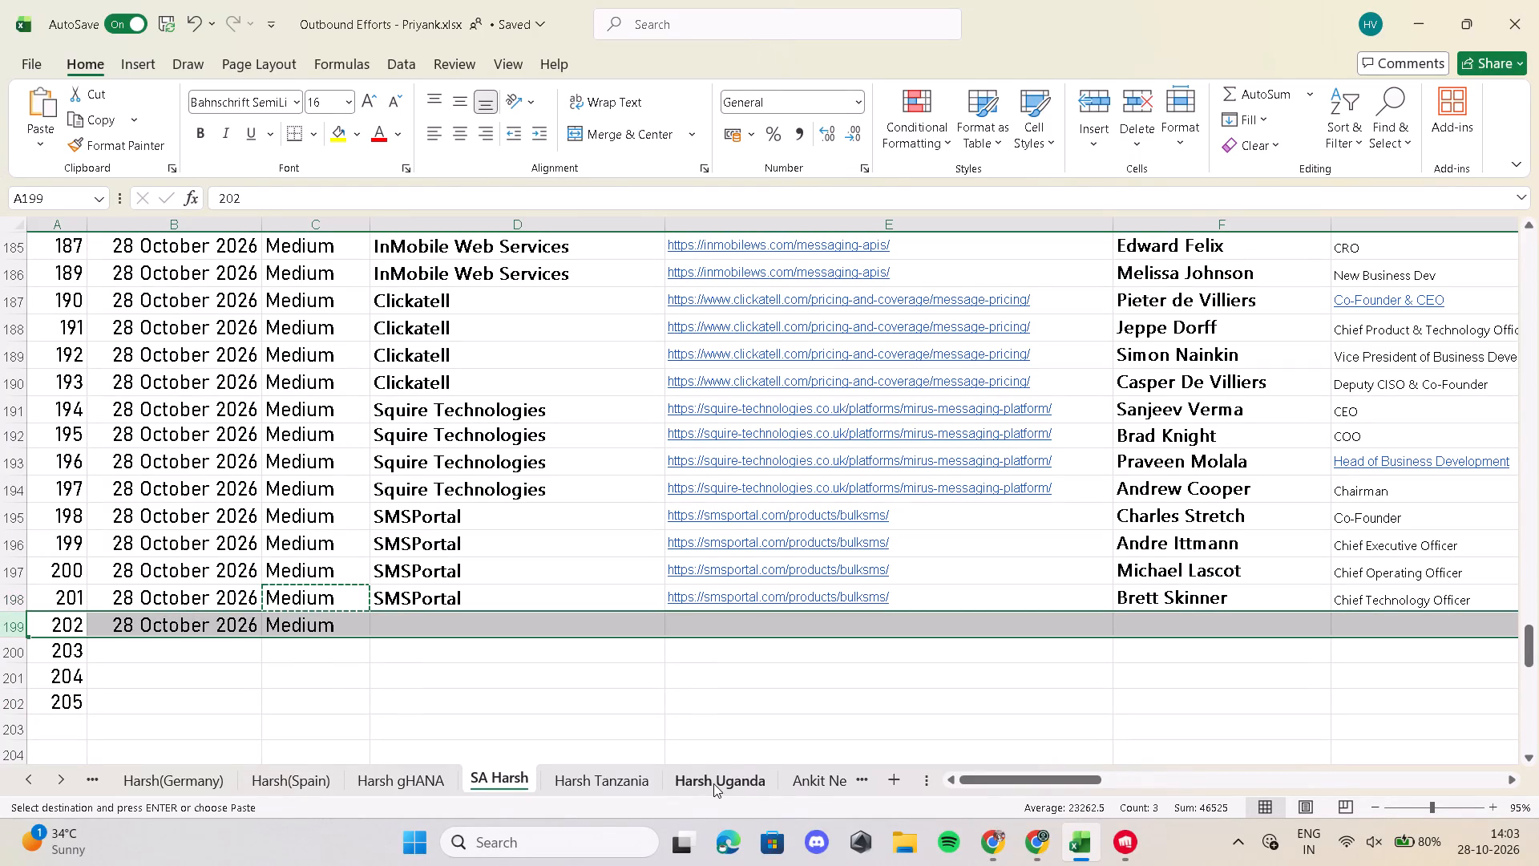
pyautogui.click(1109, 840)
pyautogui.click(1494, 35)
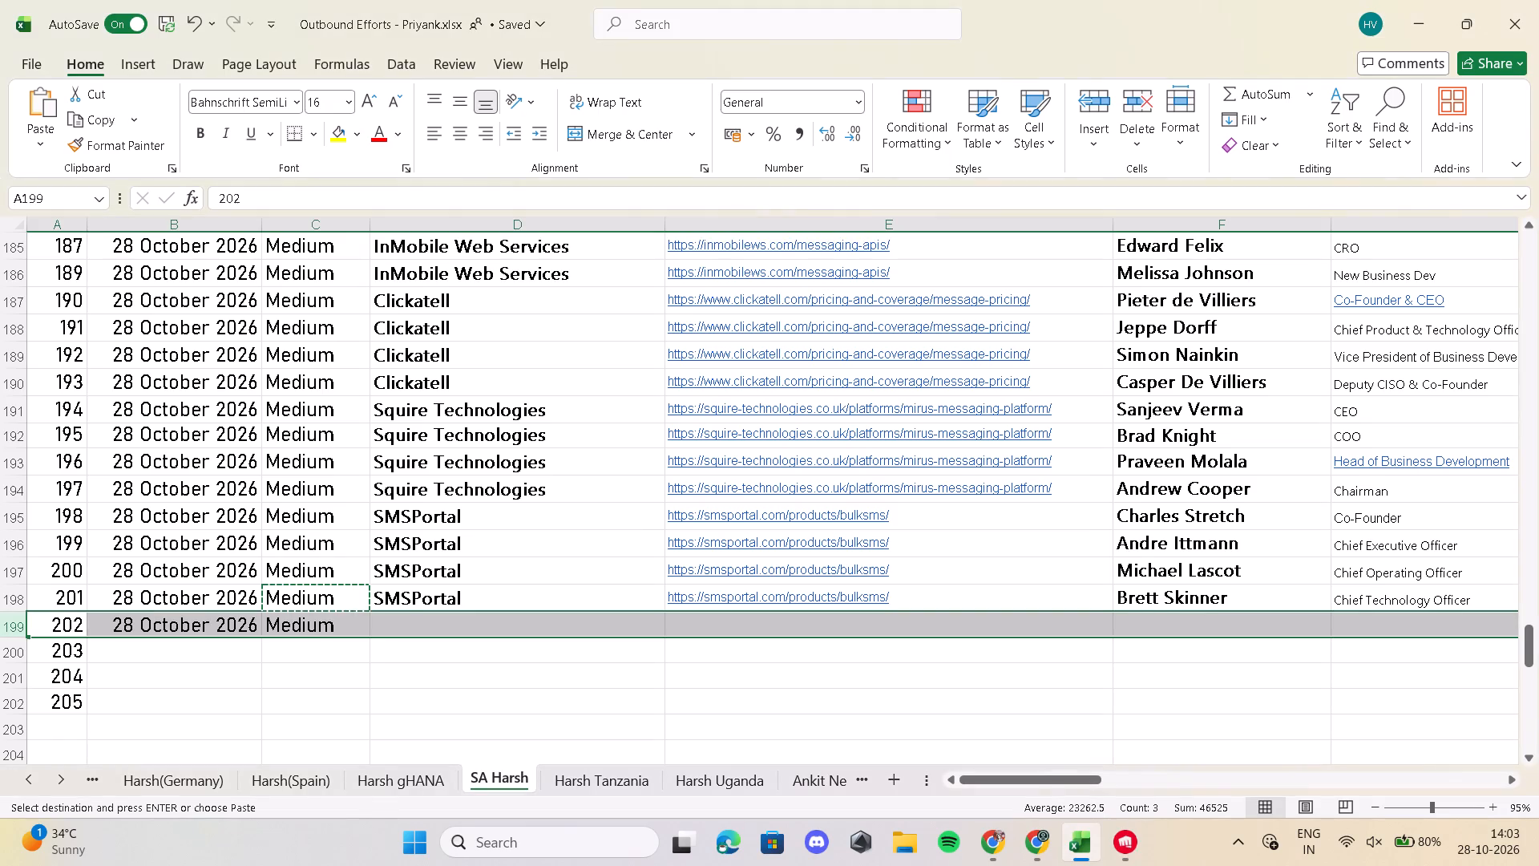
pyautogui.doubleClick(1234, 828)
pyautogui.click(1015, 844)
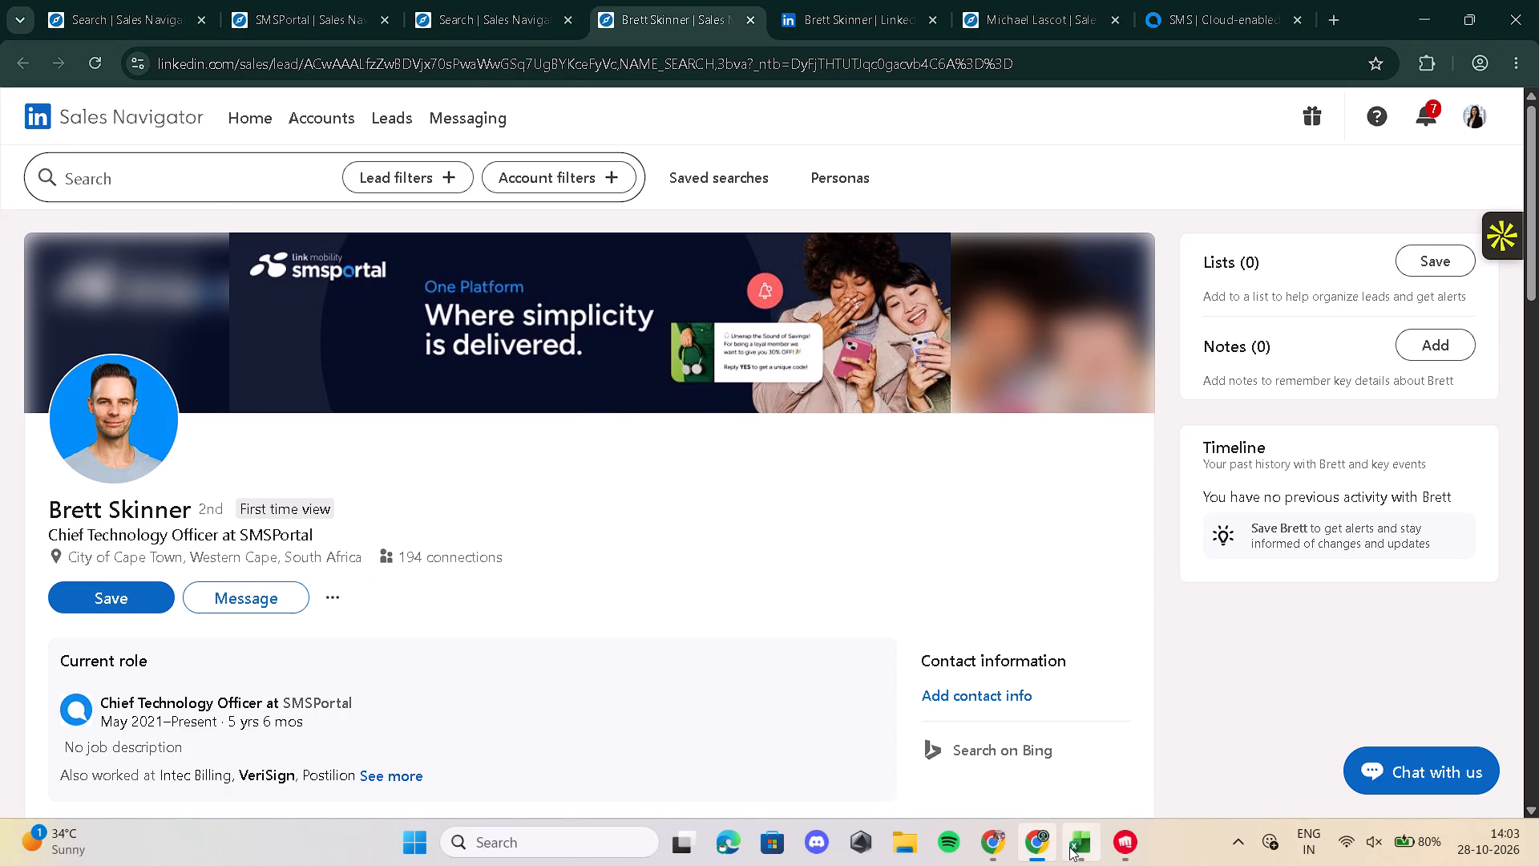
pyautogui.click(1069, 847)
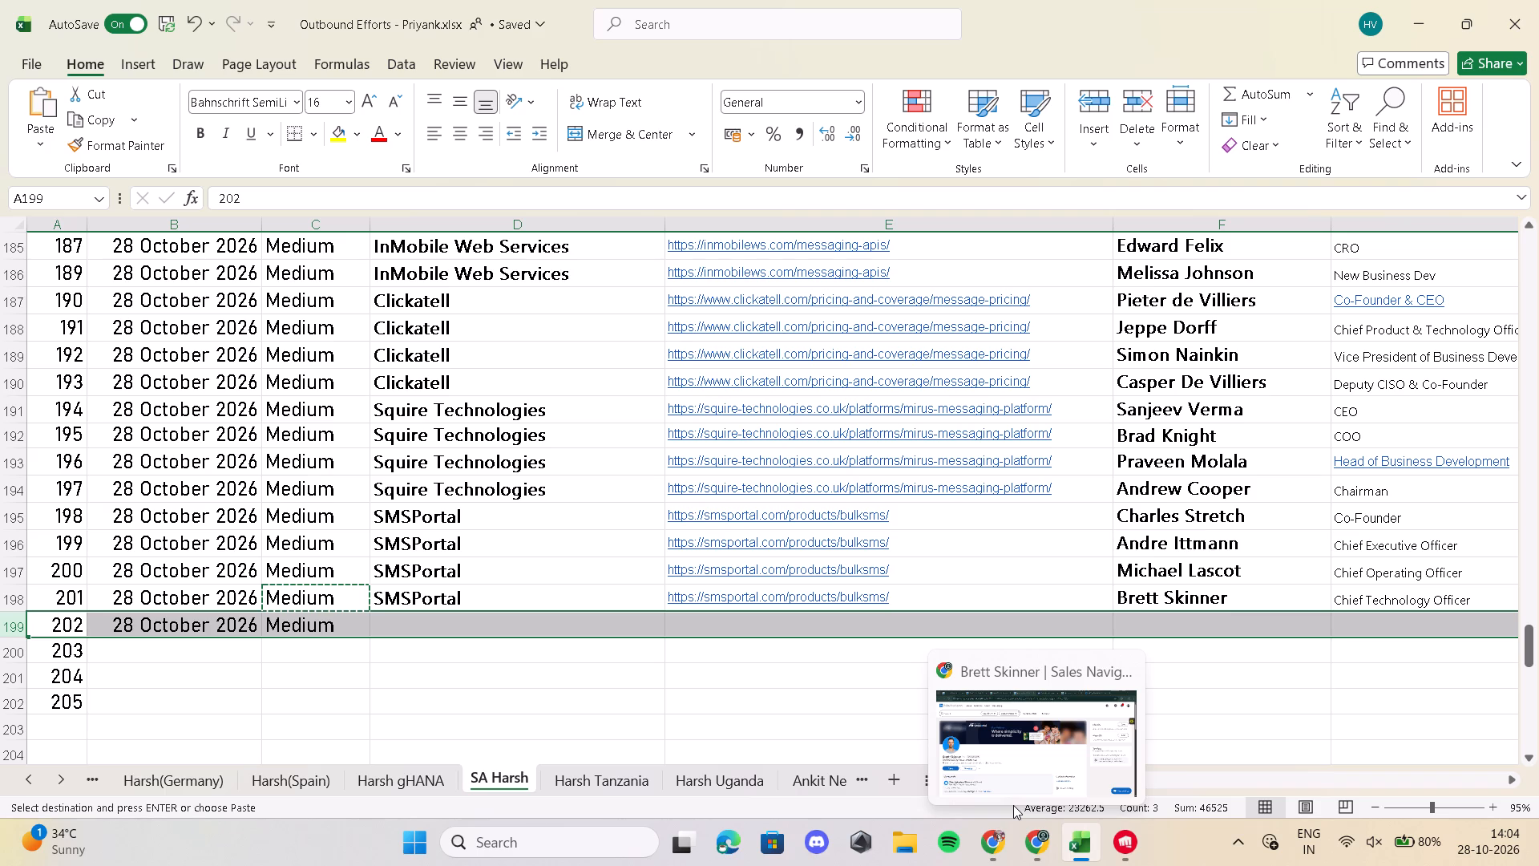
# Select entry 202's company cell D199, switch to Chrome, and review the open Sales Navigator search results and SMSPortal account page.
pyautogui.click(438, 633)
pyautogui.click(1040, 865)
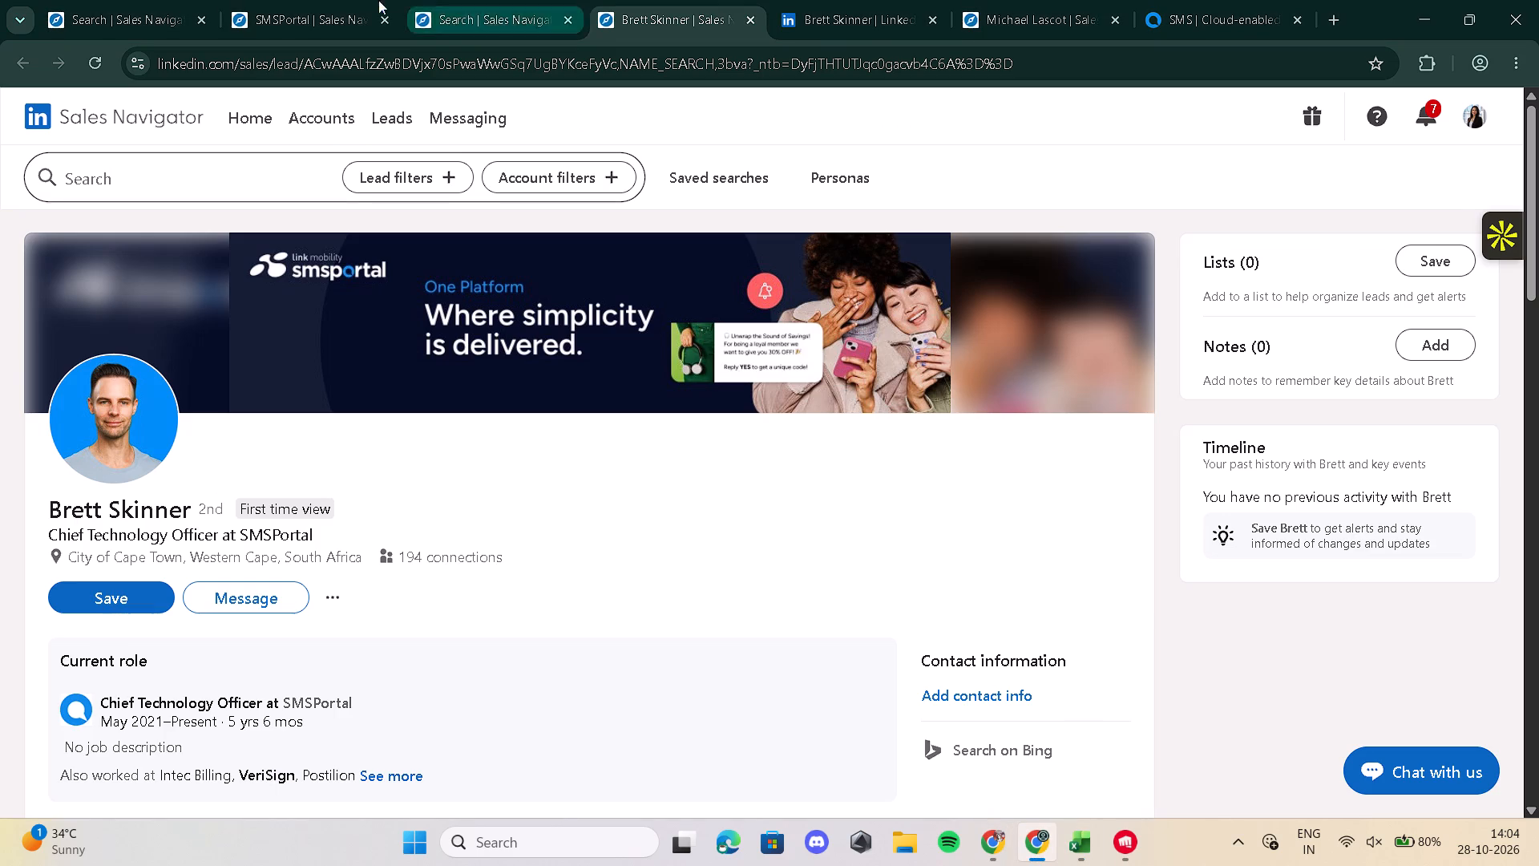
pyautogui.click(450, 6)
pyautogui.click(332, 0)
pyautogui.click(123, 0)
pyautogui.click(321, 0)
pyautogui.click(527, 0)
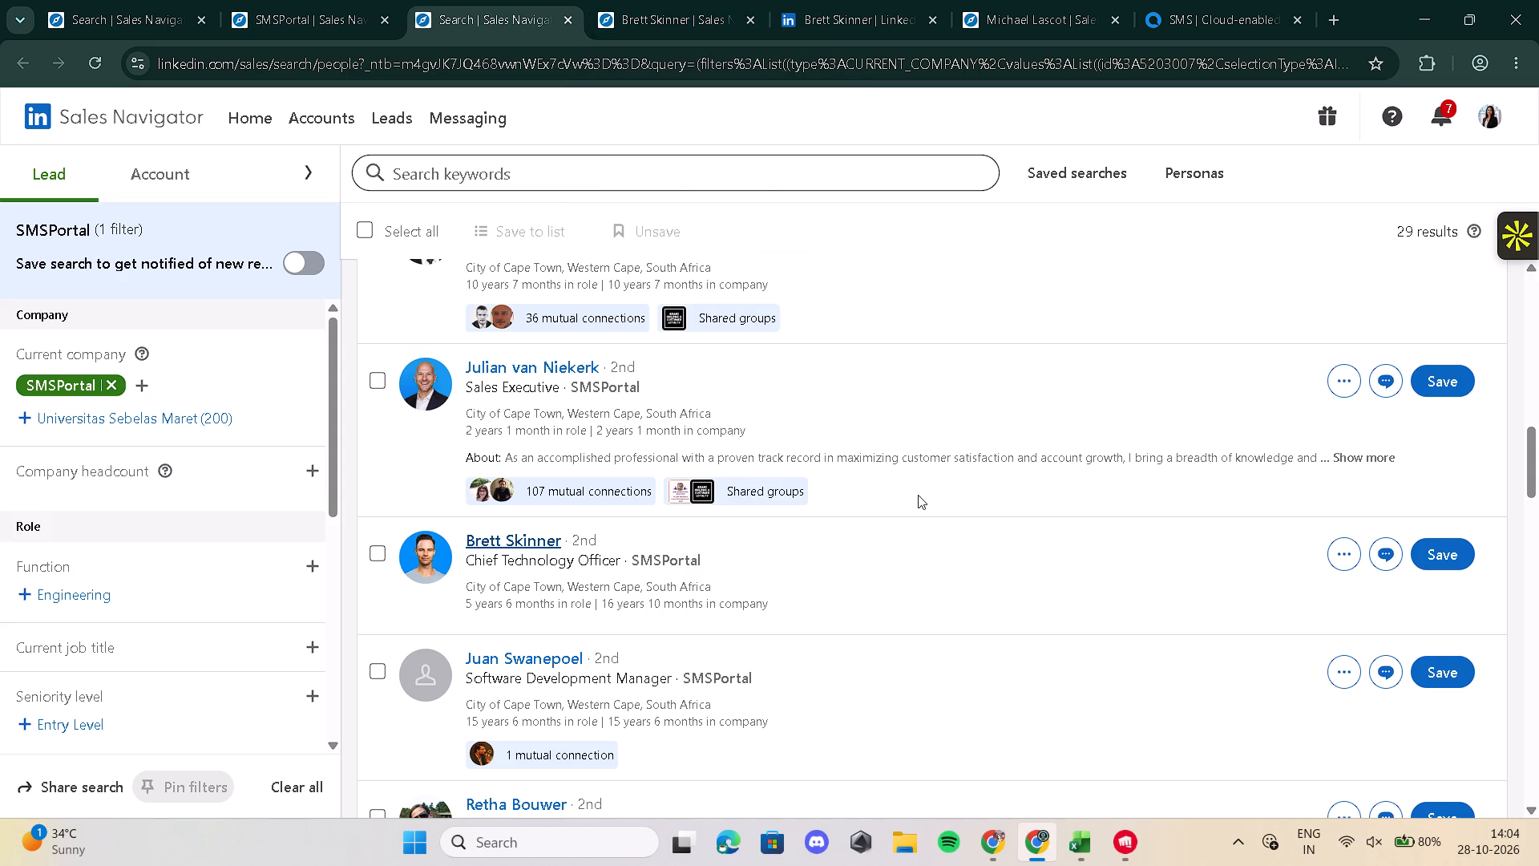
pyautogui.click(72, 0)
pyautogui.click(294, 0)
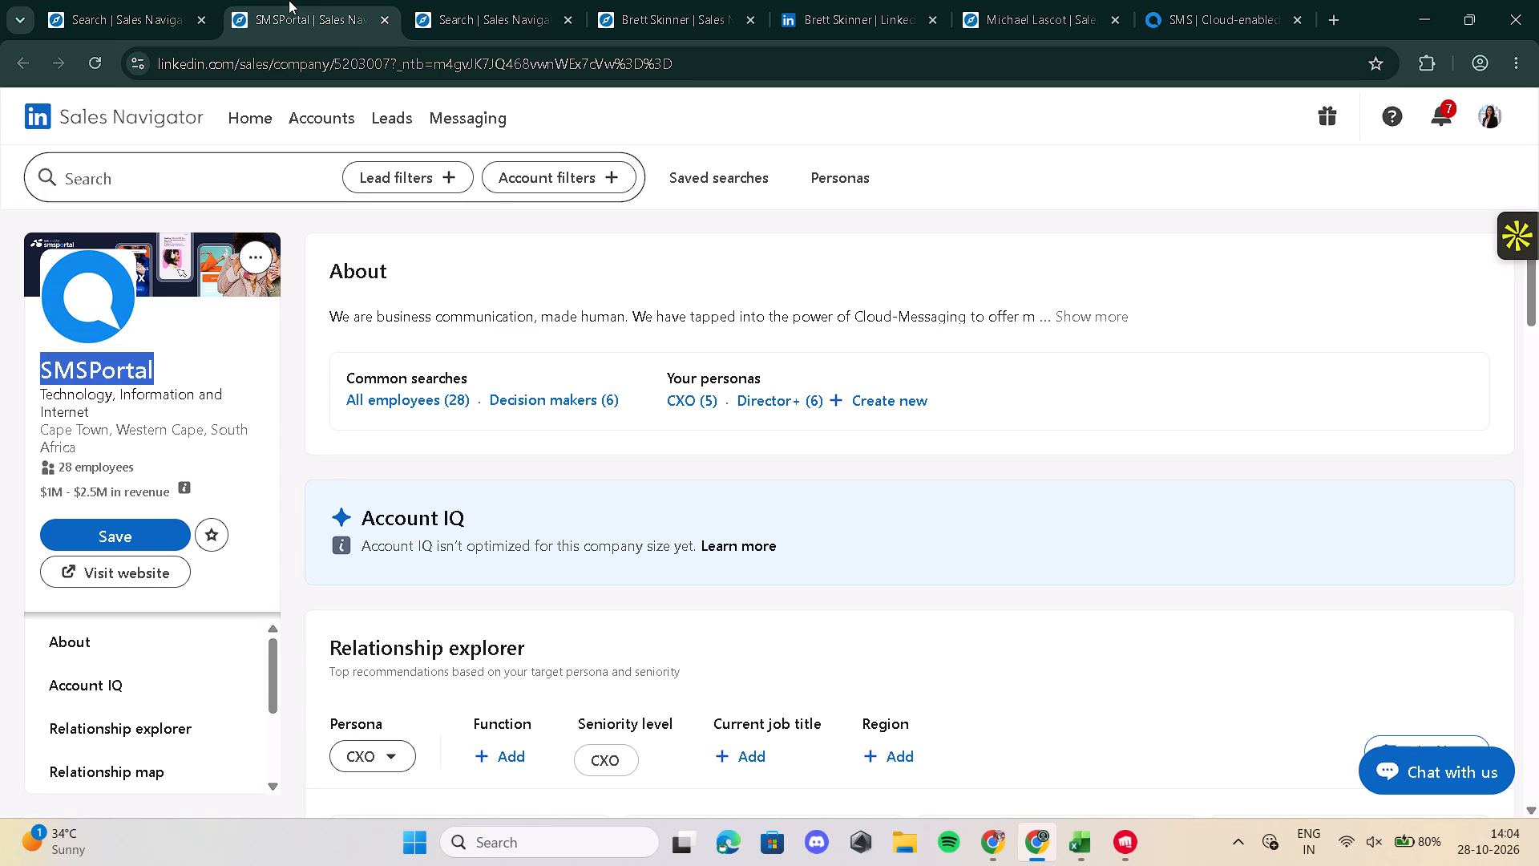
pyautogui.rightClick(268, 0)
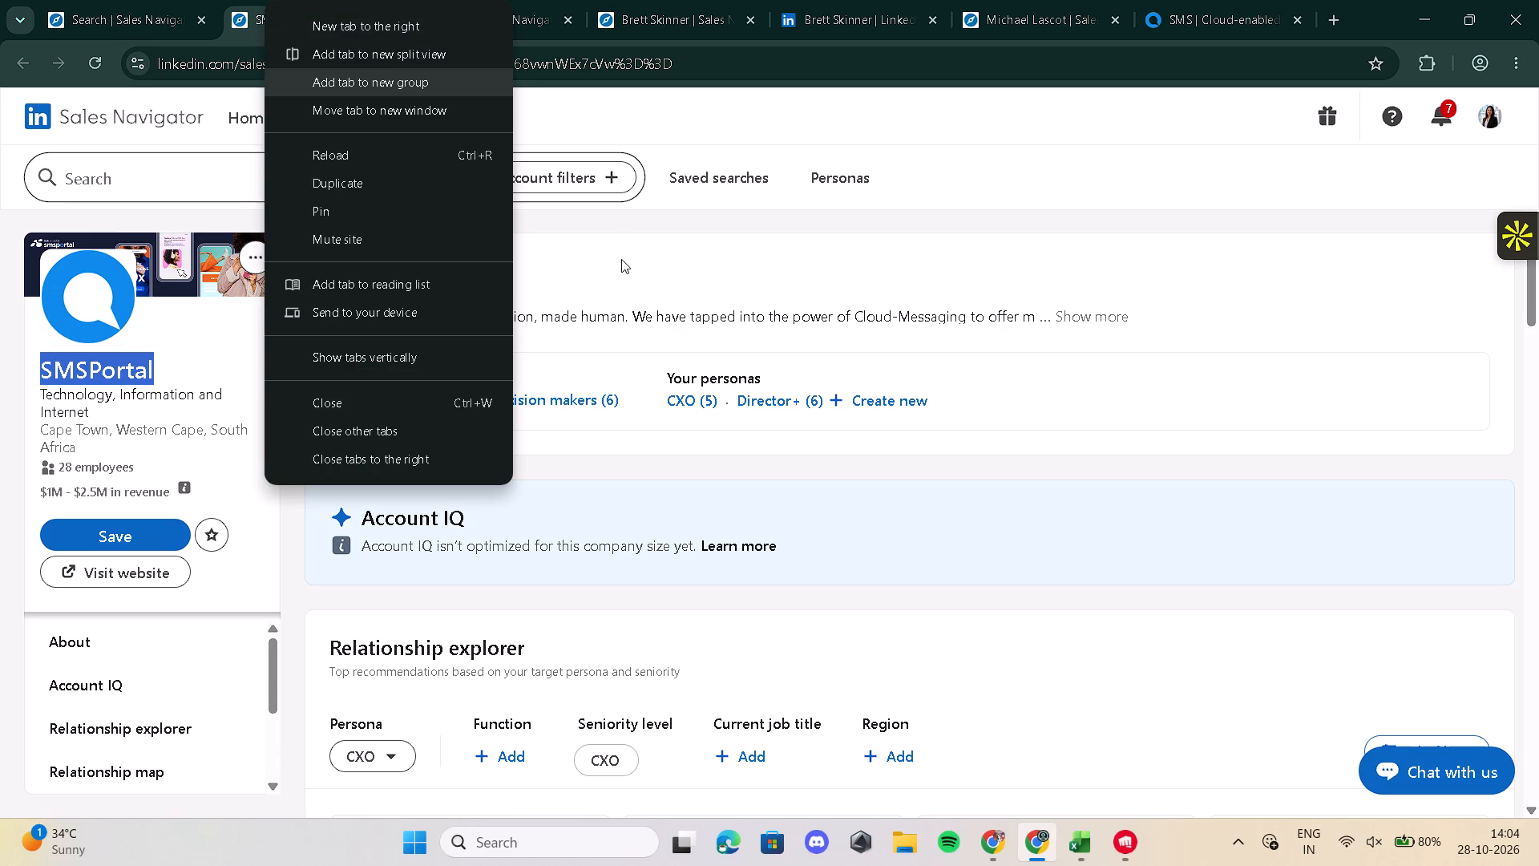
pyautogui.click(1001, 197)
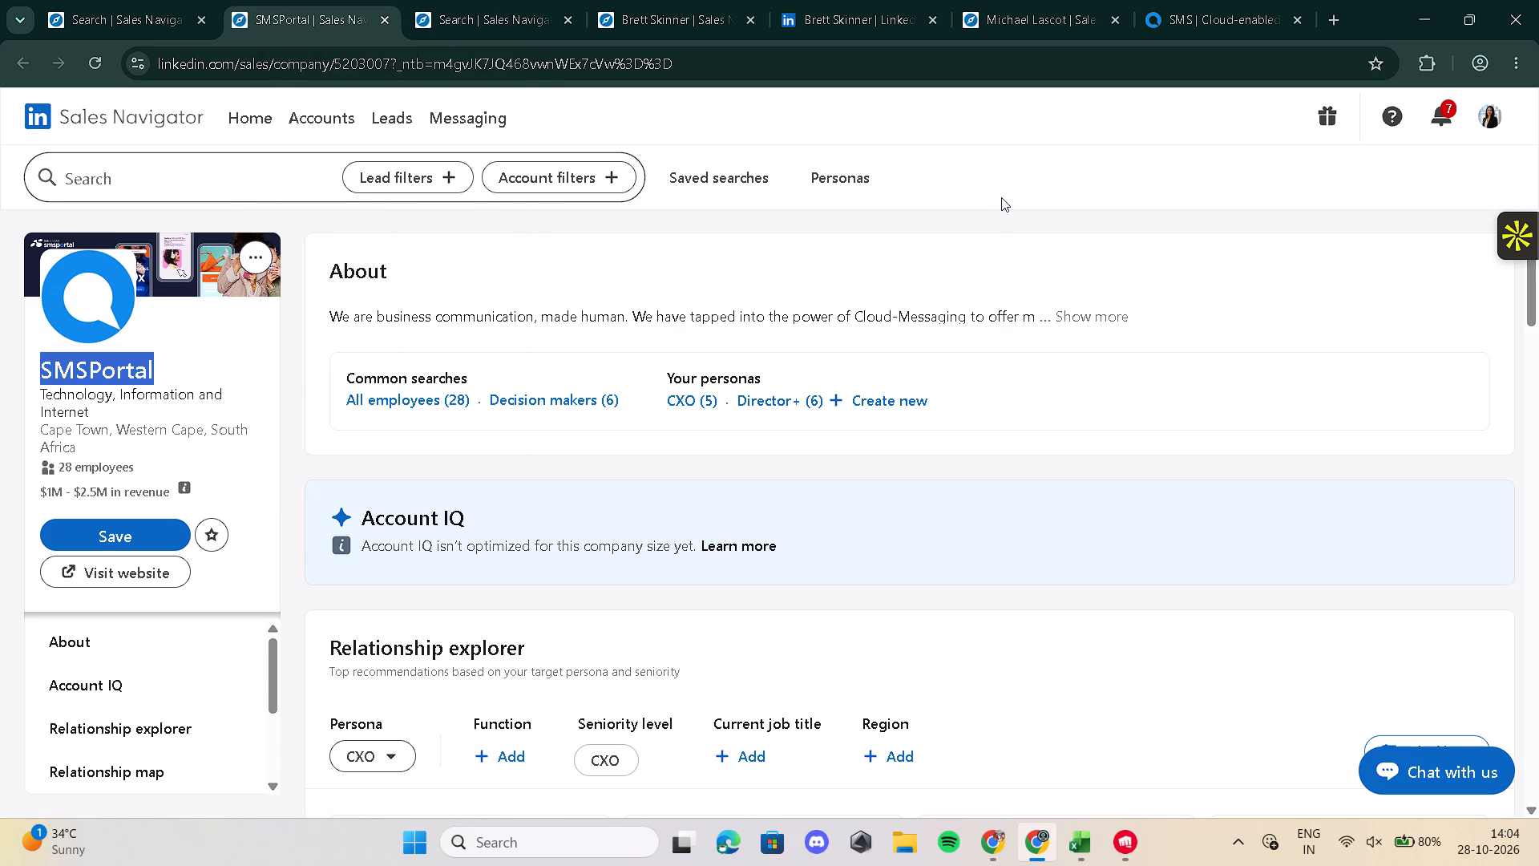
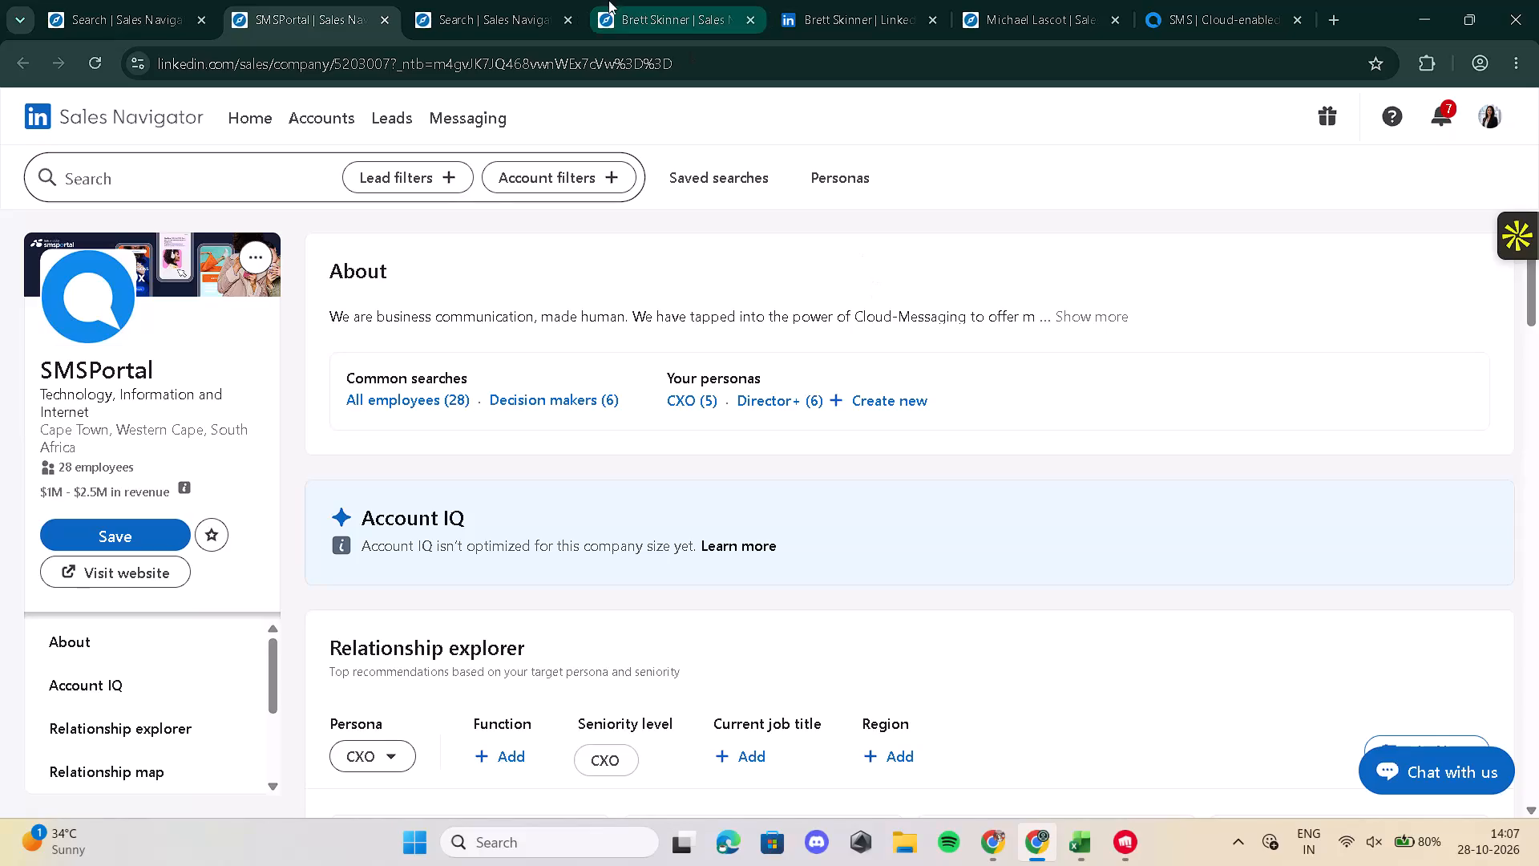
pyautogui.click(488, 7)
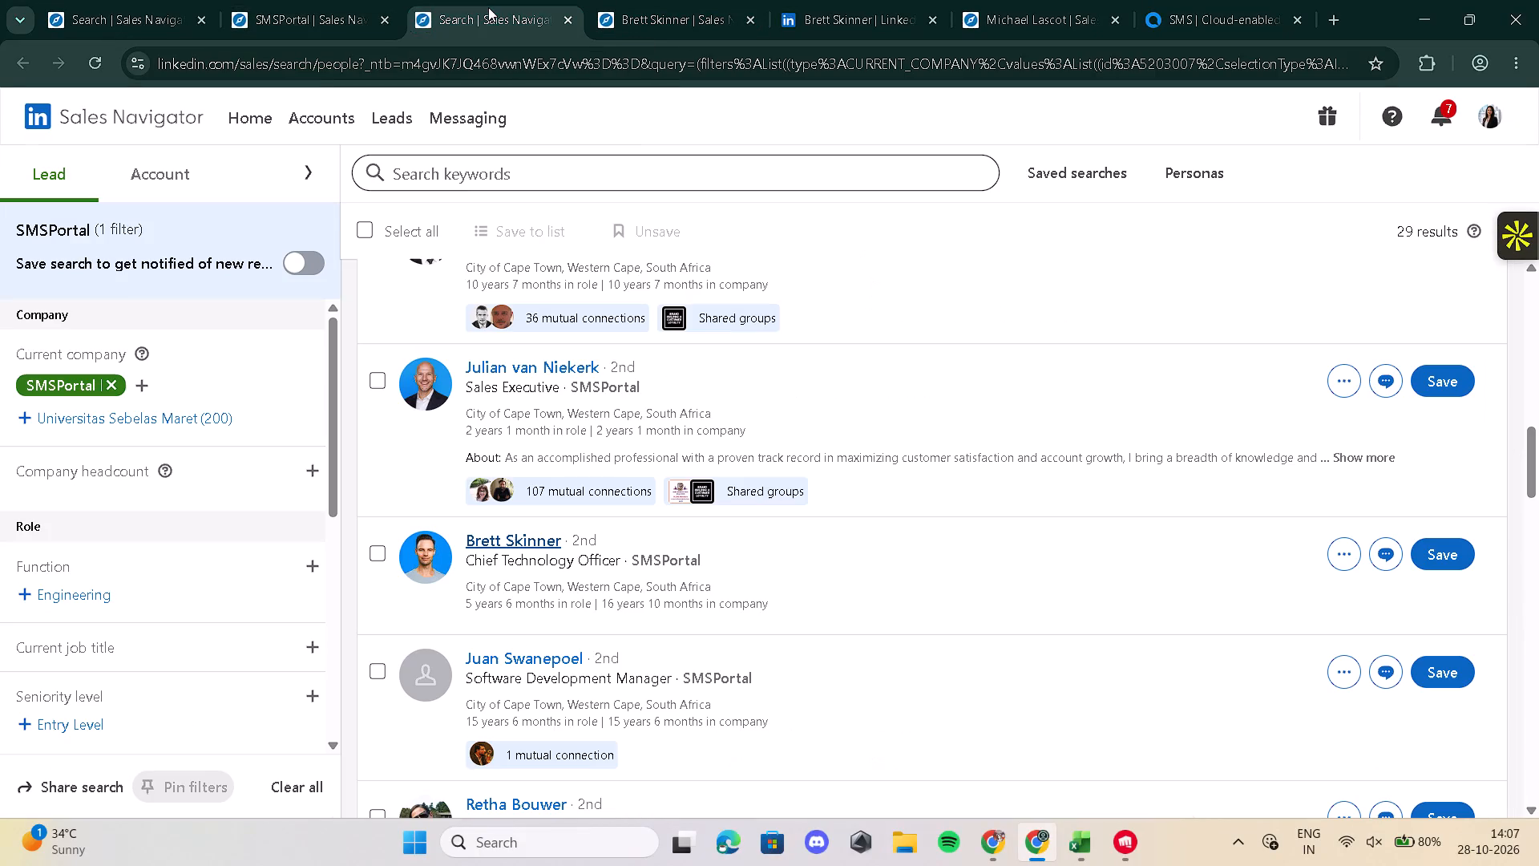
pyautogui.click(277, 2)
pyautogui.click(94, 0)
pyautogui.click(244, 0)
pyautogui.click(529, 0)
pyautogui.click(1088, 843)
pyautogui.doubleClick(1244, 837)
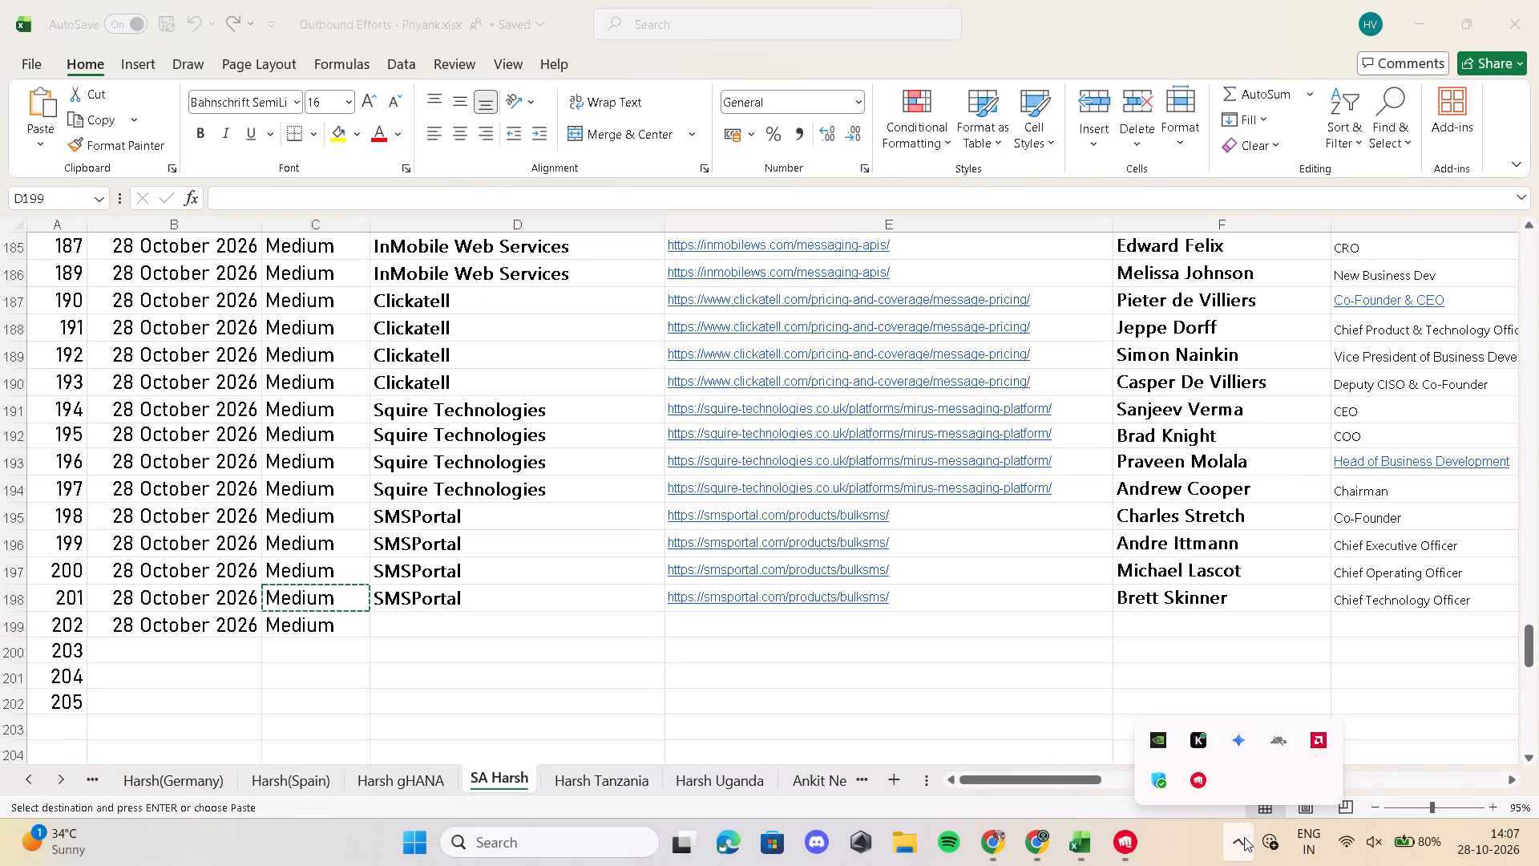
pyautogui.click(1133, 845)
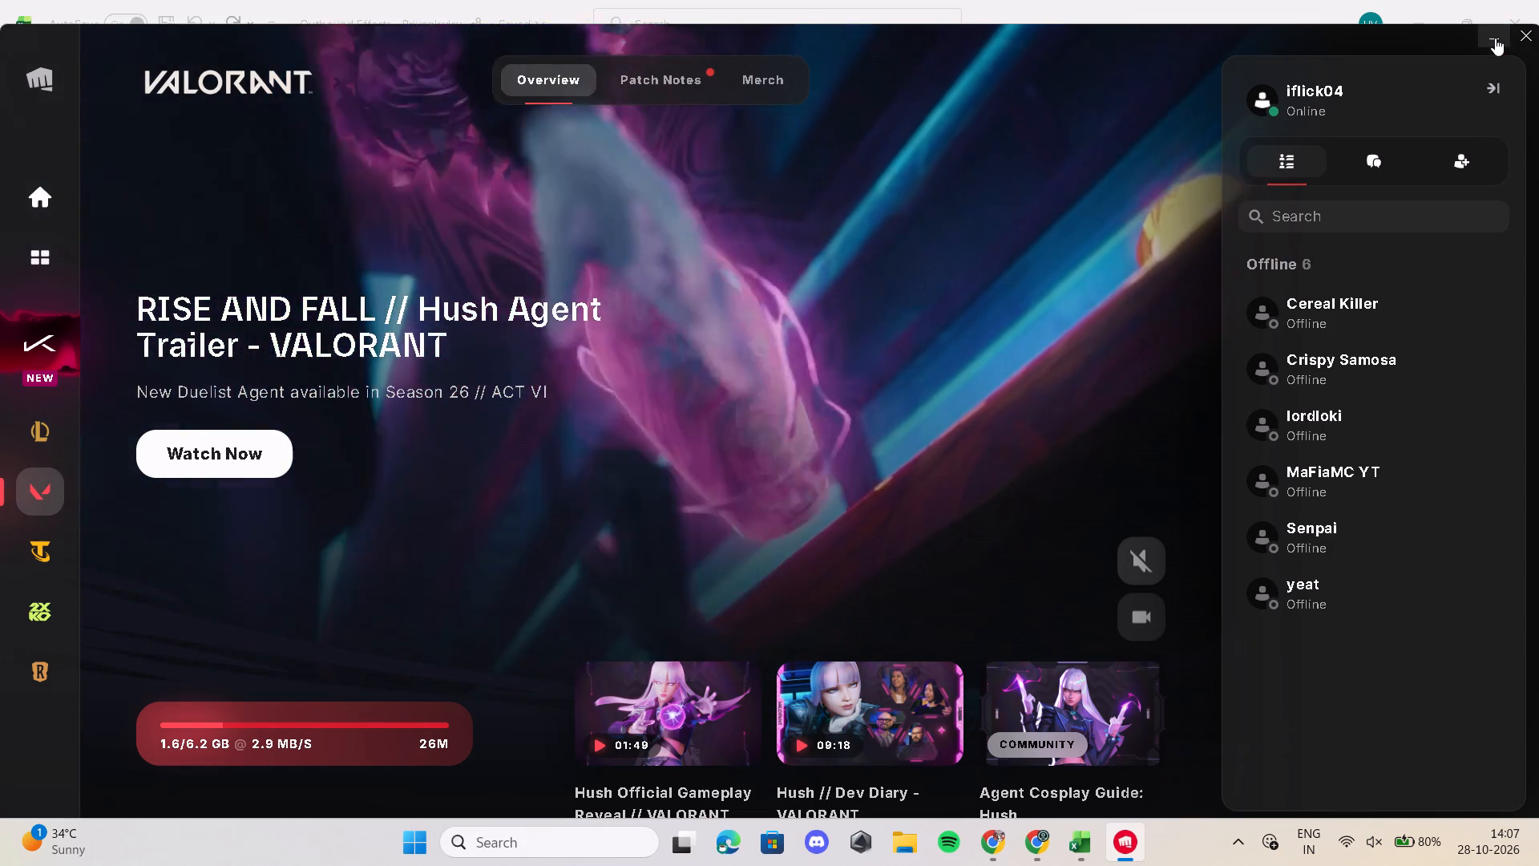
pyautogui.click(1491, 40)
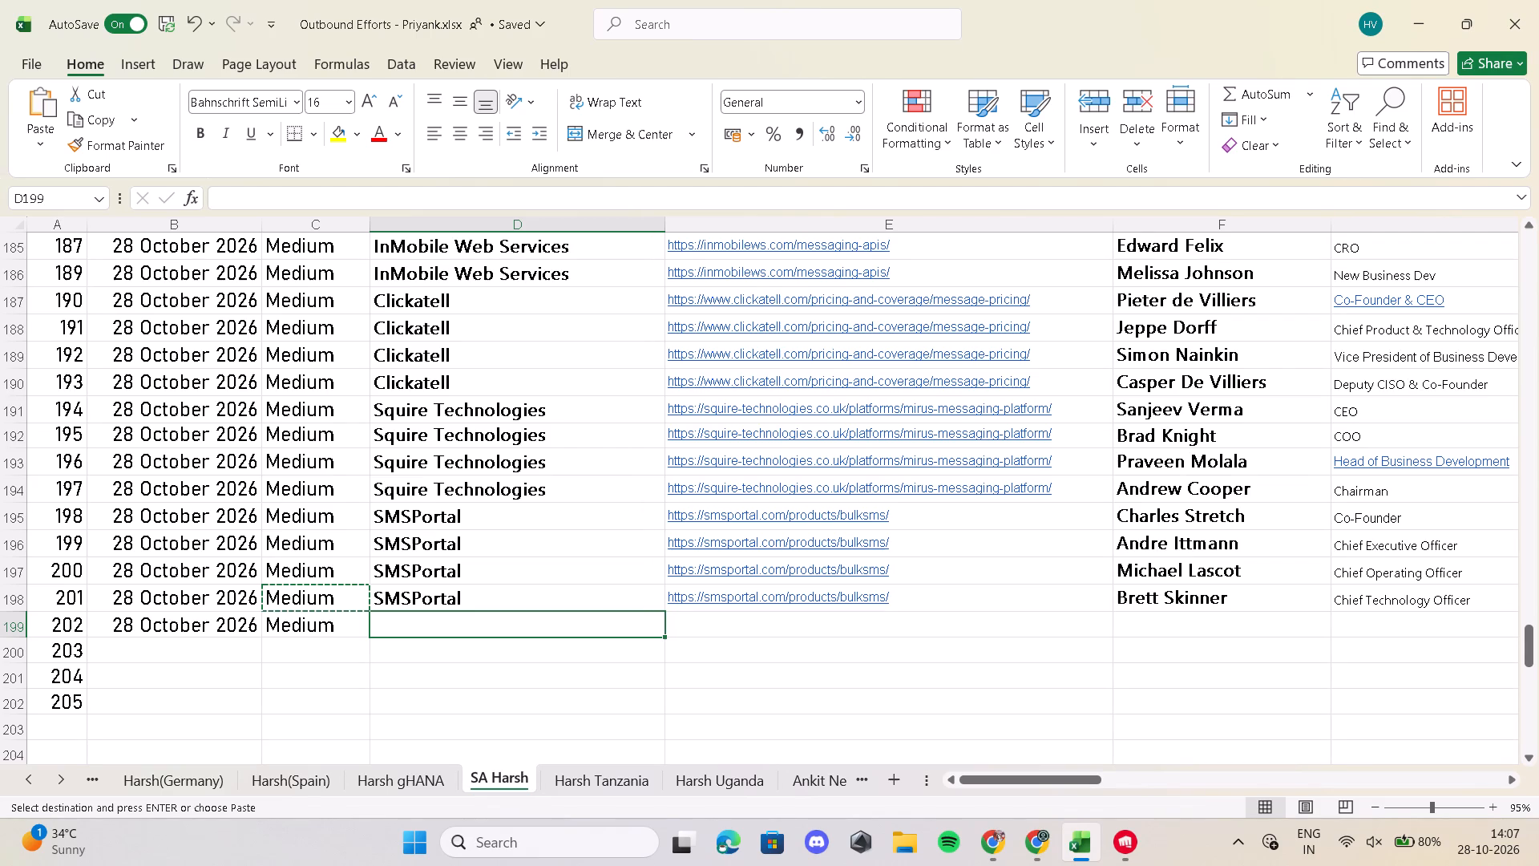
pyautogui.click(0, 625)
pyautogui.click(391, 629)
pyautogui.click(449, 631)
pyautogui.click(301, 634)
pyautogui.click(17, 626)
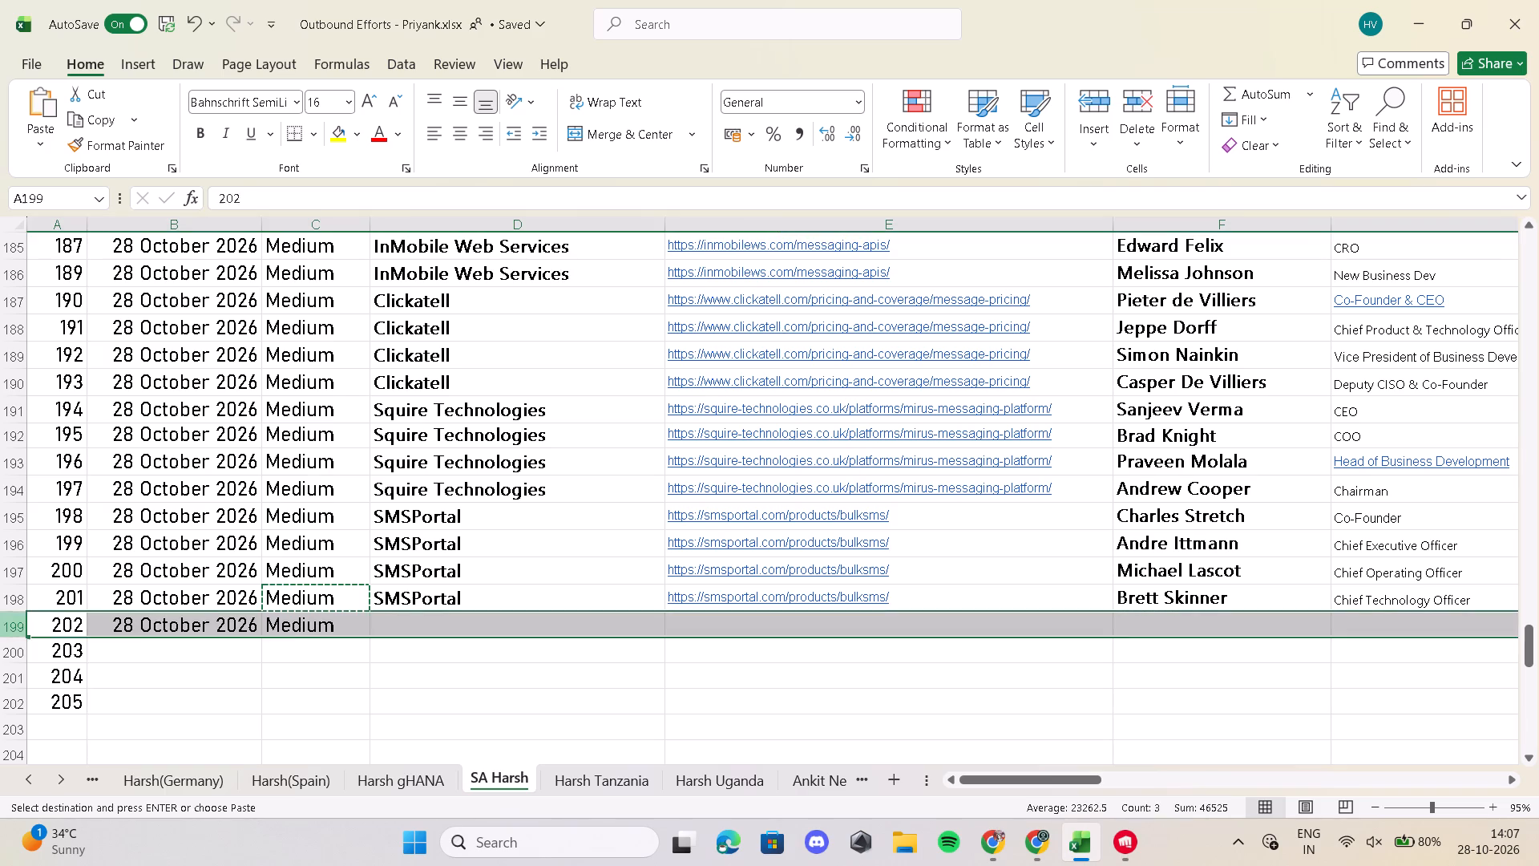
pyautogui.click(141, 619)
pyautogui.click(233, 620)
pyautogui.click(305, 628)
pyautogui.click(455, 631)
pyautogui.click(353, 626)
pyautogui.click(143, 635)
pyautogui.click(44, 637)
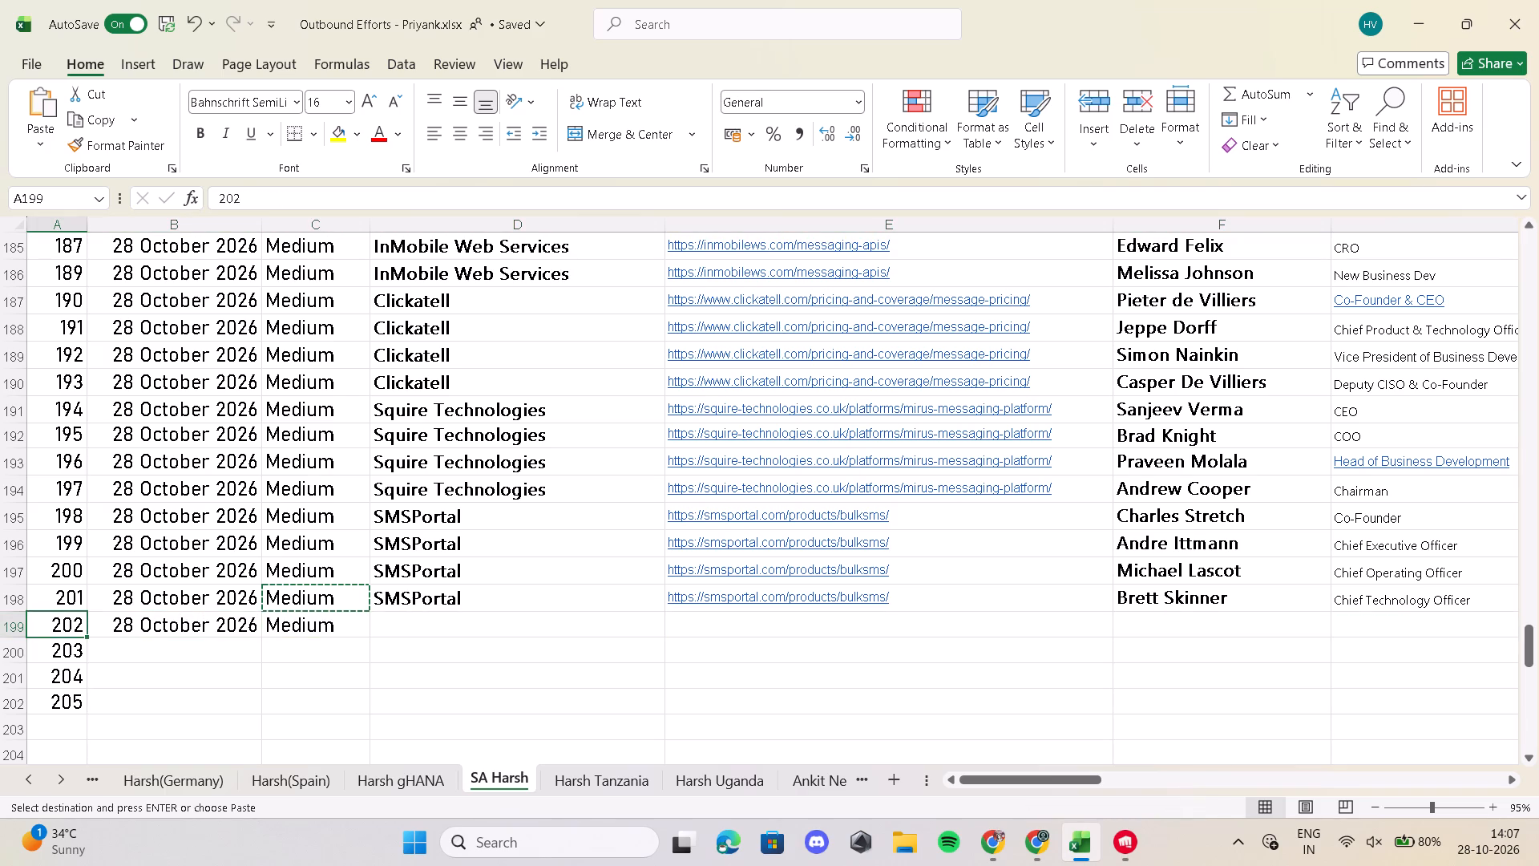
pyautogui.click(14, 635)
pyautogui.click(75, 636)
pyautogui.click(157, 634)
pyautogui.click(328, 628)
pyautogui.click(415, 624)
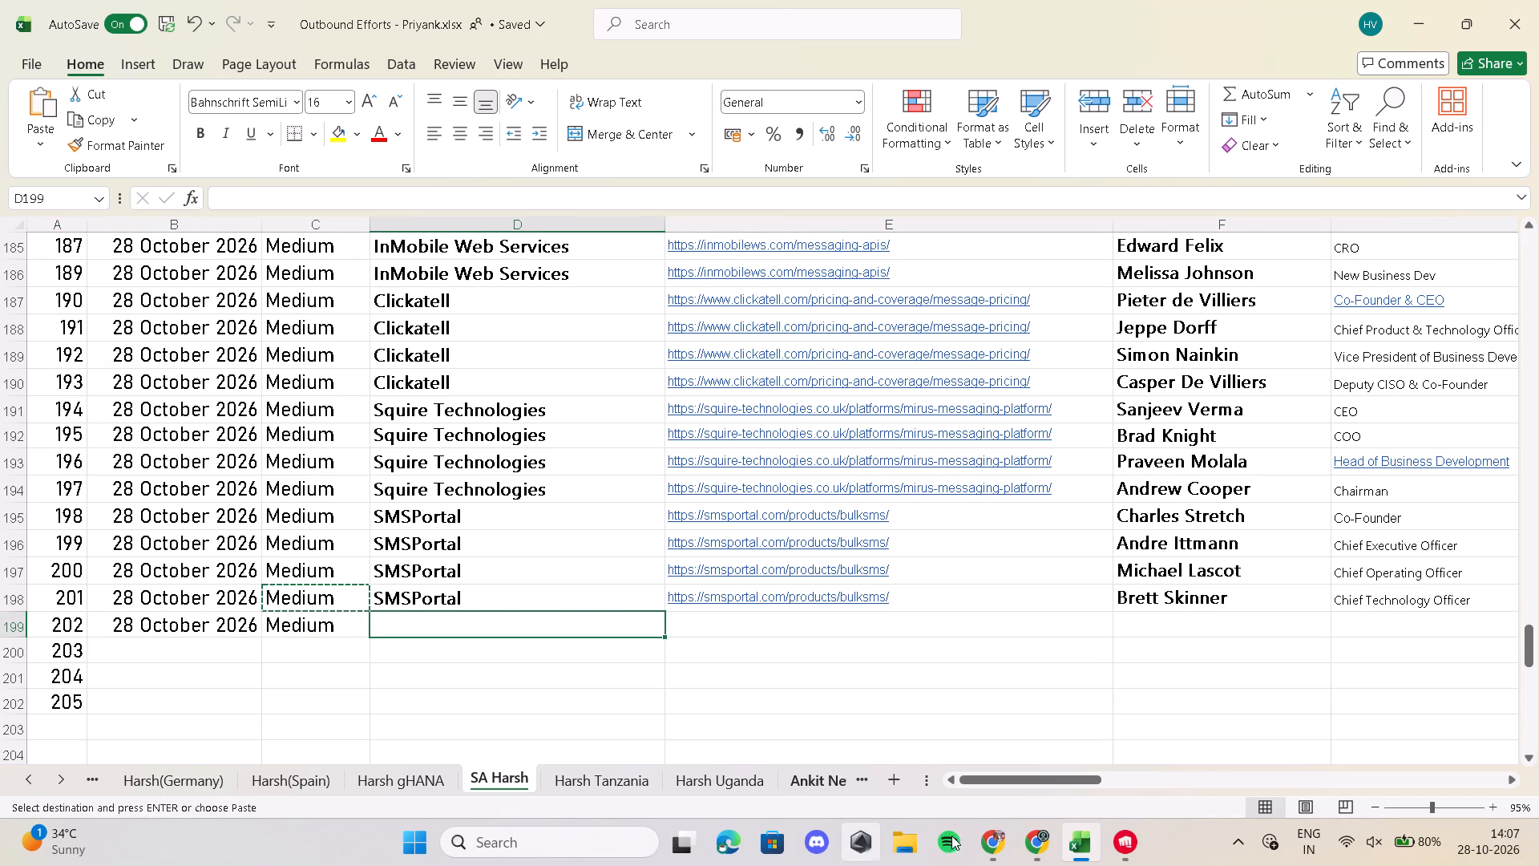
# Switch to Chrome and look through the "sms" lead search results in Sales Navigator for further prospects.
pyautogui.click(1024, 850)
pyautogui.click(352, 0)
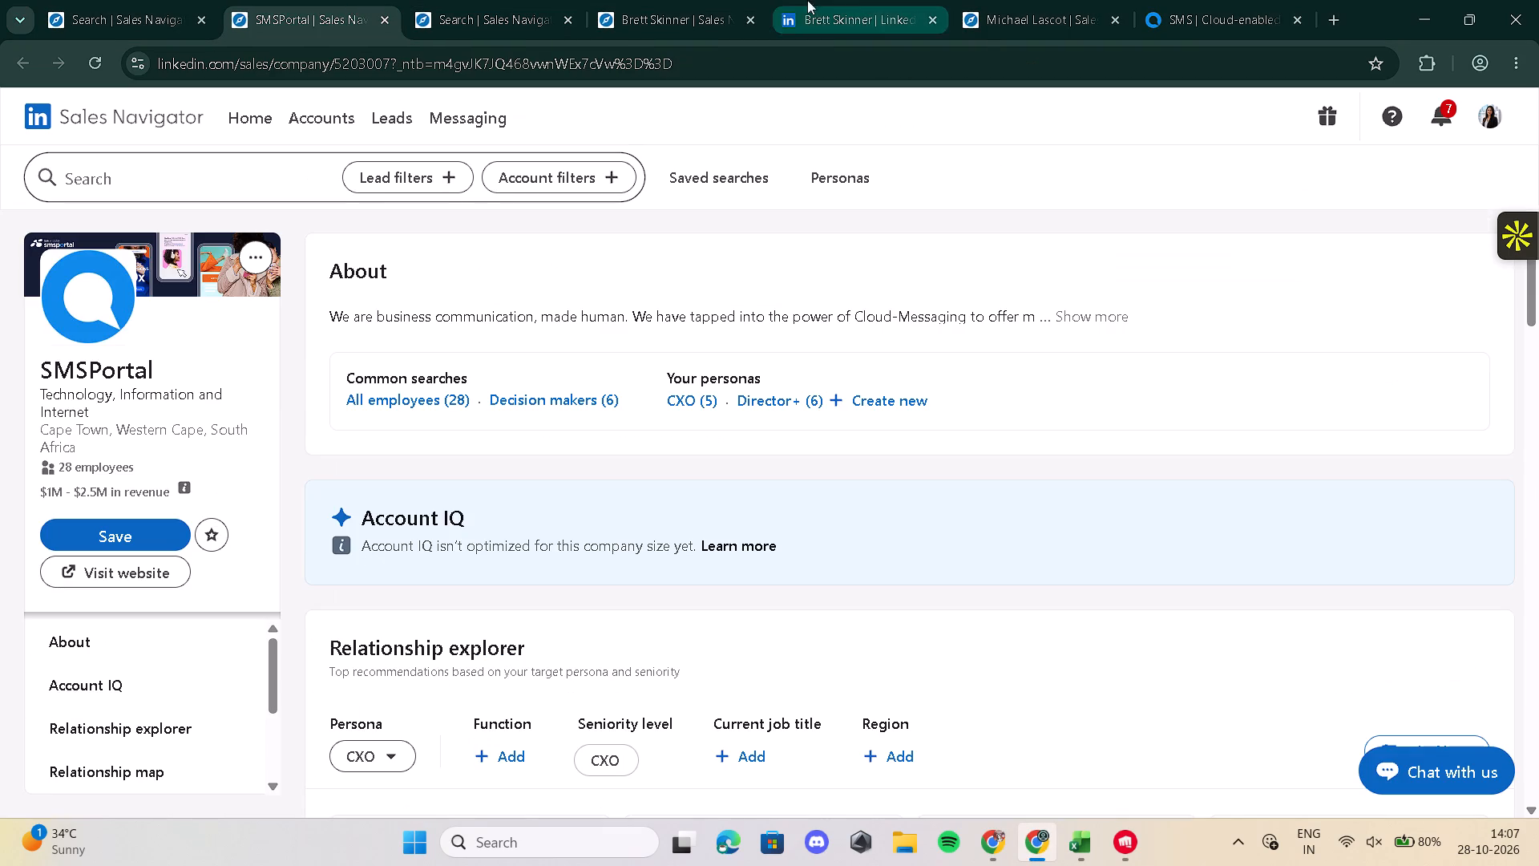
pyautogui.click(170, 0)
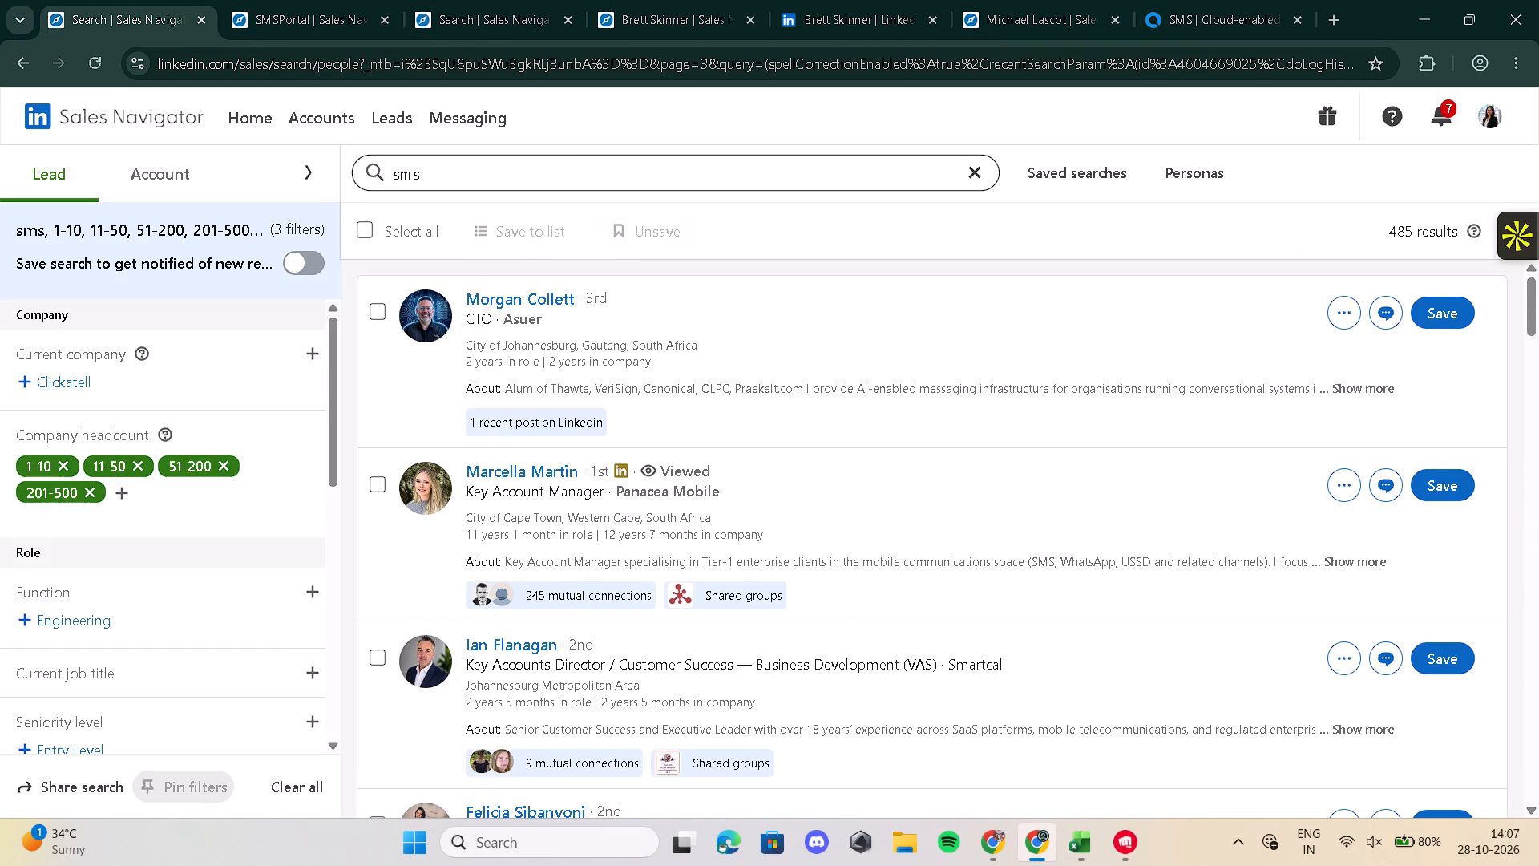
pyautogui.scroll(-4, 854, 561)
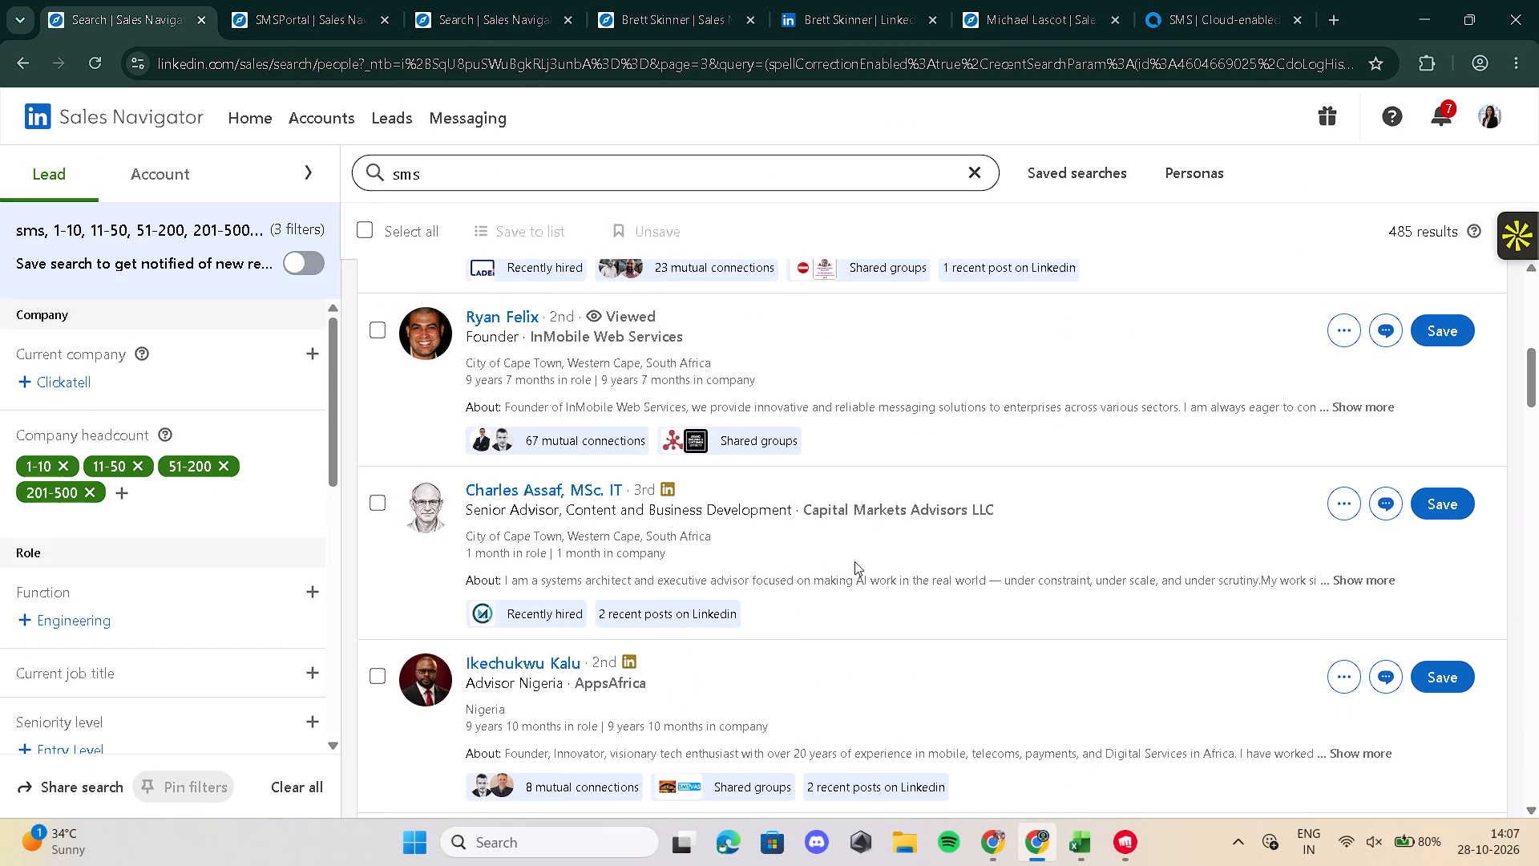
pyautogui.scroll(-3, 854, 561)
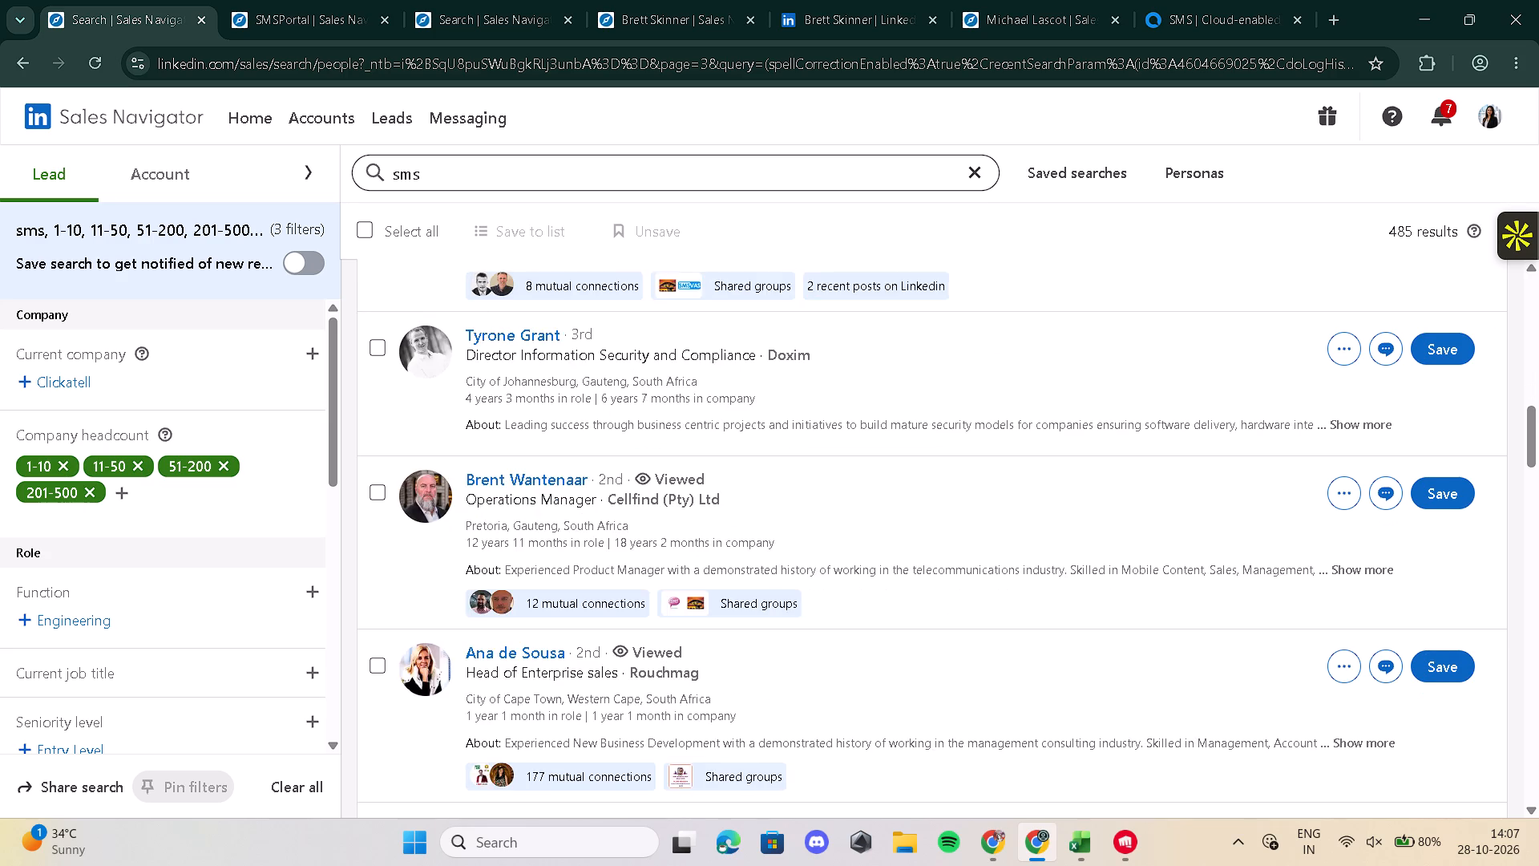
pyautogui.scroll(-4, 854, 561)
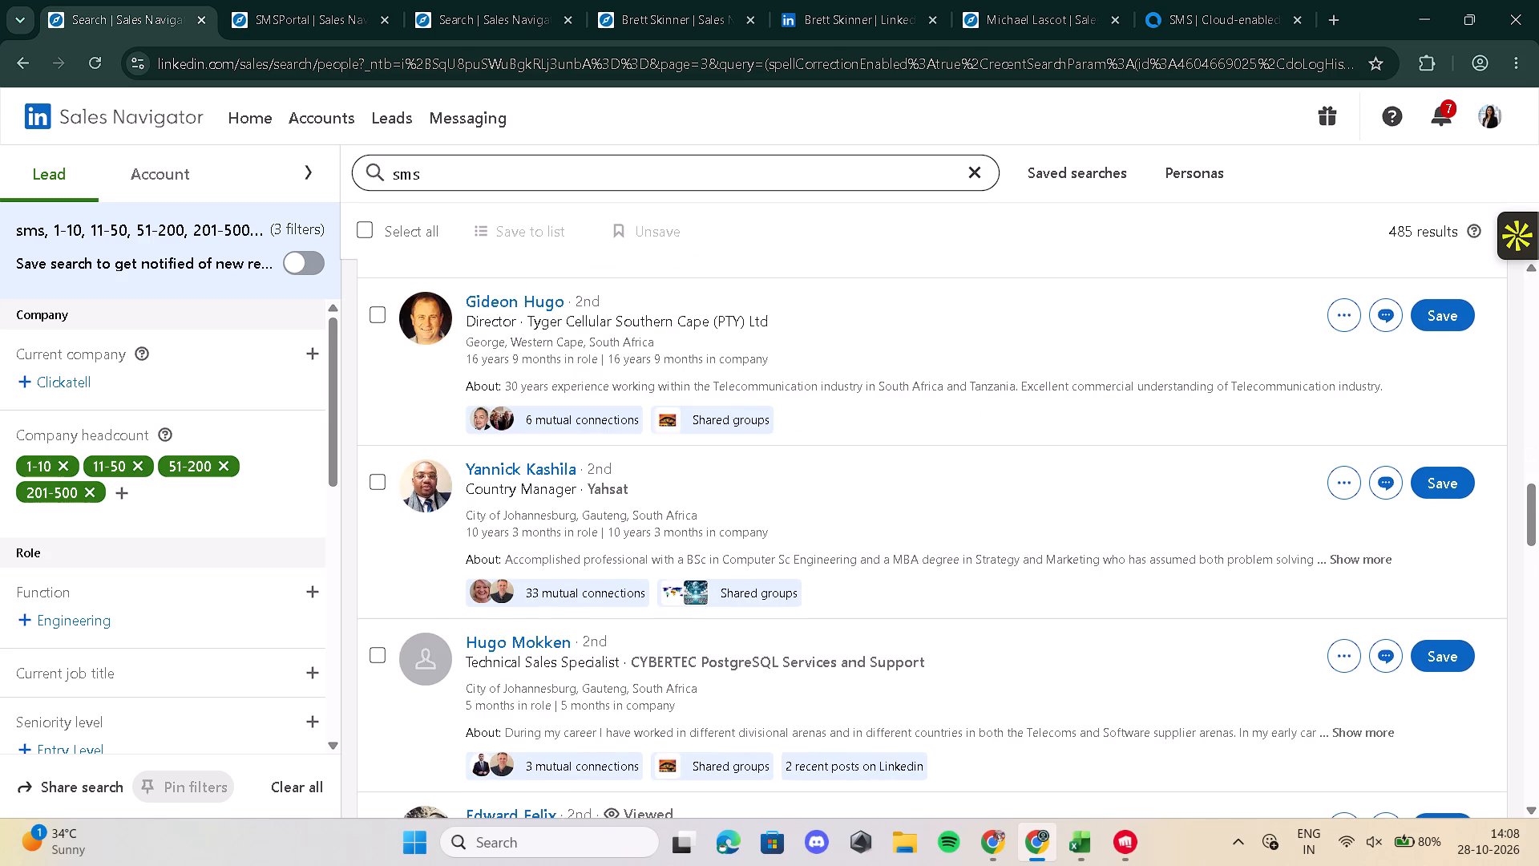
pyautogui.scroll(-6, 854, 561)
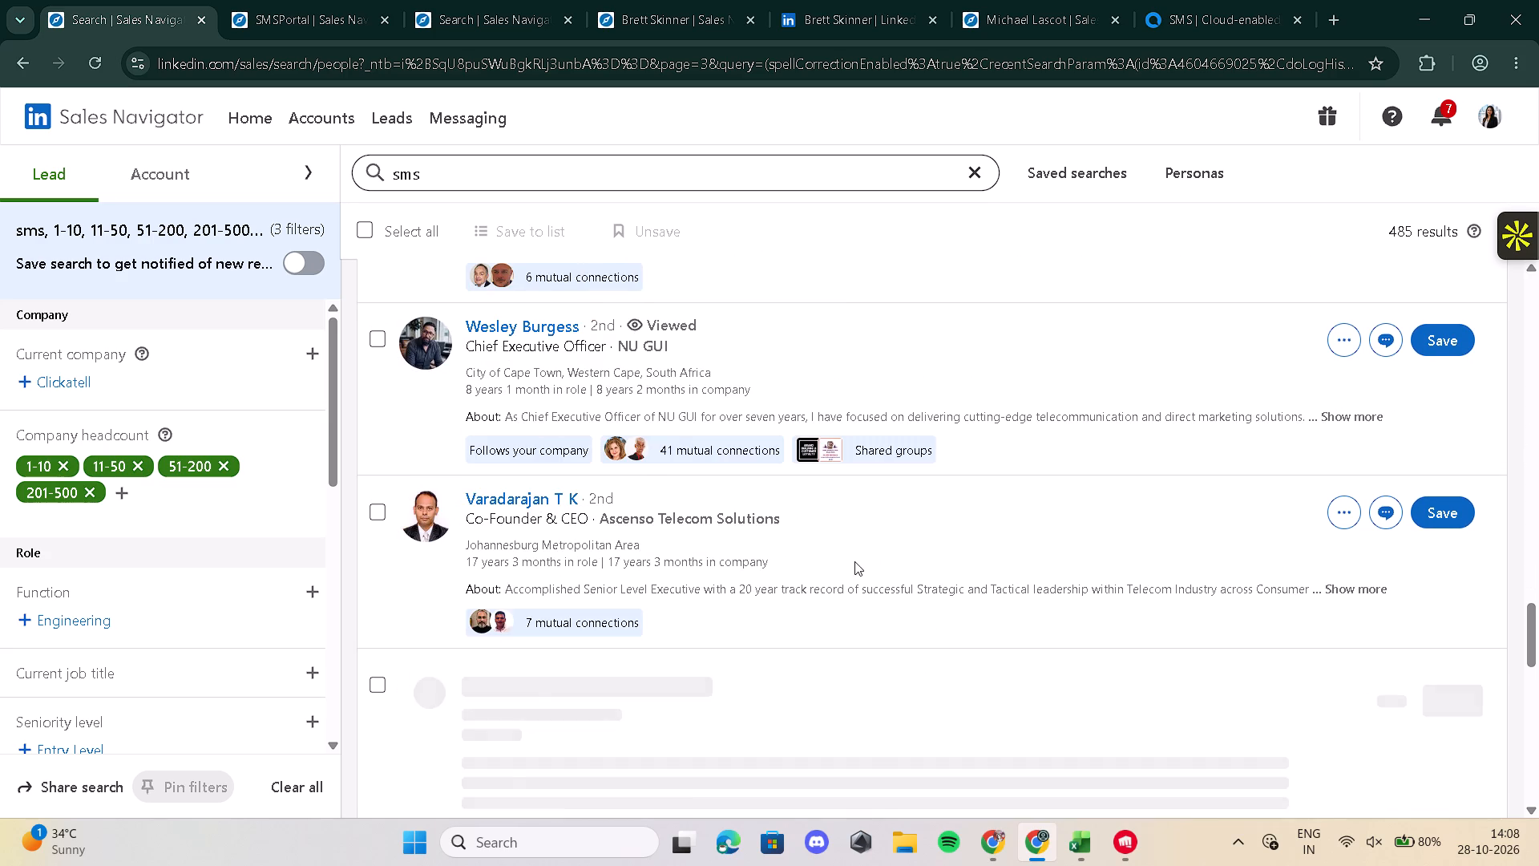
pyautogui.scroll(-2, 854, 561)
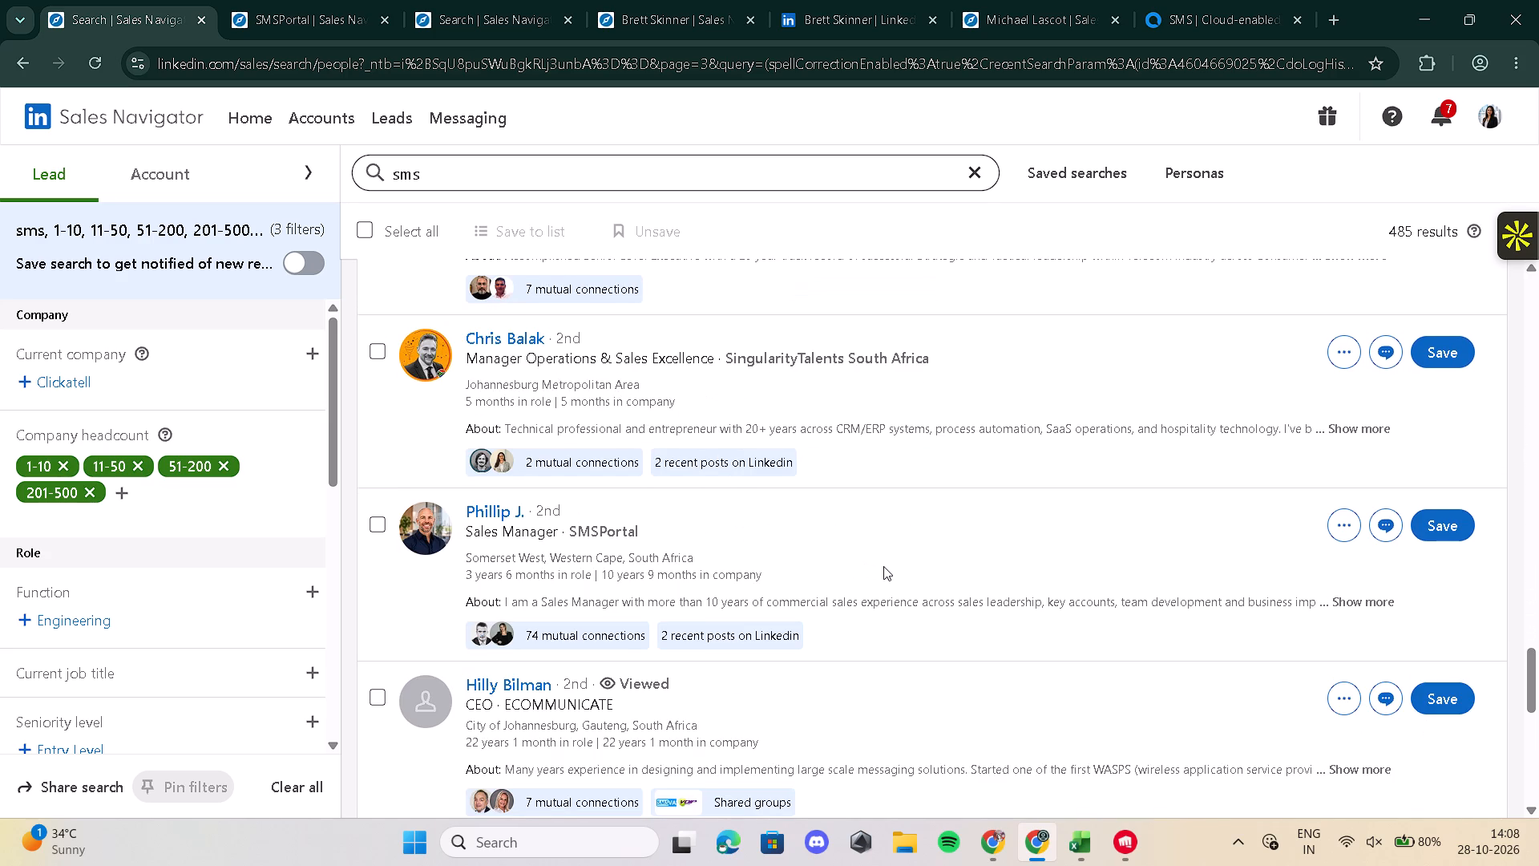
pyautogui.scroll(-1, 883, 566)
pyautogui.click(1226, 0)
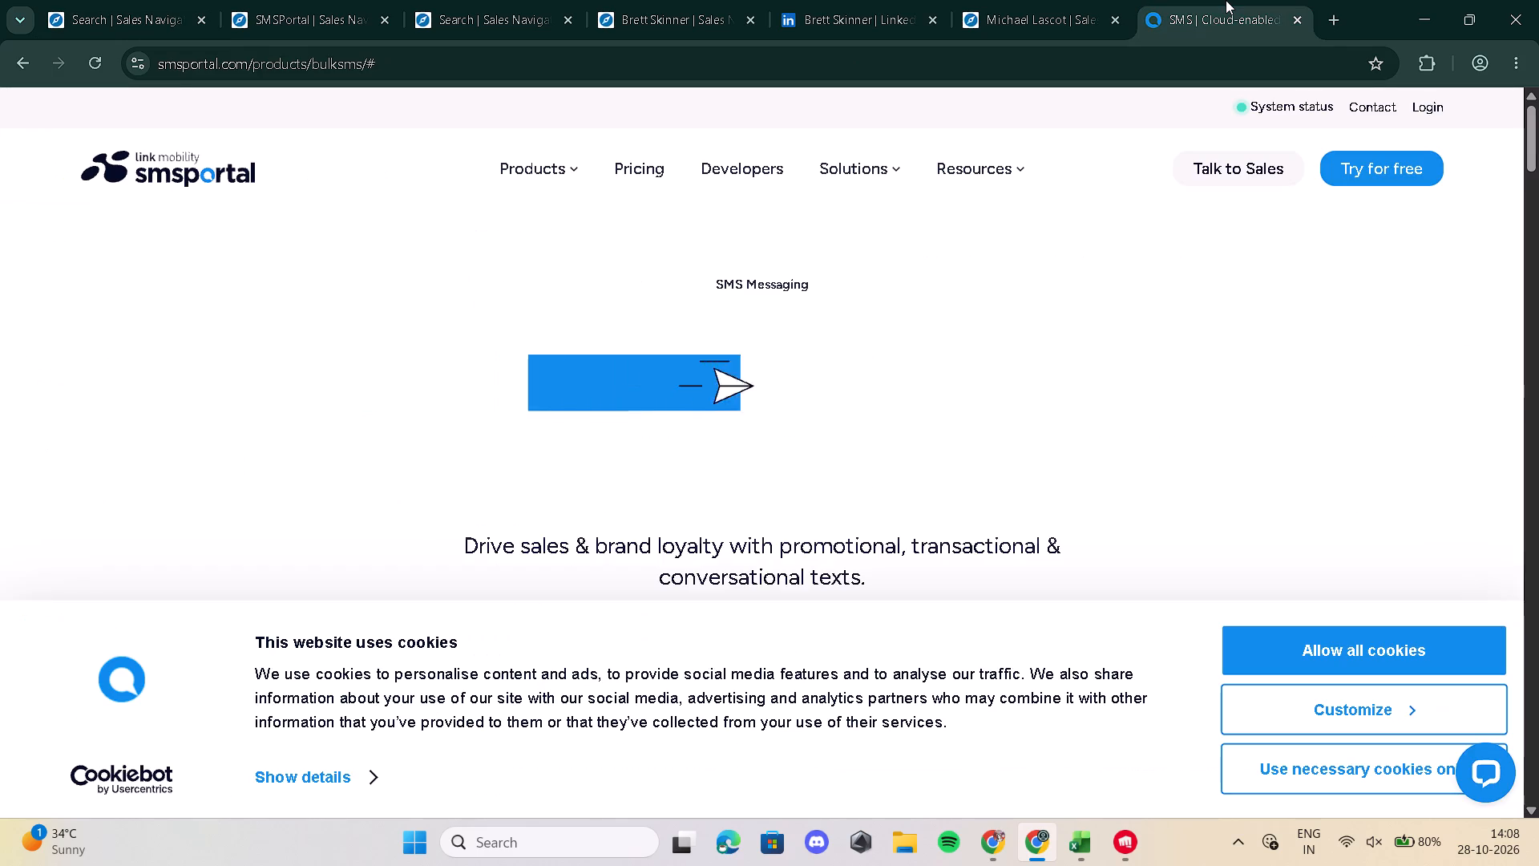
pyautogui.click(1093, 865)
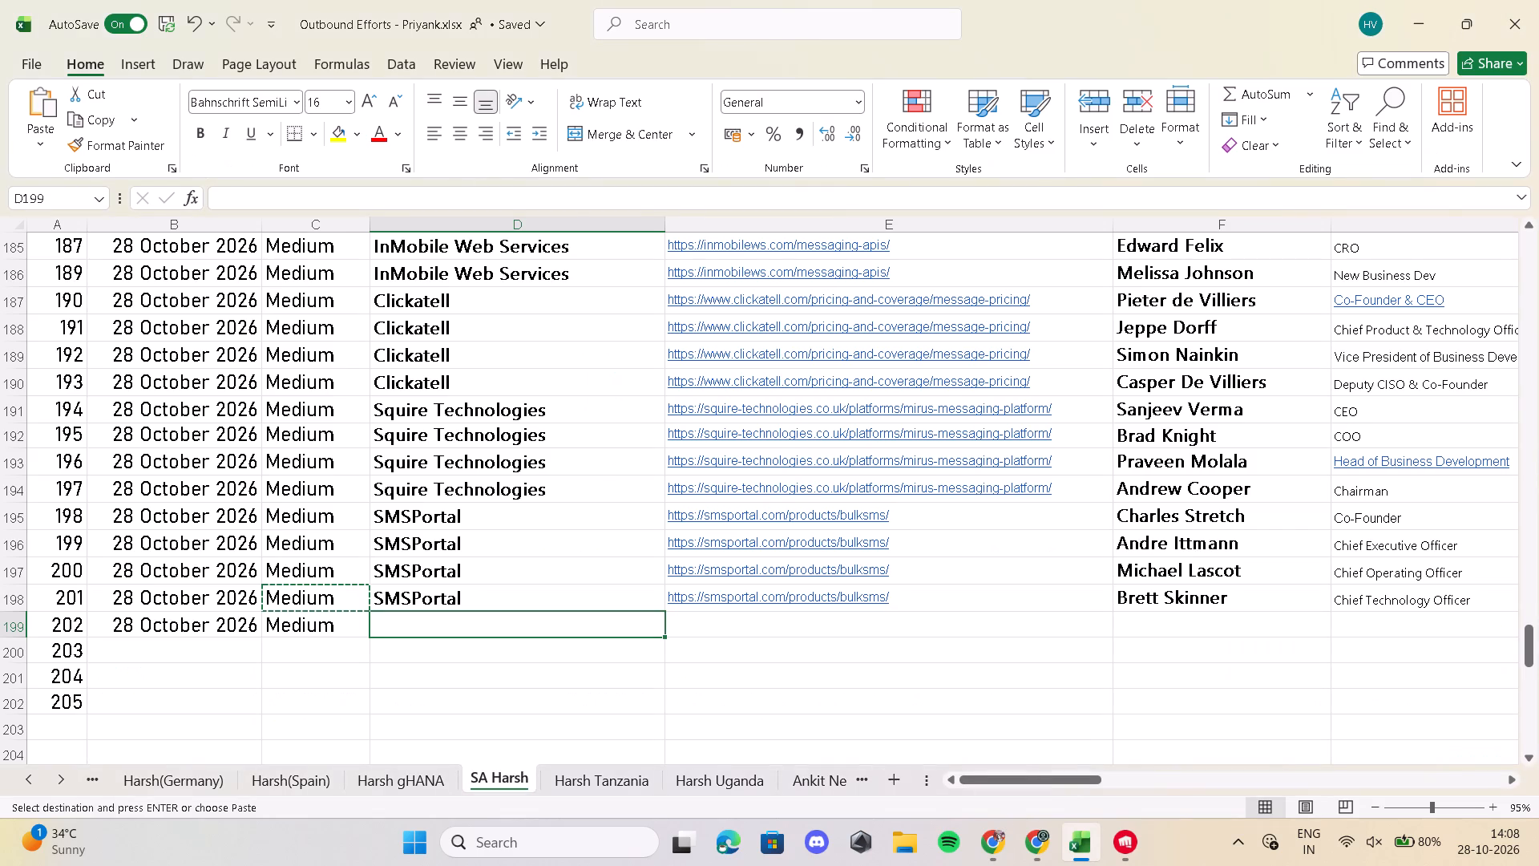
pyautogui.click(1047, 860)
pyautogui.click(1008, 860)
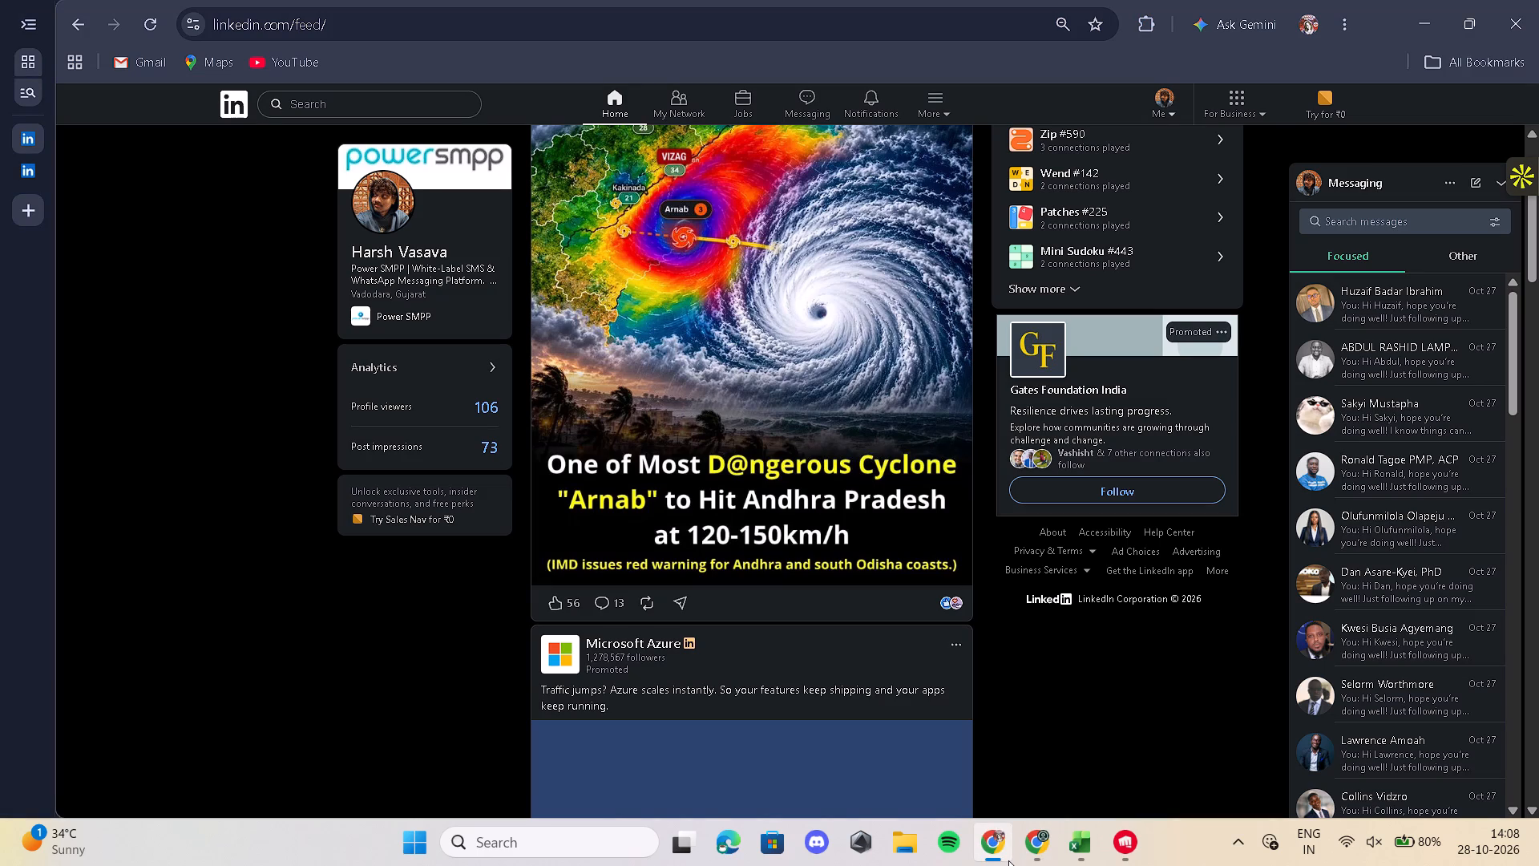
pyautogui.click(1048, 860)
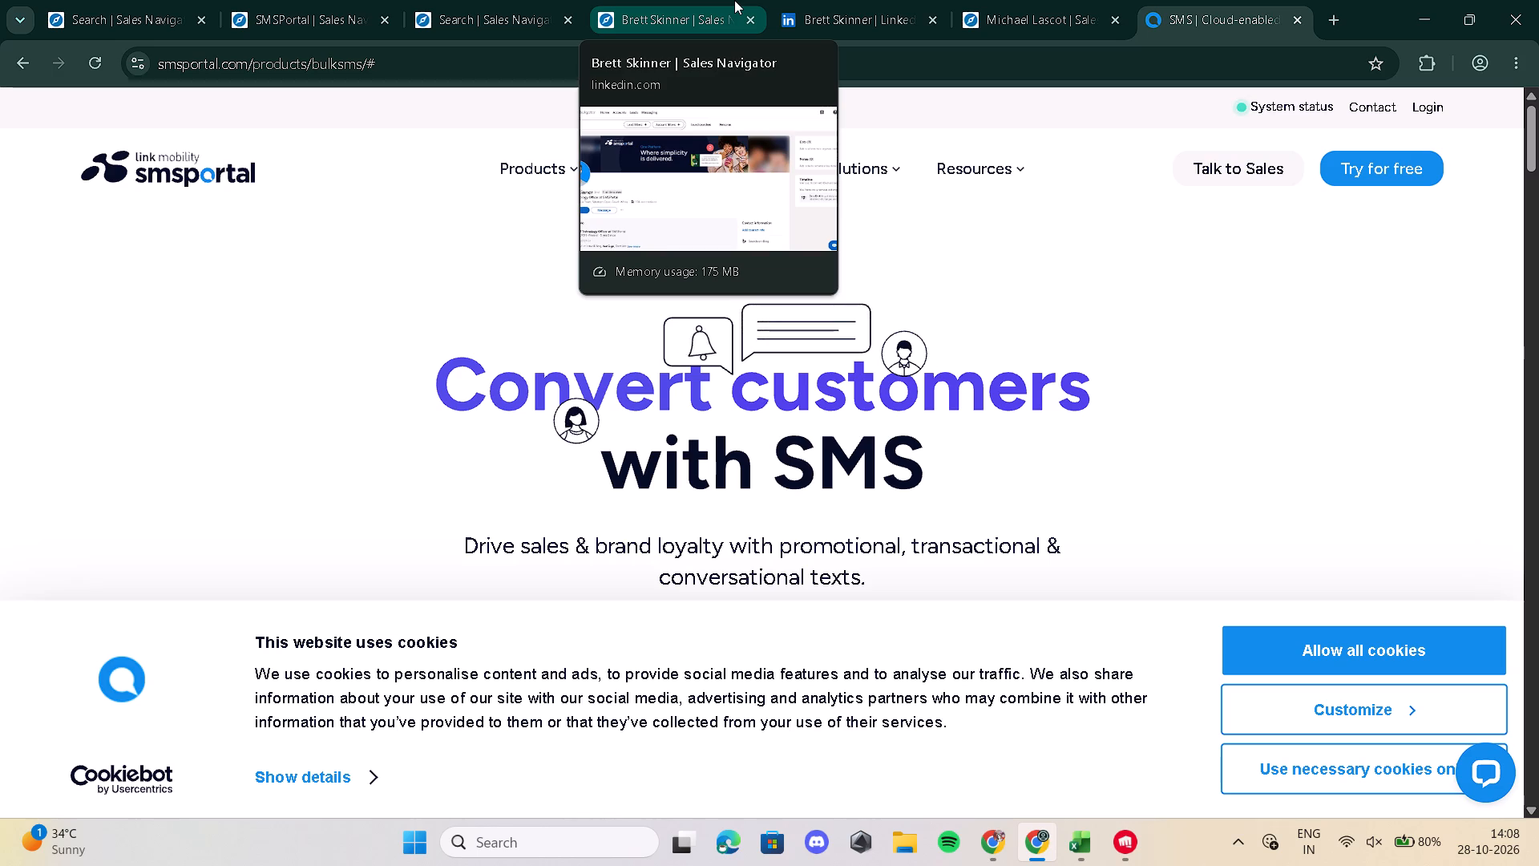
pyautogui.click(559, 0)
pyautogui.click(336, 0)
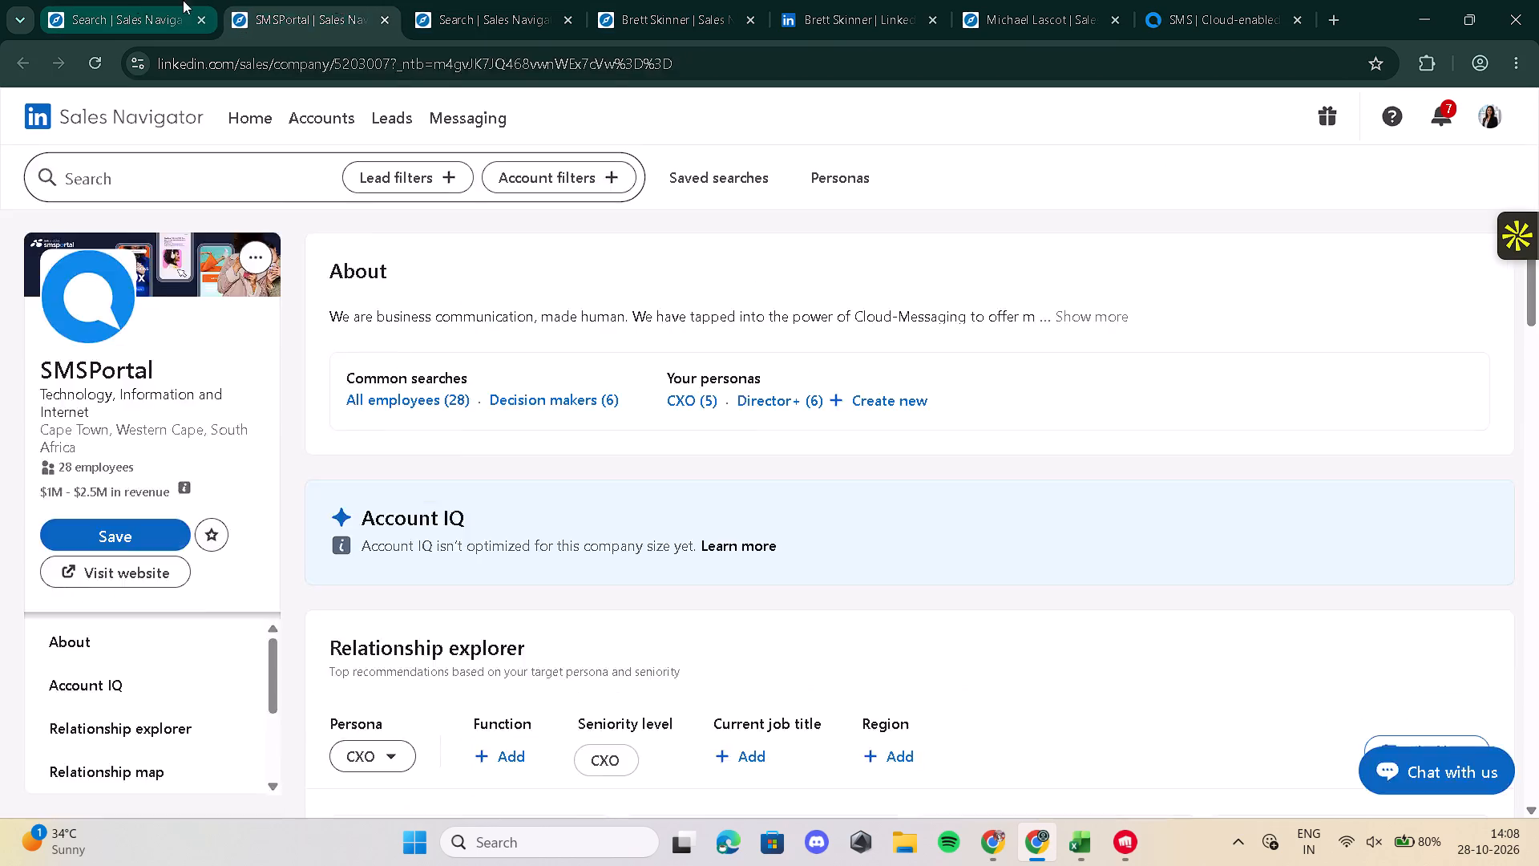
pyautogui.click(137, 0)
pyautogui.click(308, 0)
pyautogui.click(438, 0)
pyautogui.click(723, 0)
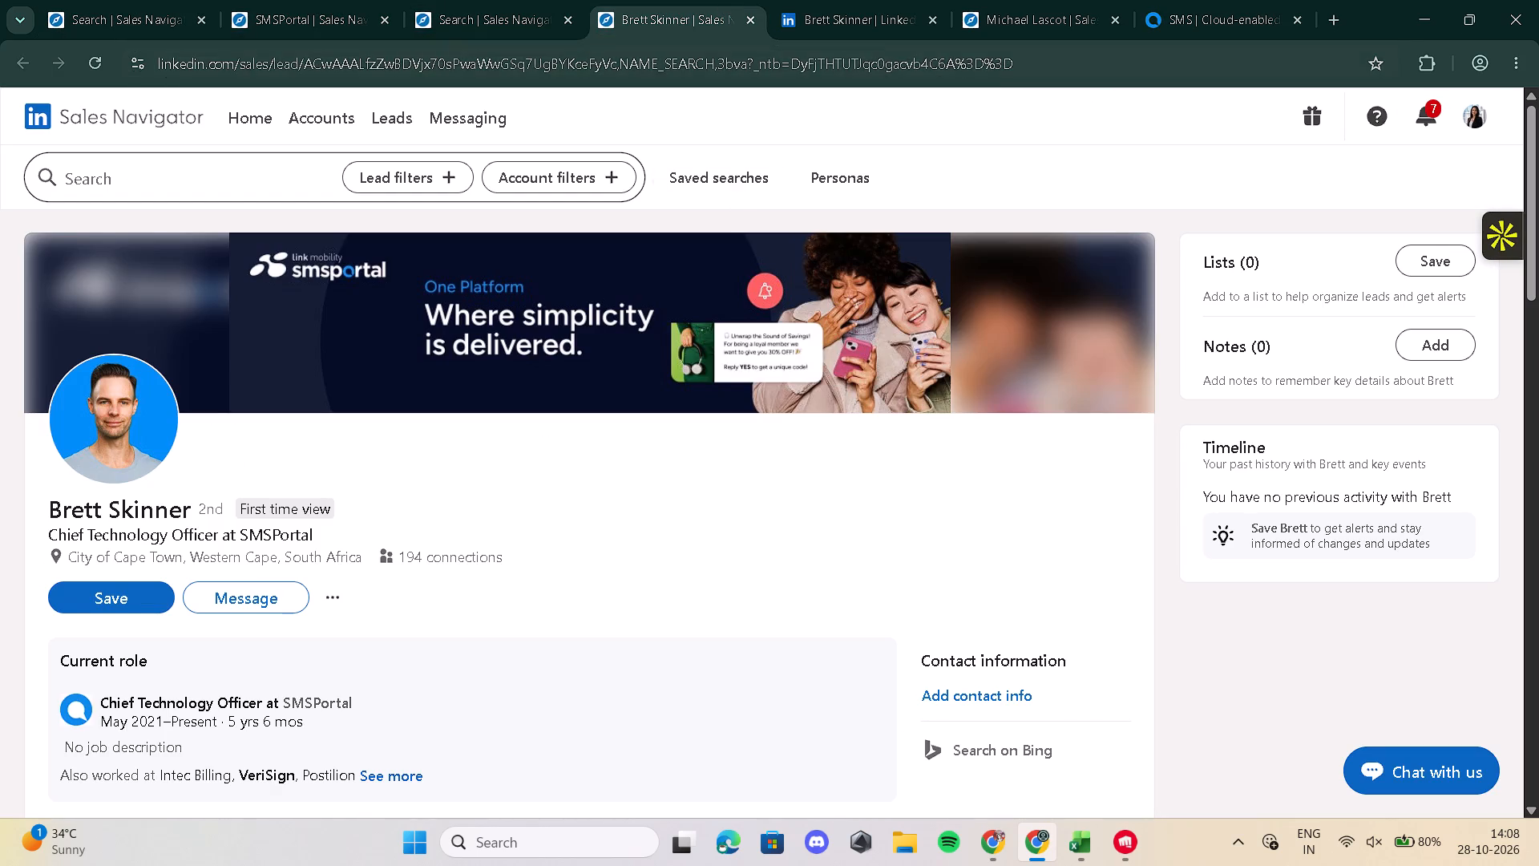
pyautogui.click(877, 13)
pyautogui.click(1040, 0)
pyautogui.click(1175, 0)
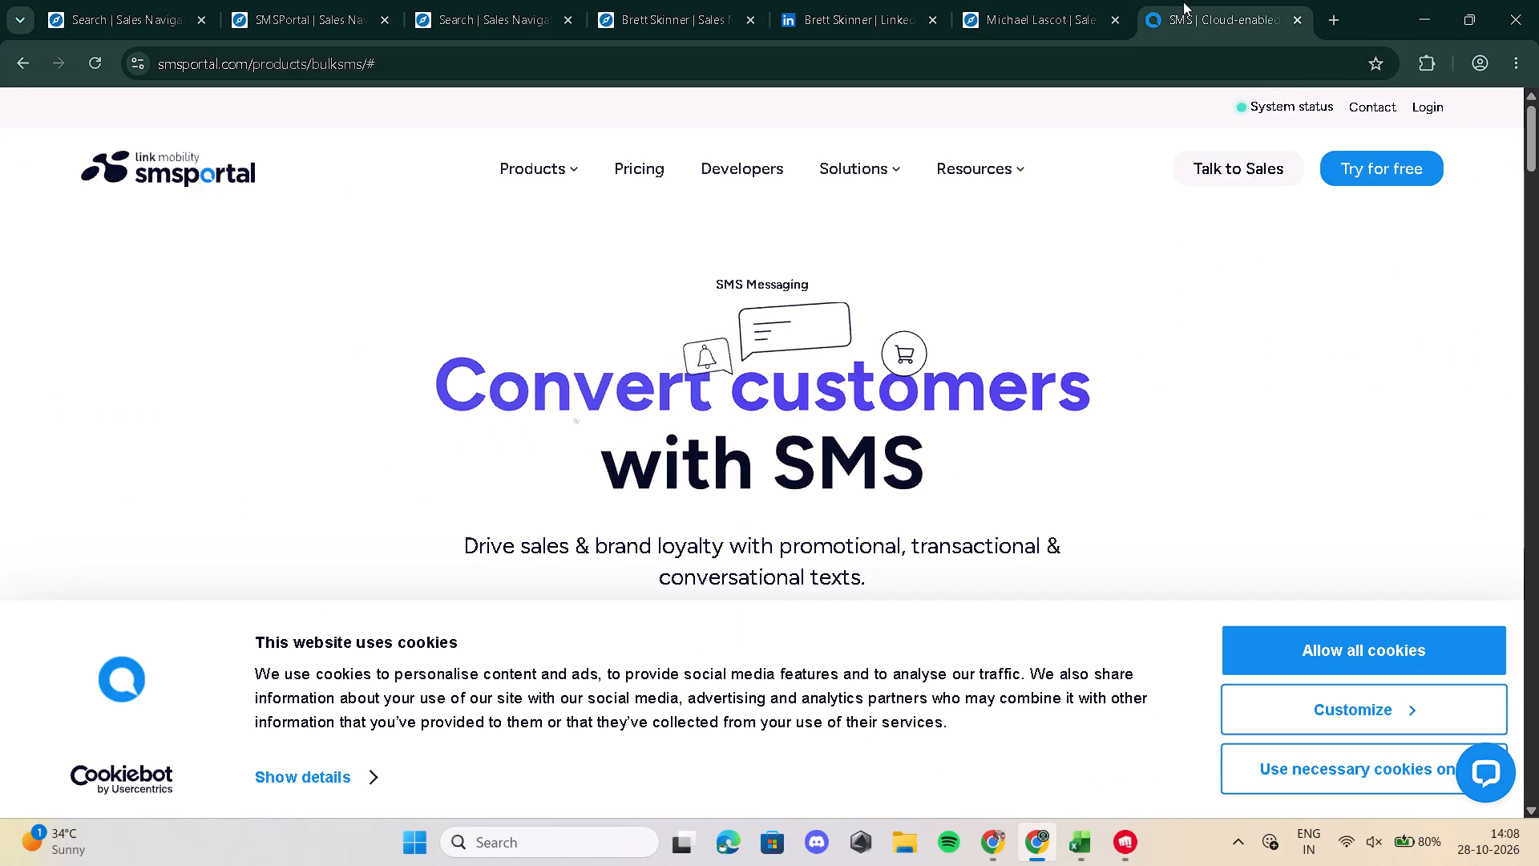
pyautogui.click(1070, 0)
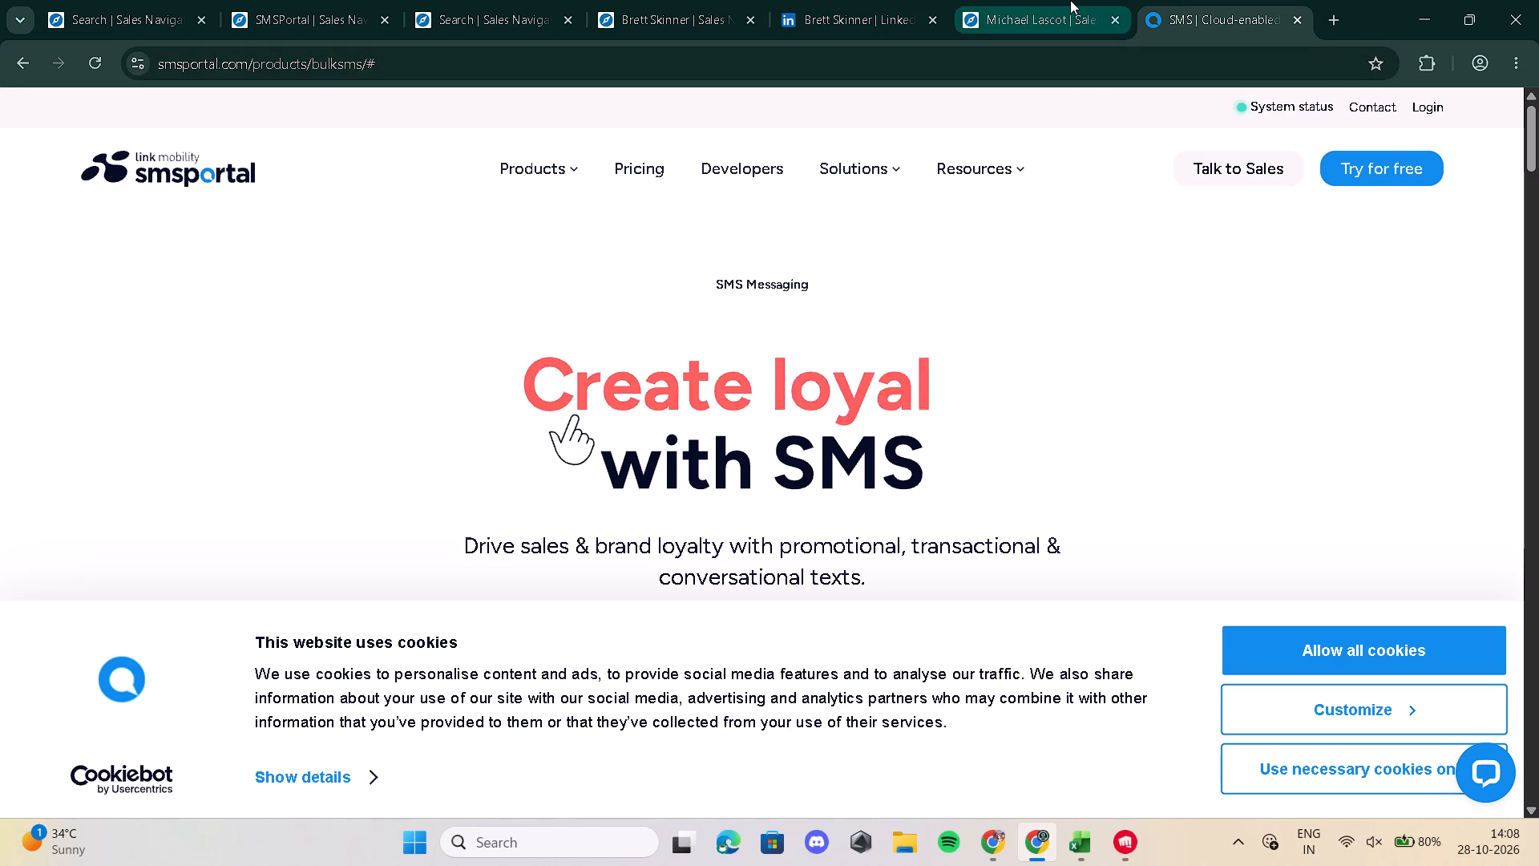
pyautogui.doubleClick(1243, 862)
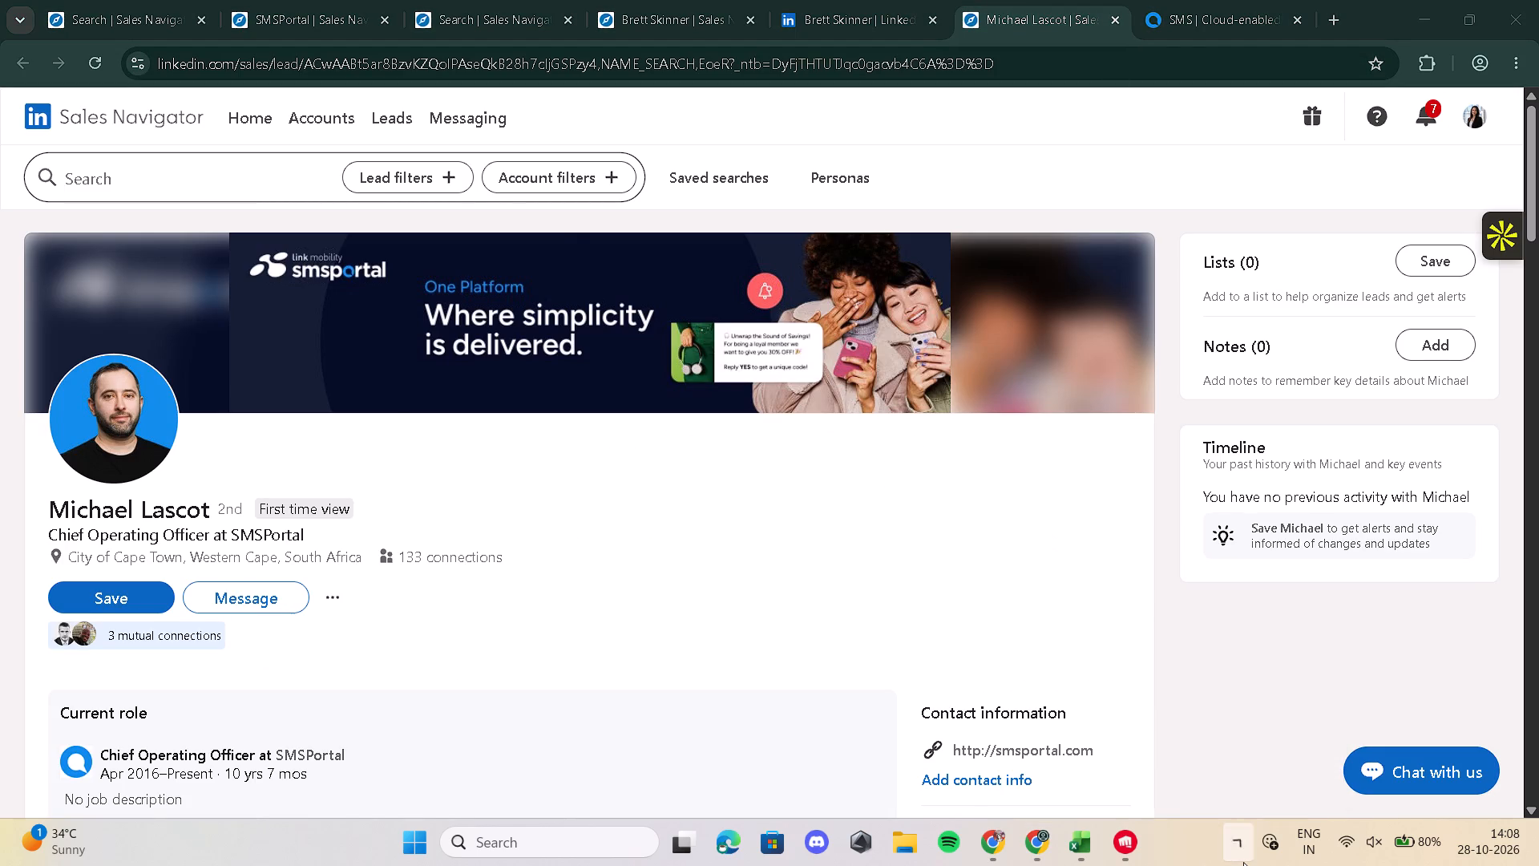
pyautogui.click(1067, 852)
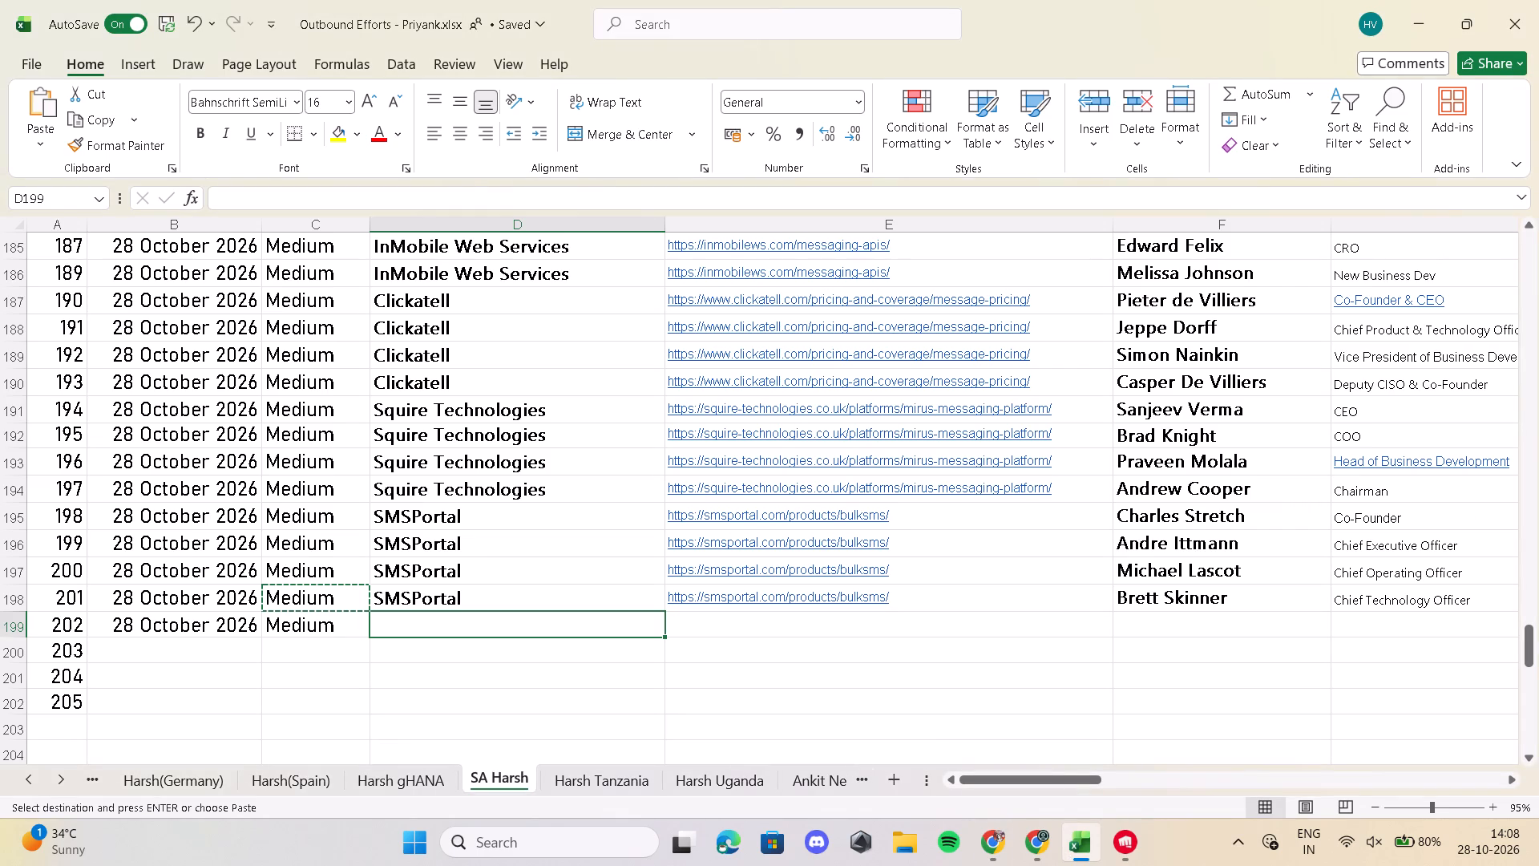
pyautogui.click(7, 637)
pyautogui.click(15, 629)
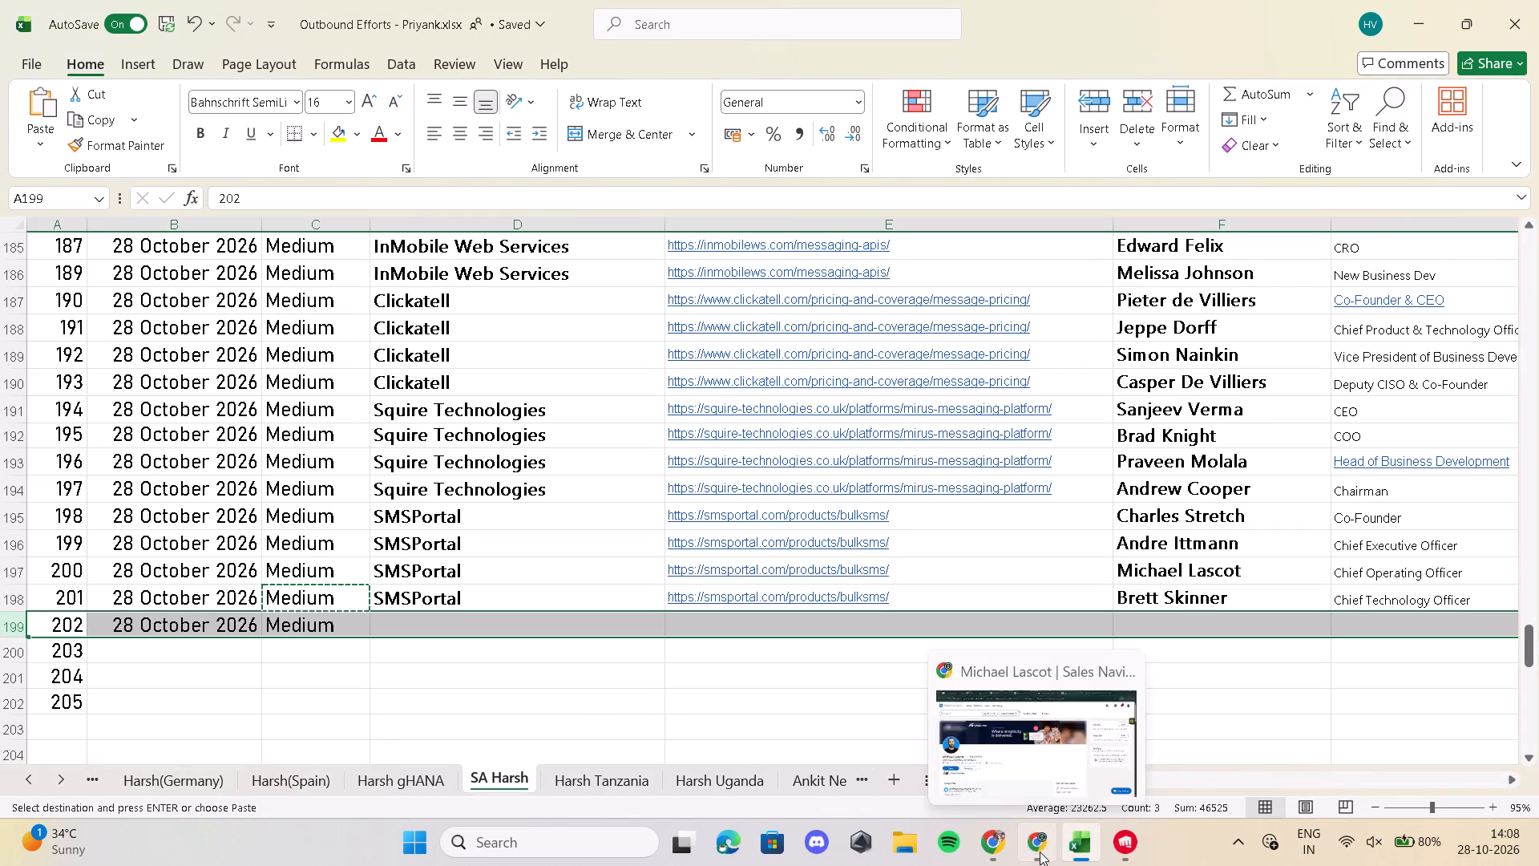
# Switch to Chrome and close the LinkedIn and Sales Navigator profile tabs of SMSPortal's Chief Technology Officer.
pyautogui.click(1040, 852)
pyautogui.click(854, 0)
pyautogui.click(937, 23)
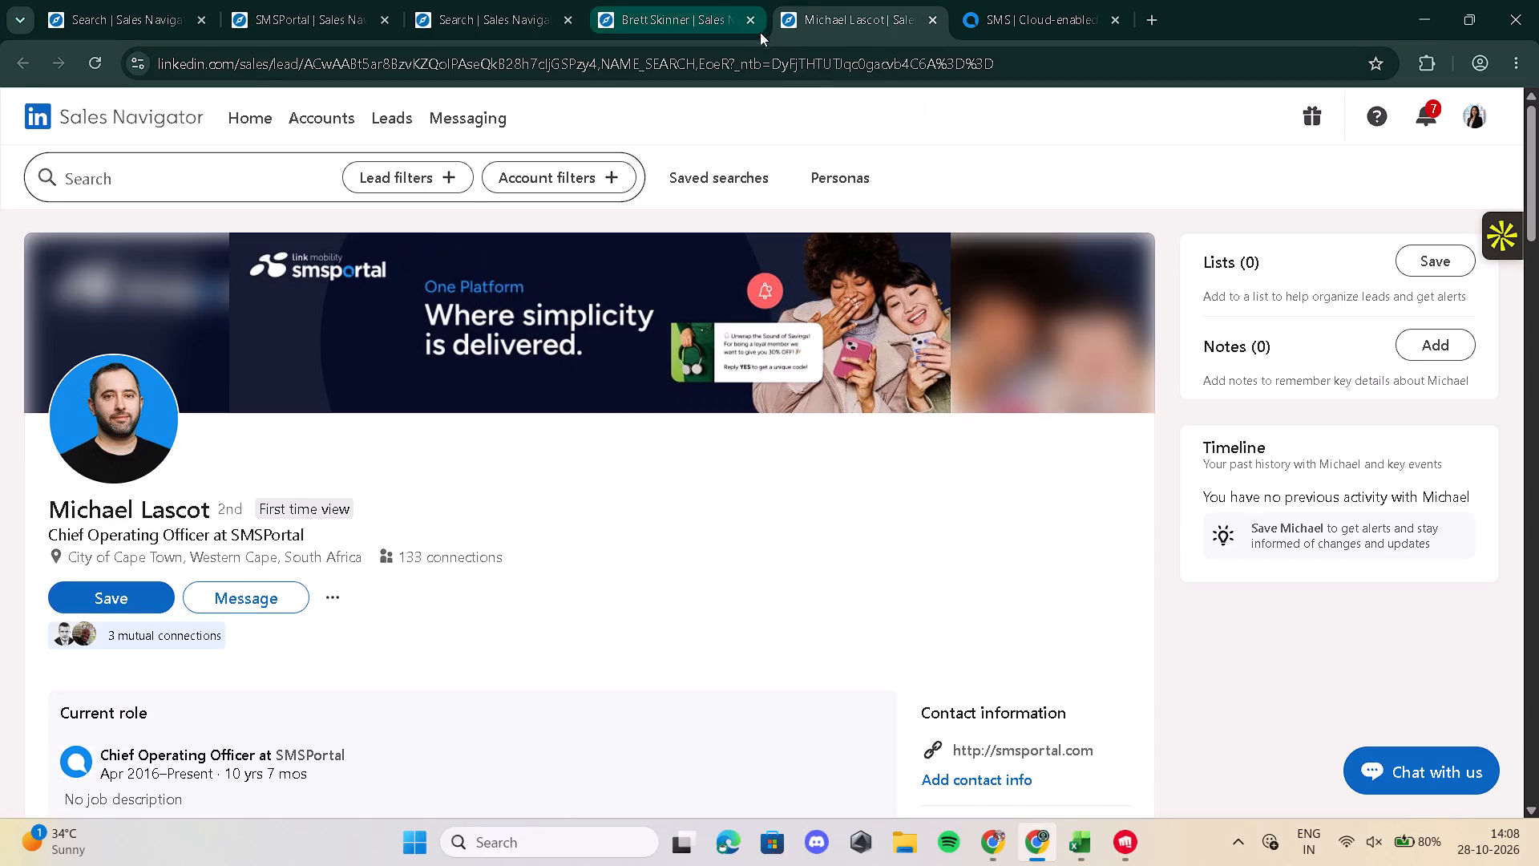
pyautogui.click(753, 28)
# Return to the Sales Navigator lead search filtered to SMSPortal and examine the rest of its employees for further executives.
pyautogui.click(525, 14)
pyautogui.click(318, 10)
pyautogui.click(459, 0)
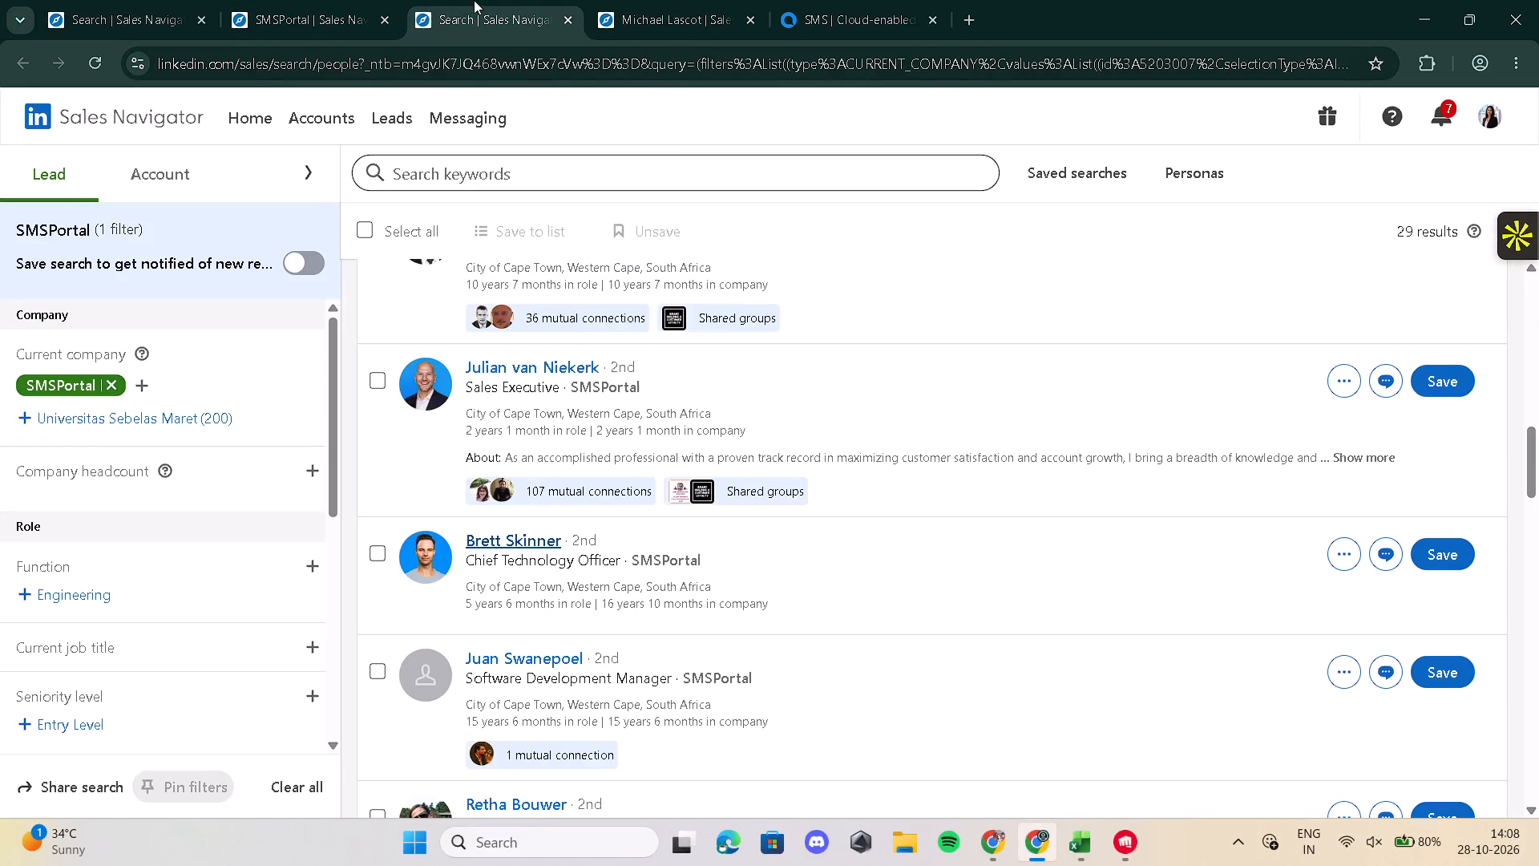
pyautogui.click(984, 293)
pyautogui.scroll(-1, 892, 451)
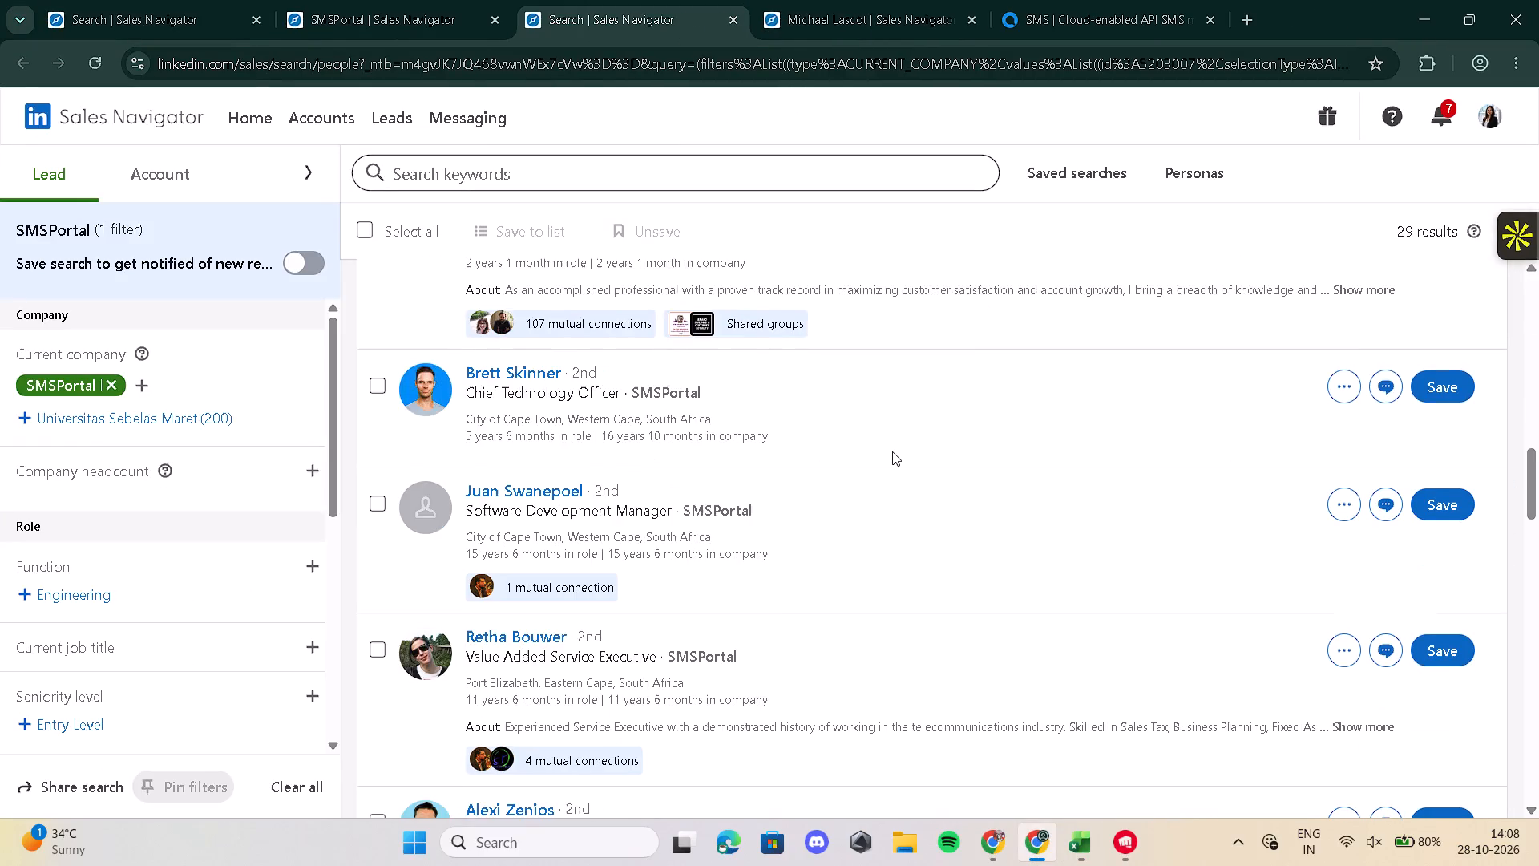
pyautogui.scroll(-1, 892, 451)
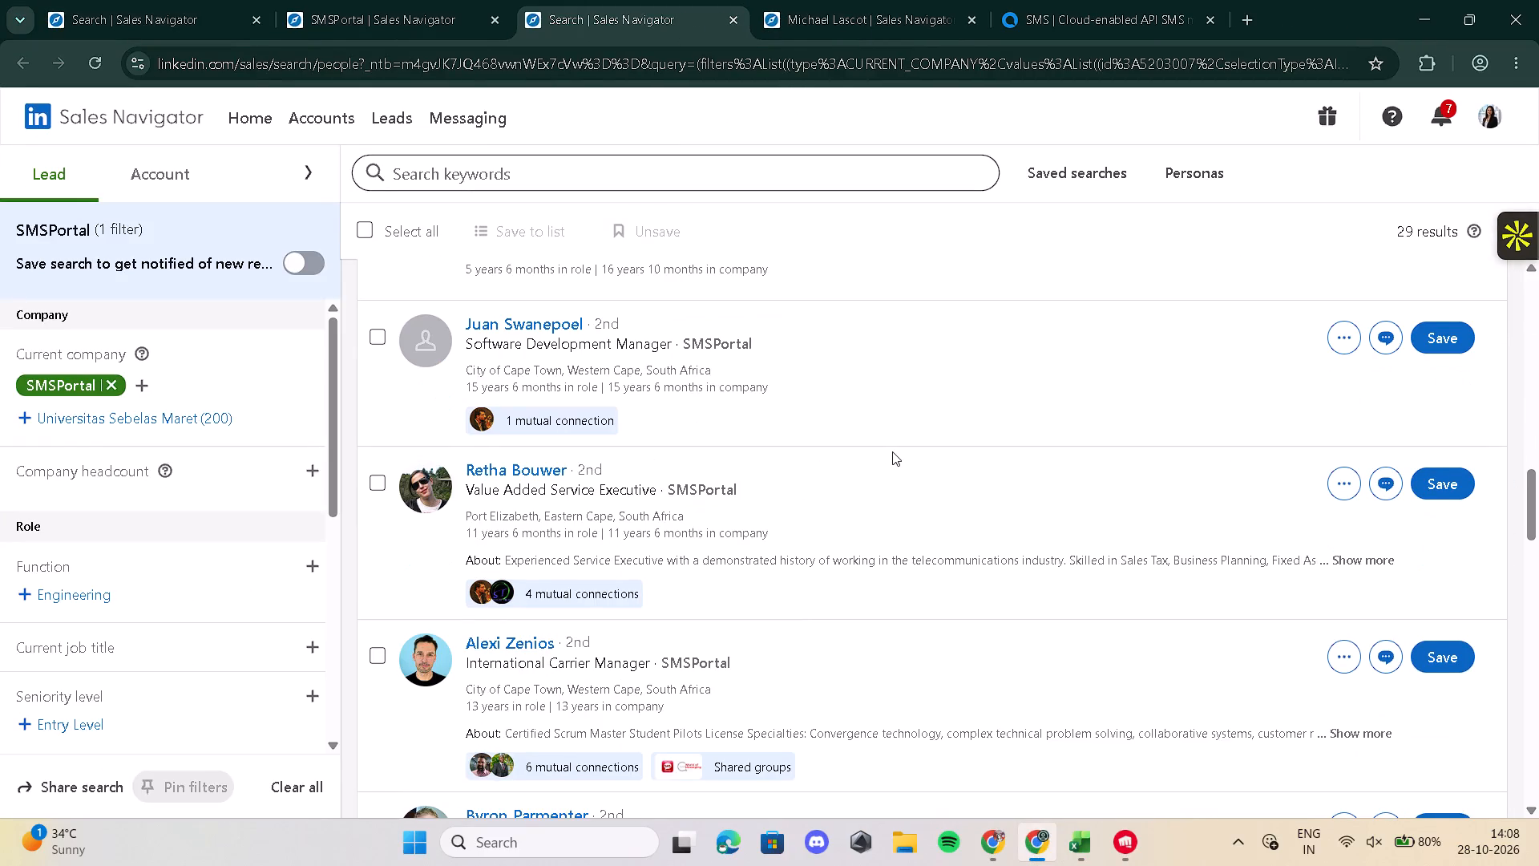
pyautogui.scroll(-2, 892, 451)
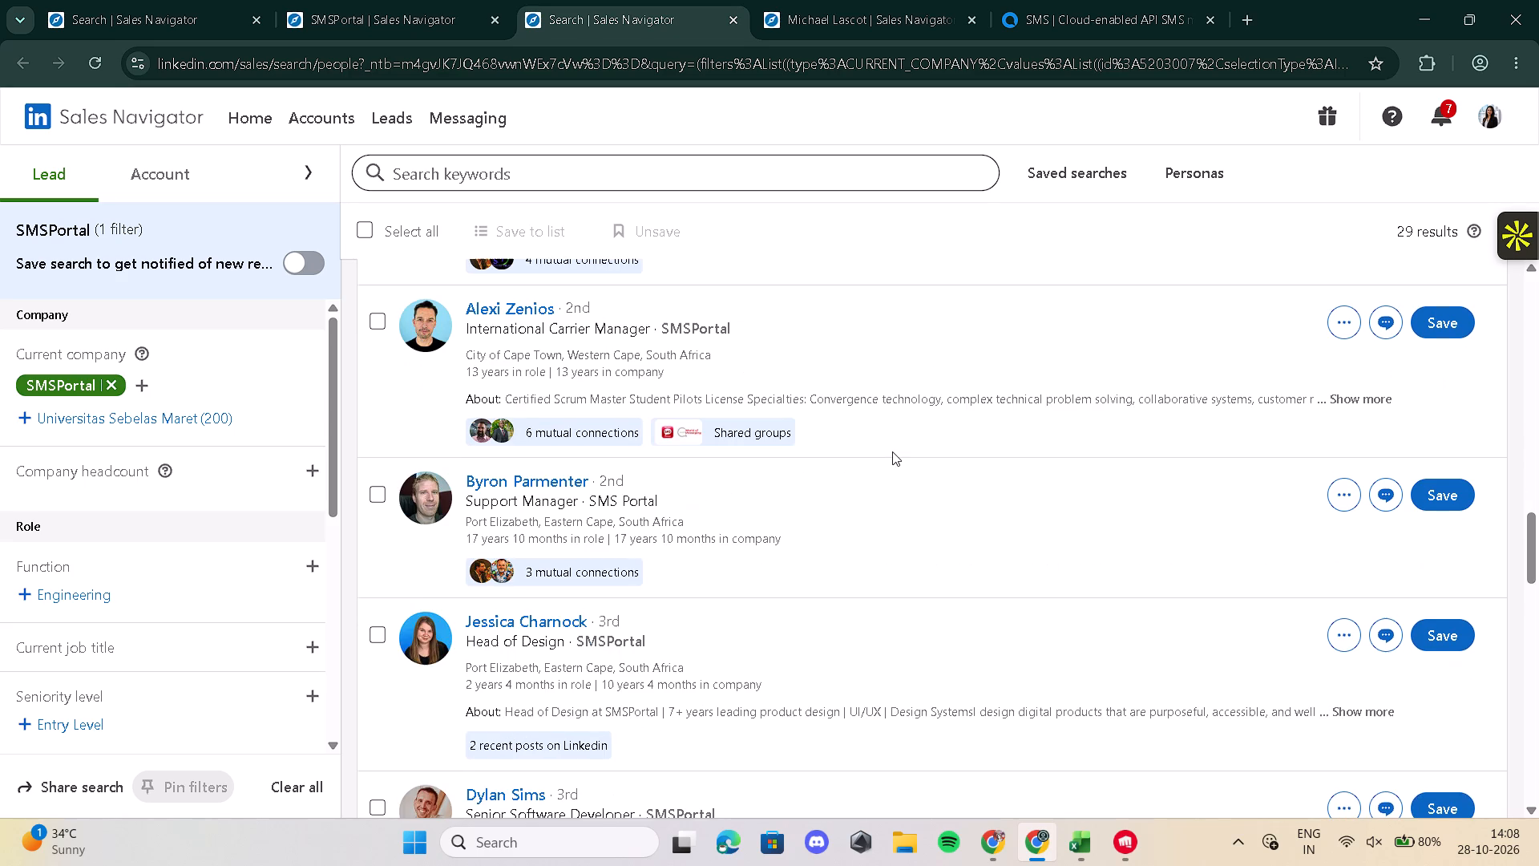
pyautogui.scroll(-4, 892, 451)
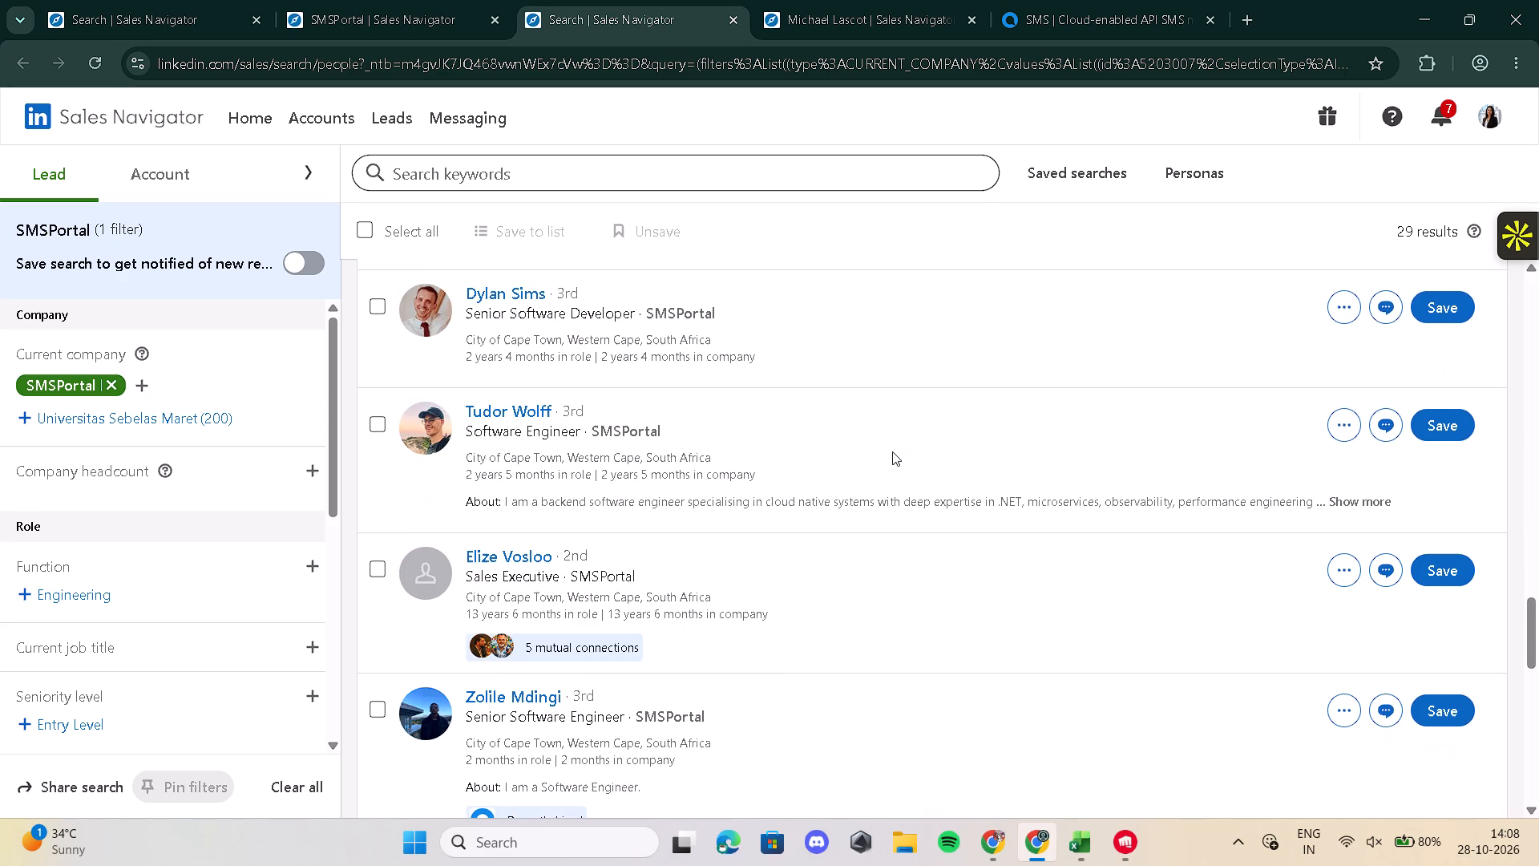
pyautogui.scroll(-6, 892, 451)
pyautogui.scroll(-1, 923, 635)
# Review the SMSPortal lead results again from the start of the list, checking each person's job title for another prospect.
pyautogui.scroll(20, 923, 636)
pyautogui.scroll(3, 923, 636)
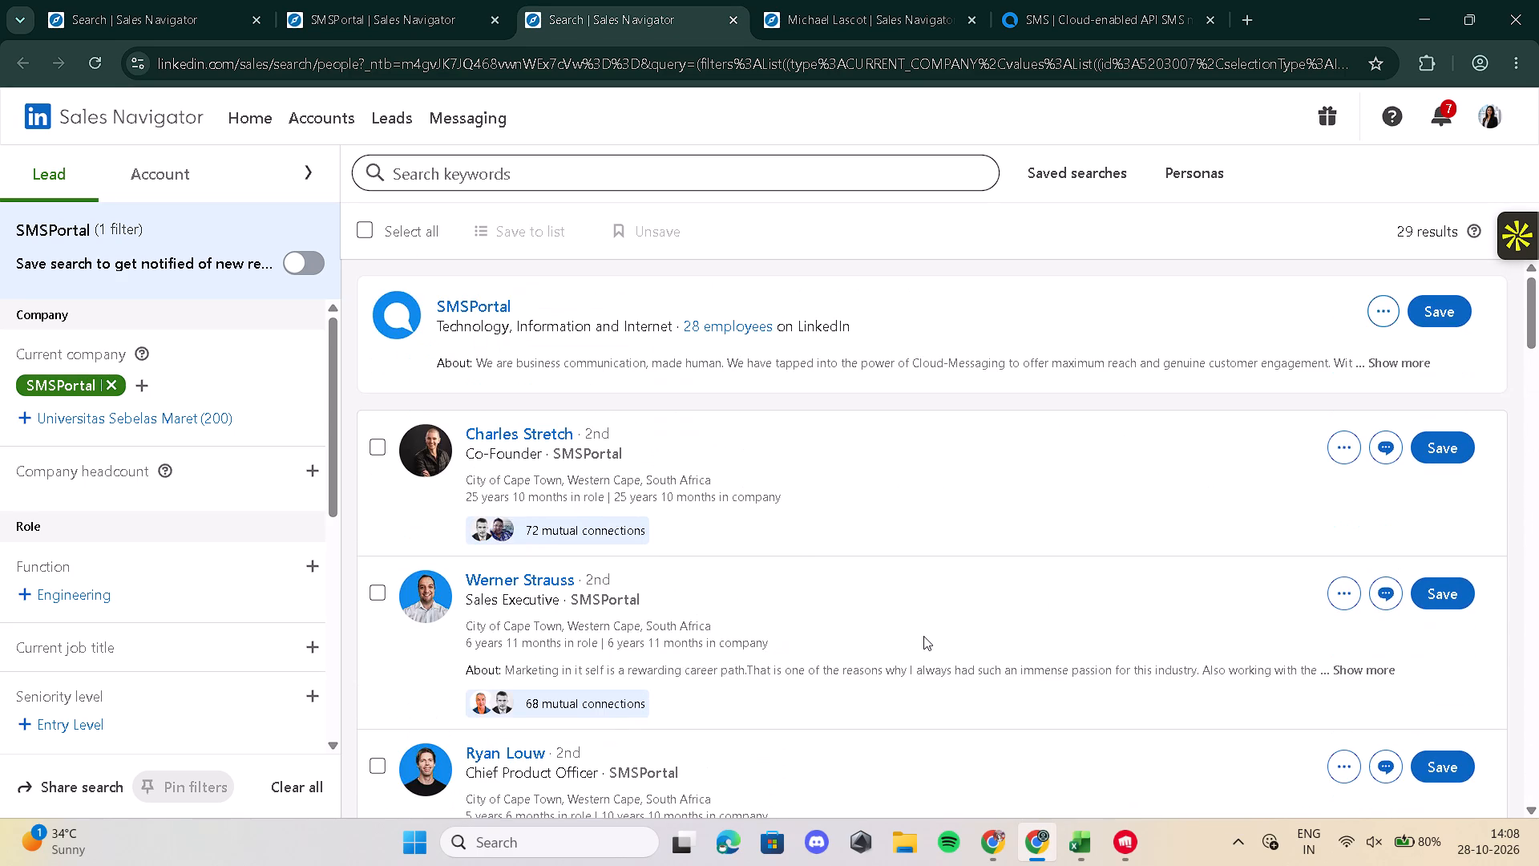
pyautogui.scroll(5, 923, 636)
pyautogui.scroll(-1, 923, 636)
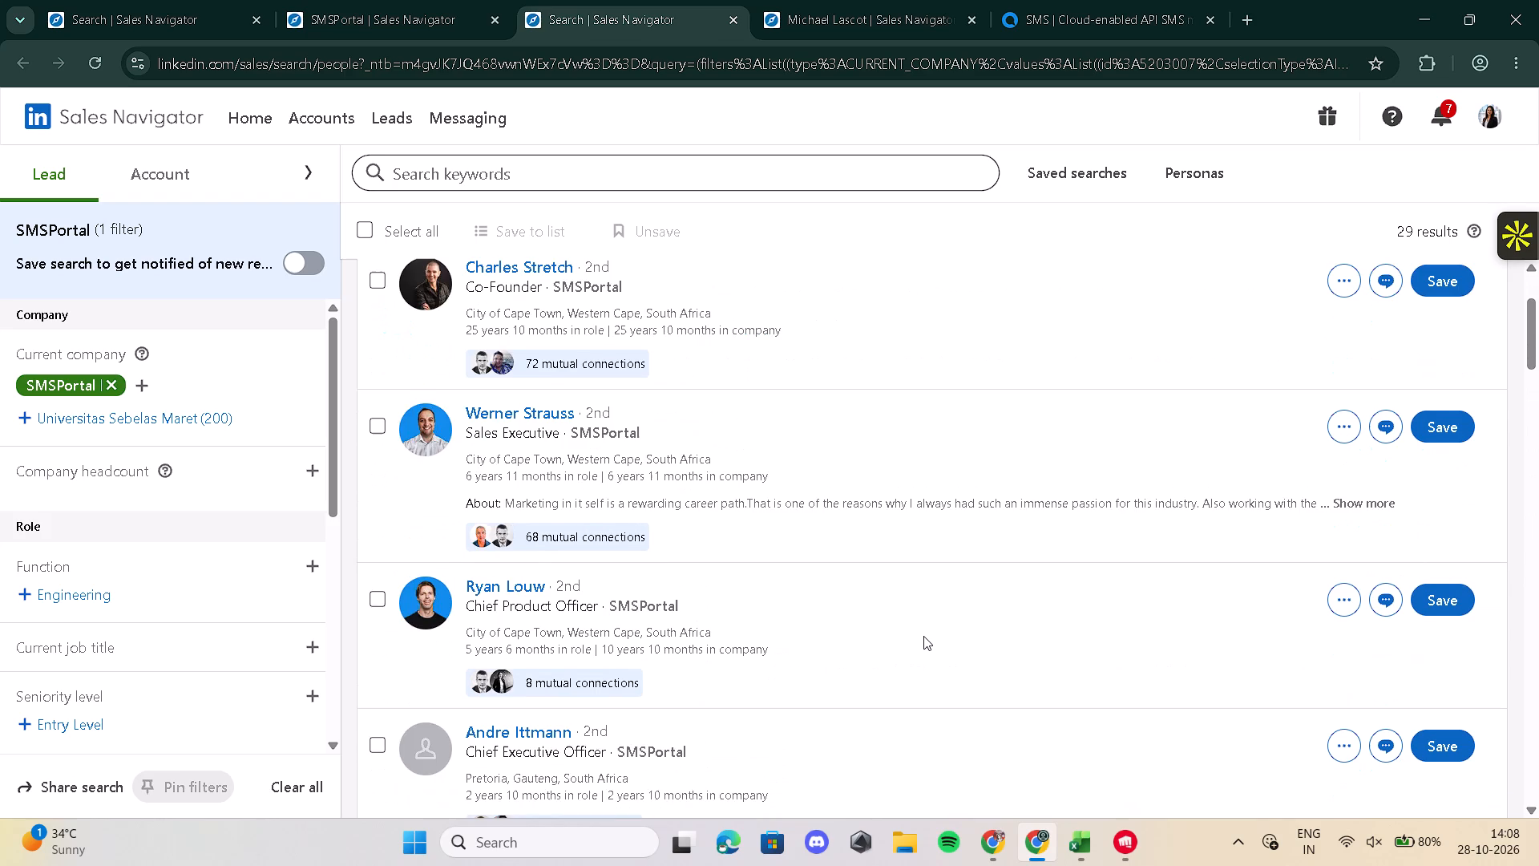
pyautogui.scroll(-2, 923, 636)
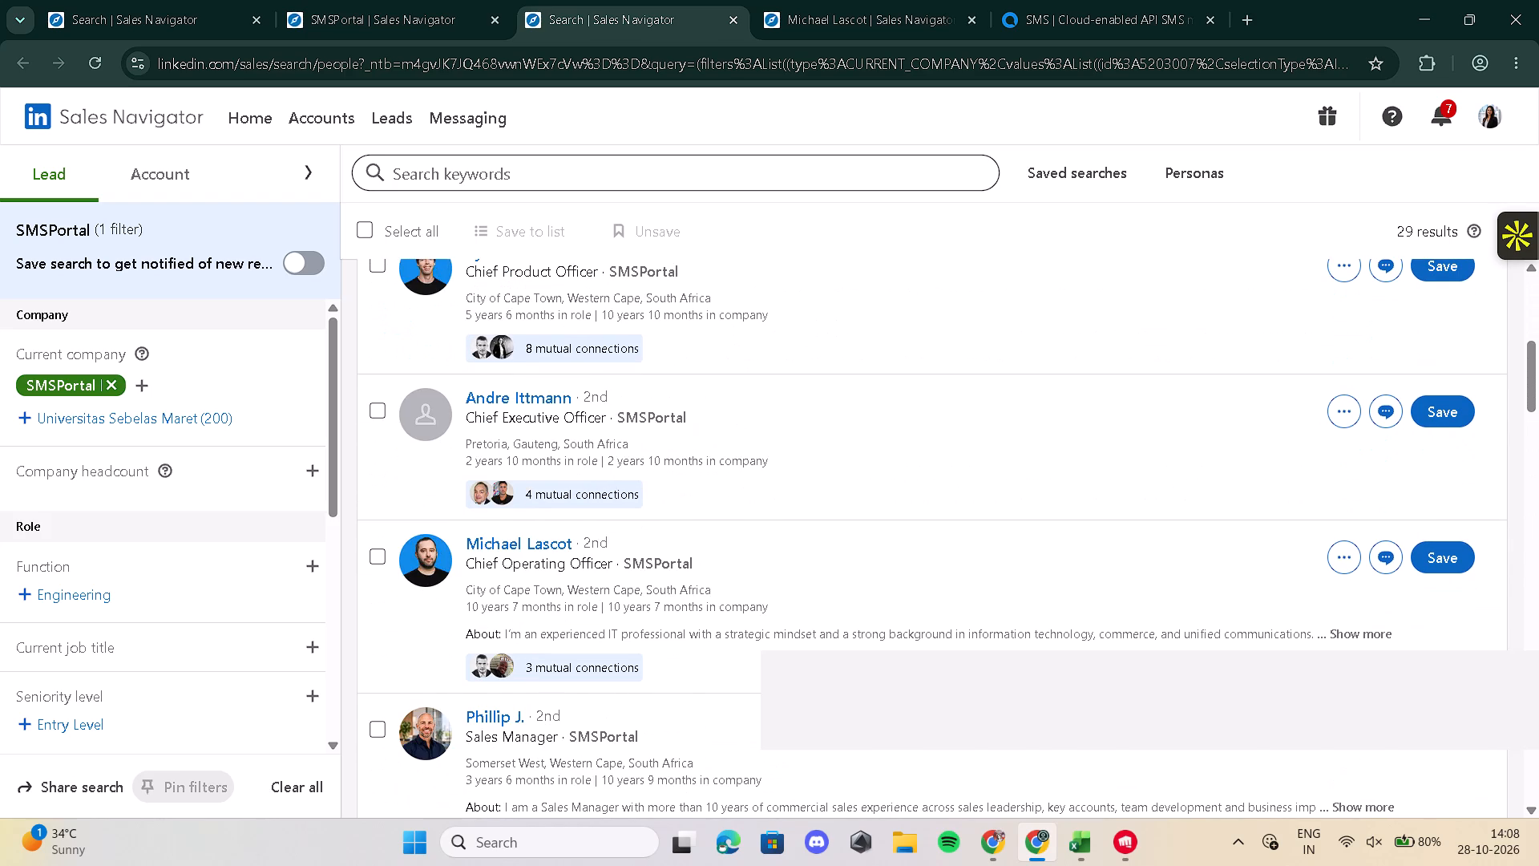
pyautogui.scroll(-1, 923, 635)
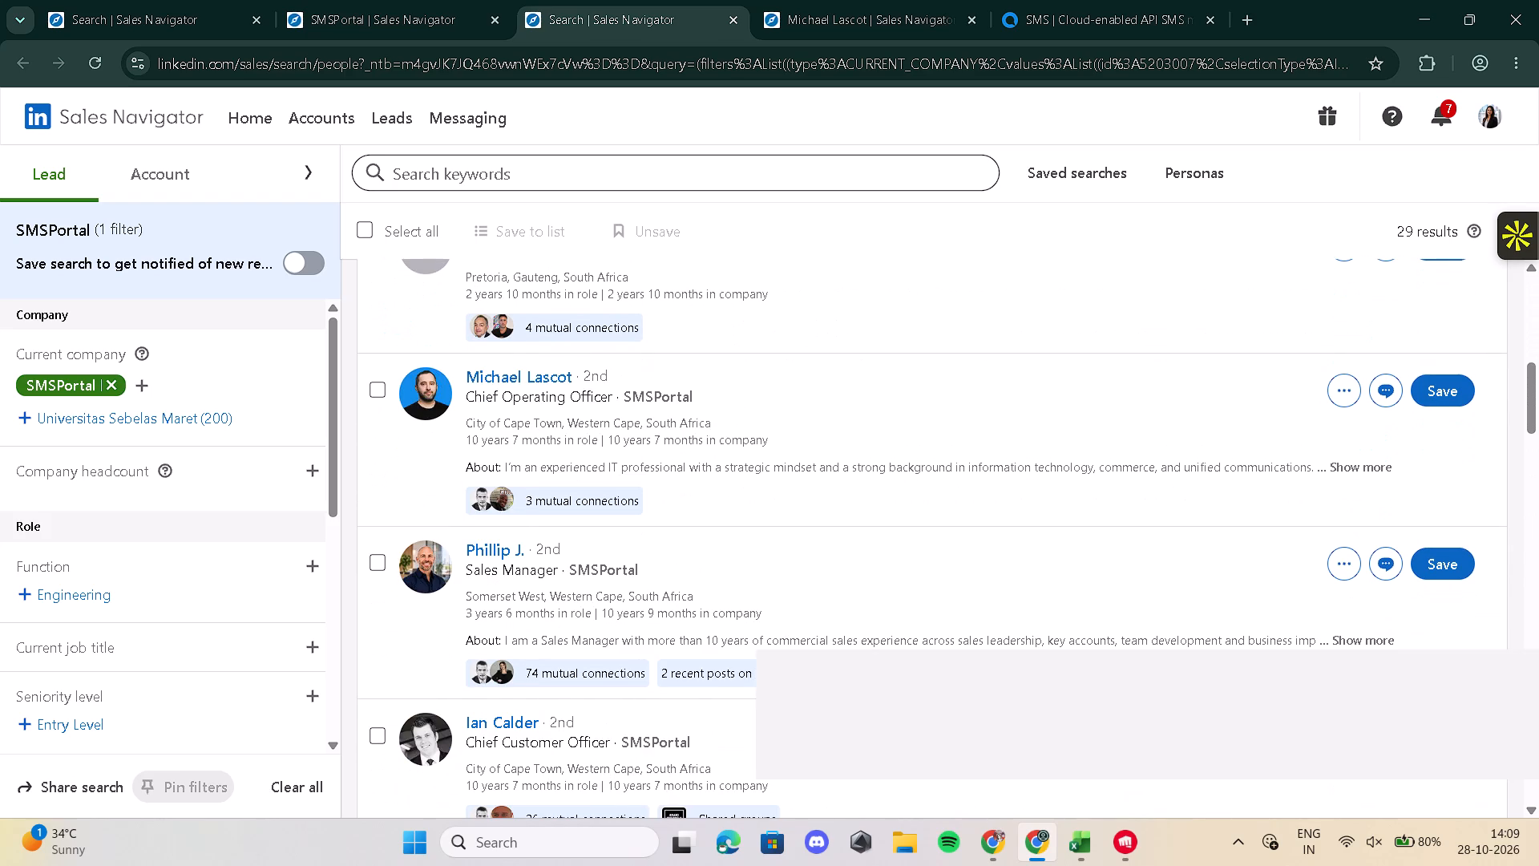
pyautogui.scroll(-1, 923, 635)
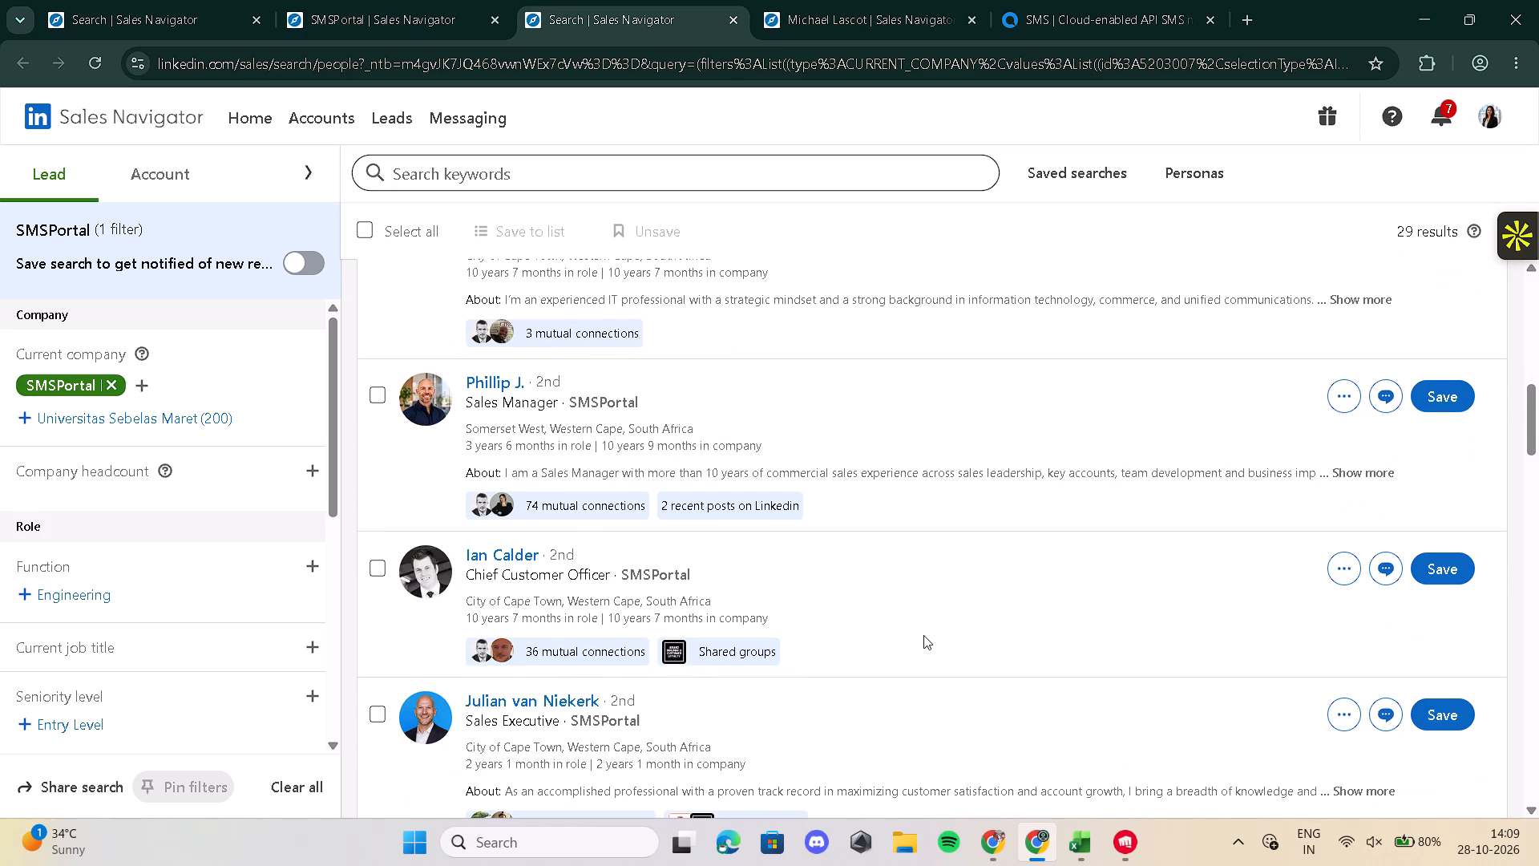
pyautogui.scroll(-7, 923, 635)
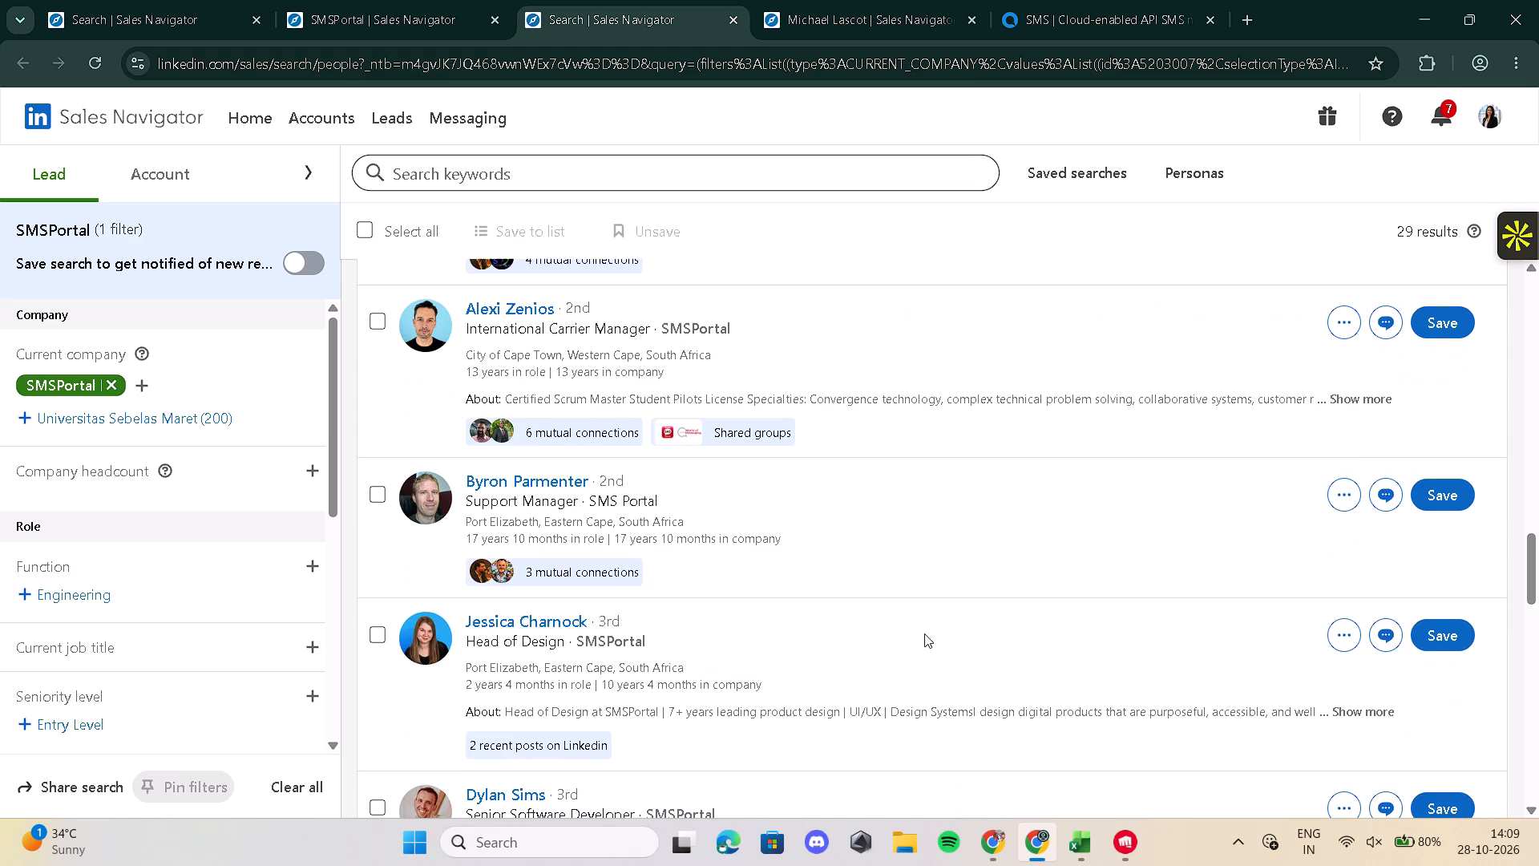
pyautogui.scroll(-3, 924, 633)
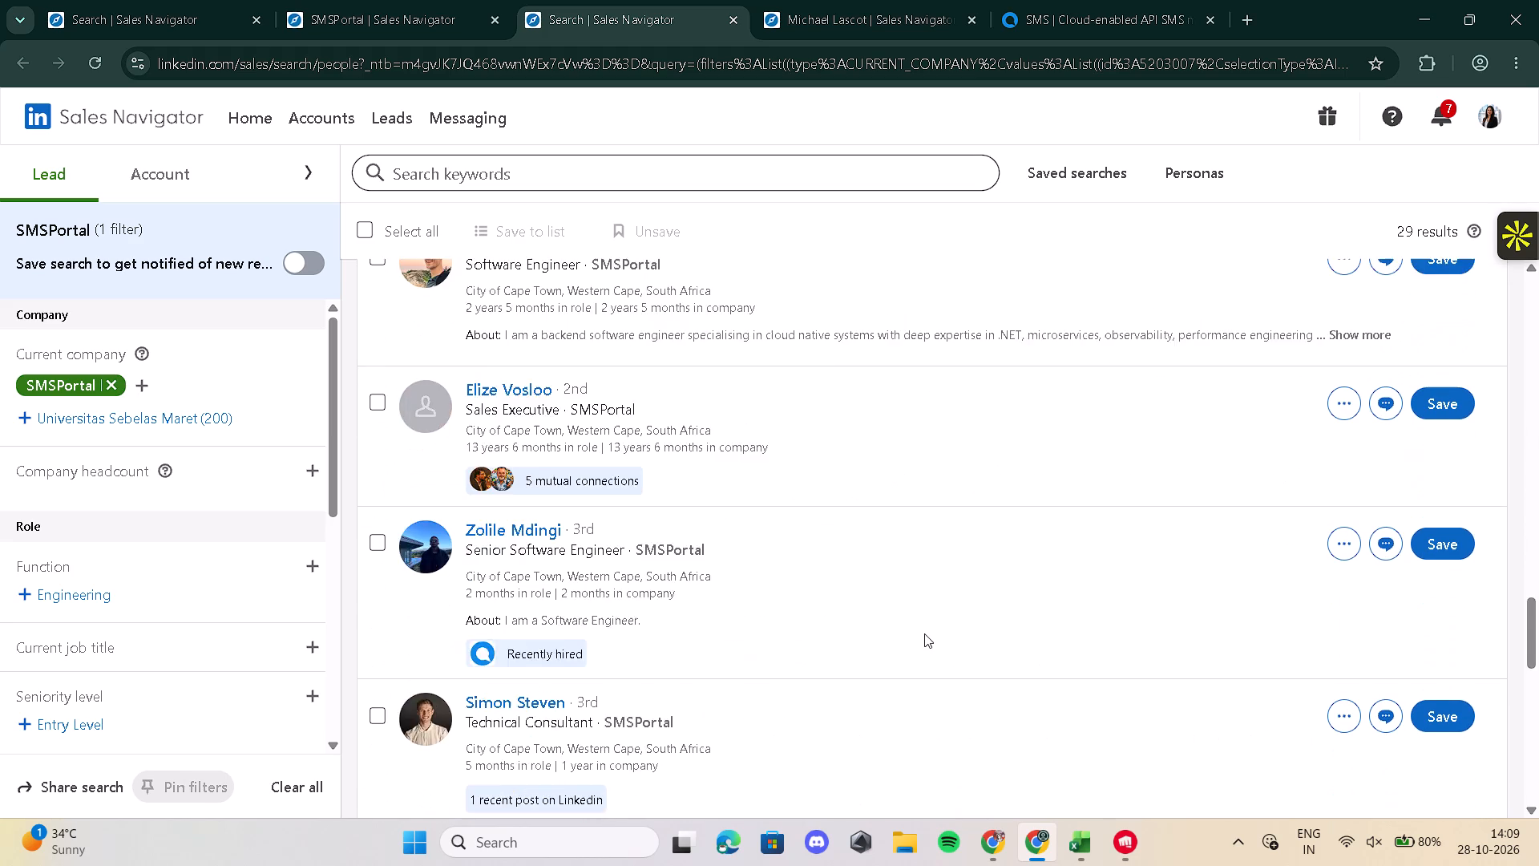
pyautogui.scroll(-1, 924, 633)
# Switch to Excel to check the SMSPortal contacts recorded on the SA Harsh sheet, and compare them with the SMSPortal lead results in Chrome.
pyautogui.click(879, 0)
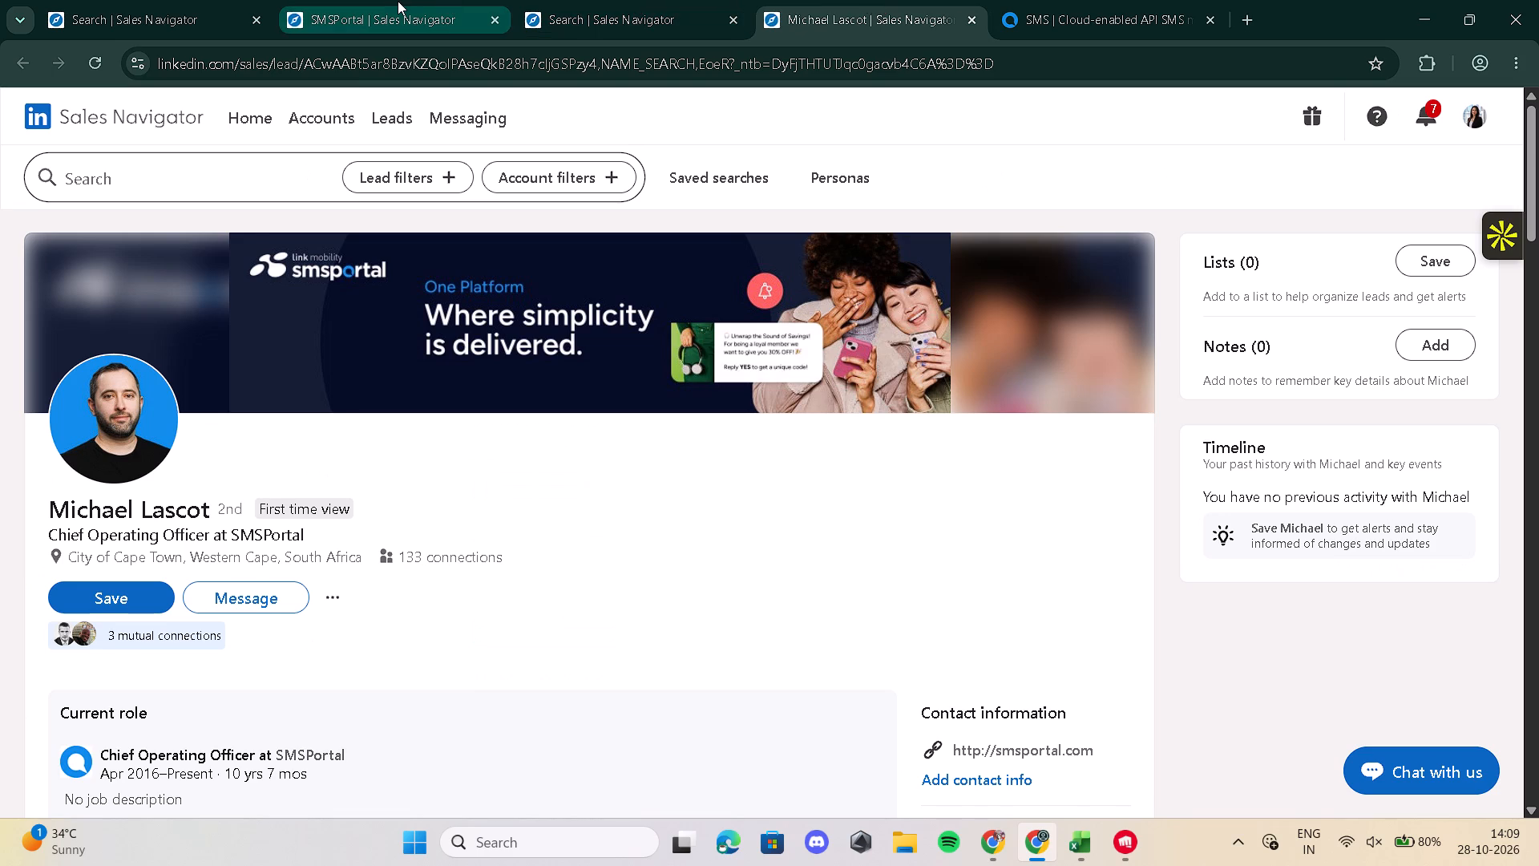
pyautogui.click(397, 1)
pyautogui.click(1086, 865)
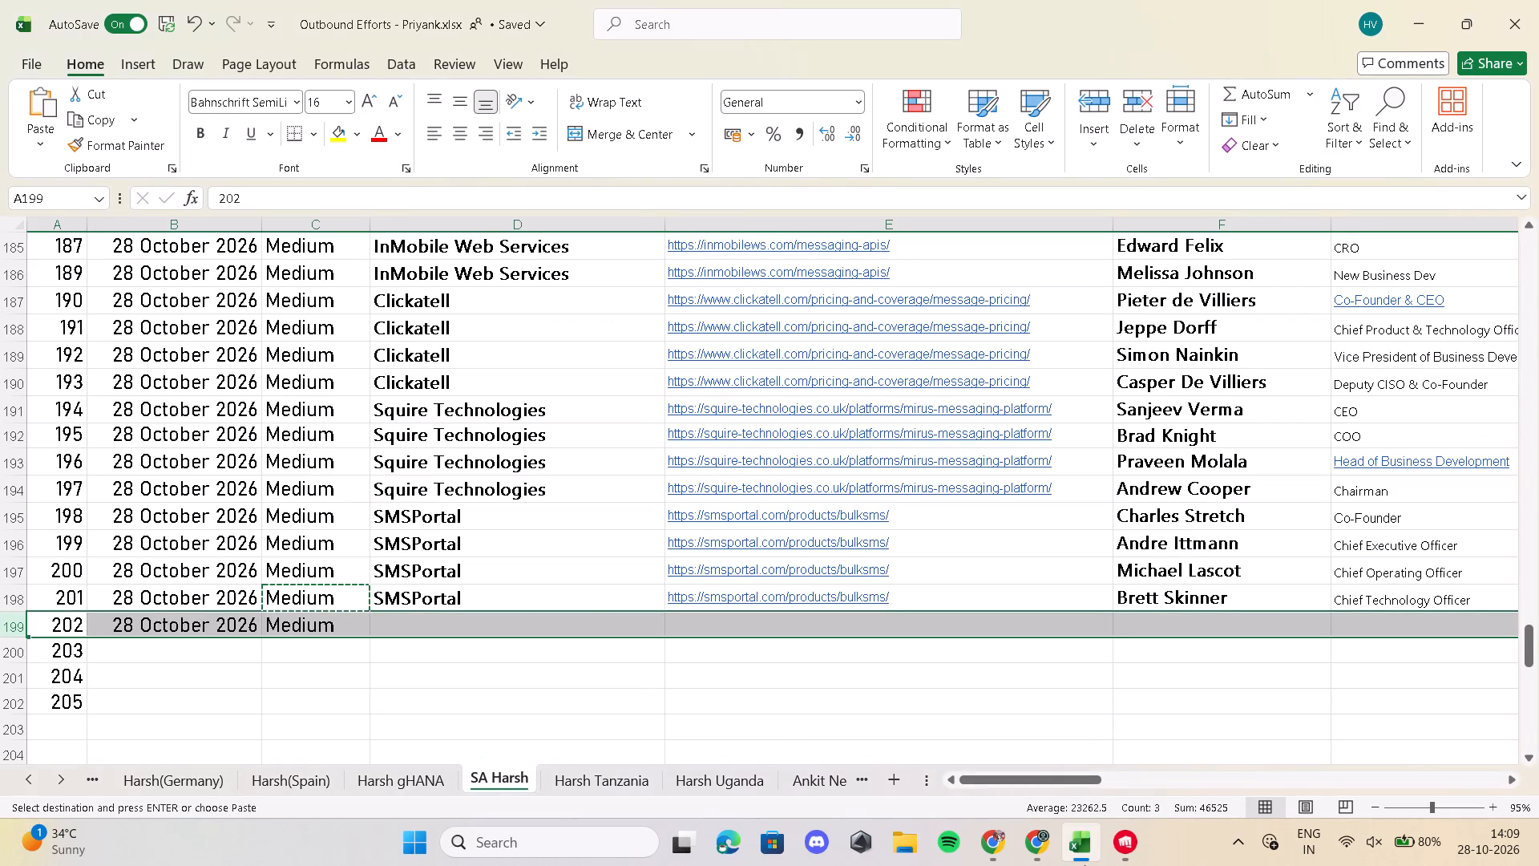
pyautogui.click(1085, 865)
pyautogui.click(895, 0)
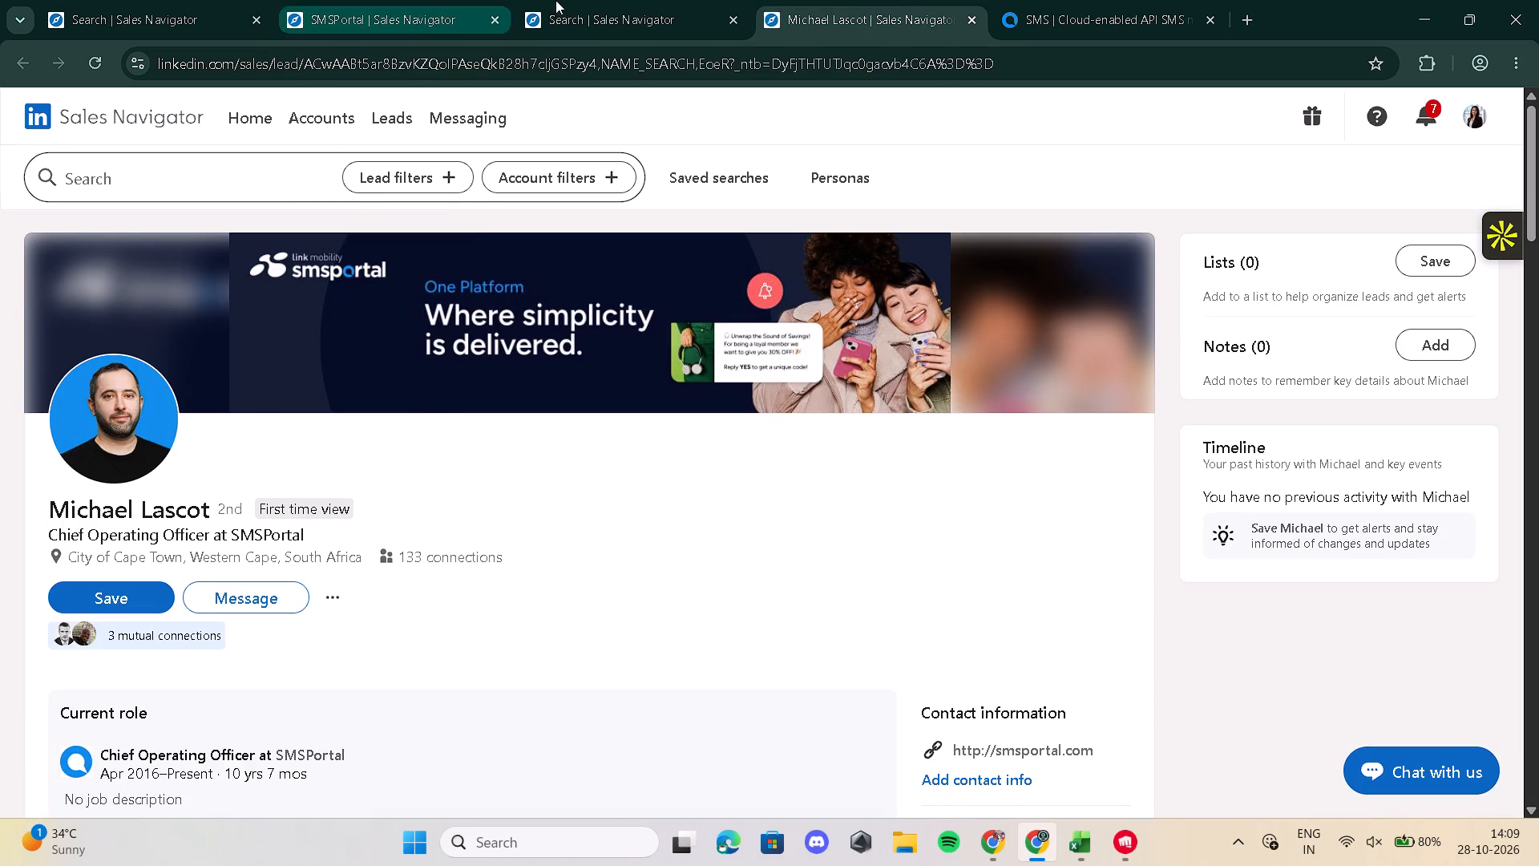
pyautogui.click(555, 0)
pyautogui.scroll(1, 723, 604)
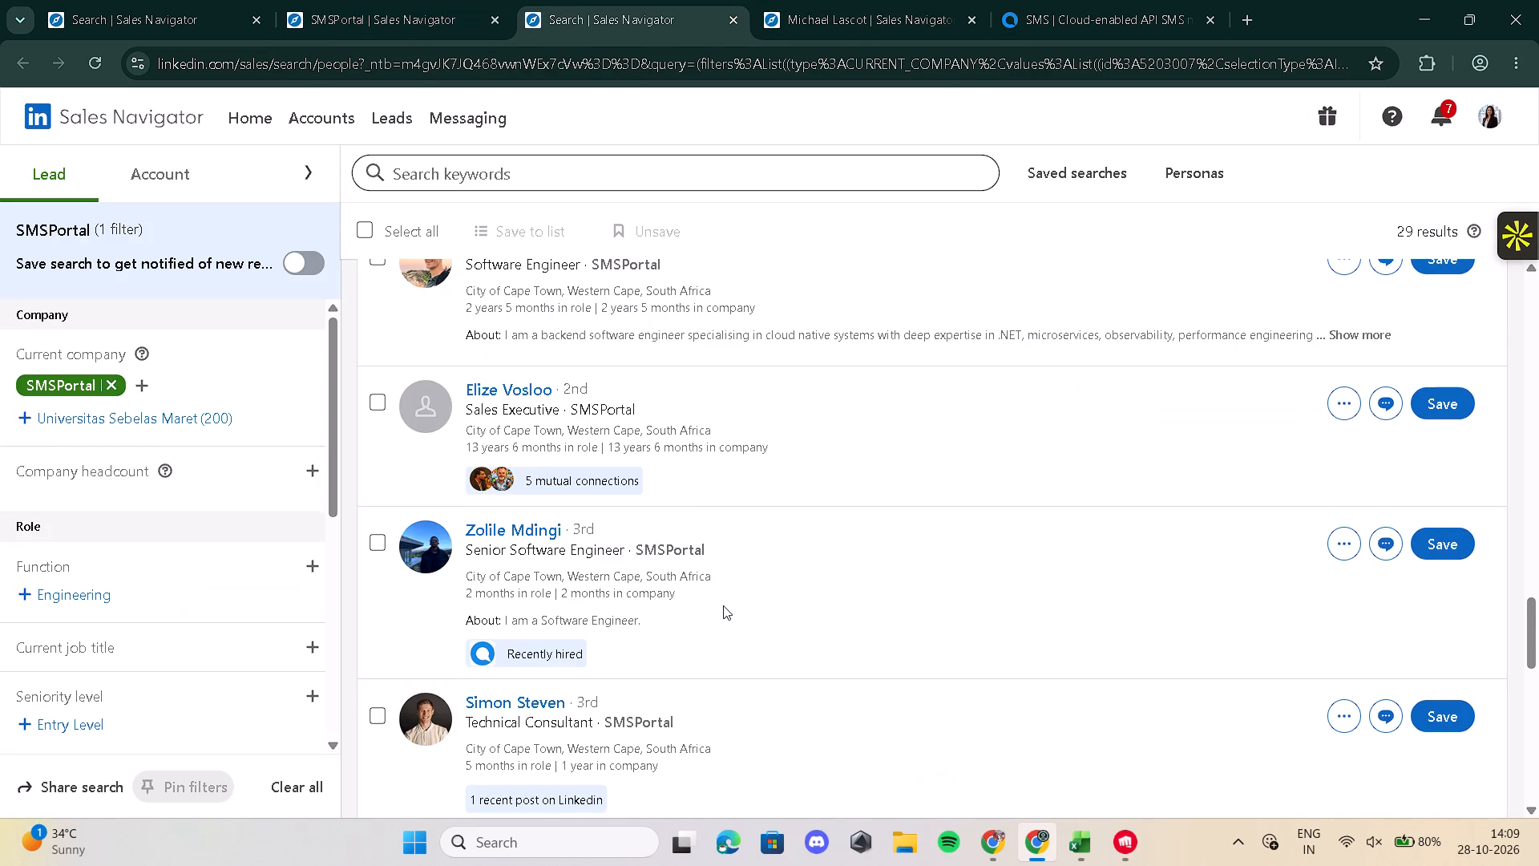
pyautogui.scroll(1, 723, 606)
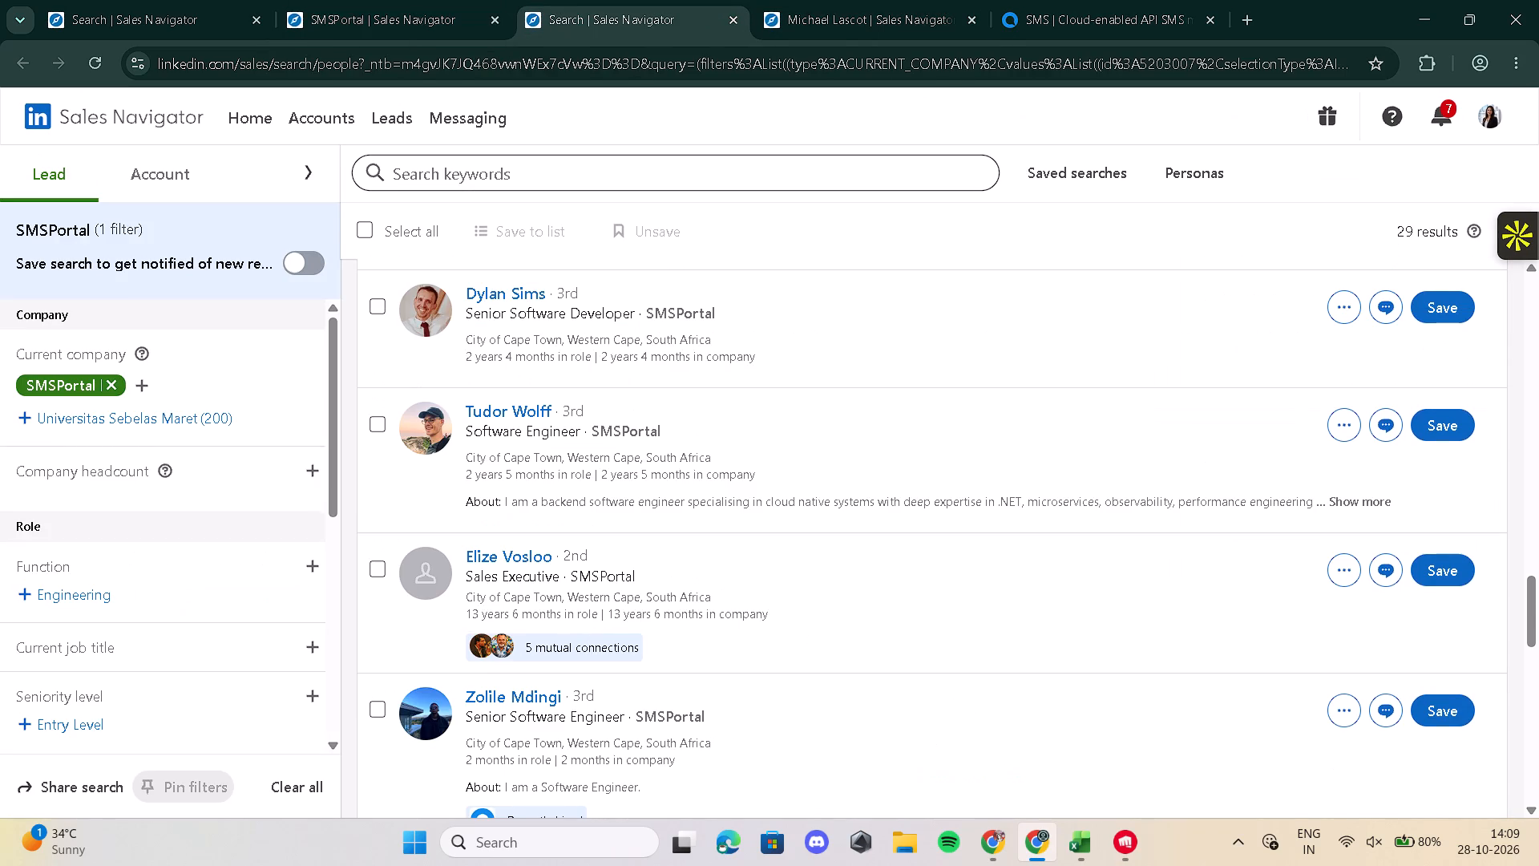
pyautogui.scroll(6, 723, 606)
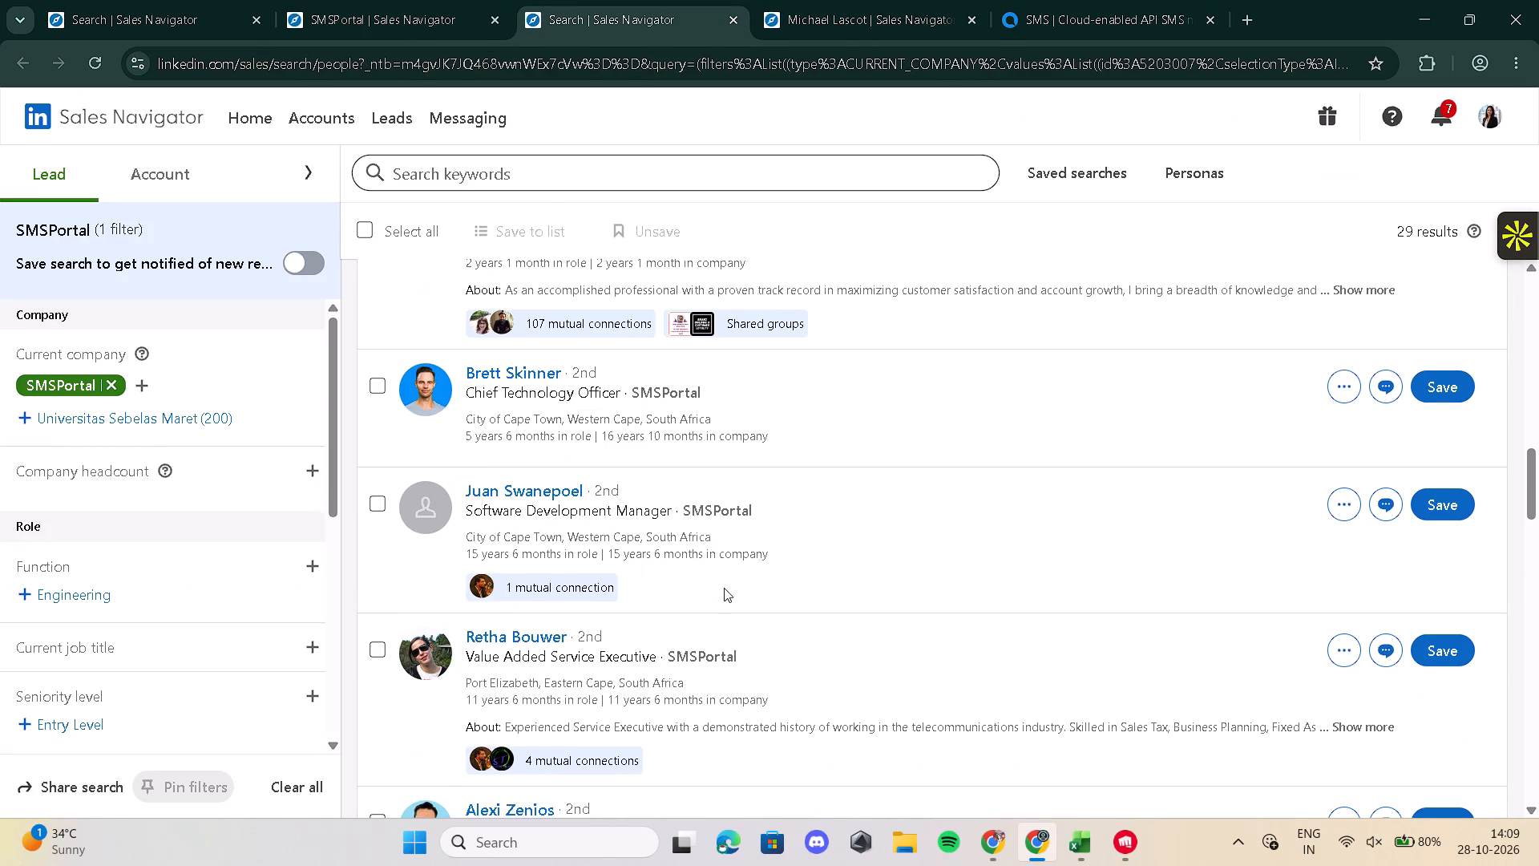
pyautogui.scroll(2, 737, 585)
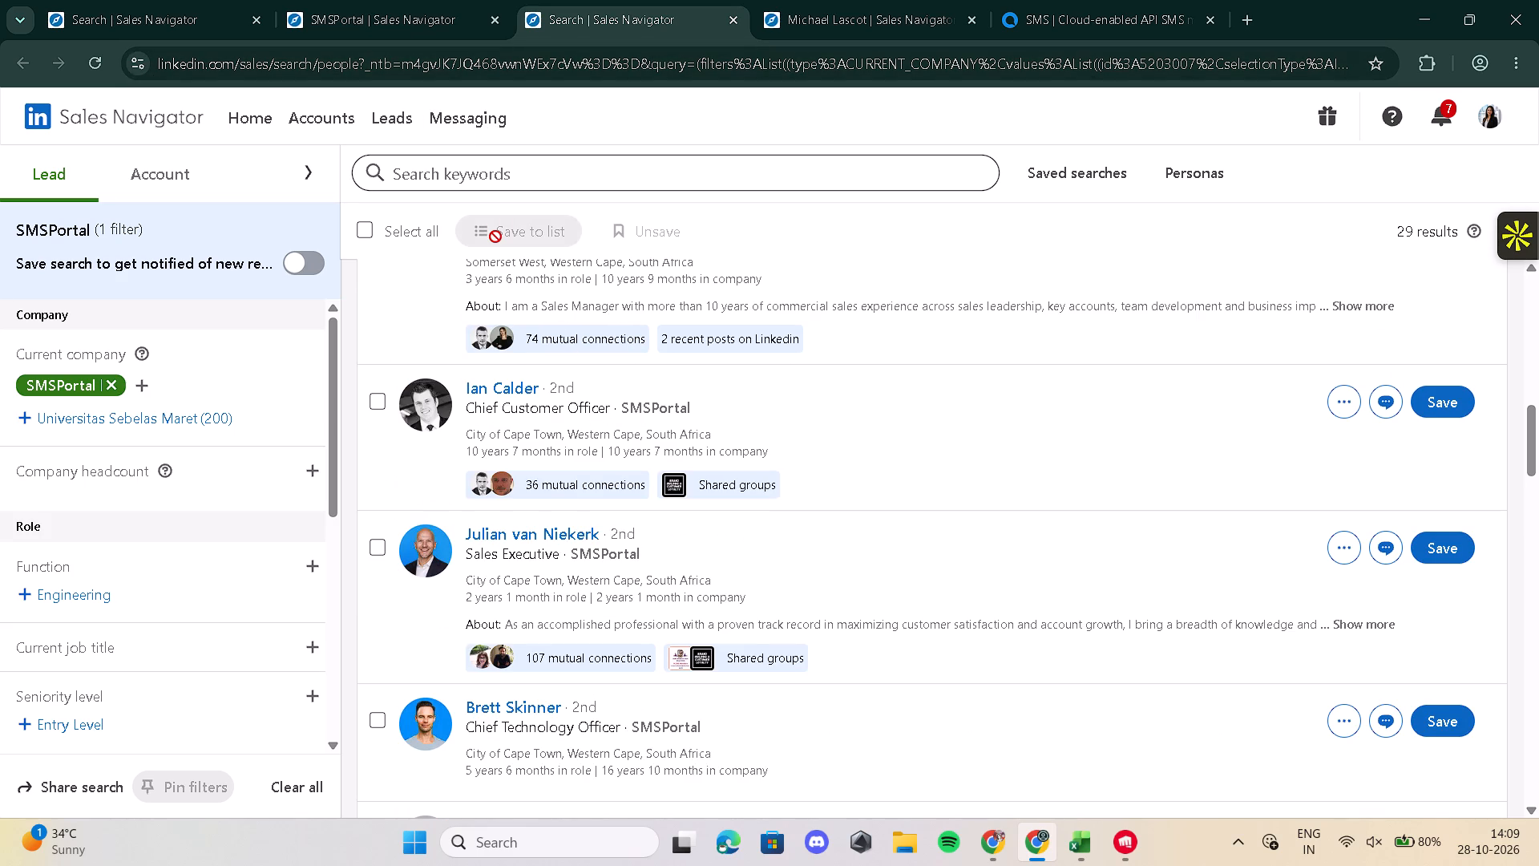
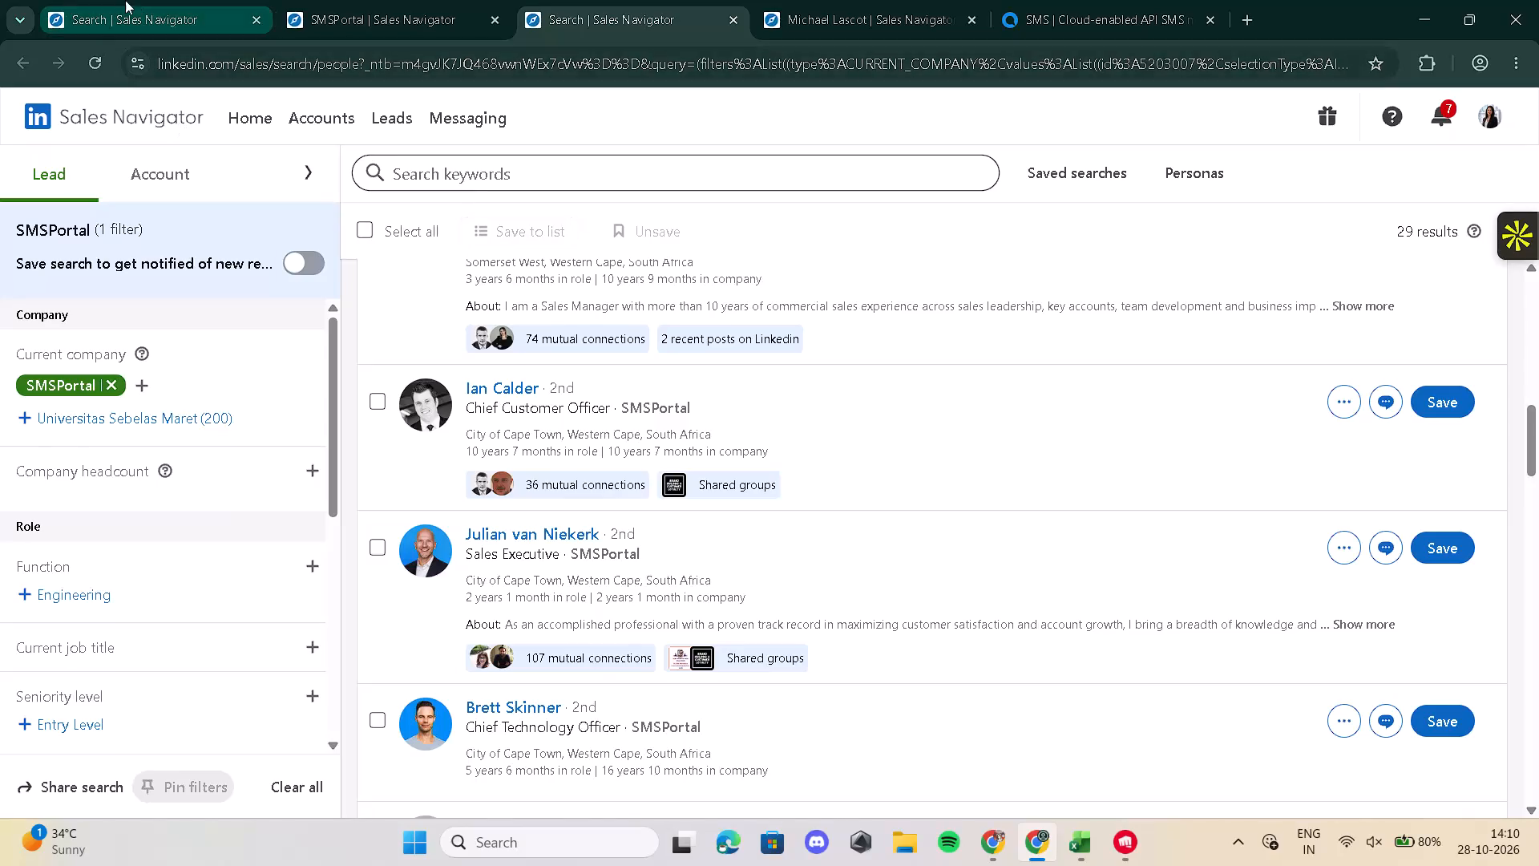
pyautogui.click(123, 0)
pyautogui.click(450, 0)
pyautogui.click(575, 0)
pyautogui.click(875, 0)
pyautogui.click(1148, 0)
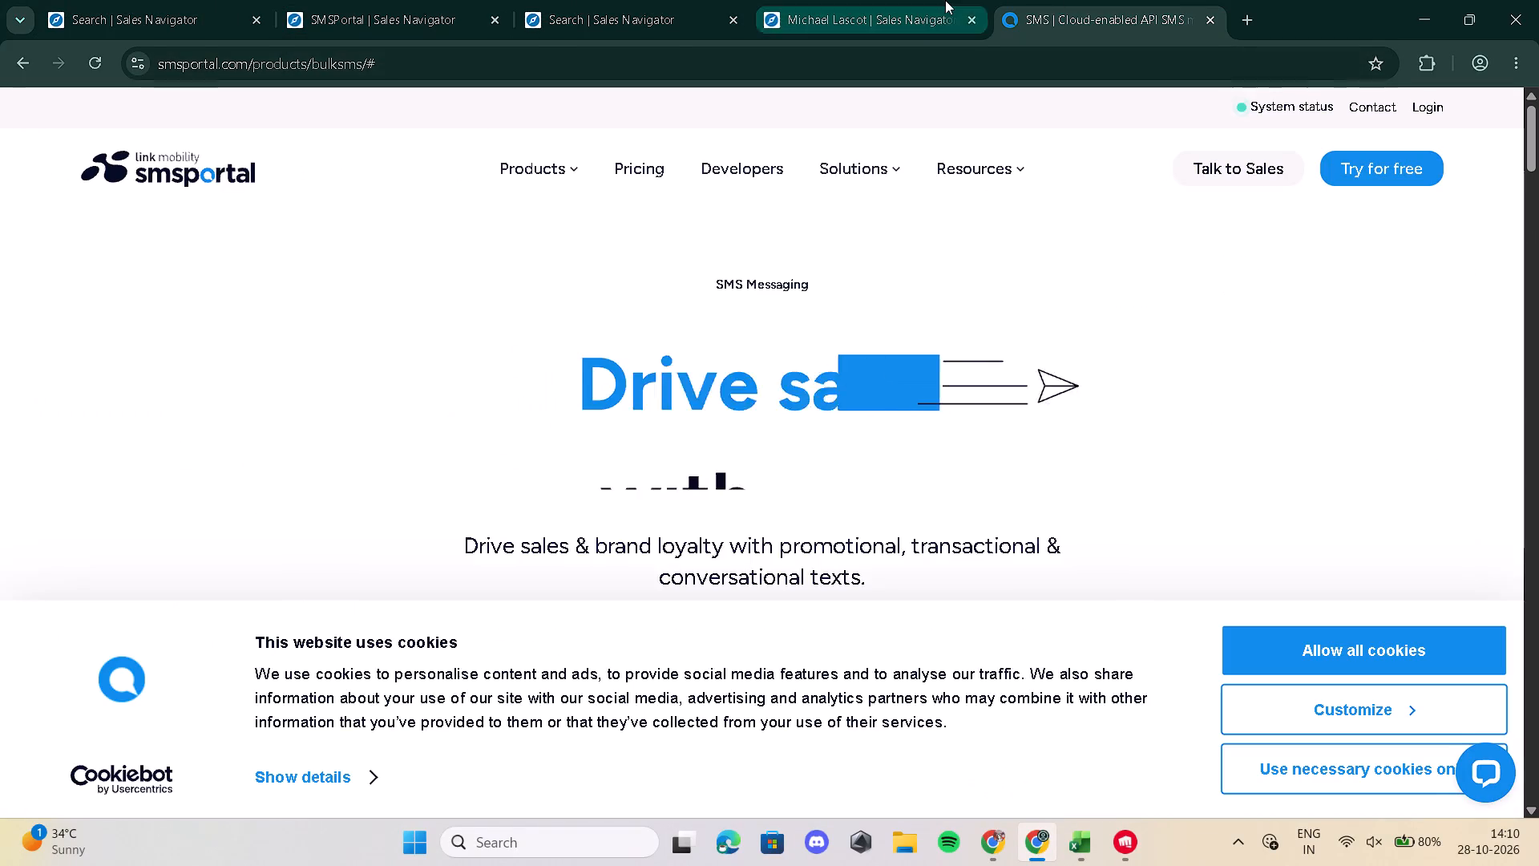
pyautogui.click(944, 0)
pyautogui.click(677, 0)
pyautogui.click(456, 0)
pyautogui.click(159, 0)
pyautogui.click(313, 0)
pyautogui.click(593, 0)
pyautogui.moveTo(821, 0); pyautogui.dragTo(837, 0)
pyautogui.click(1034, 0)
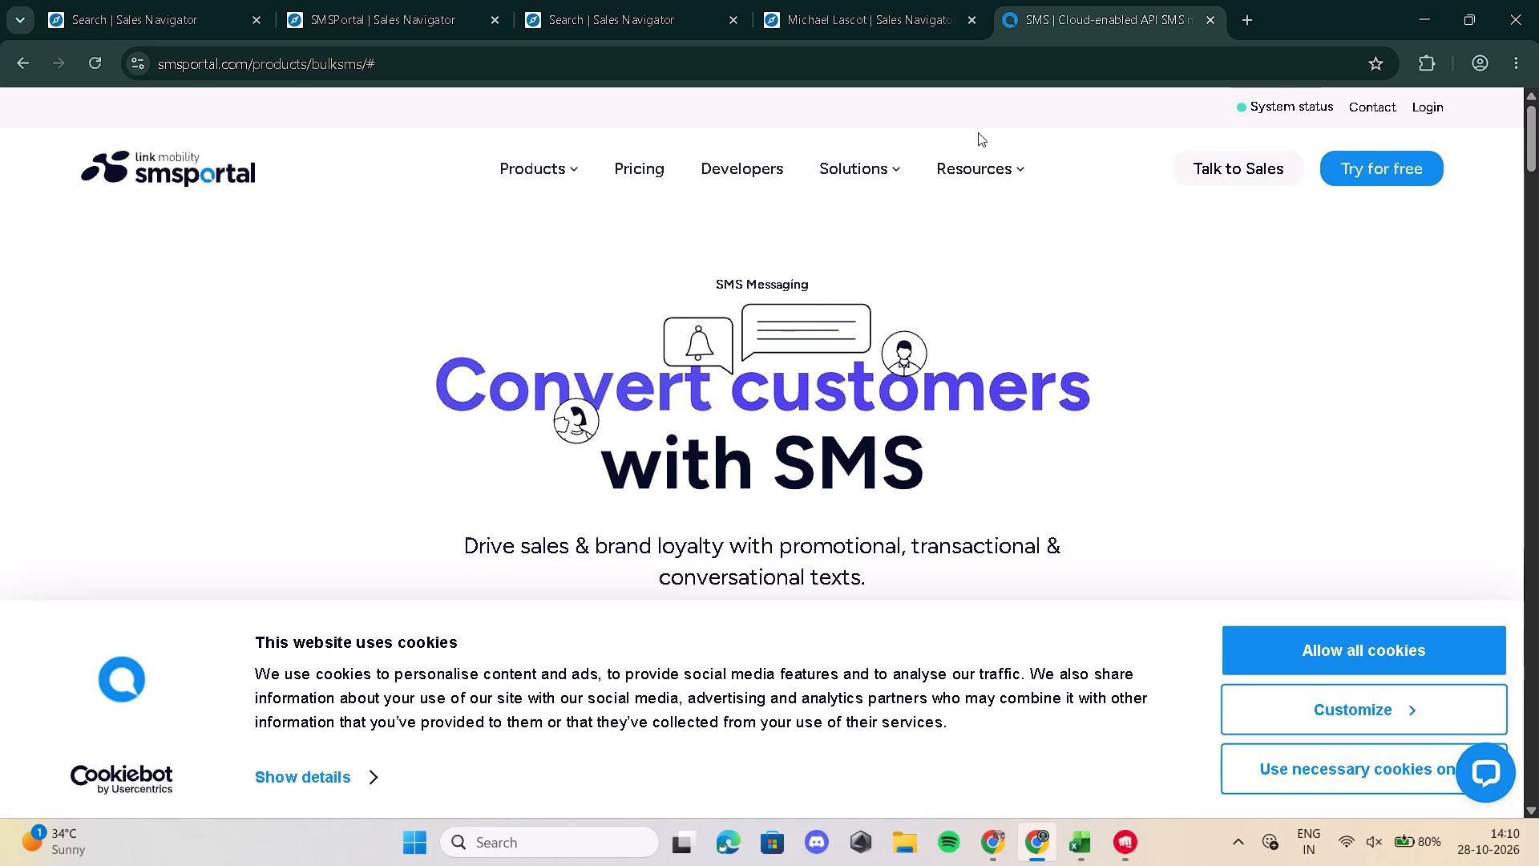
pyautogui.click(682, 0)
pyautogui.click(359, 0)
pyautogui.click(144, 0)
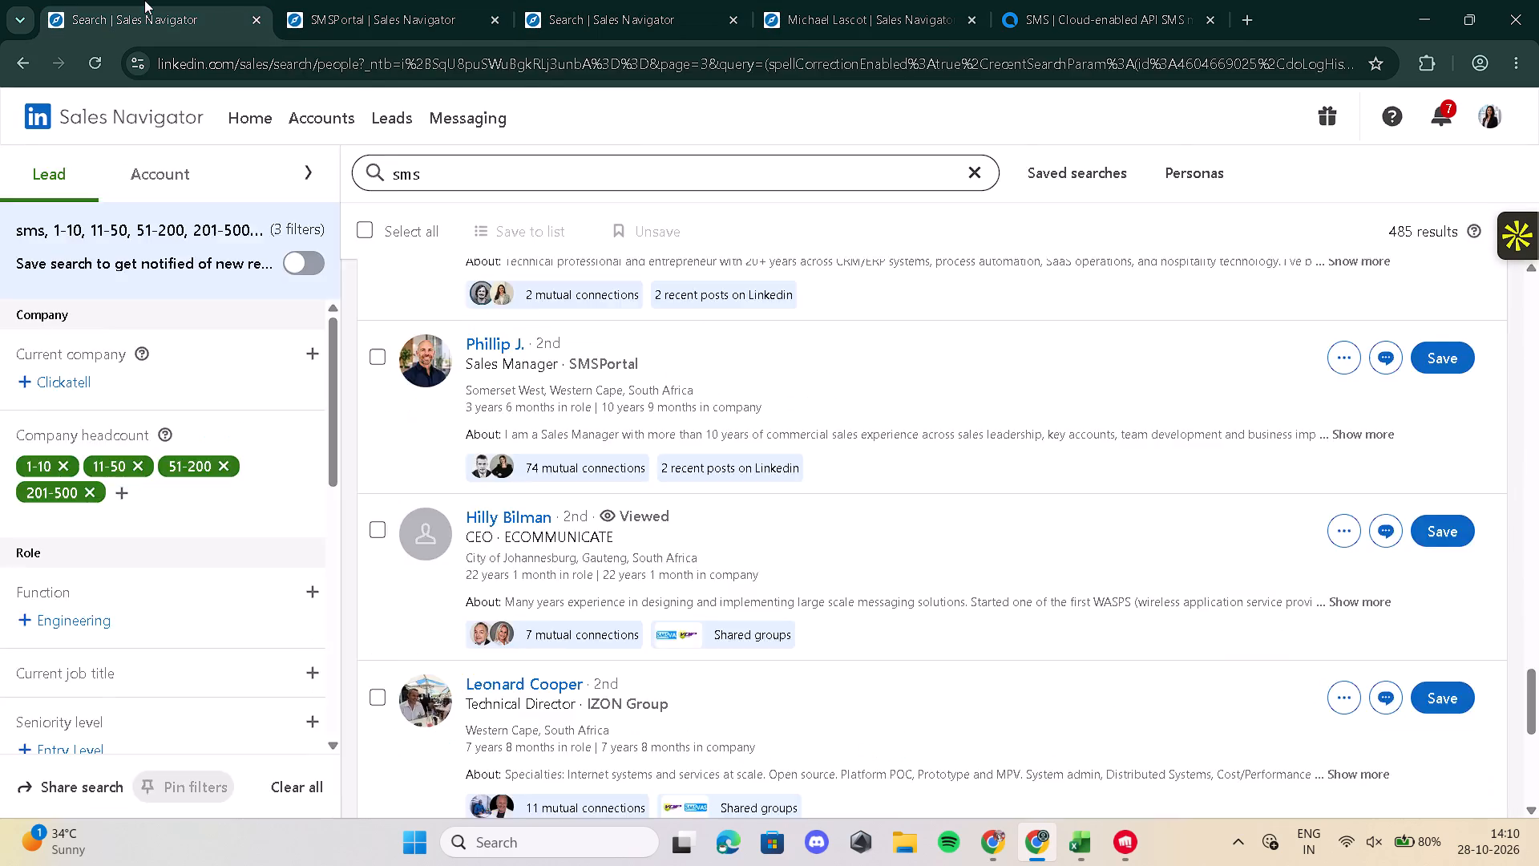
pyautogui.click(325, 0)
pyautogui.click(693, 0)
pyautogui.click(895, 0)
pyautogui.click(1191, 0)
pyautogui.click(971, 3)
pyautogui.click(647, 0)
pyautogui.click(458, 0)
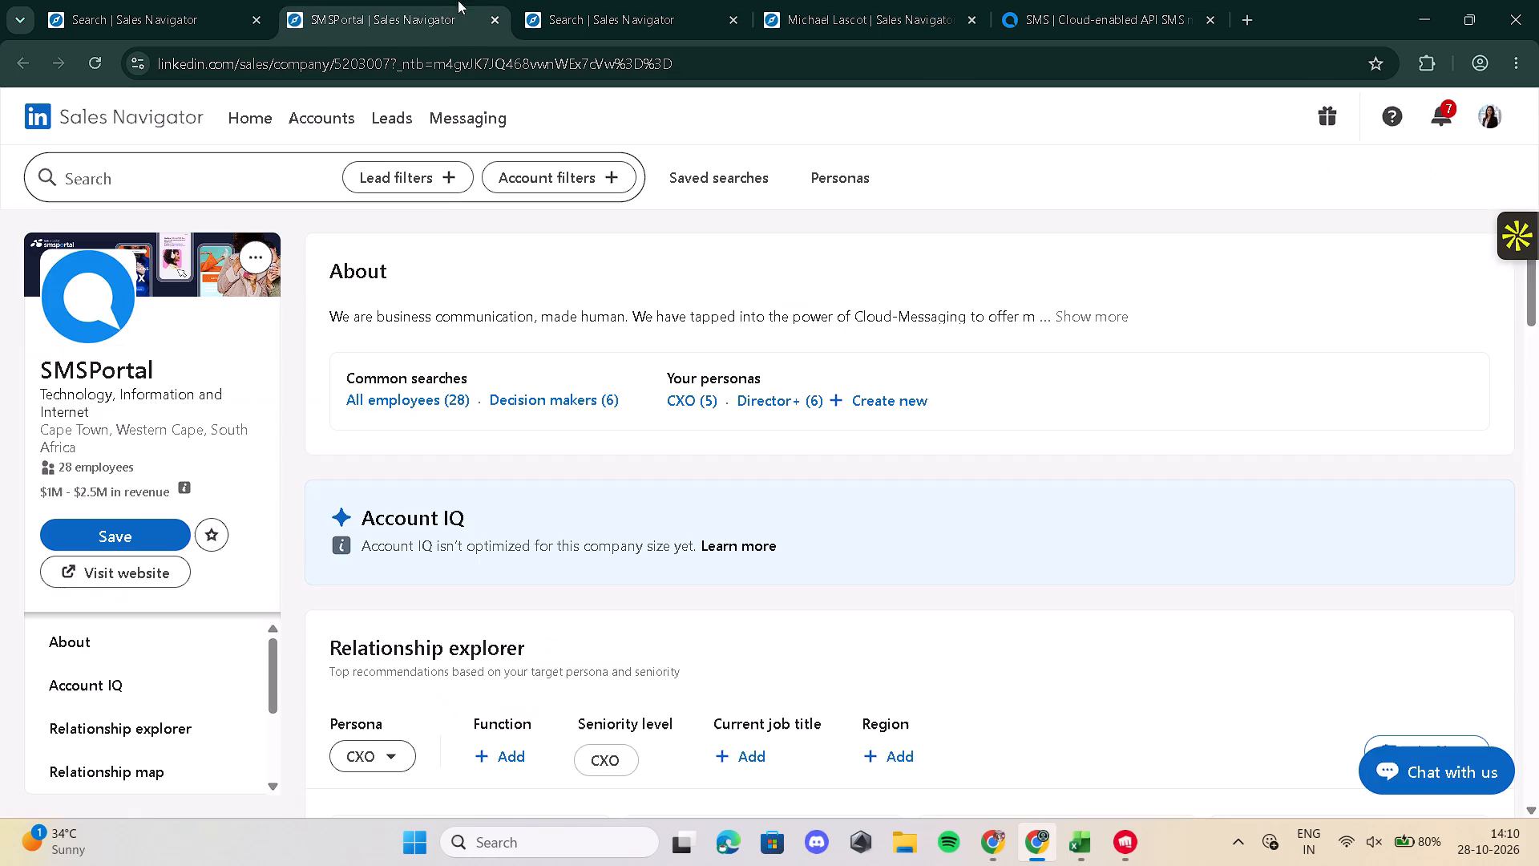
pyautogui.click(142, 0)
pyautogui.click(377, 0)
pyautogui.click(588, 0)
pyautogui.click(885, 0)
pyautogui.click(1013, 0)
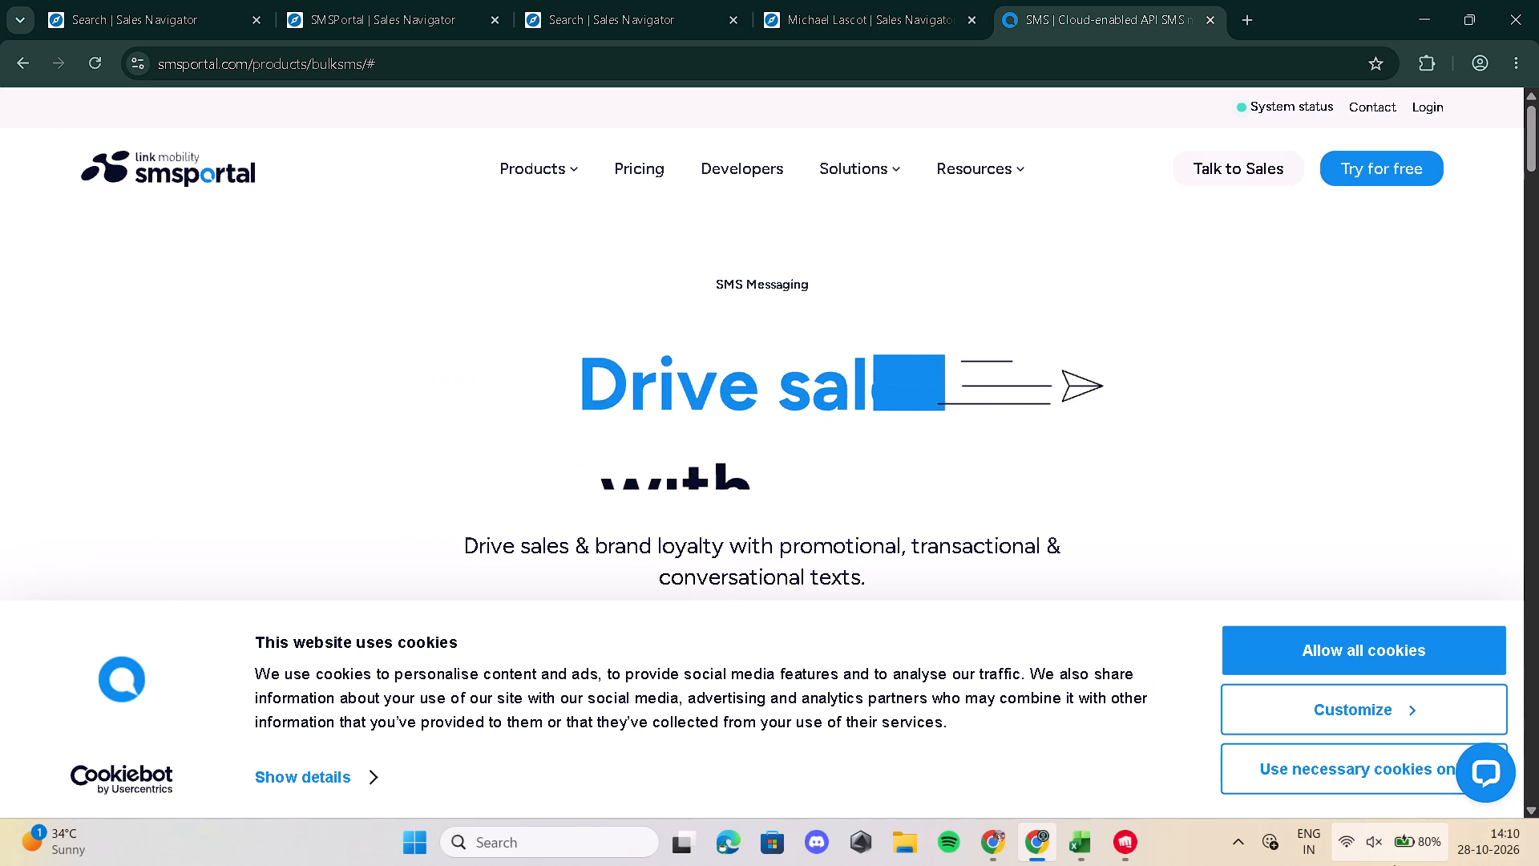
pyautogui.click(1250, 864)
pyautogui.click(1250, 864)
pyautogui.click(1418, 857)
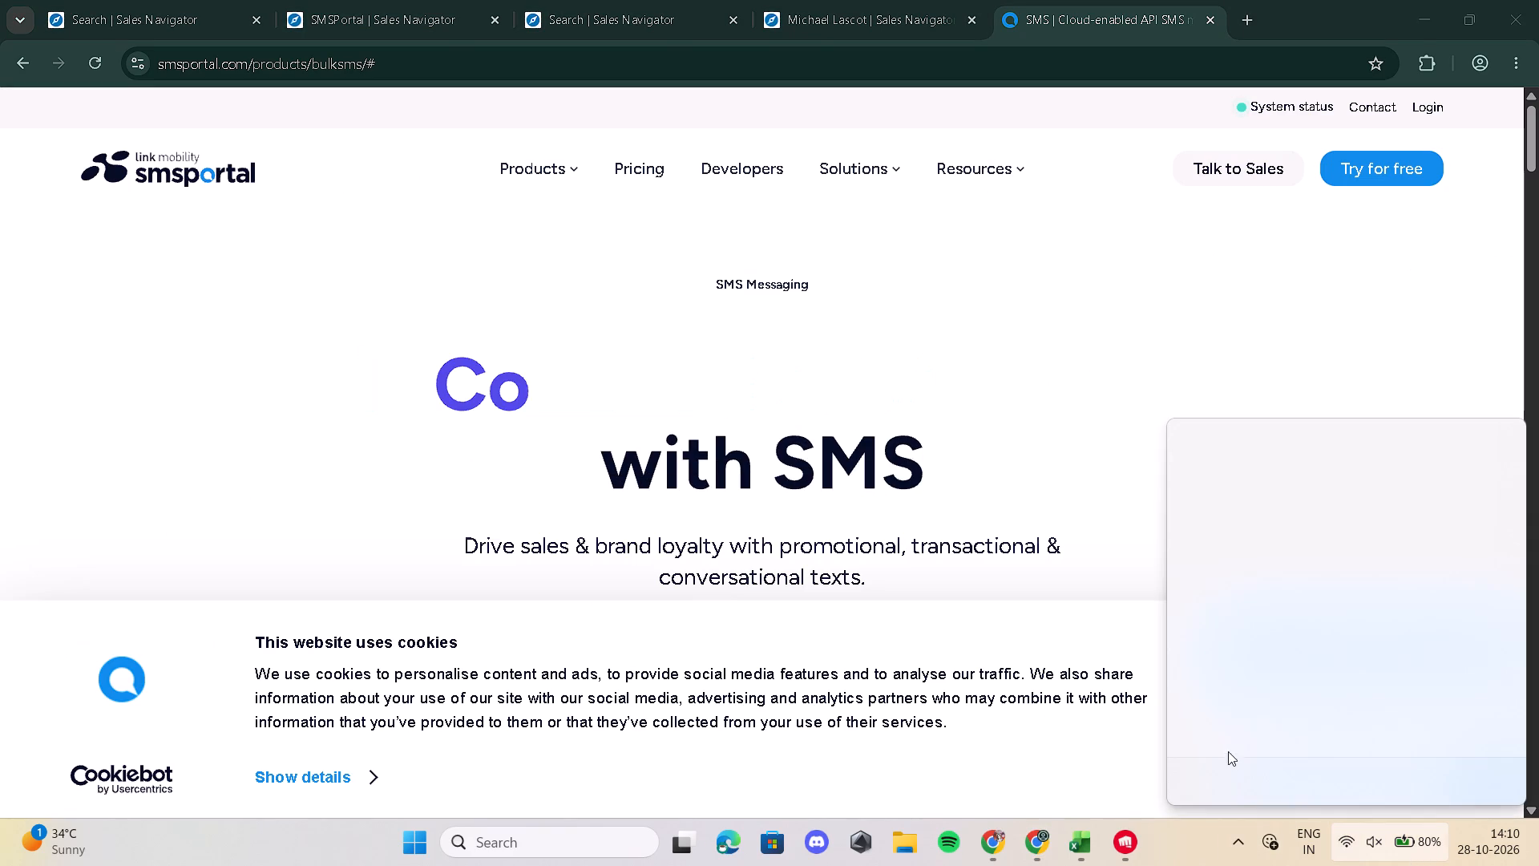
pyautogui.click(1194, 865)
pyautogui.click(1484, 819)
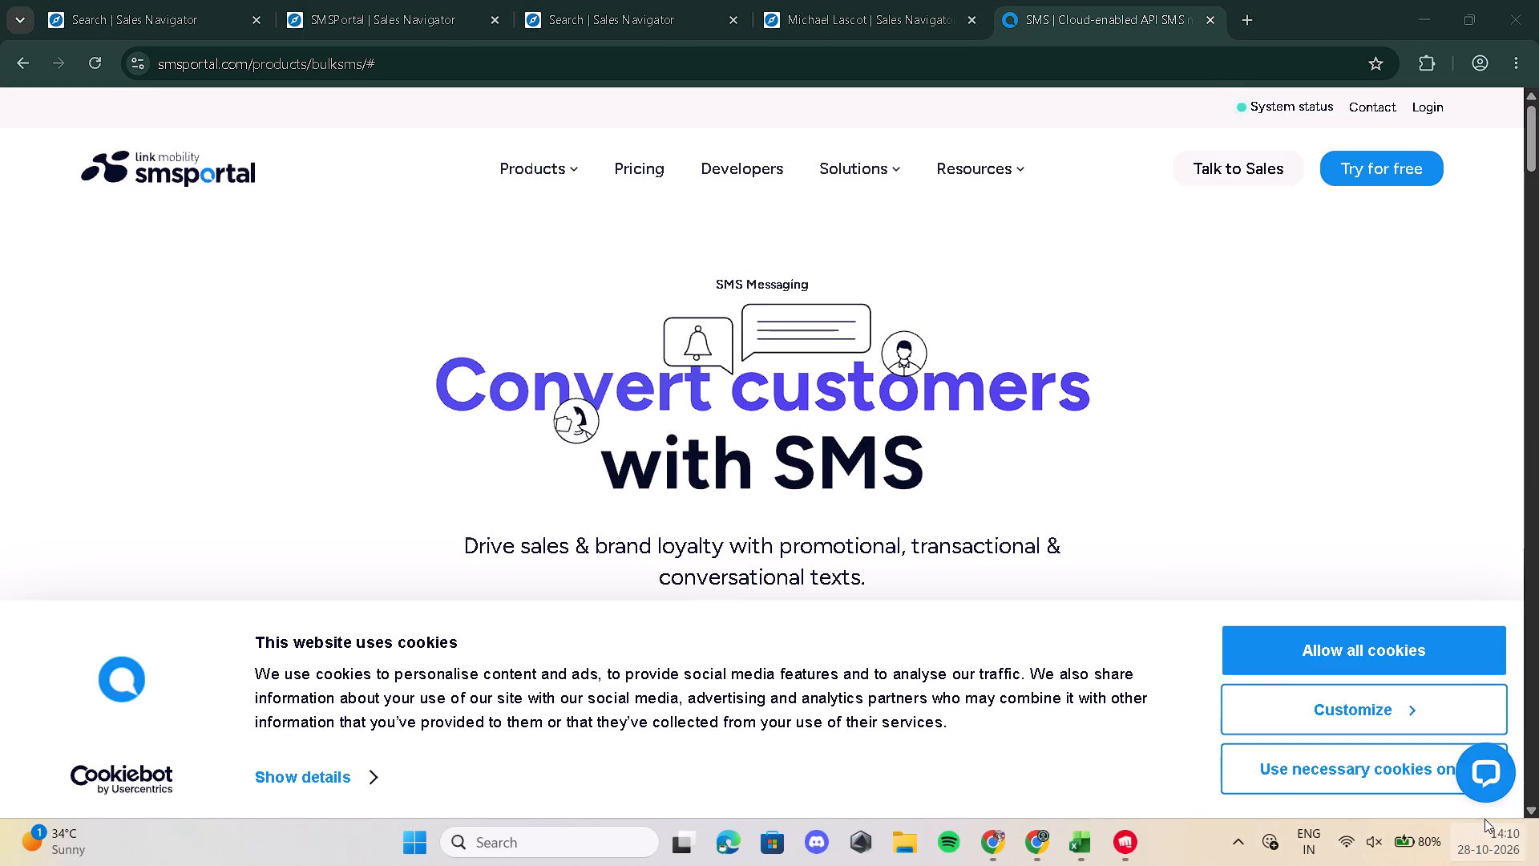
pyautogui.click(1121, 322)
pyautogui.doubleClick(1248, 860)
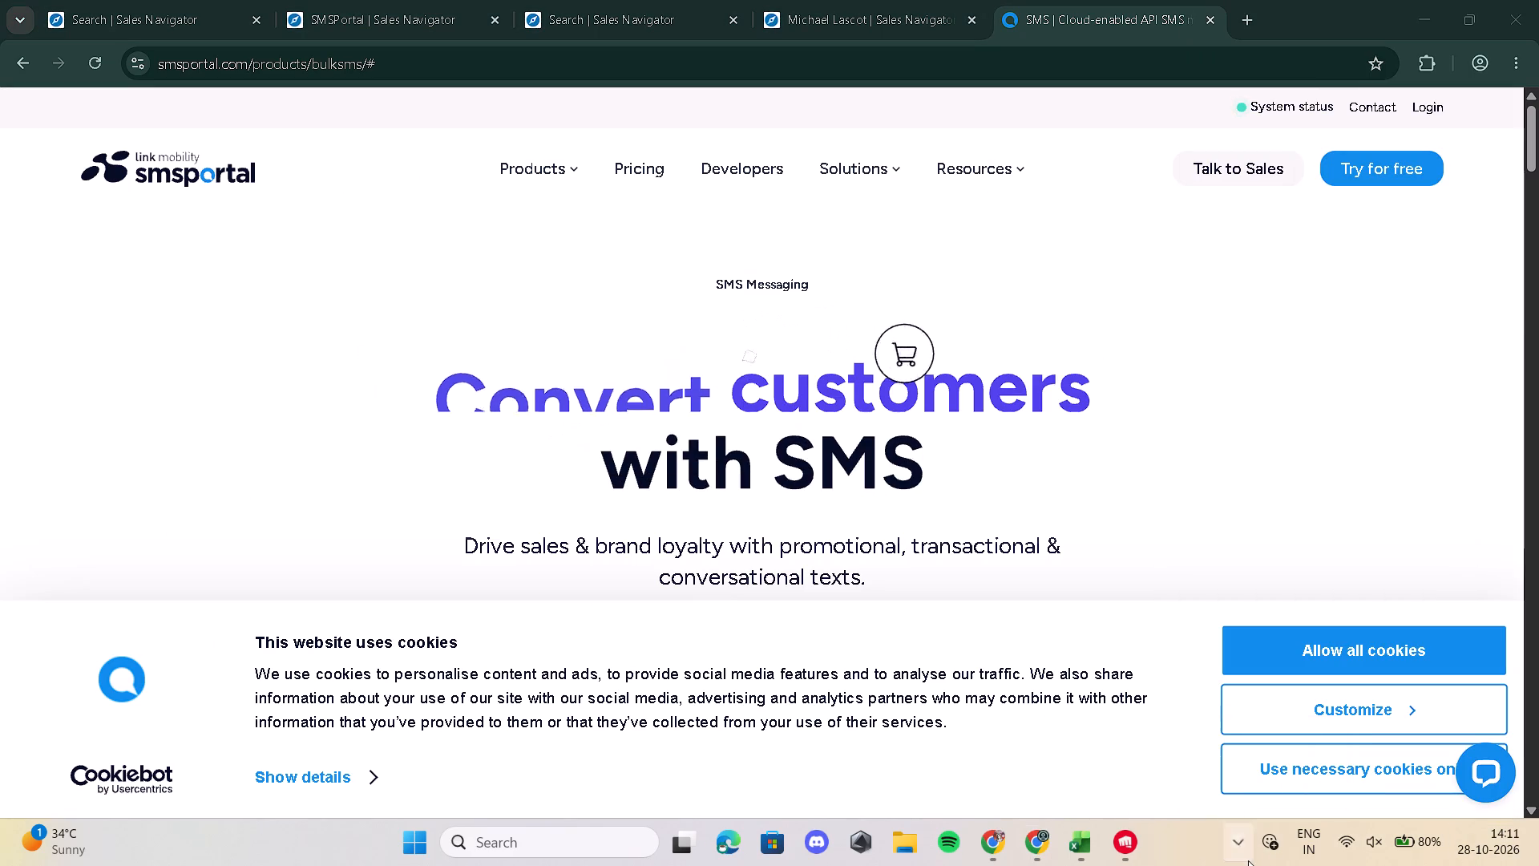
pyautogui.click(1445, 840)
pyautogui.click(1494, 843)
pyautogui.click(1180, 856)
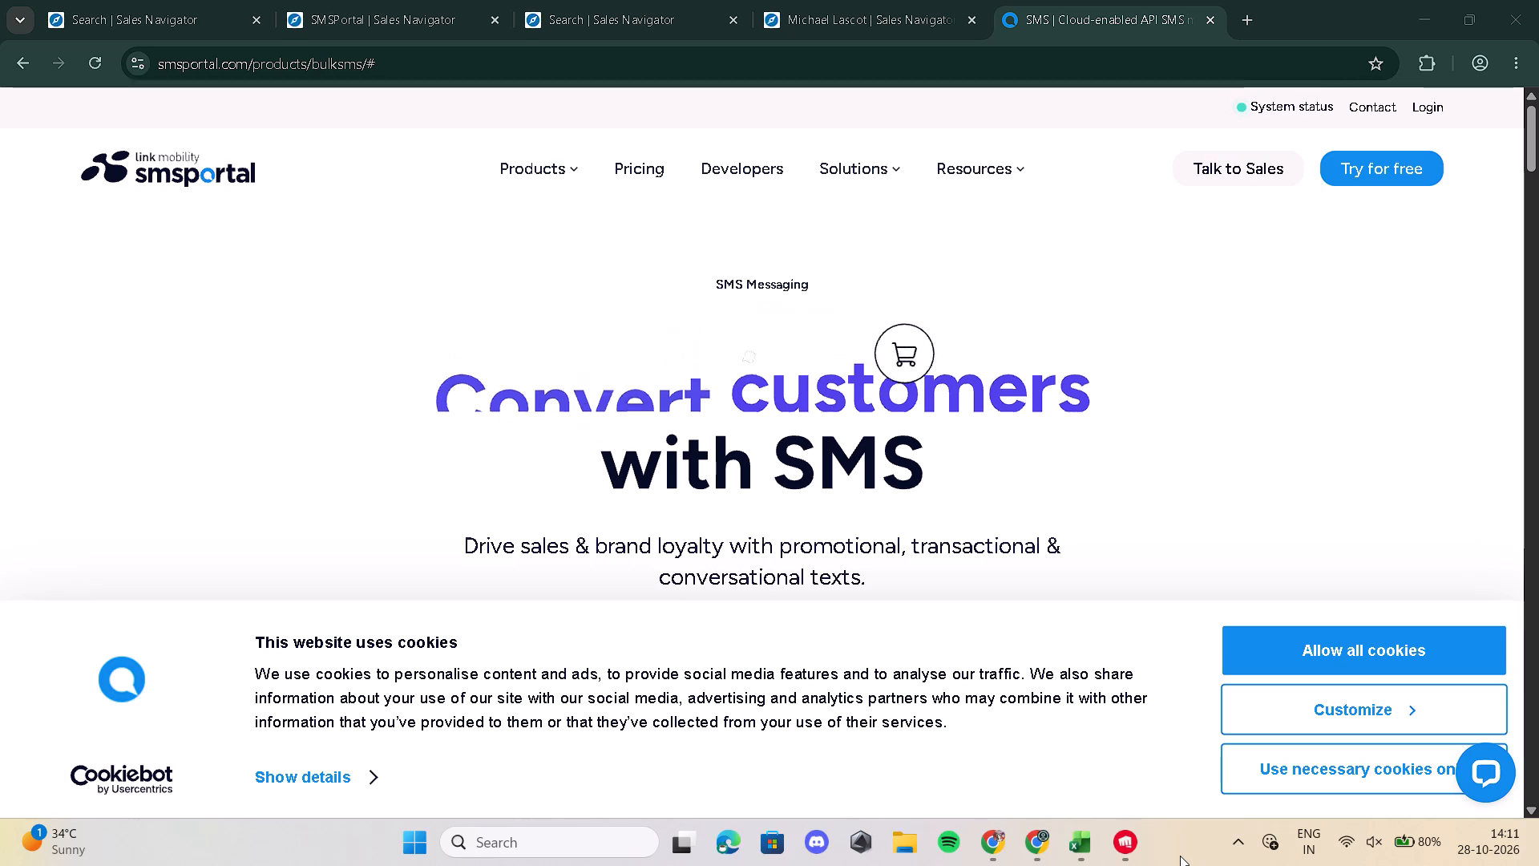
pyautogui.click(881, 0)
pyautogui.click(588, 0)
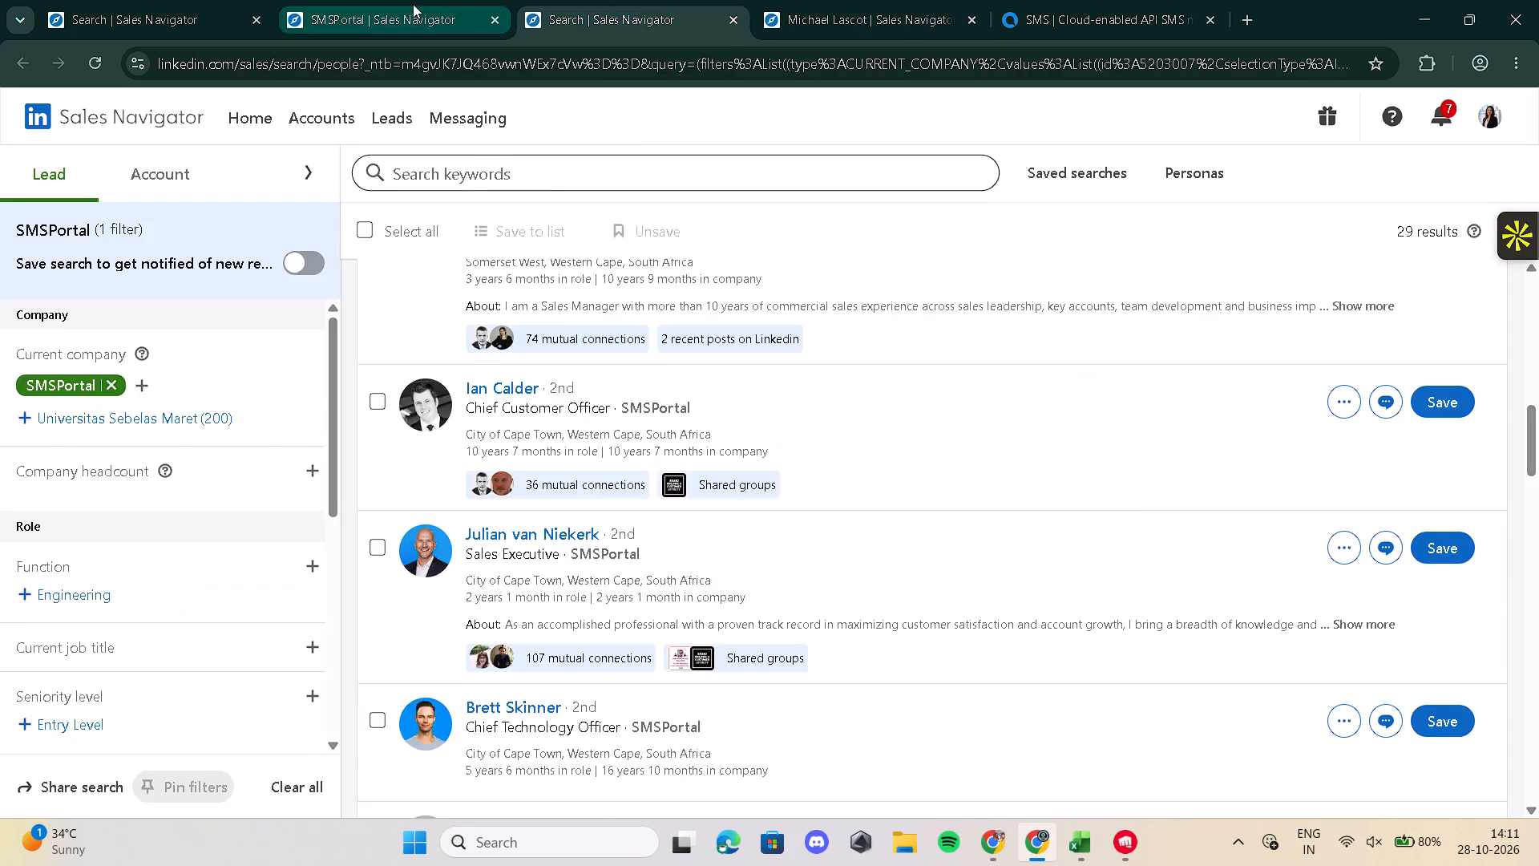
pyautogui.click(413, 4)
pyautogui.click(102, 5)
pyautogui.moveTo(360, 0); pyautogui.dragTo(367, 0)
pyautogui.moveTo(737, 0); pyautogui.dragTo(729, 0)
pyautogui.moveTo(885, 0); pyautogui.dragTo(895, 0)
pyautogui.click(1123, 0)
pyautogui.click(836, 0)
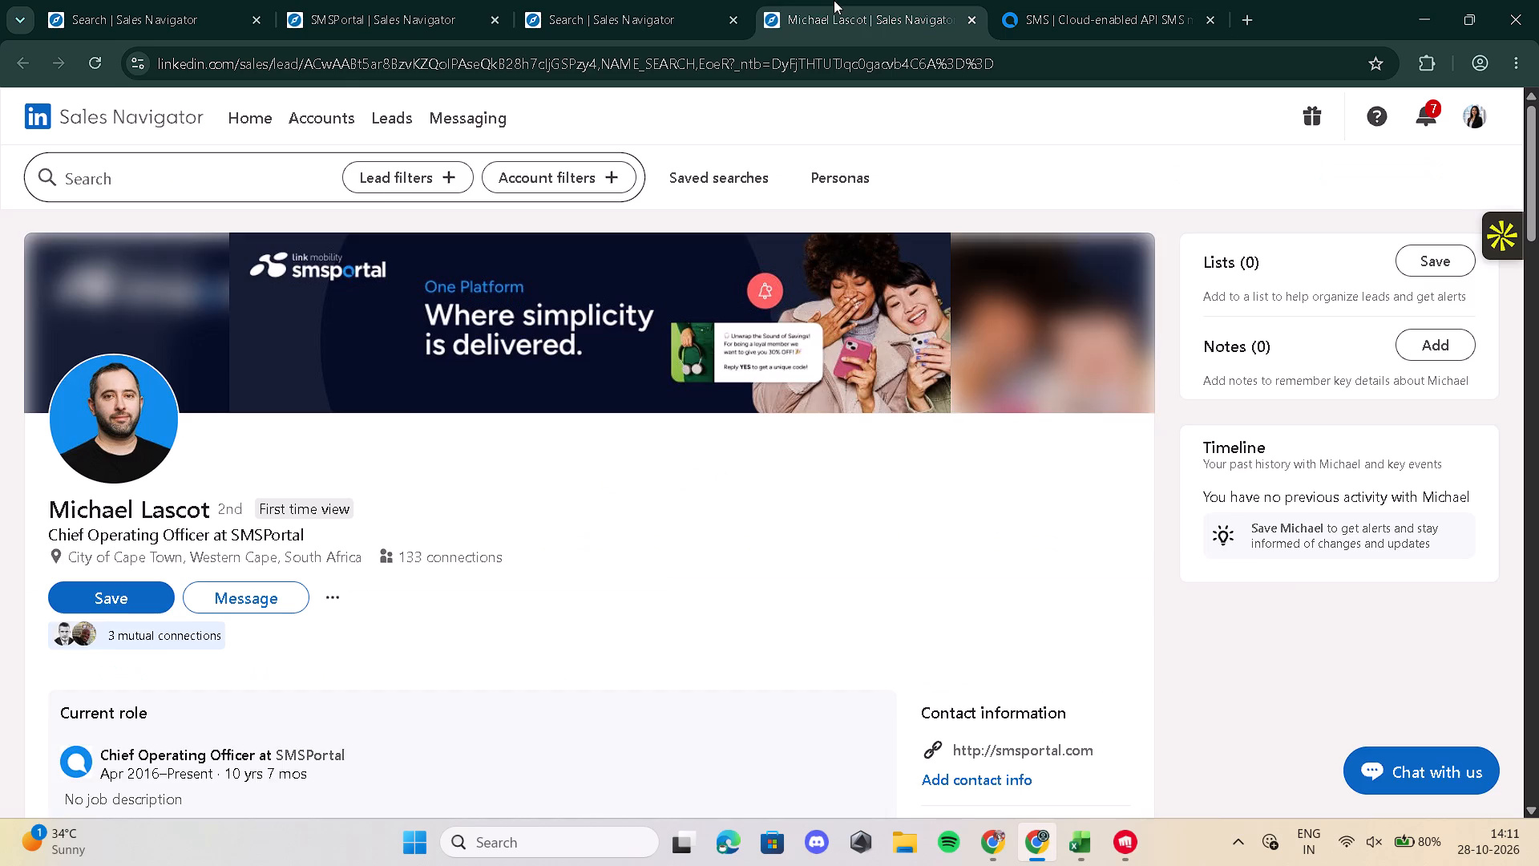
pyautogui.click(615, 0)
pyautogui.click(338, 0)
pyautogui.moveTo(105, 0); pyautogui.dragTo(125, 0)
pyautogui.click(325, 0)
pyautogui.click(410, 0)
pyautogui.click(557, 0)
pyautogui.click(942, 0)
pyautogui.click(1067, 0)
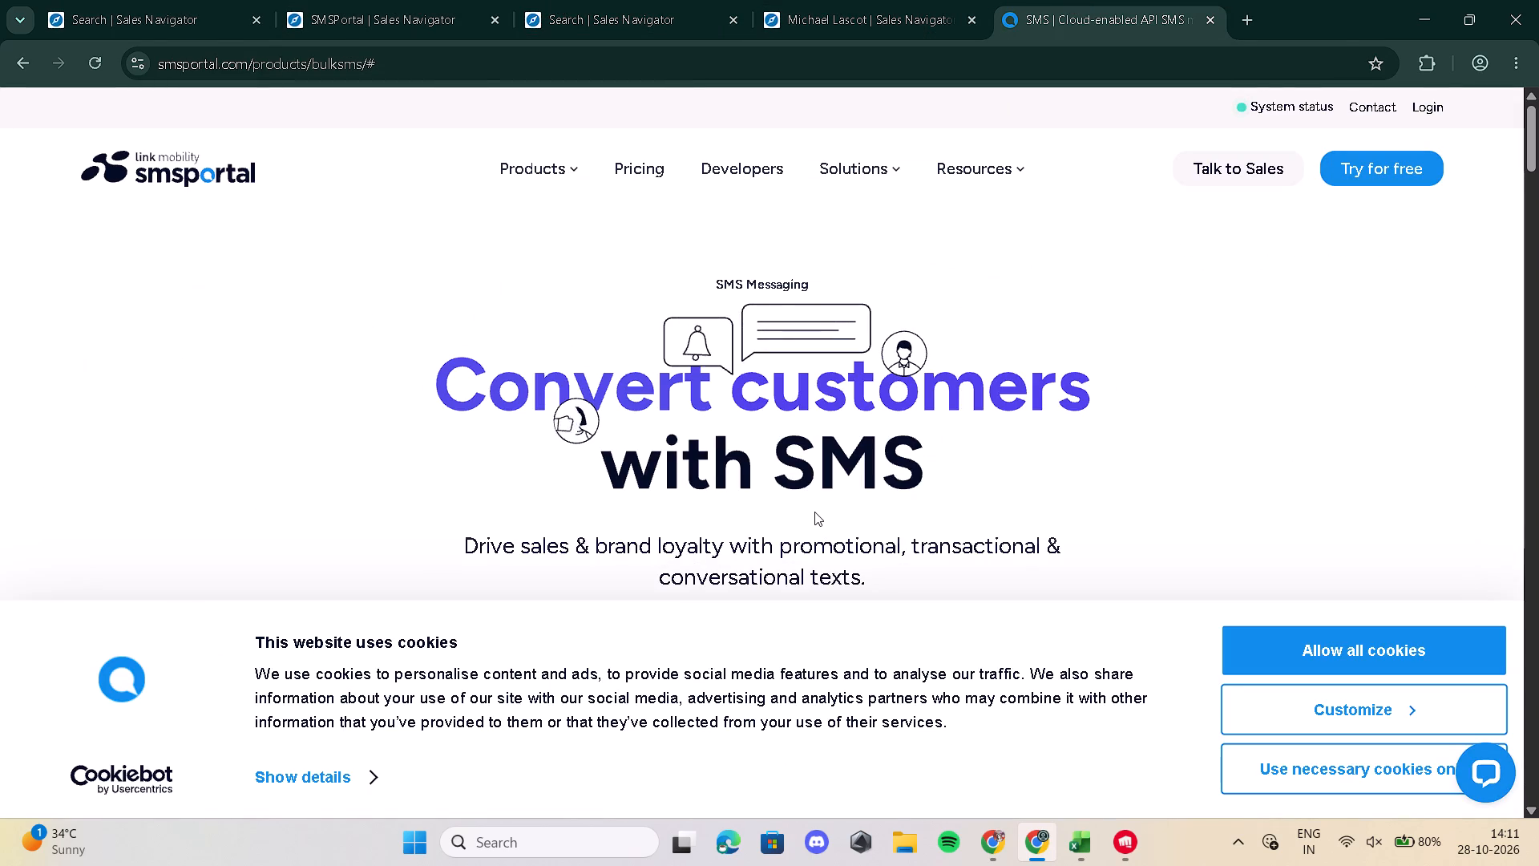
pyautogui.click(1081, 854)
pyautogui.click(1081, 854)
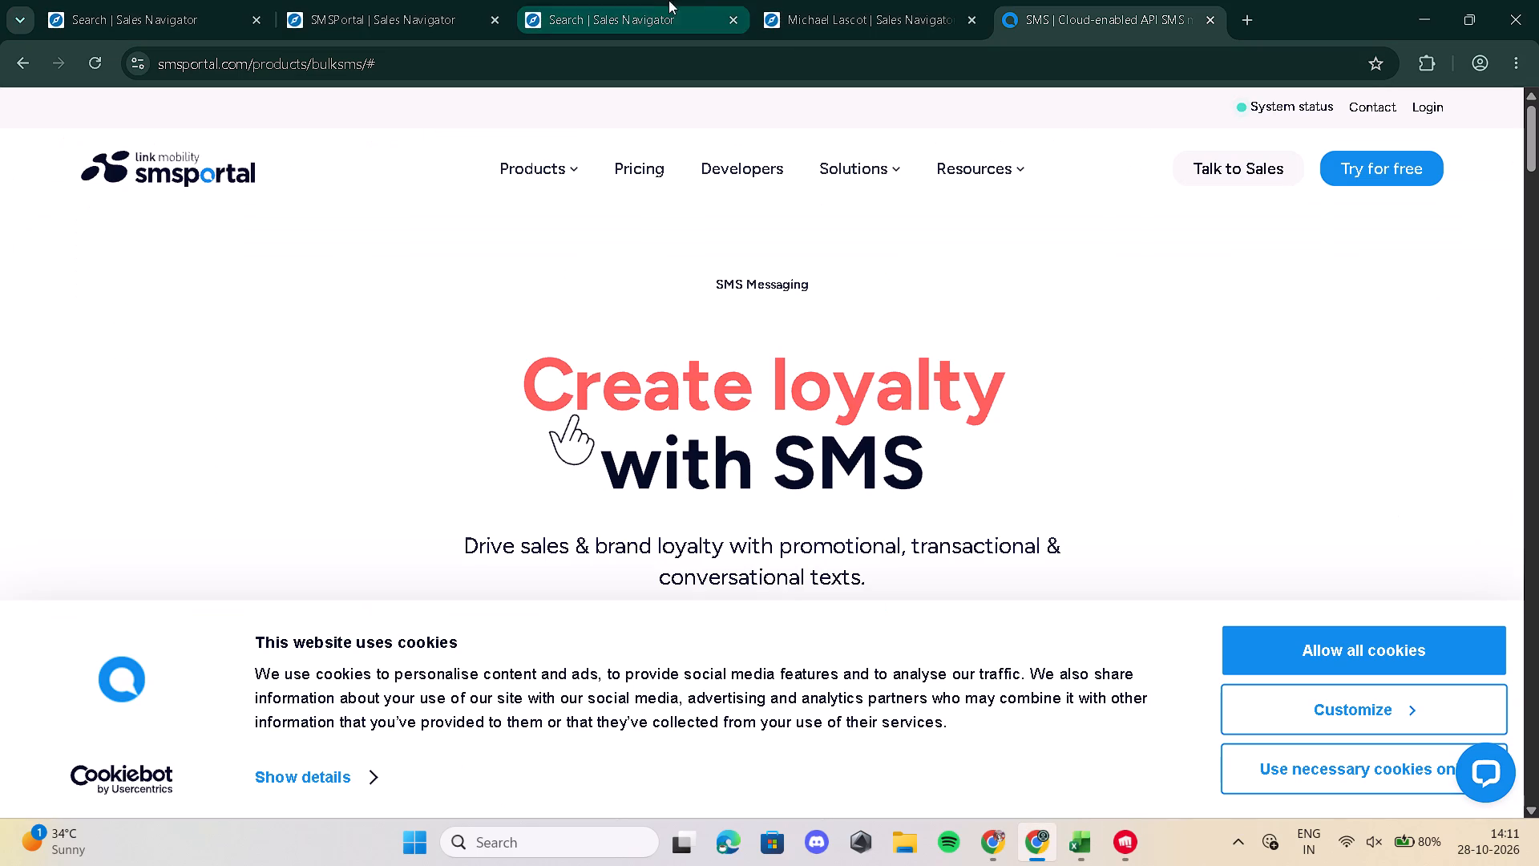
# Close the SMSPortal website tab and the Sales Navigator profile tab of SMSPortal's Chief Operating Officer.
pyautogui.click(871, 0)
pyautogui.click(1125, 0)
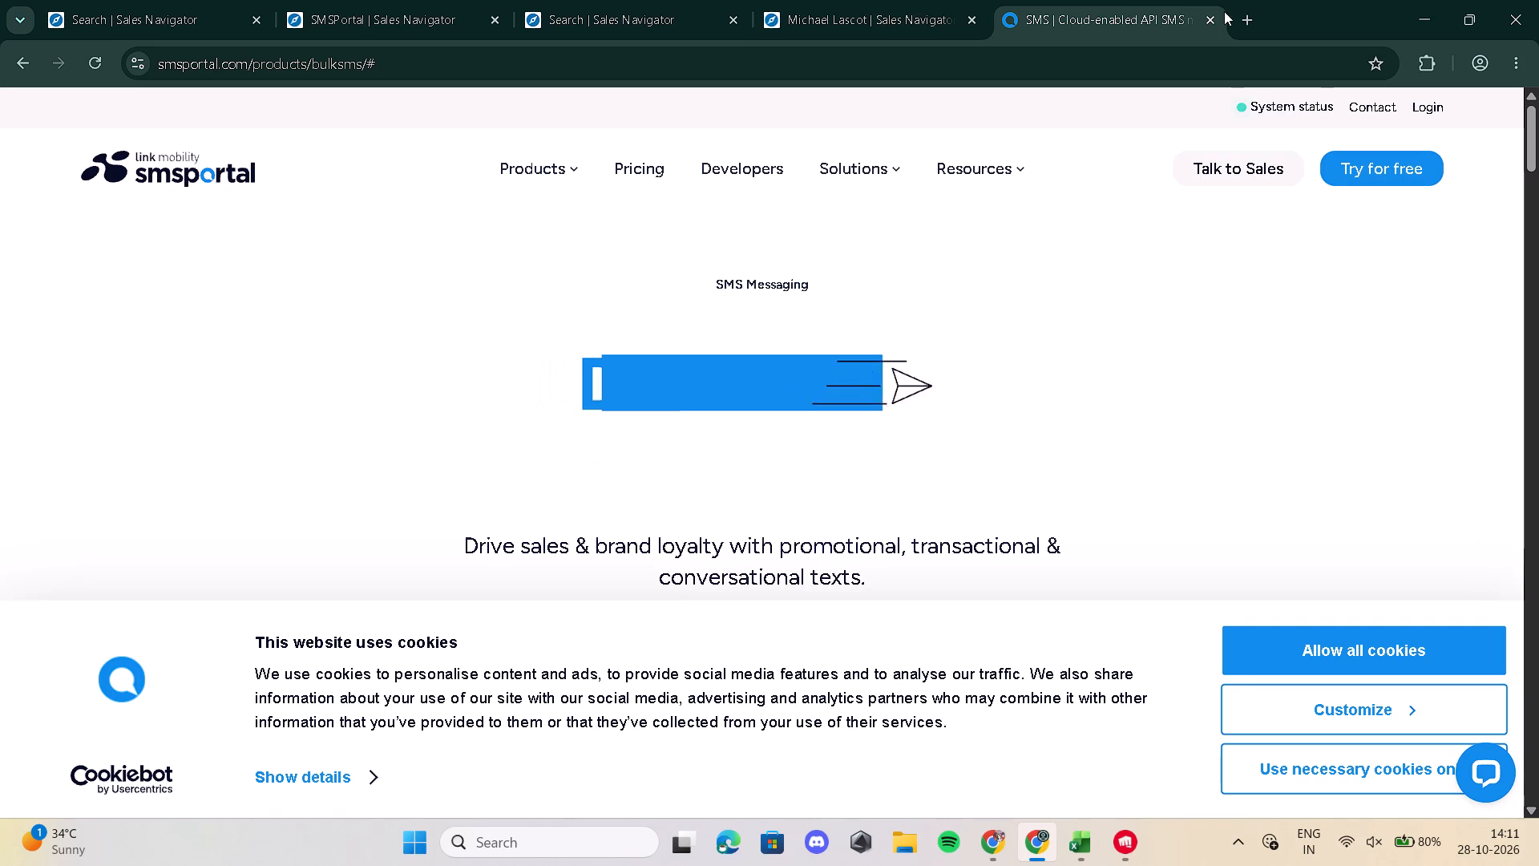
pyautogui.doubleClick(1218, 14)
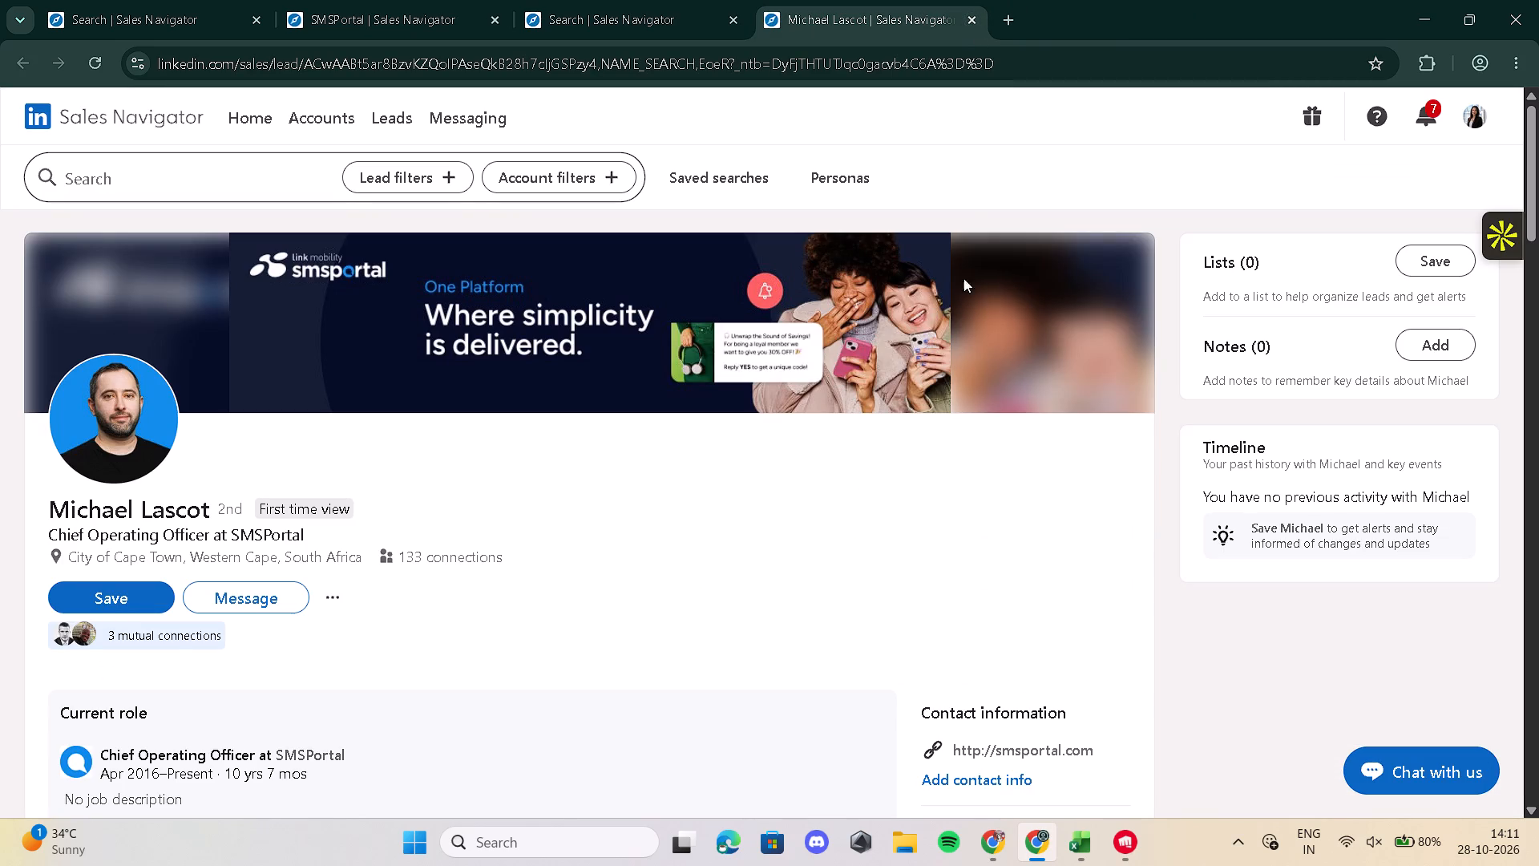
pyautogui.click(1066, 862)
pyautogui.click(1066, 862)
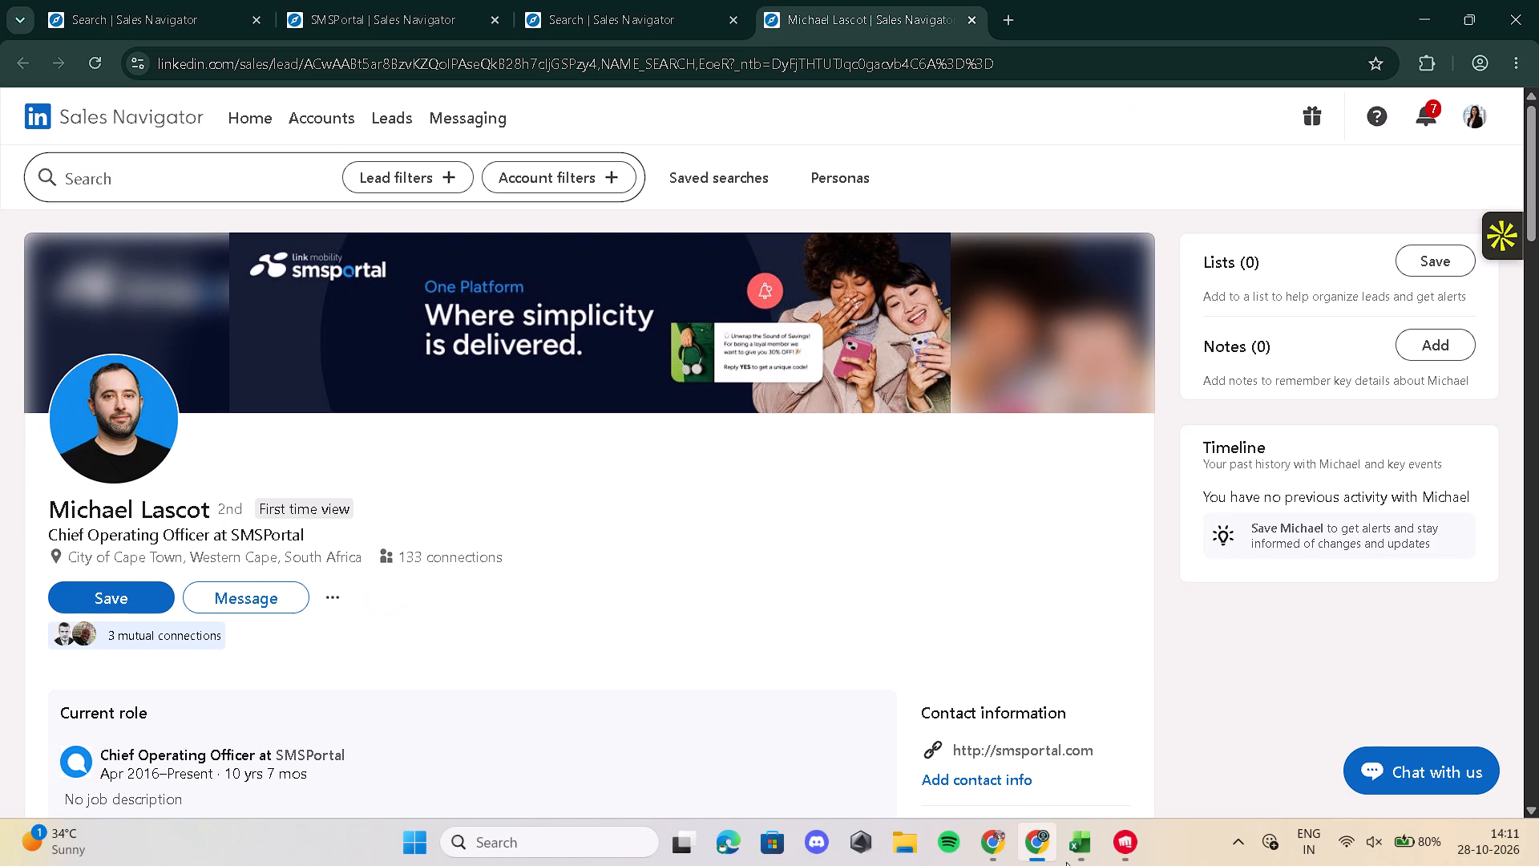
pyautogui.click(1066, 862)
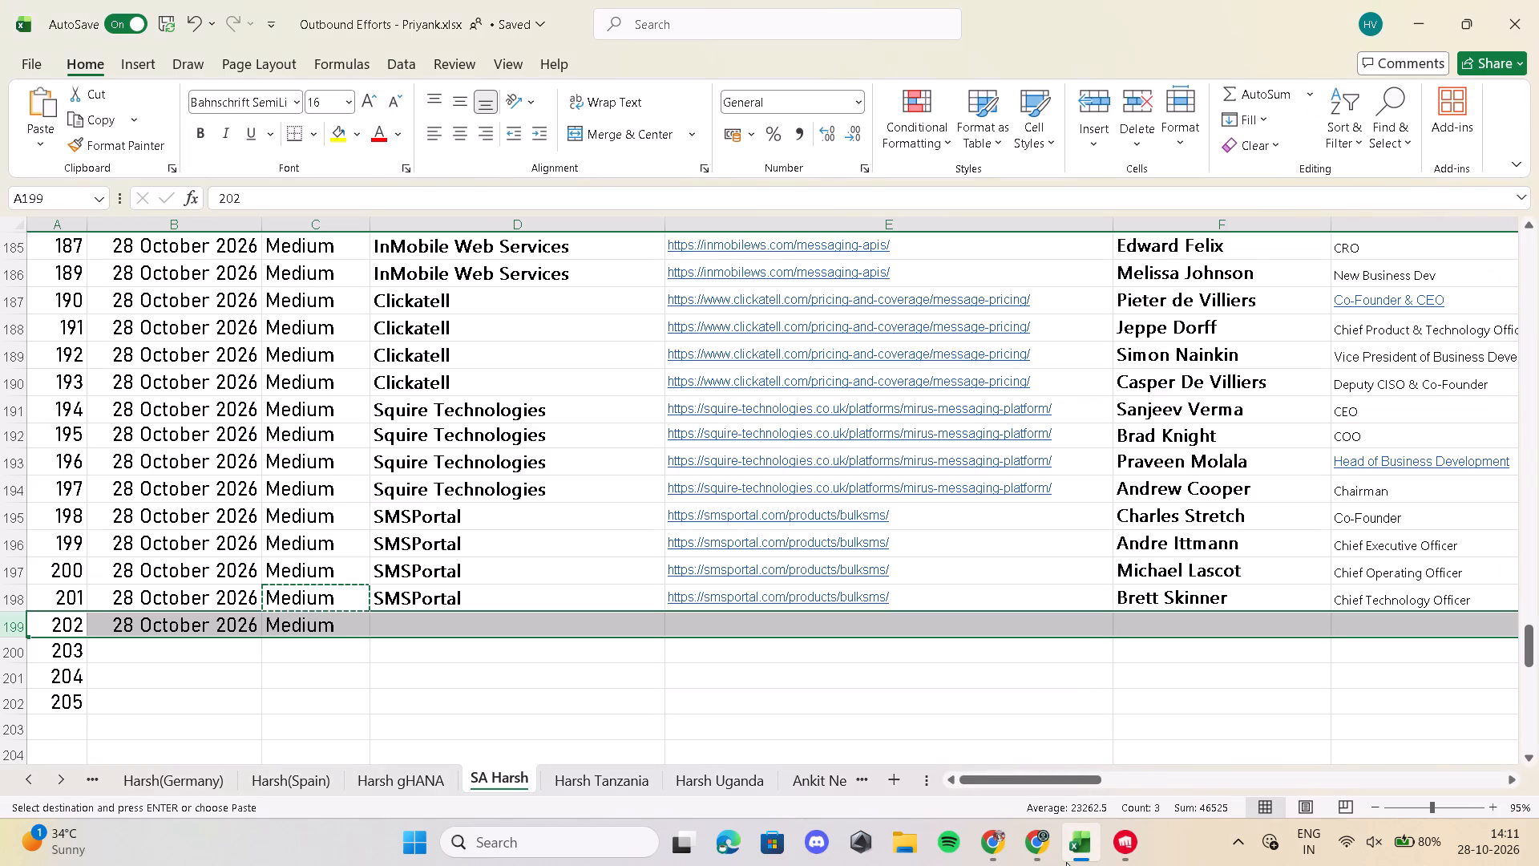
pyautogui.click(1066, 862)
pyautogui.click(1066, 862)
pyautogui.click(1066, 862)
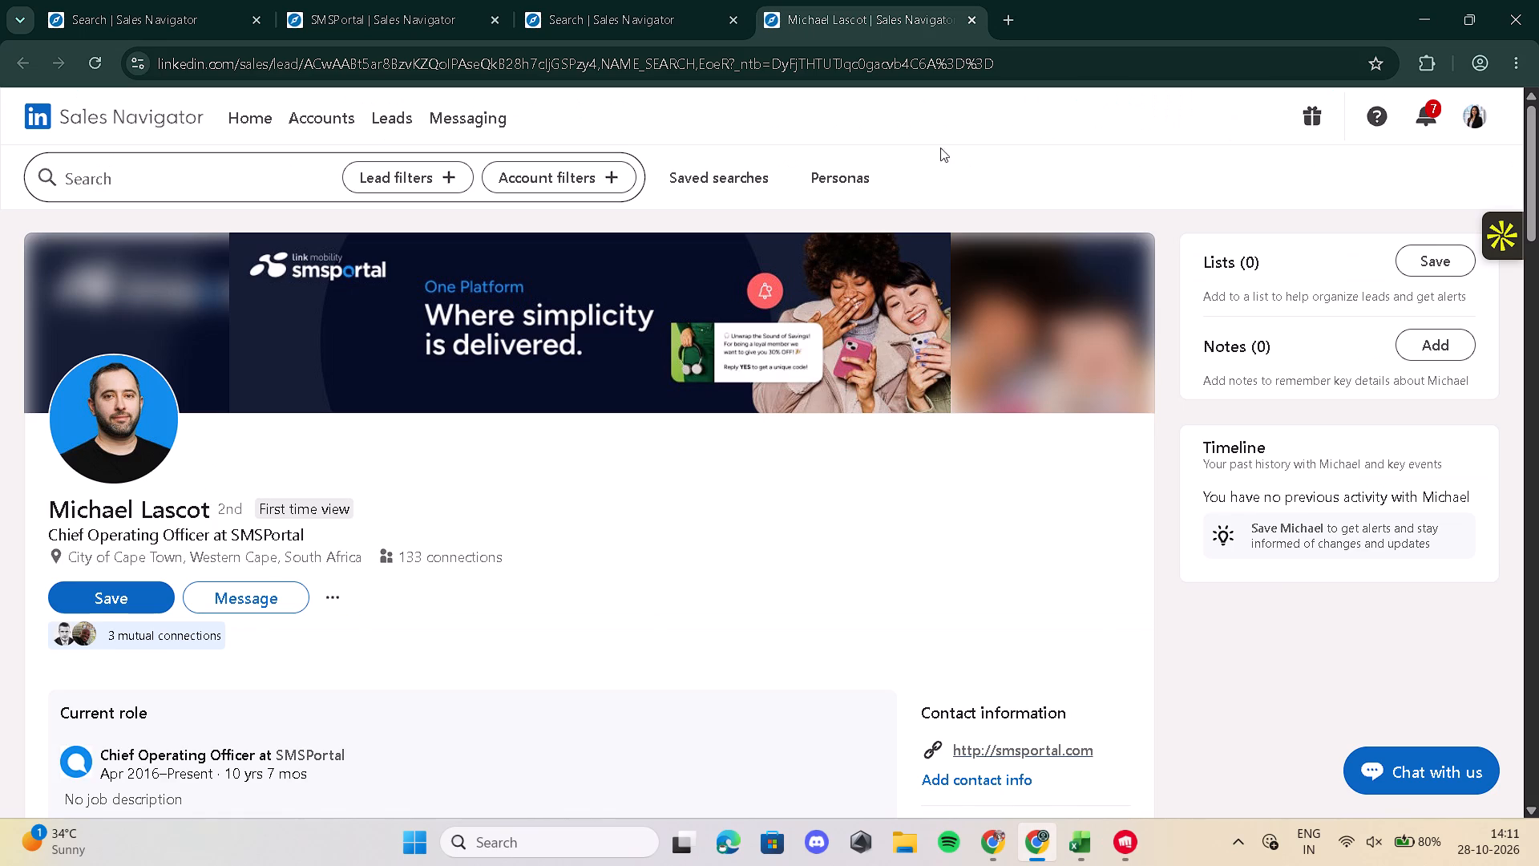
pyautogui.click(693, 0)
pyautogui.click(848, 0)
pyautogui.click(968, 18)
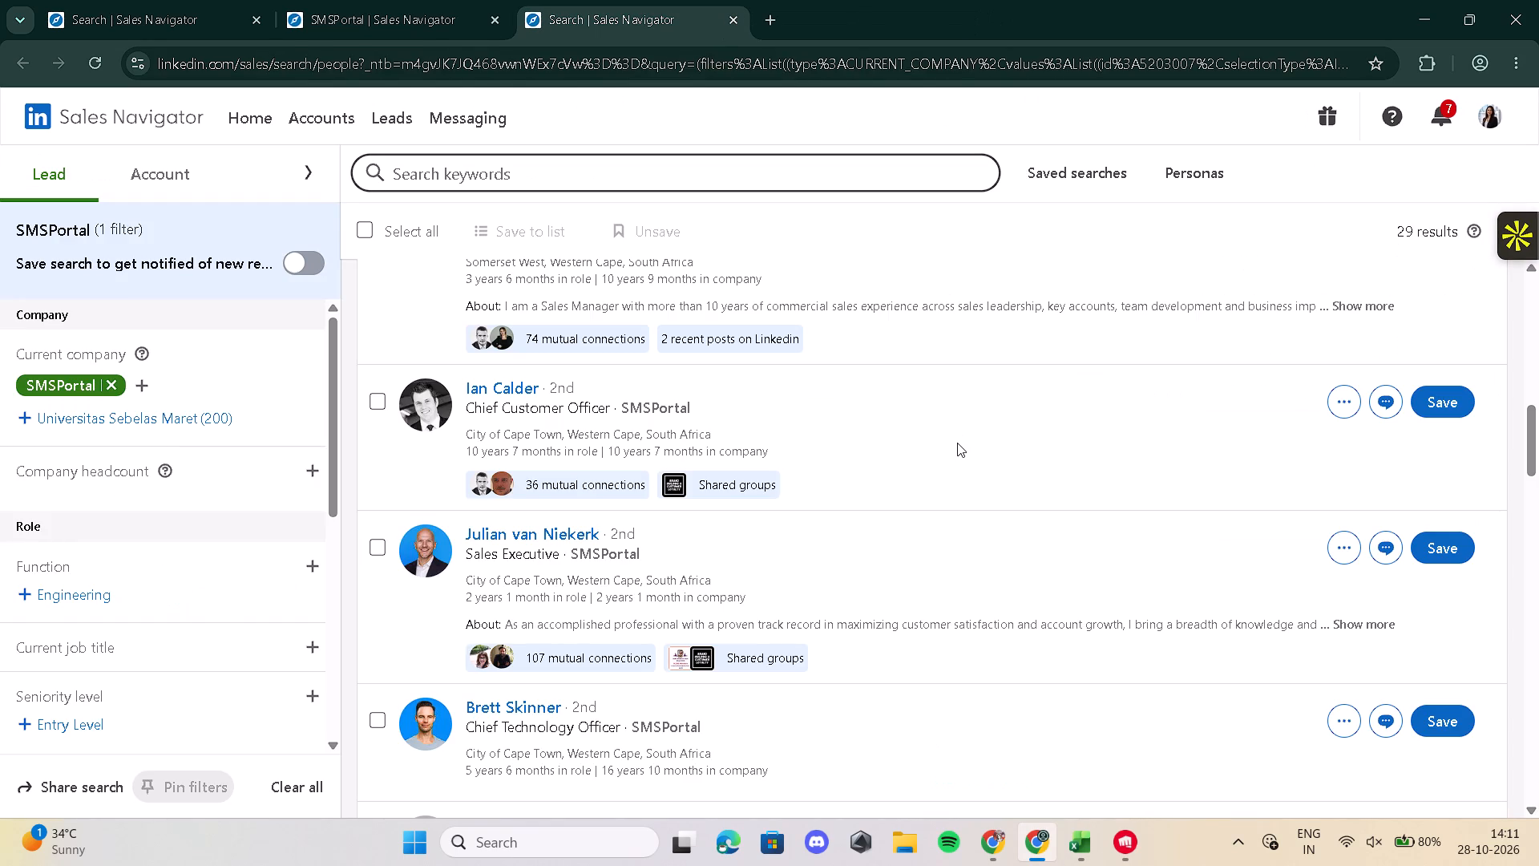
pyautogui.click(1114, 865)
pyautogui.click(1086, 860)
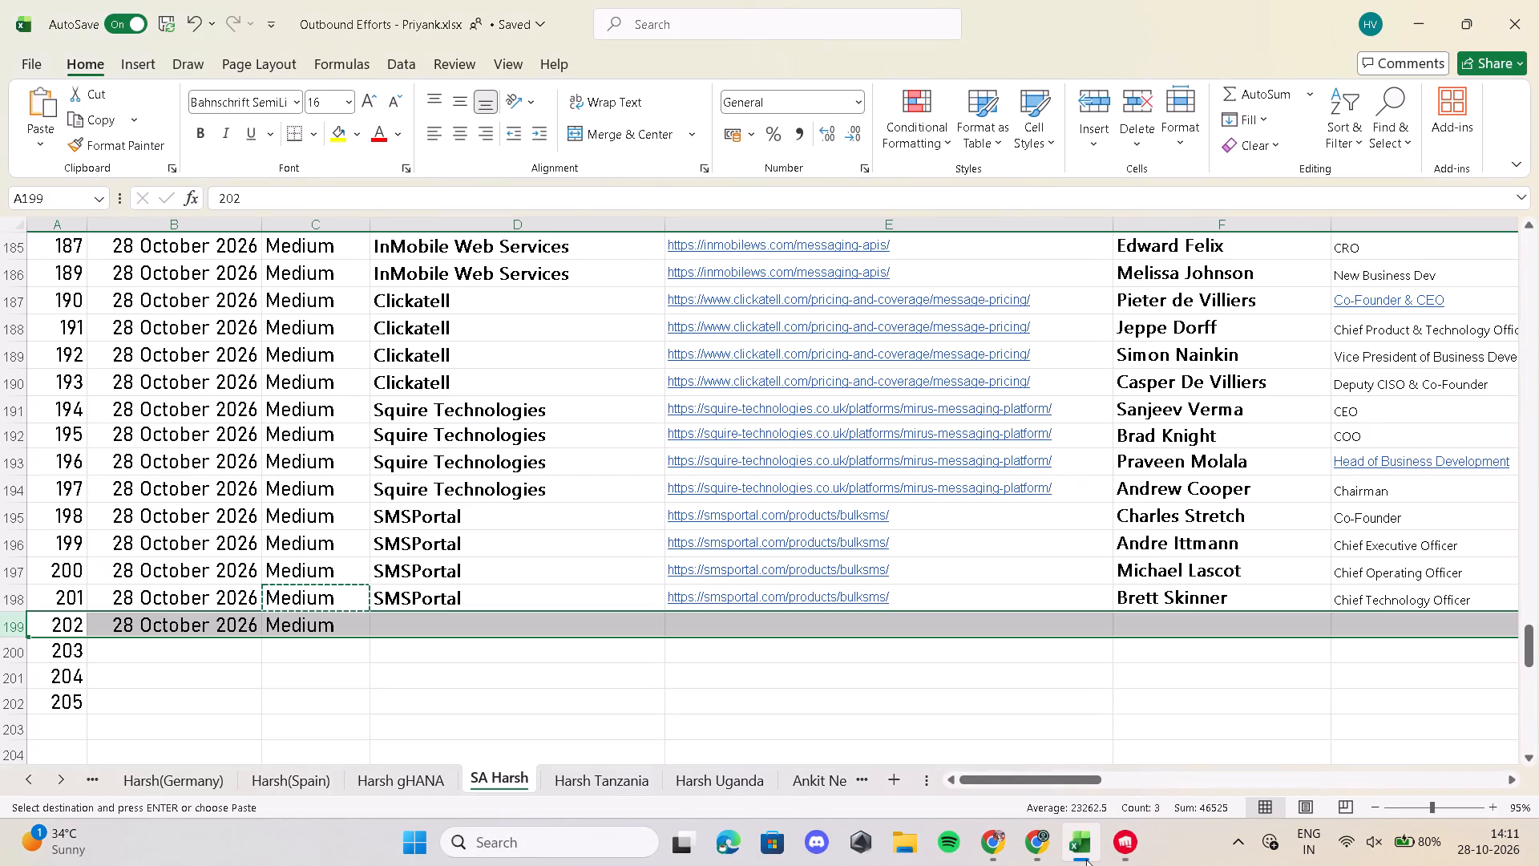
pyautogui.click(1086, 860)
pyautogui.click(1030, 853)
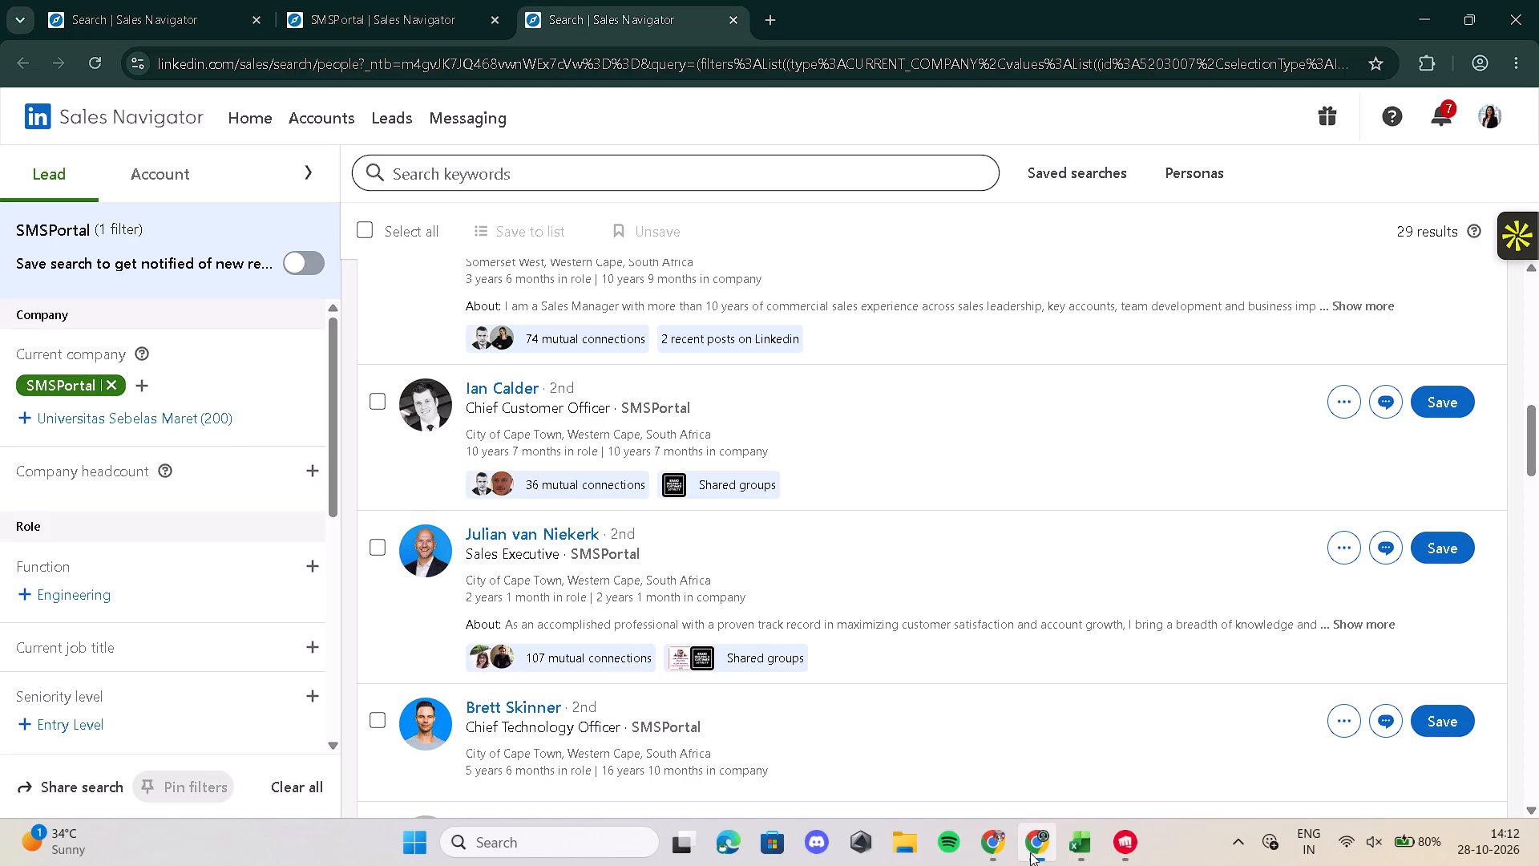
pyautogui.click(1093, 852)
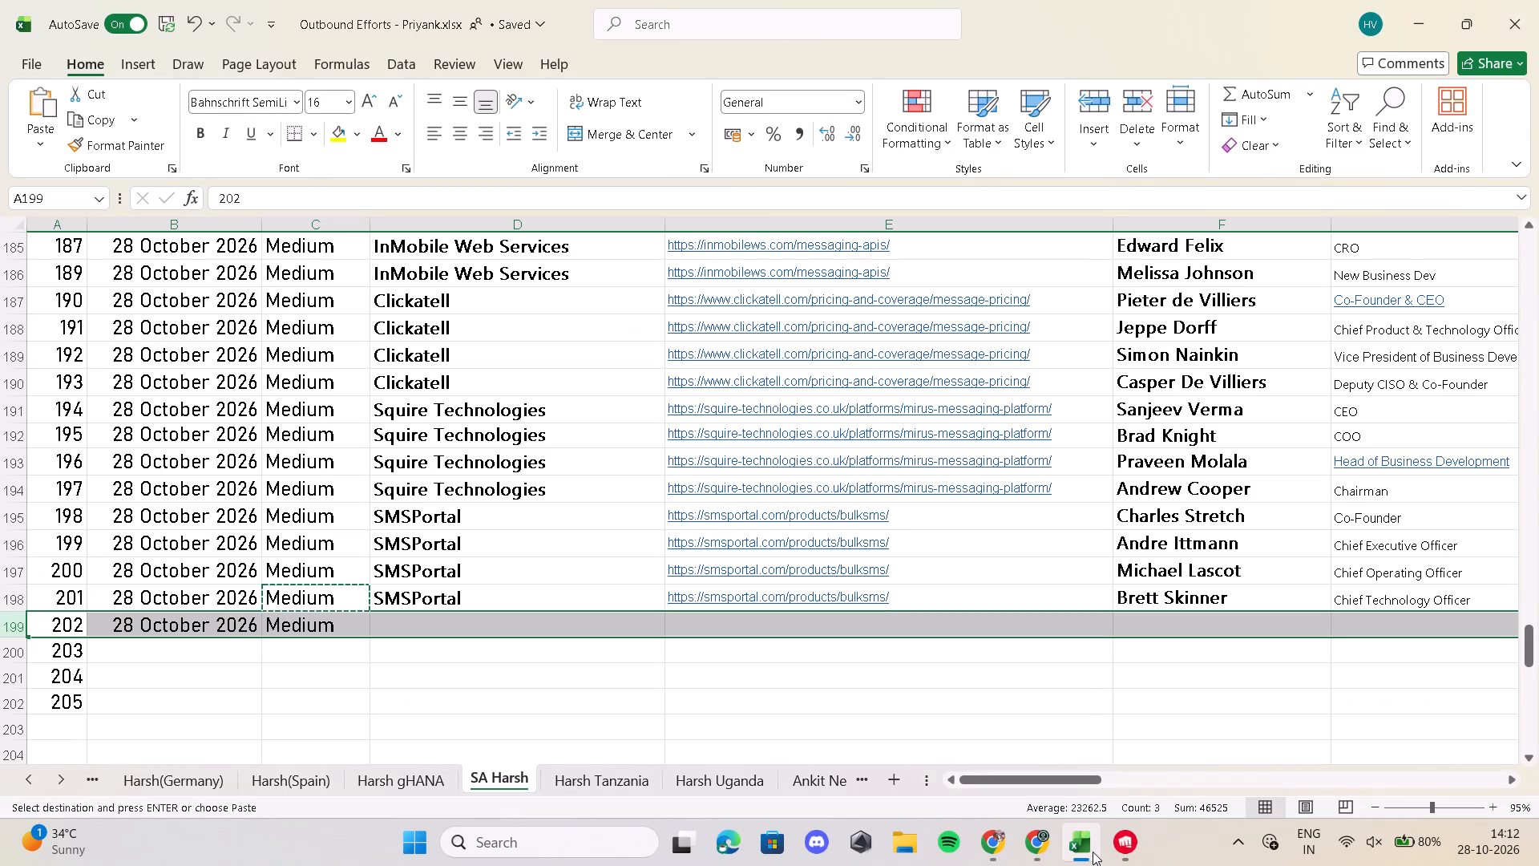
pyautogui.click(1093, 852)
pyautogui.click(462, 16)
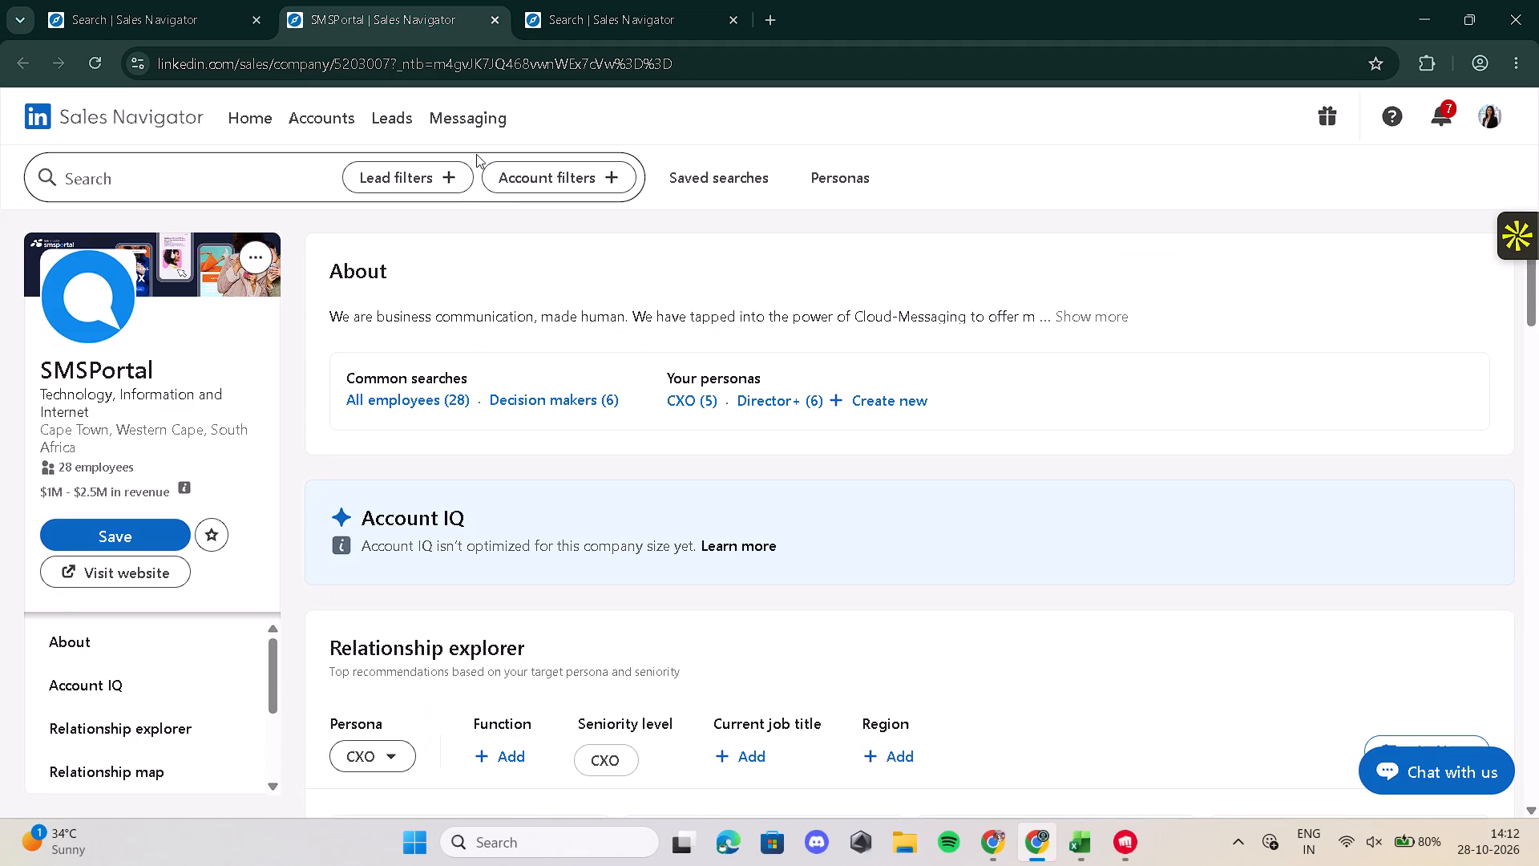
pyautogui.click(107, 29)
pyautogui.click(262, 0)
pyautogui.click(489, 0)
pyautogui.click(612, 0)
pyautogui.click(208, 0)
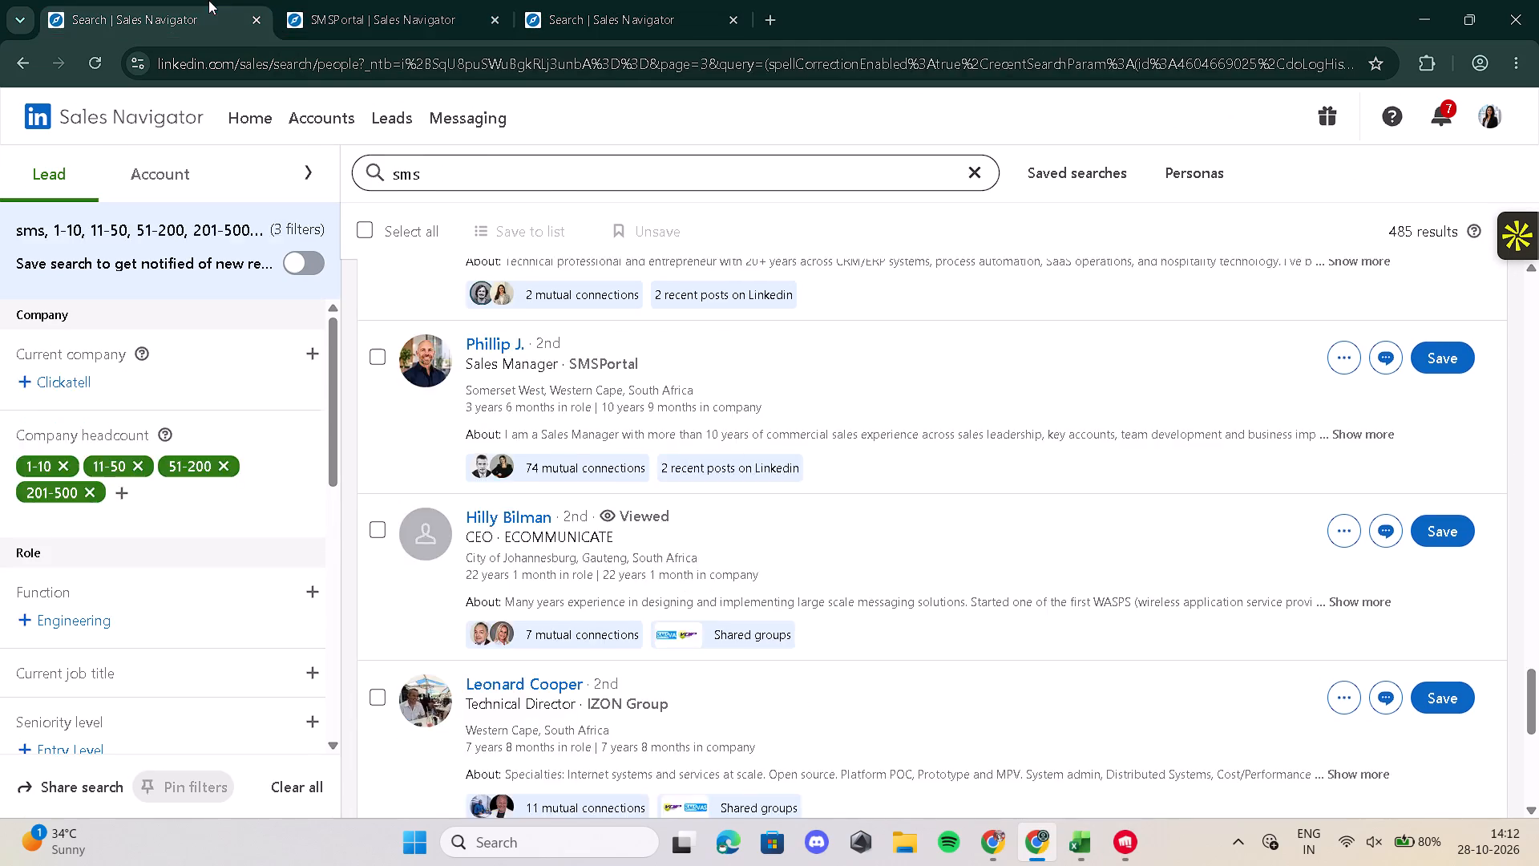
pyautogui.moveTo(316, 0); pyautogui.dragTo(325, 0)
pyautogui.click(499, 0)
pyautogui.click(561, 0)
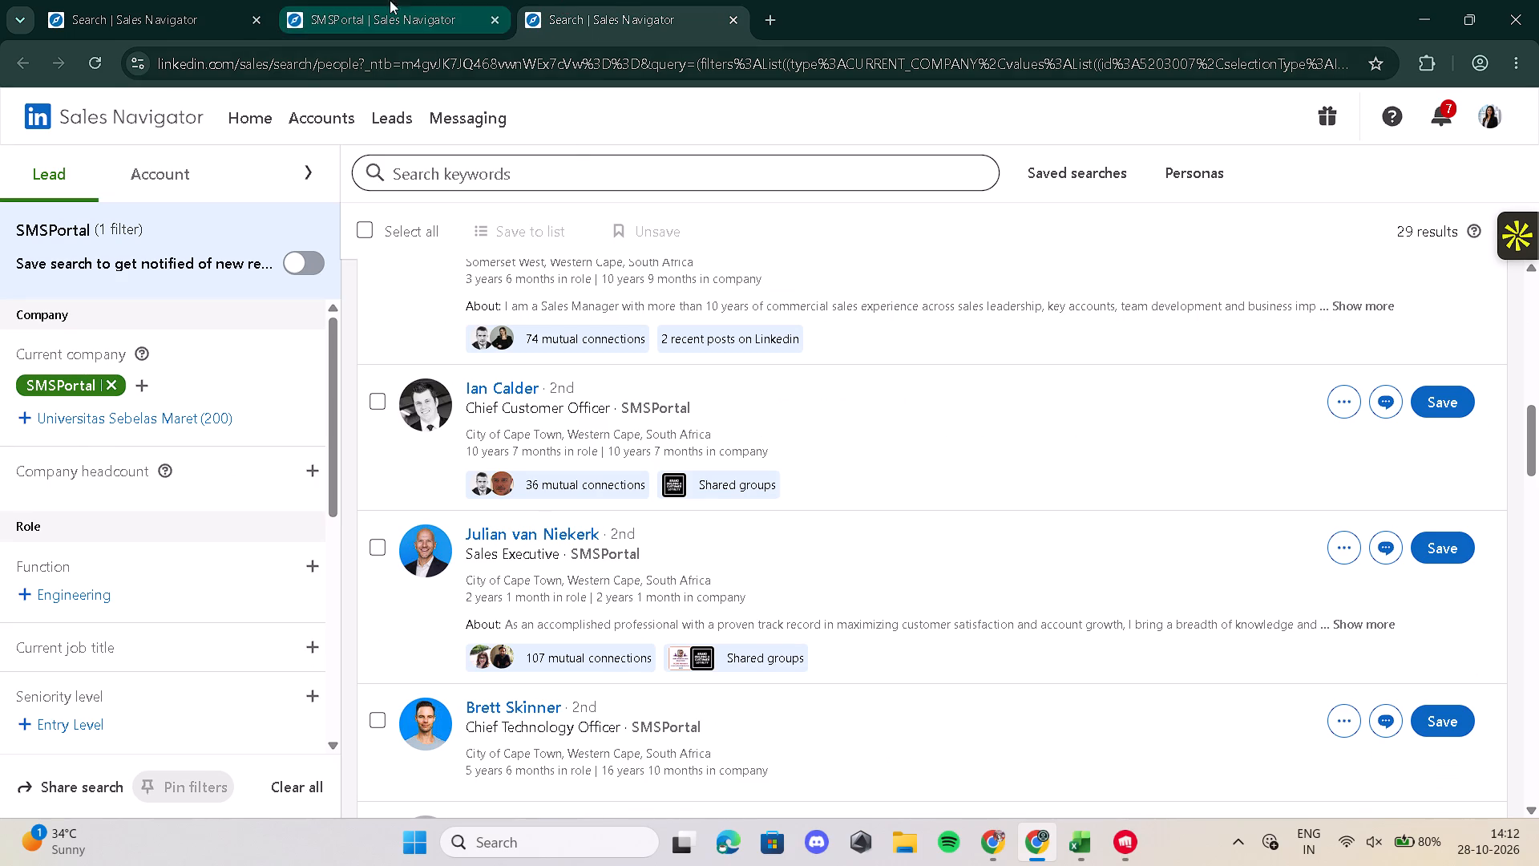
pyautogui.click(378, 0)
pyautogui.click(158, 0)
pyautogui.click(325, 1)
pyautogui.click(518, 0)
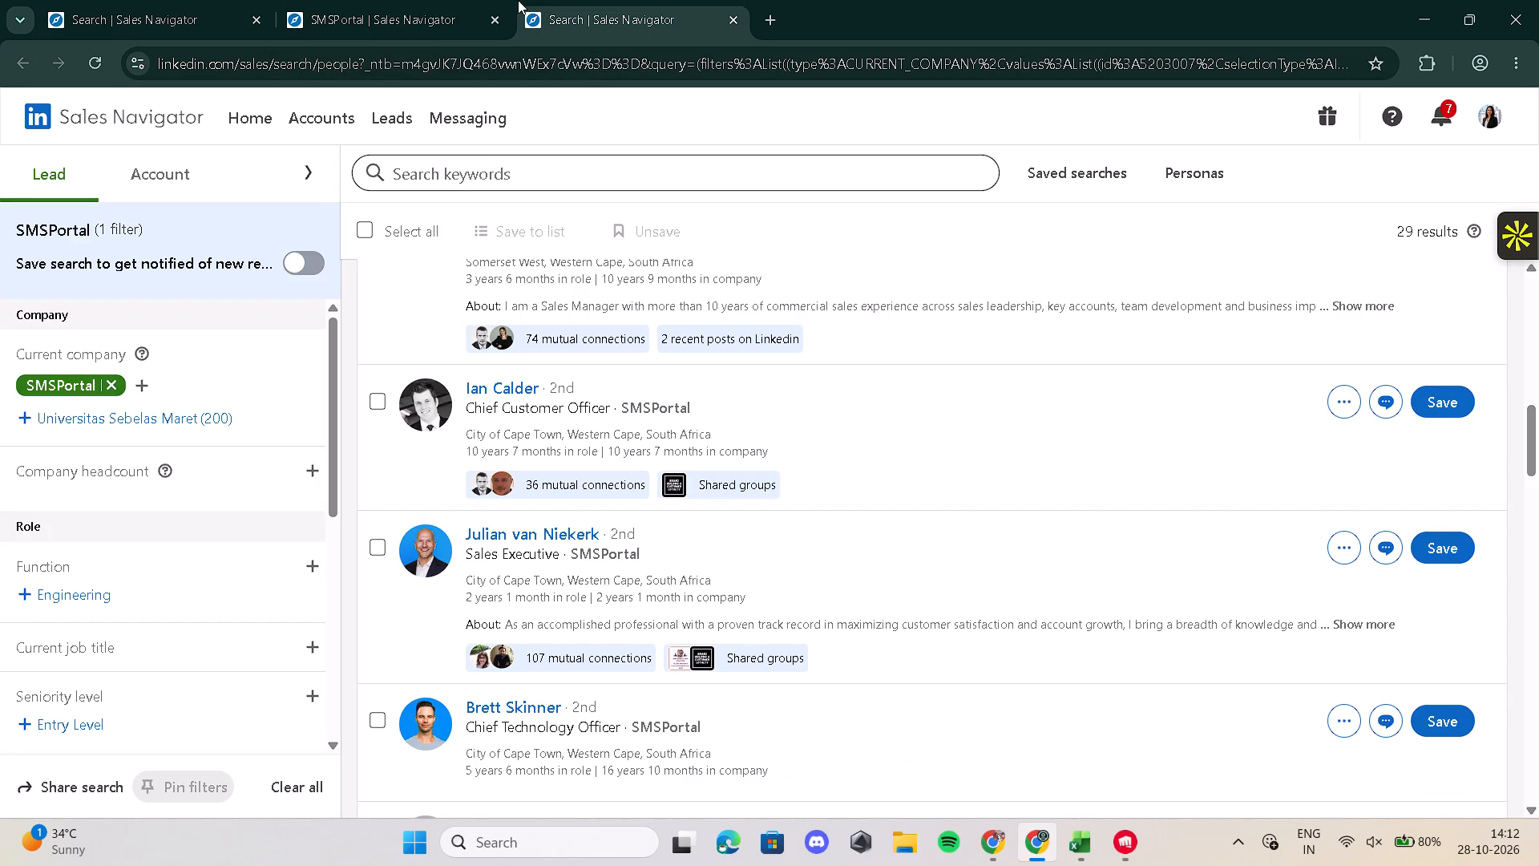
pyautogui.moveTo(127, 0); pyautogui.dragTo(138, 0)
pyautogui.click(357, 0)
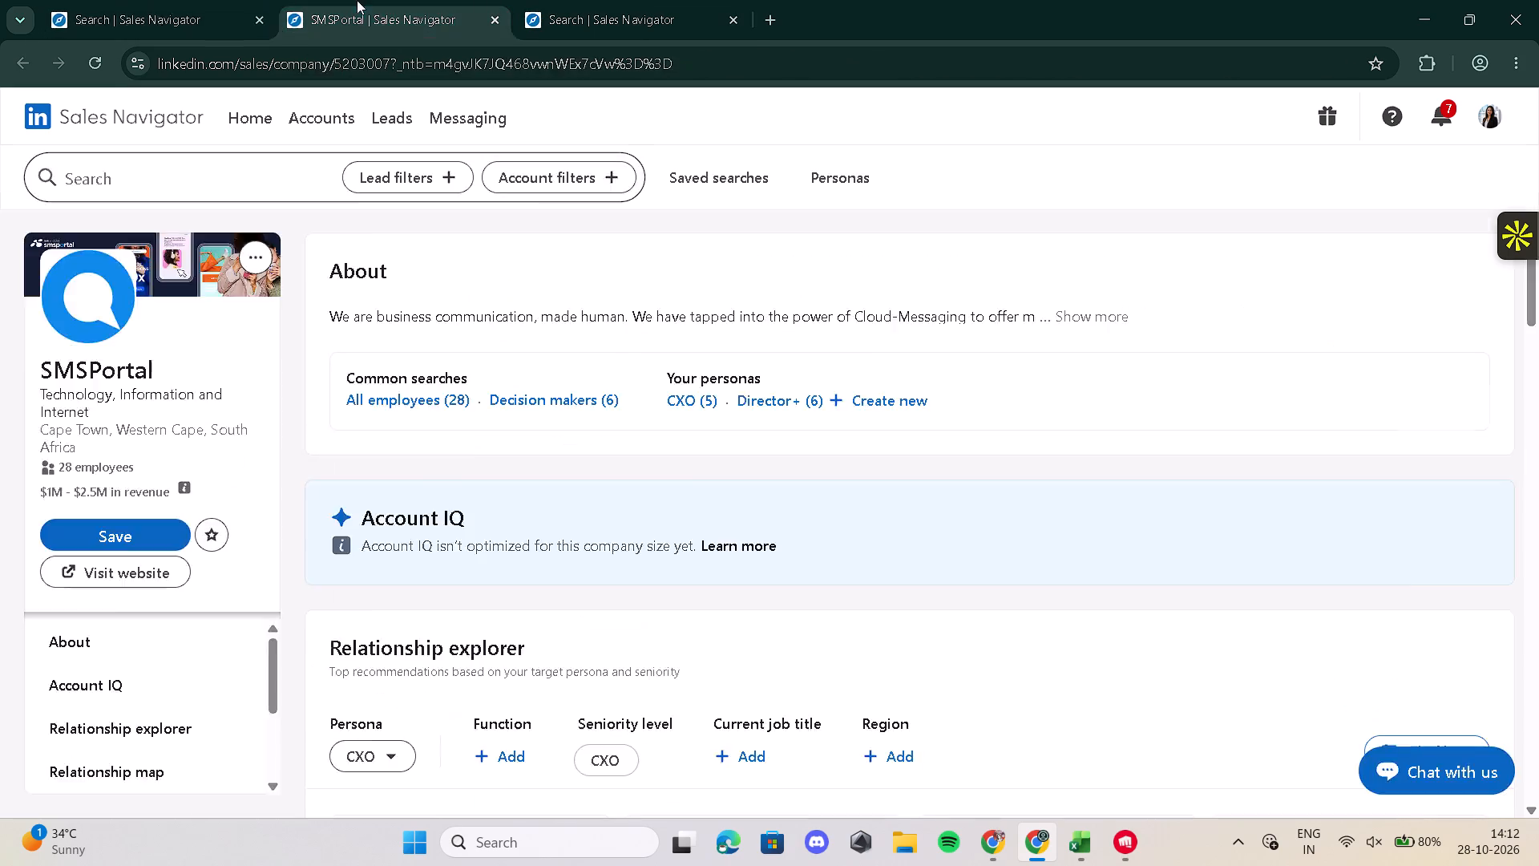
# Examine the remaining SMSPortal lead results for a senior person not among the contacts recorded on the SA Harsh sheet.
pyautogui.click(663, 0)
pyautogui.scroll(-5, 769, 524)
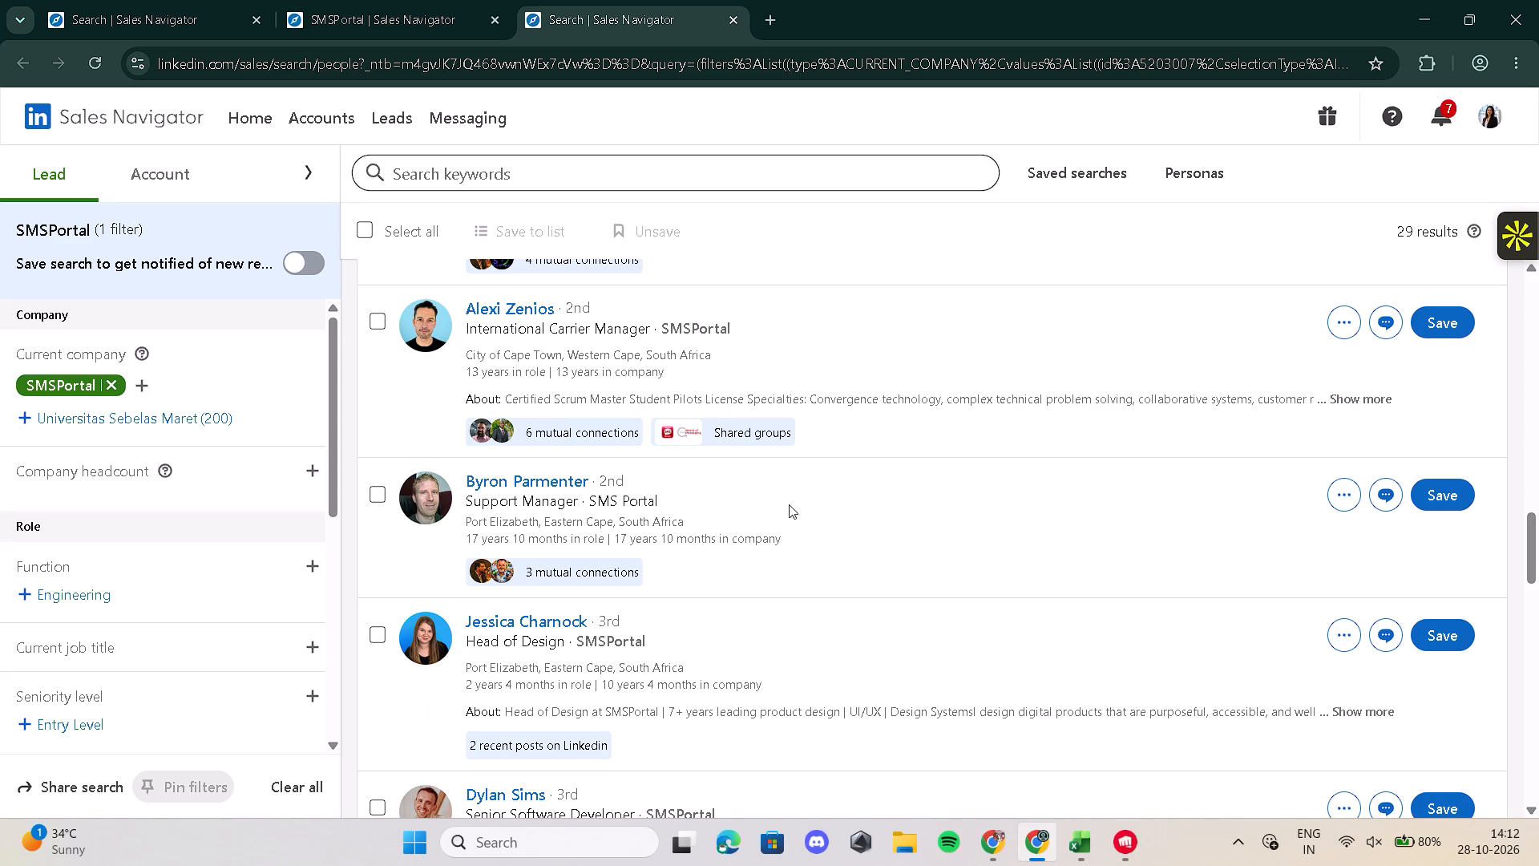
pyautogui.click(146, 1)
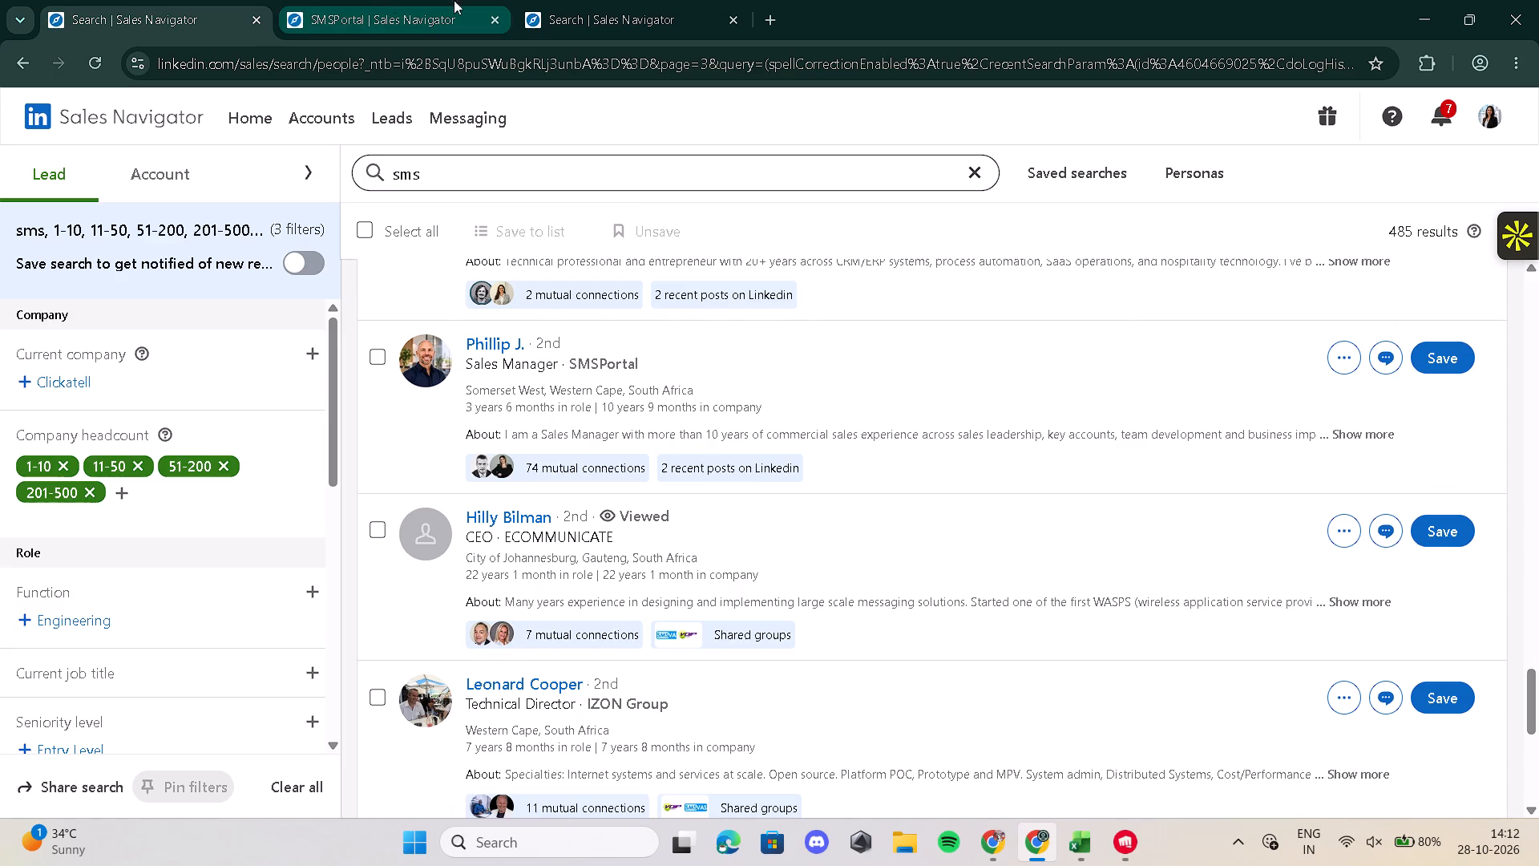
pyautogui.click(484, 0)
pyautogui.click(596, 0)
pyautogui.click(186, 0)
pyautogui.click(405, 0)
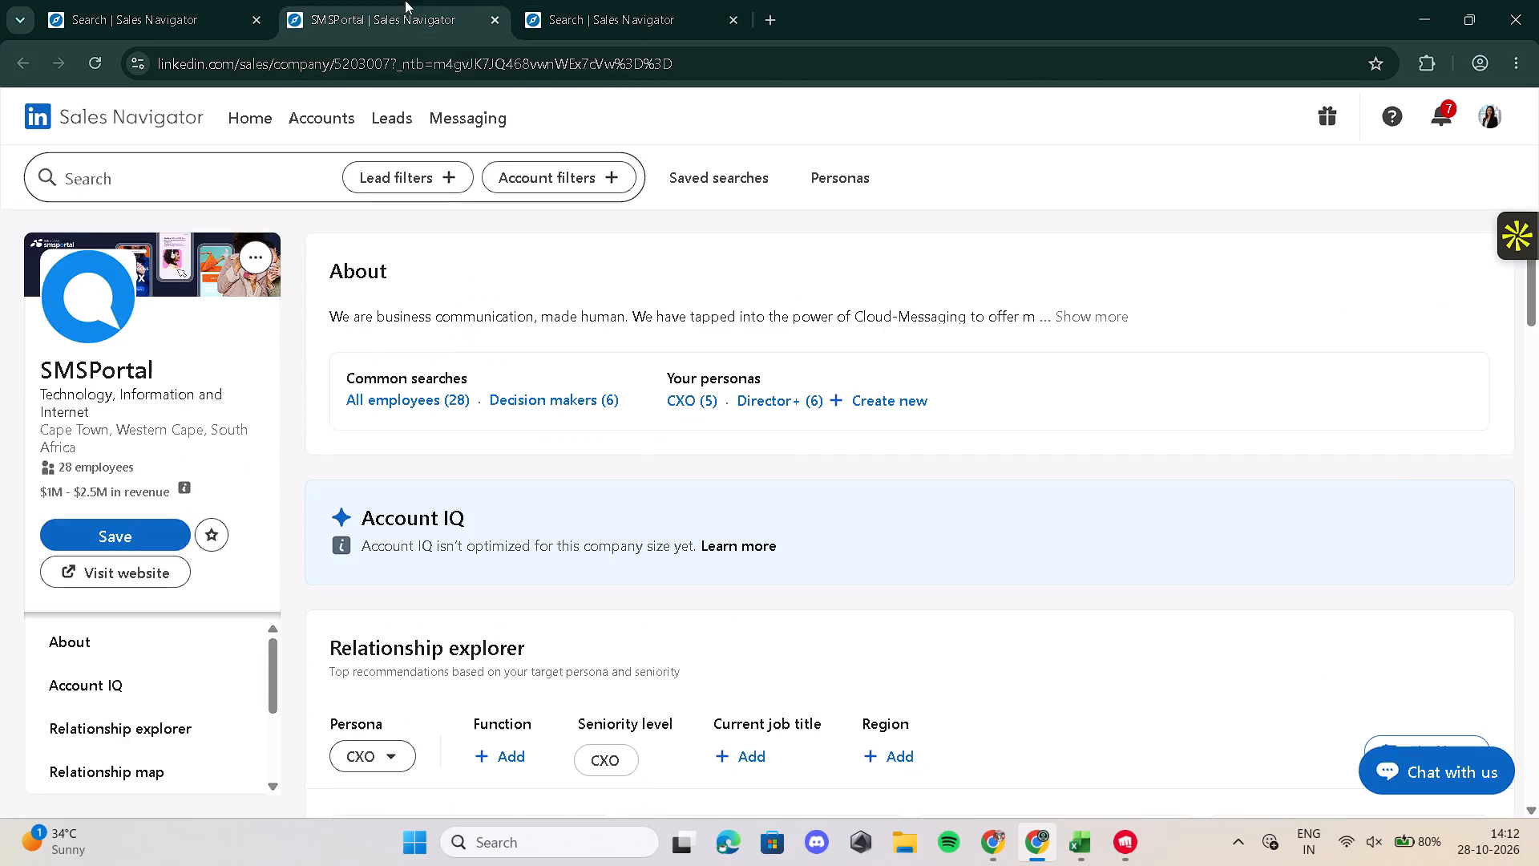
pyautogui.click(537, 0)
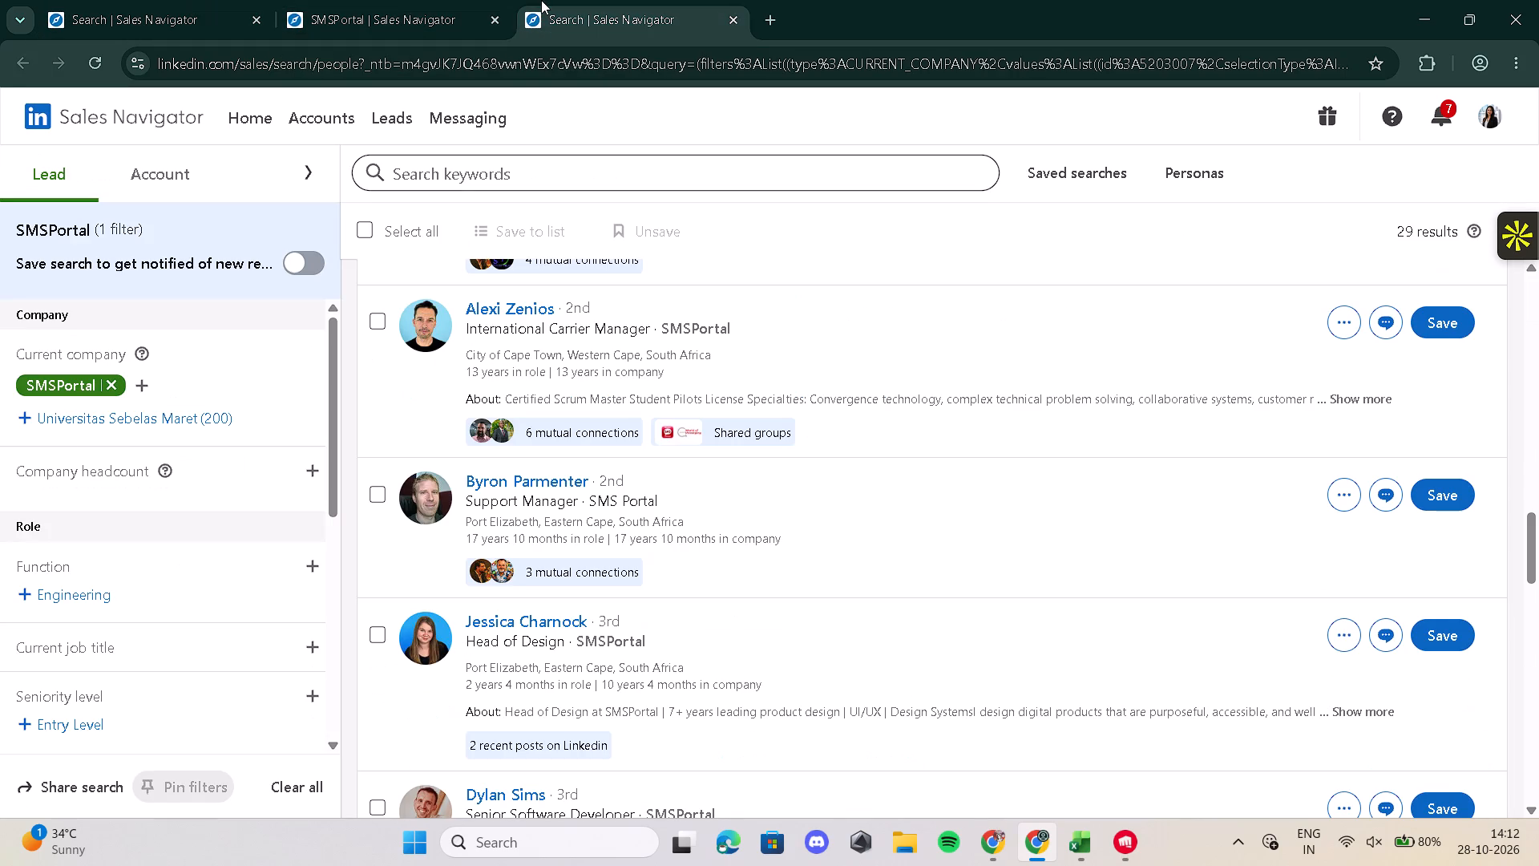
pyautogui.scroll(-6, 711, 480)
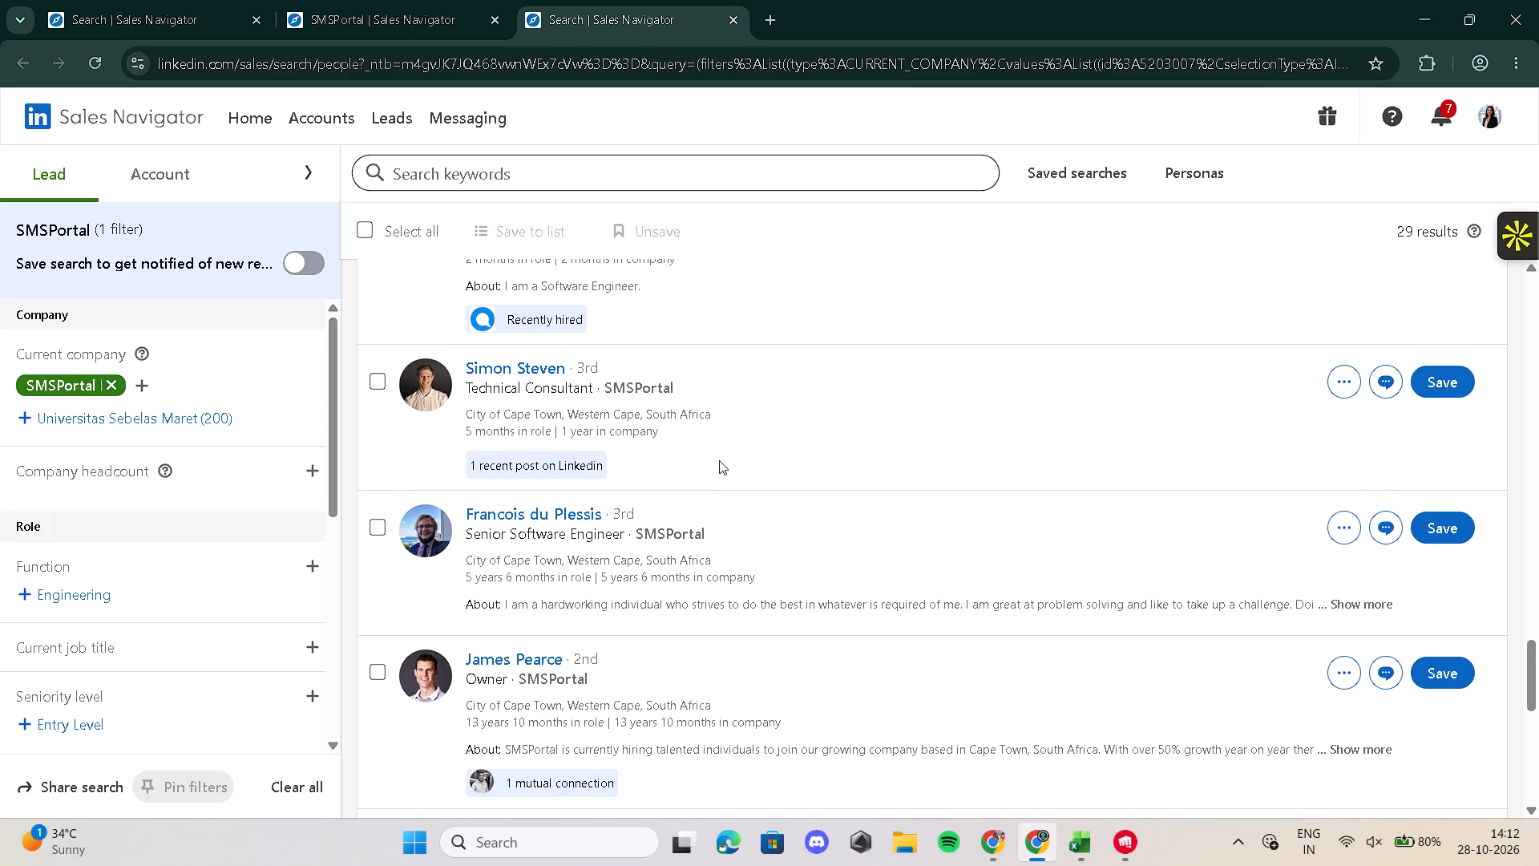
pyautogui.click(1063, 864)
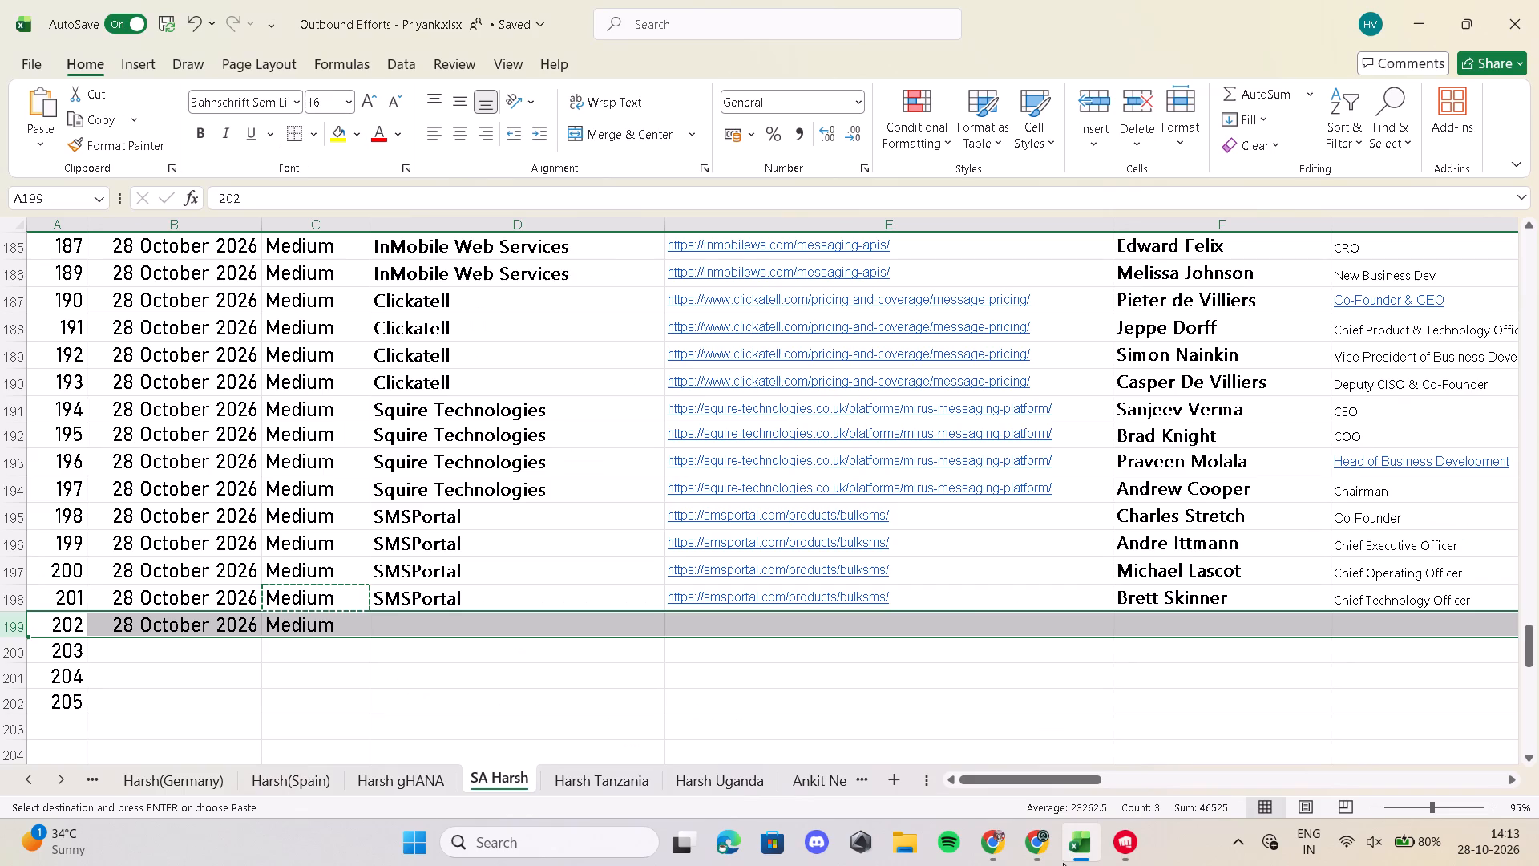
pyautogui.click(1063, 863)
pyautogui.scroll(-1, 677, 599)
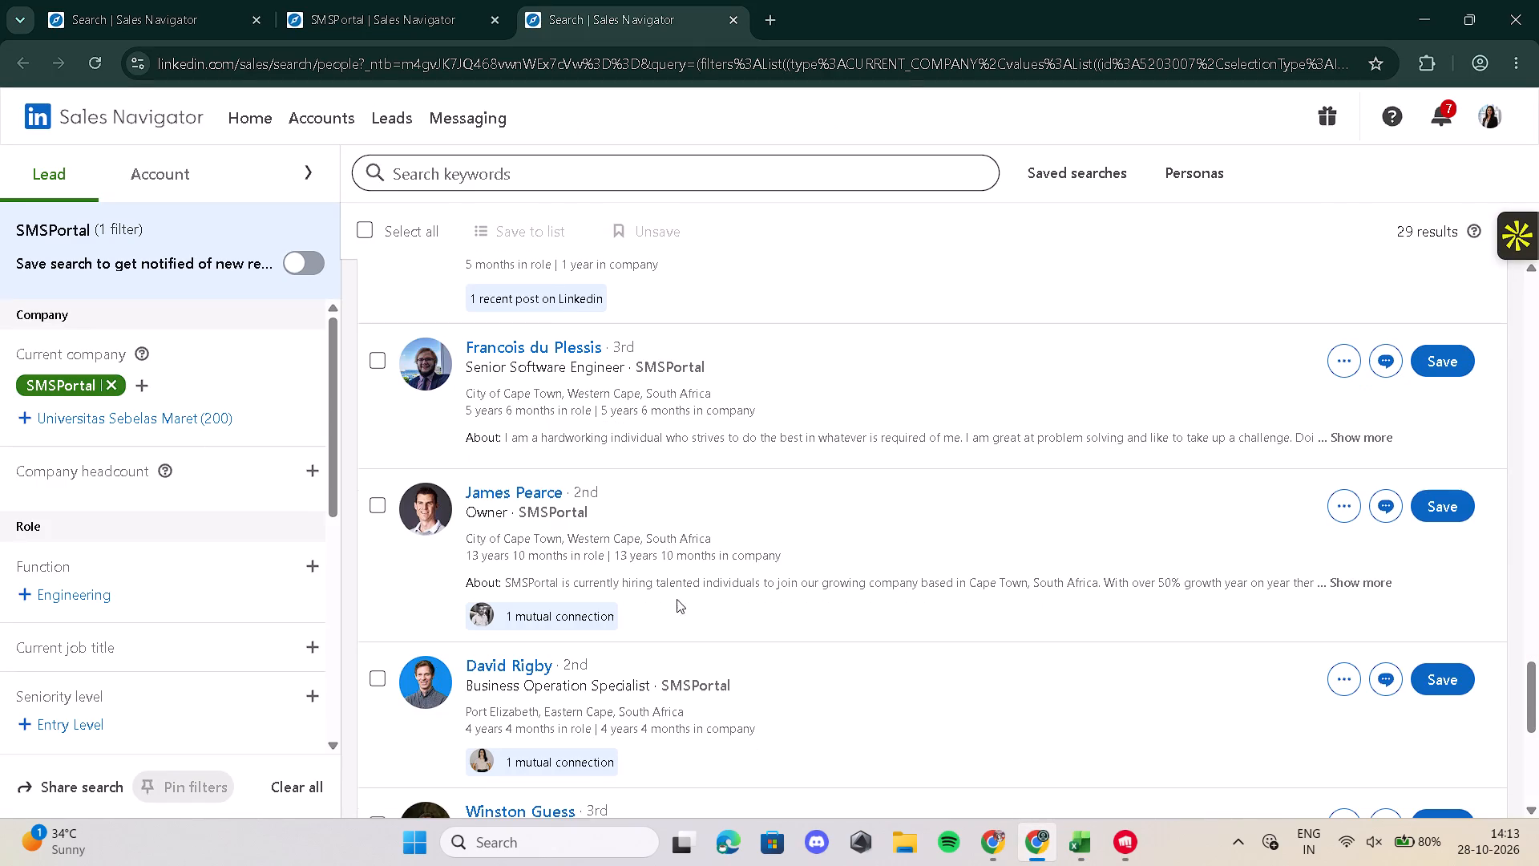
# Open the Sales Navigator profile of SMSPortal's Owner from the lead results in a new tab.
pyautogui.rightClick(476, 489)
pyautogui.click(624, 505)
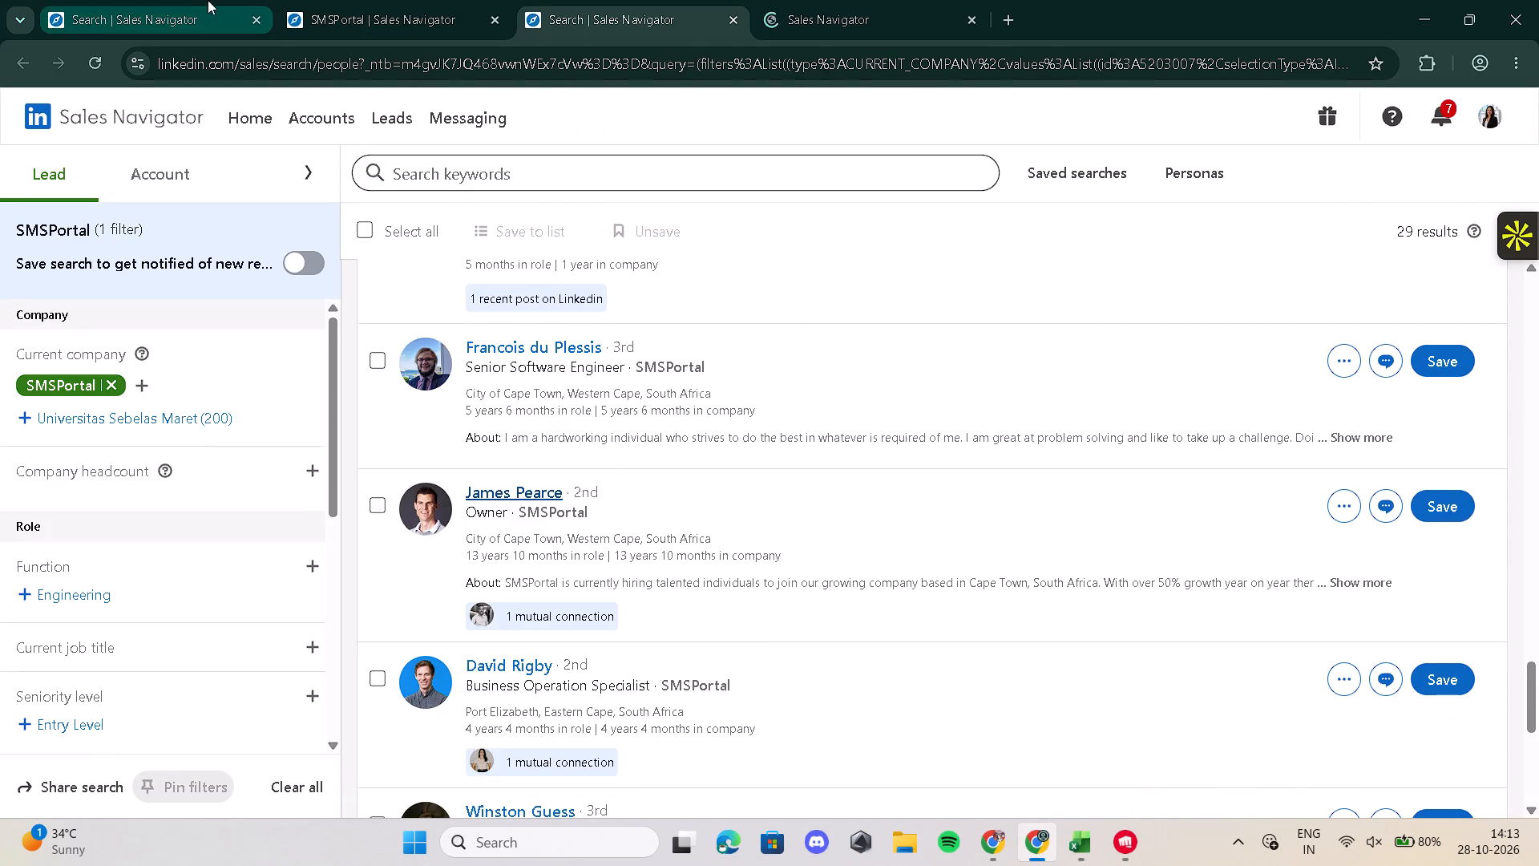
pyautogui.click(208, 0)
pyautogui.click(337, 0)
pyautogui.click(588, 0)
pyautogui.click(765, 0)
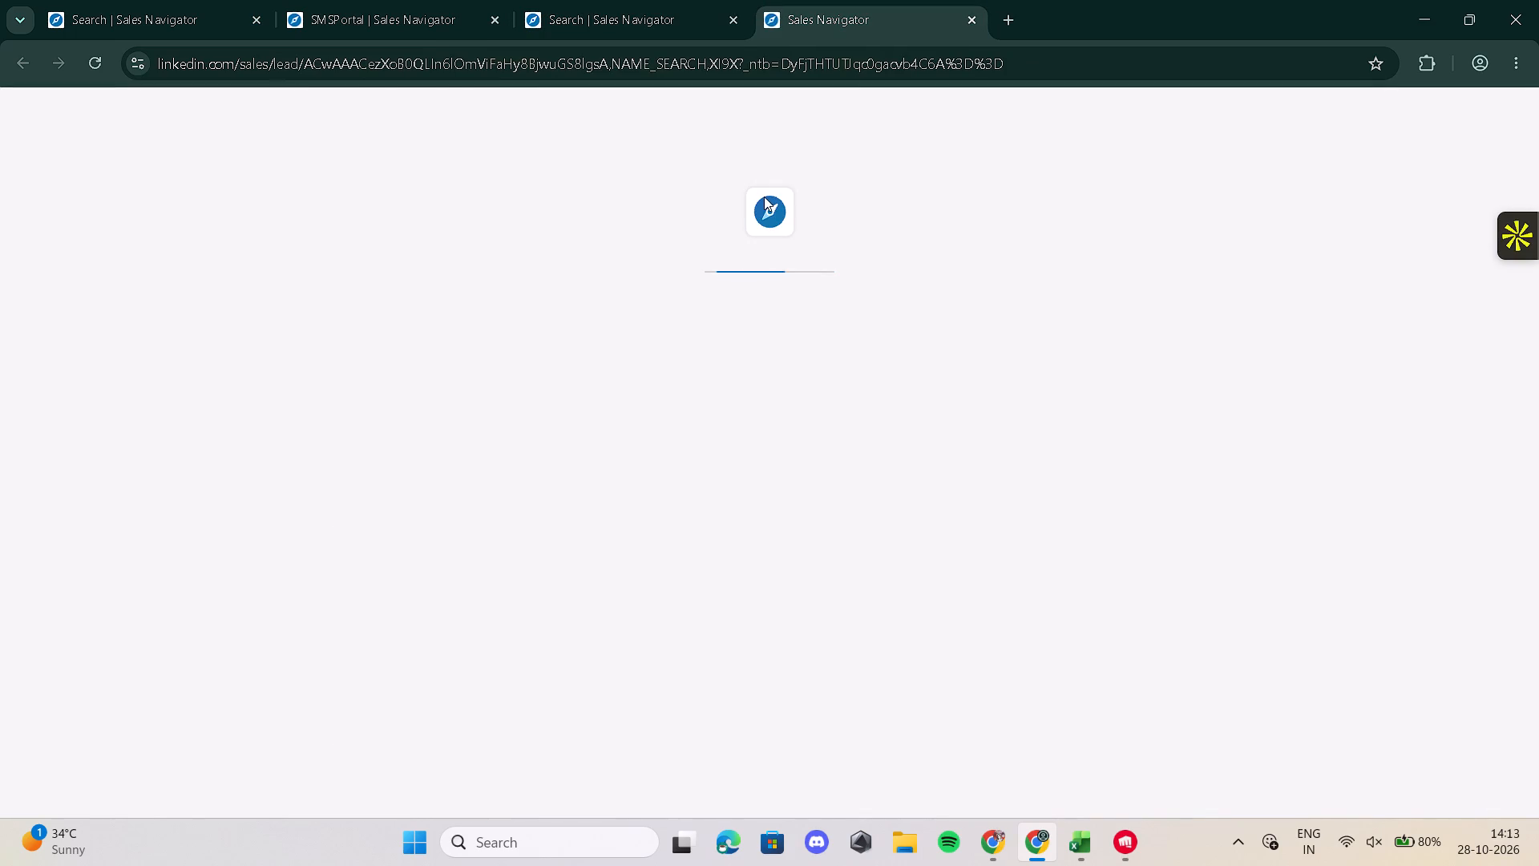
pyautogui.click(192, 0)
pyautogui.click(370, 2)
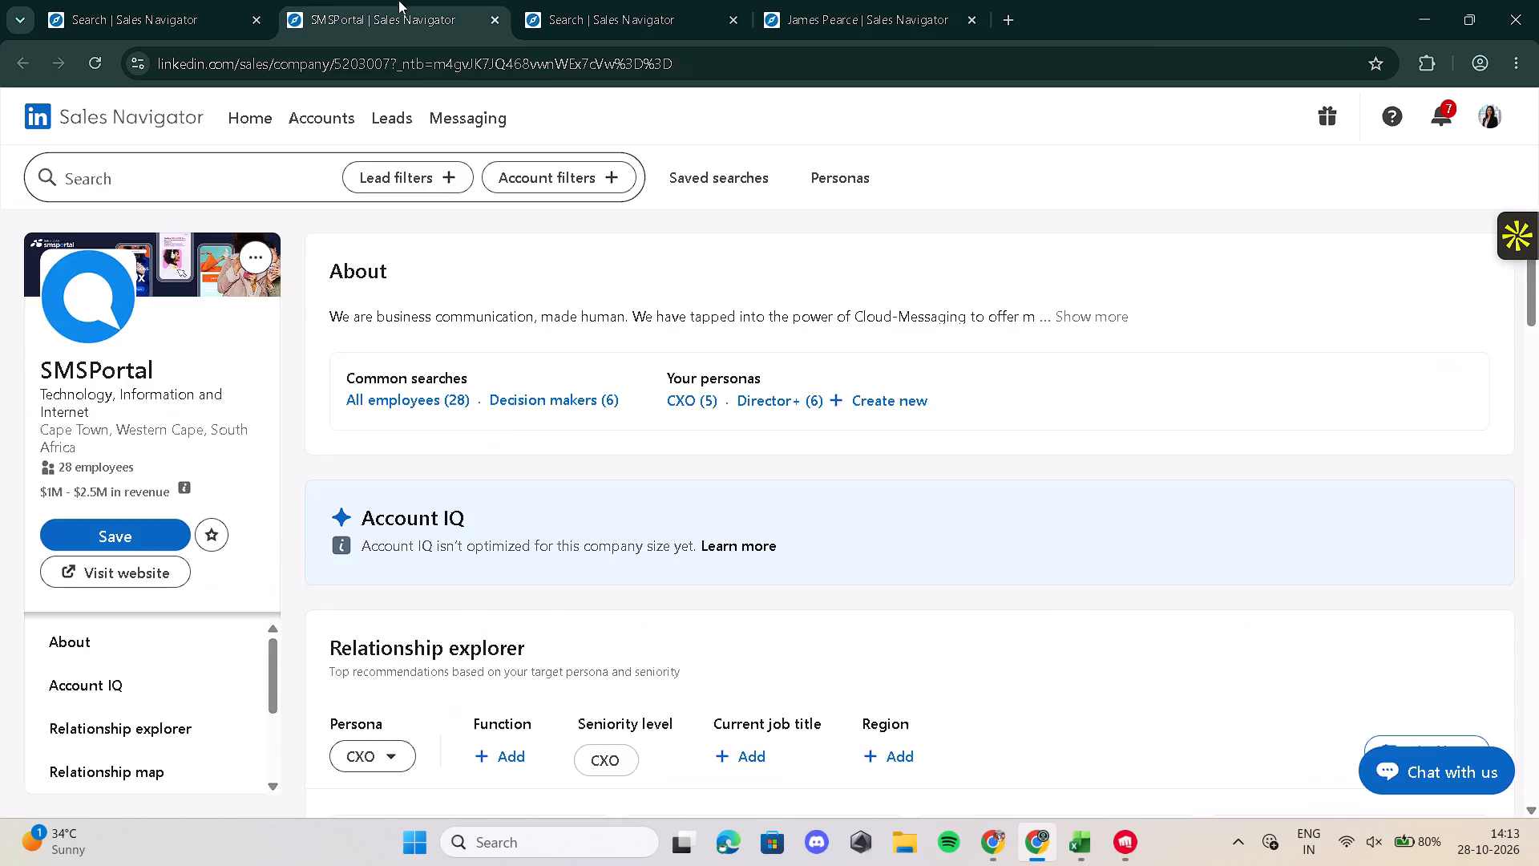
pyautogui.click(606, 0)
pyautogui.click(836, 0)
# Copy the SMSPortal Owner's name from the profile into cell F199 of the SA Harsh sheet in Excel.
pyautogui.moveTo(193, 505); pyautogui.dragTo(39, 503)
pyautogui.hotkey('ctrl', 'c')
pyautogui.click(1096, 865)
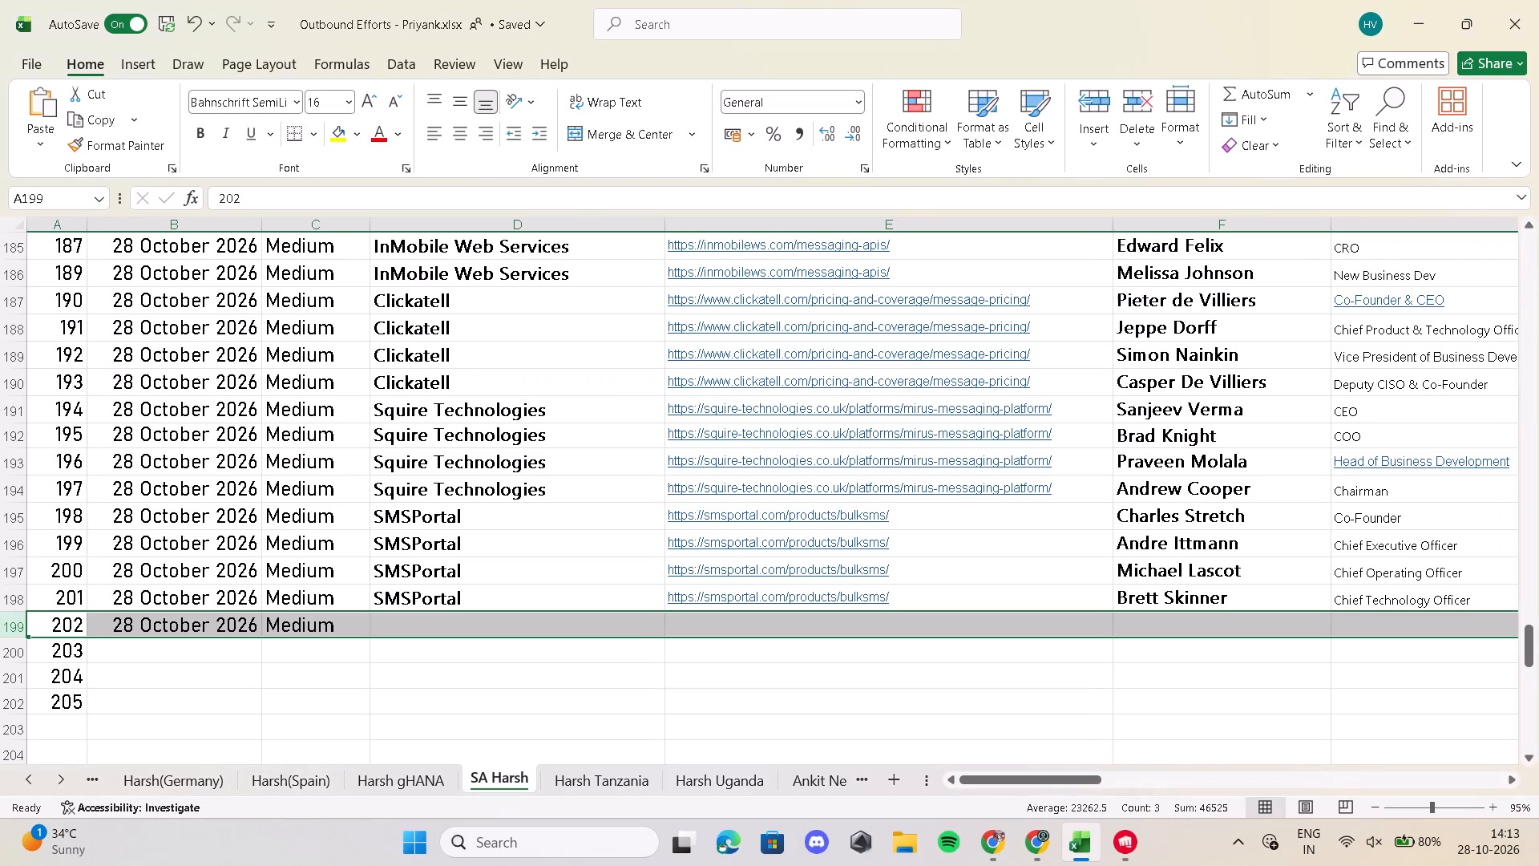
pyautogui.click(1218, 621)
pyautogui.hotkey('ctrl', 'v')
# Copy the smsportal.com/products/bulksms/ link and the company name SMSPortal from row 198 into cells E199 and D199.
pyautogui.rightClick(1024, 594)
pyautogui.moveTo(907, 645); pyautogui.dragTo(900, 649)
pyautogui.hotkey('ctrl', 'c')
pyautogui.click(893, 625)
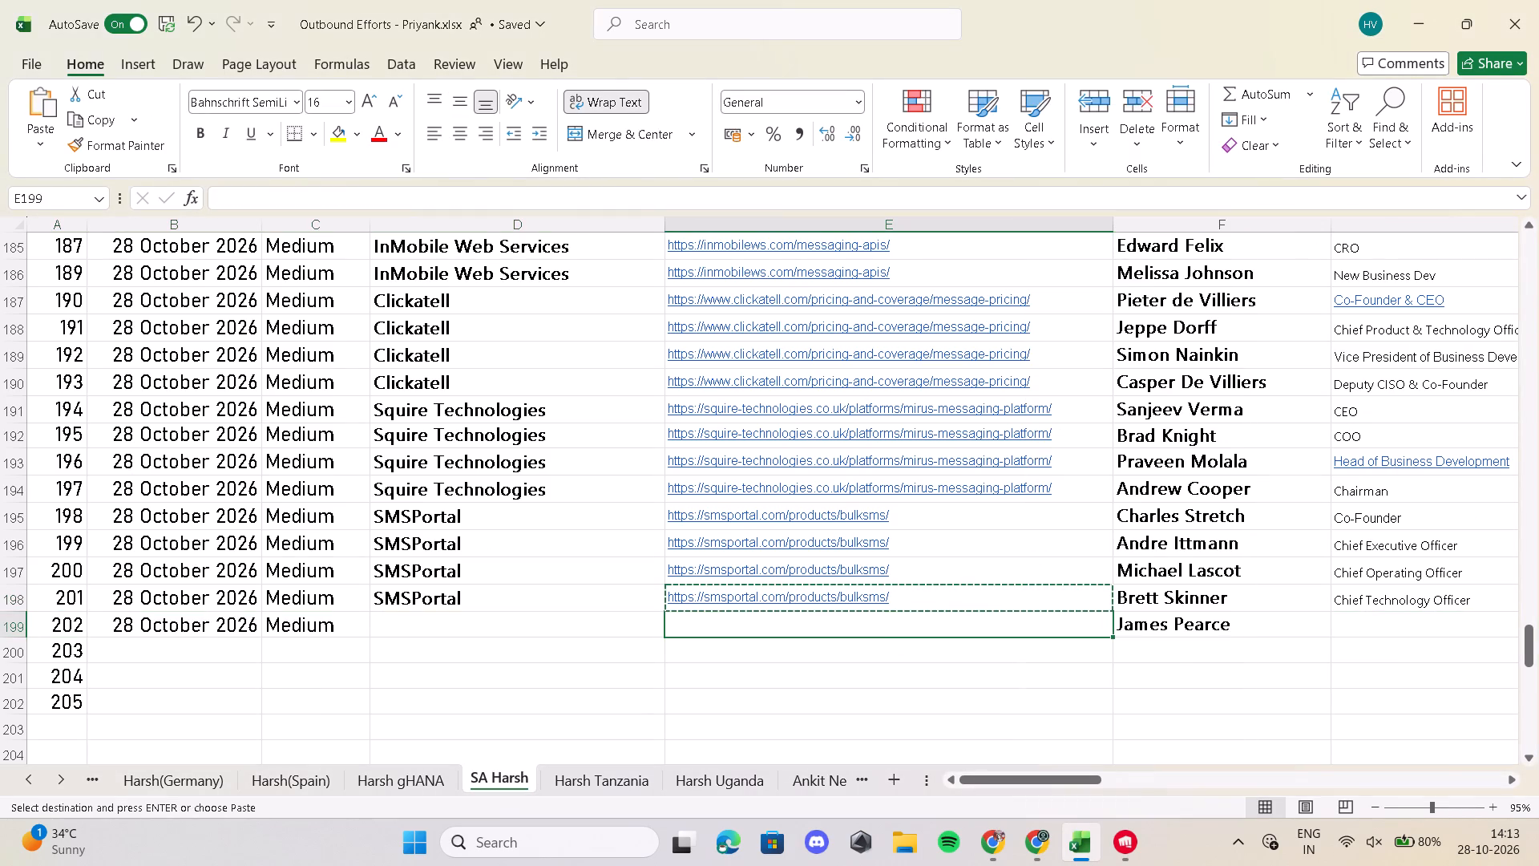
pyautogui.hotkey('ctrl', 'v')
pyautogui.rightClick(483, 601)
pyautogui.moveTo(454, 658); pyautogui.dragTo(448, 674)
pyautogui.hotkey('ctrl', 'c')
pyautogui.click(471, 628)
pyautogui.hotkey('ctrl', 'v')
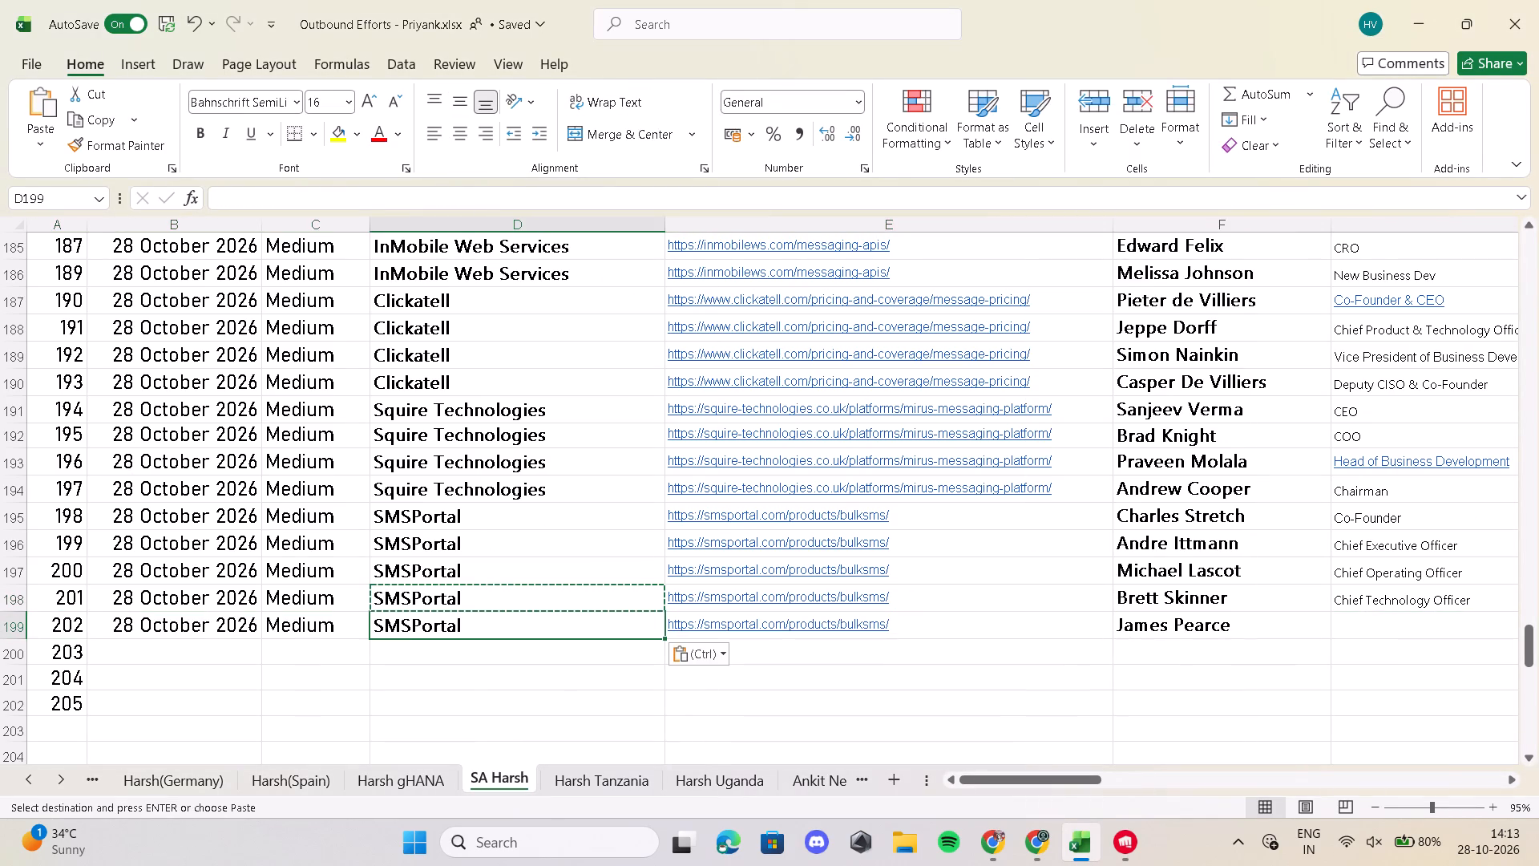
# Switch back to Chrome and open the SMSPortal Owner's LinkedIn profile in a new tab from the Sales Navigator profile.
pyautogui.click(0, 627)
pyautogui.moveTo(1038, 780); pyautogui.dragTo(1089, 796)
pyautogui.click(1047, 844)
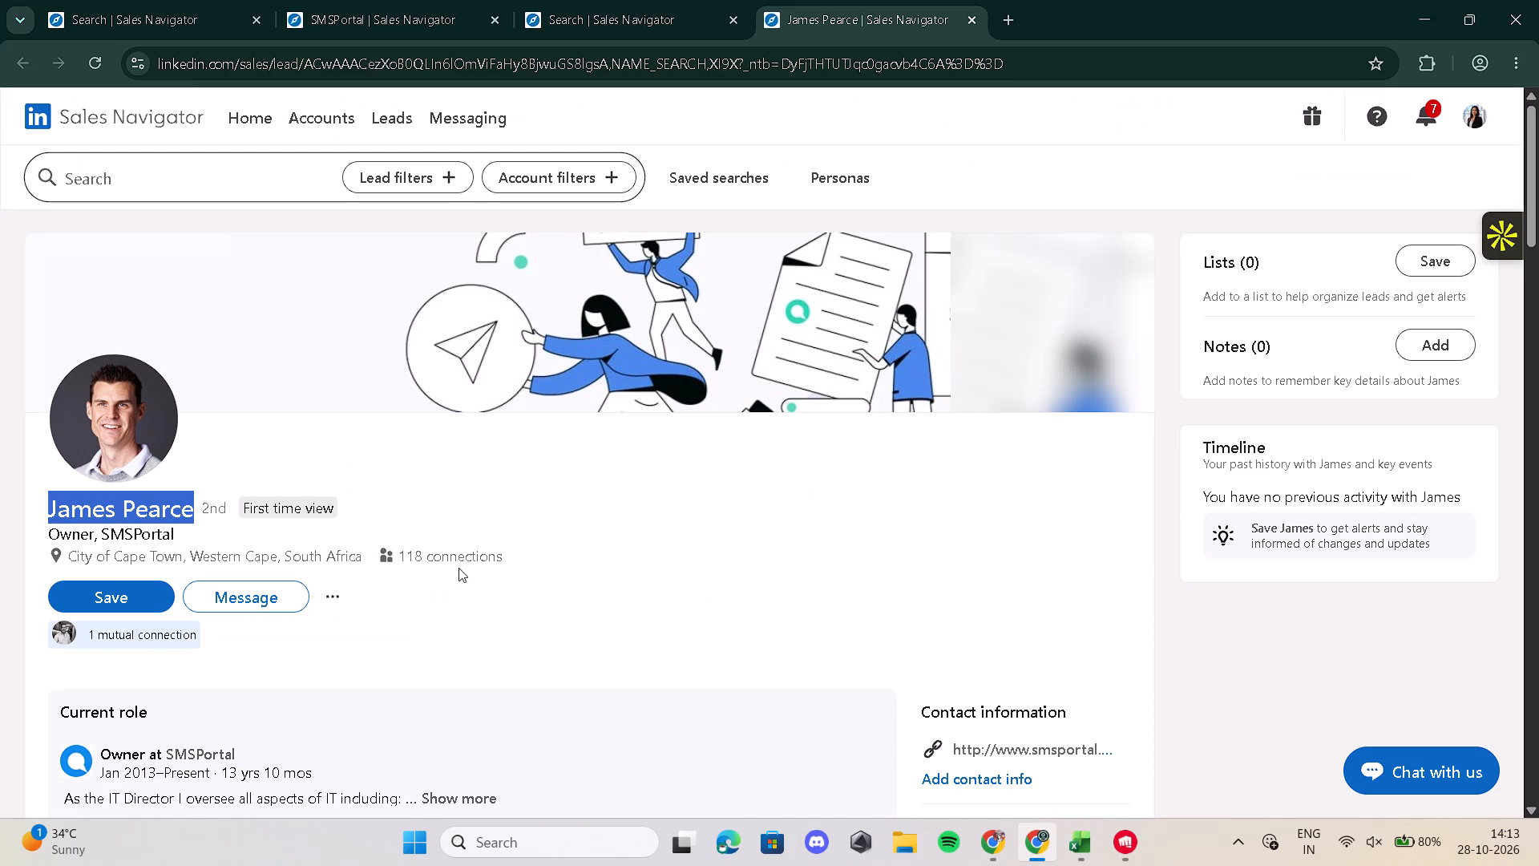
pyautogui.click(413, 556)
pyautogui.click(317, 613)
pyautogui.click(323, 608)
pyautogui.click(290, 710)
pyautogui.click(400, 0)
pyautogui.click(586, 0)
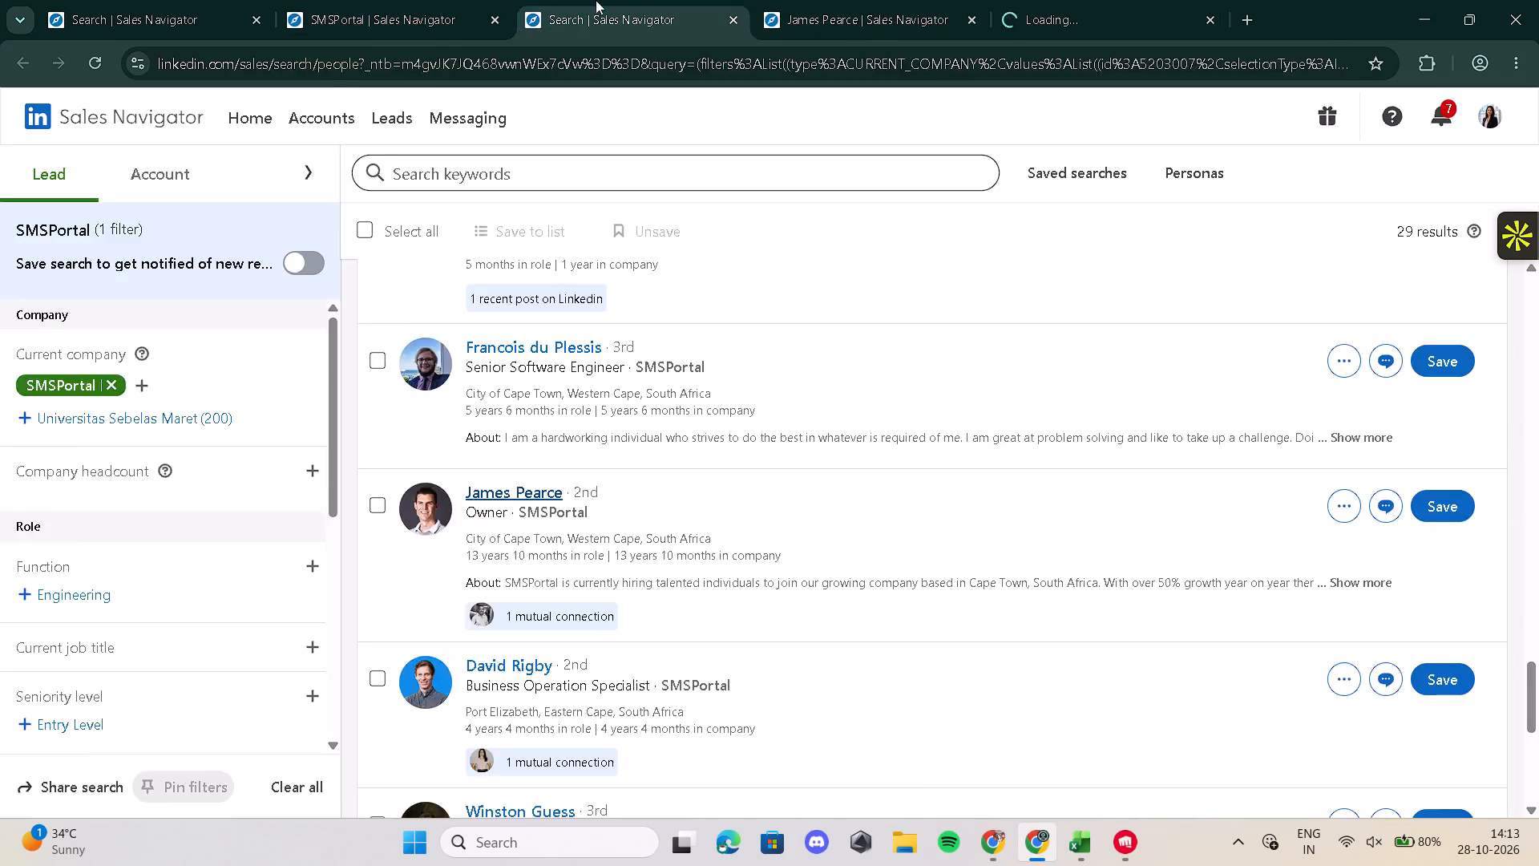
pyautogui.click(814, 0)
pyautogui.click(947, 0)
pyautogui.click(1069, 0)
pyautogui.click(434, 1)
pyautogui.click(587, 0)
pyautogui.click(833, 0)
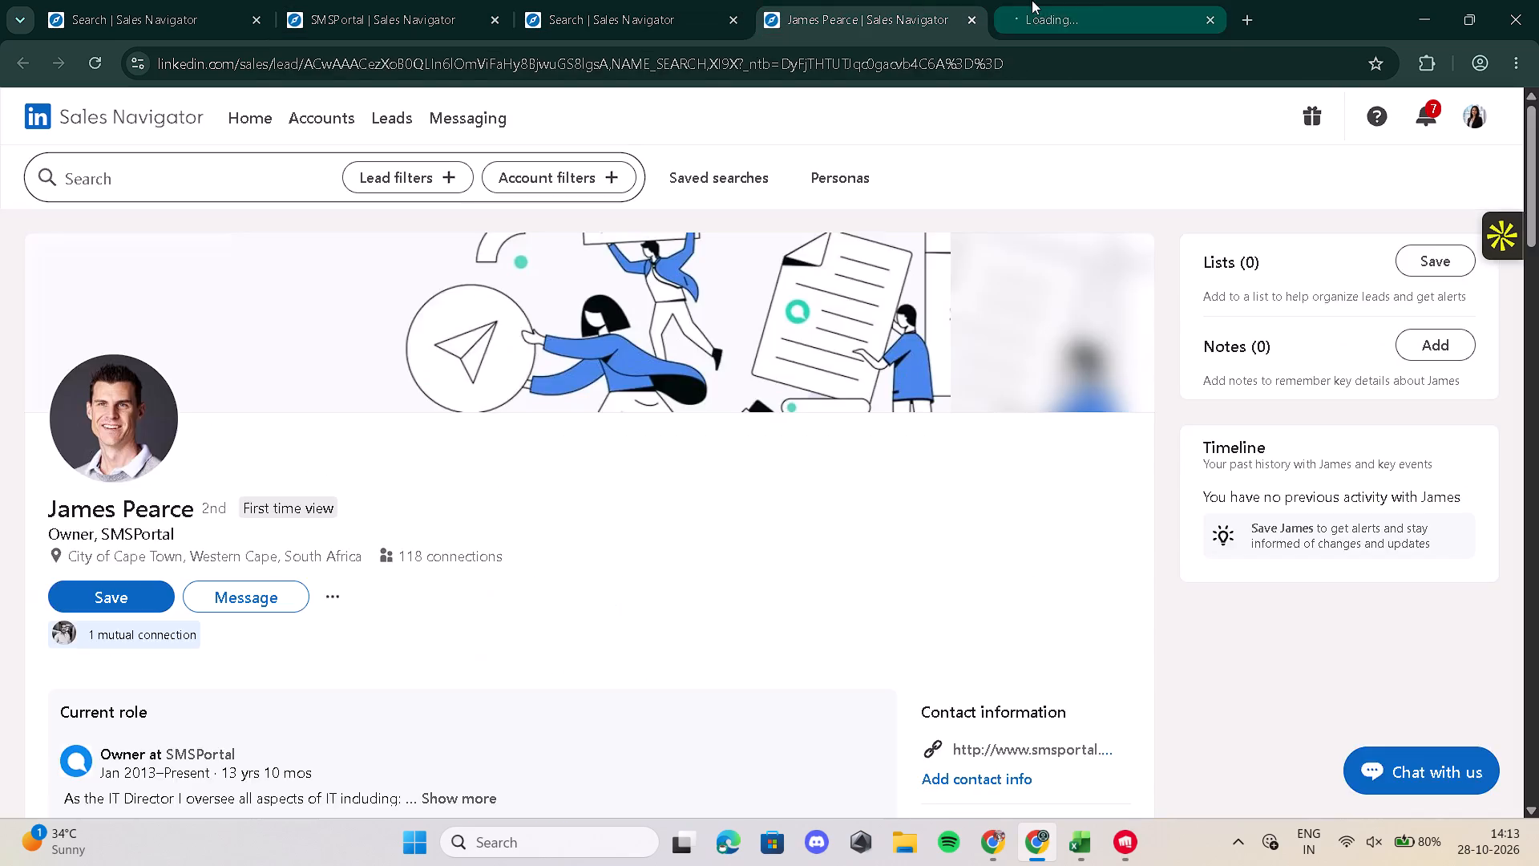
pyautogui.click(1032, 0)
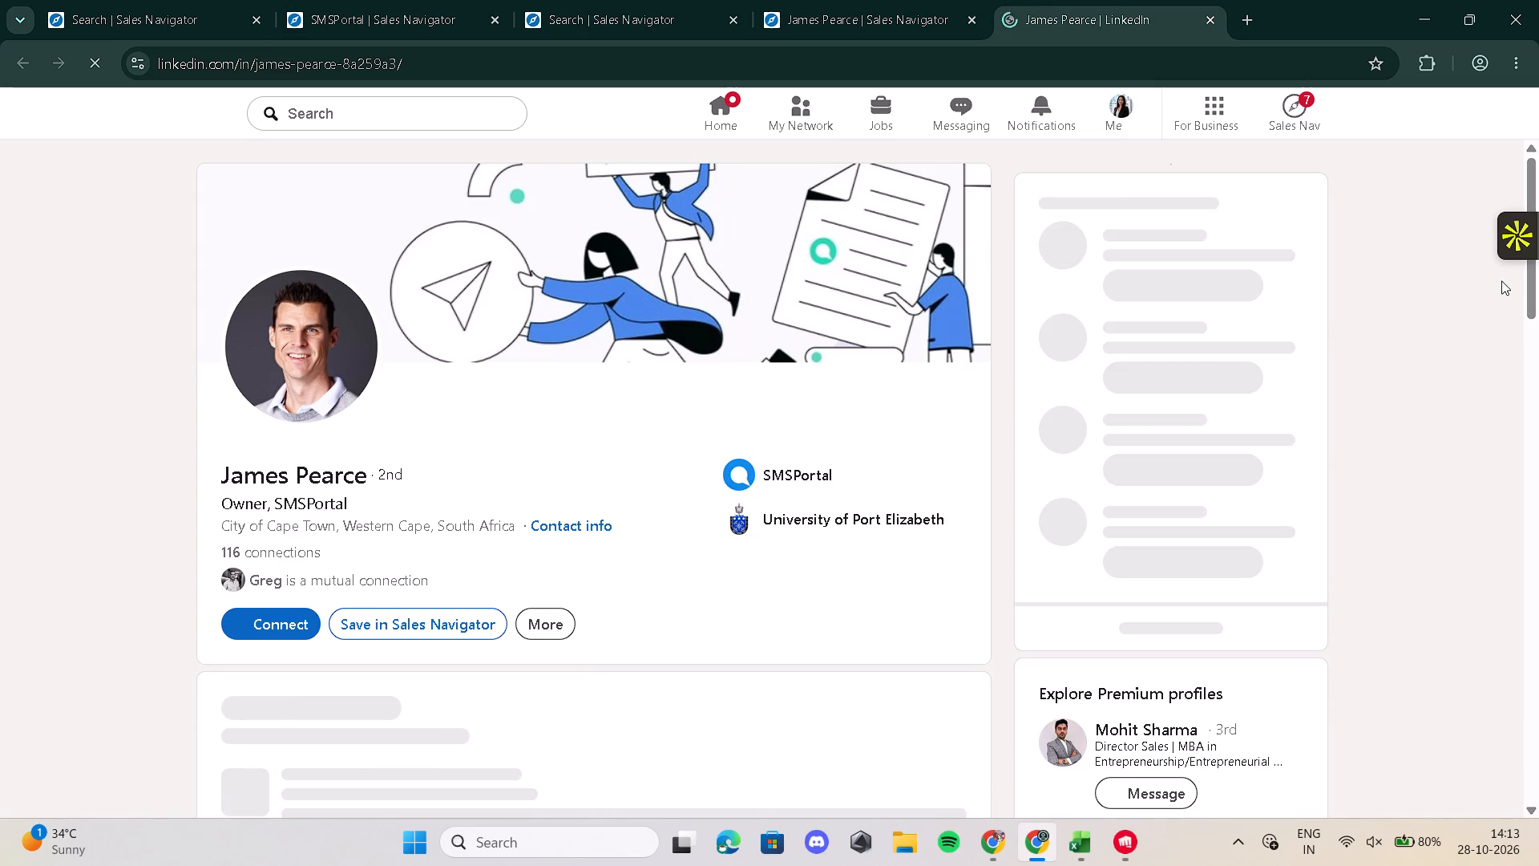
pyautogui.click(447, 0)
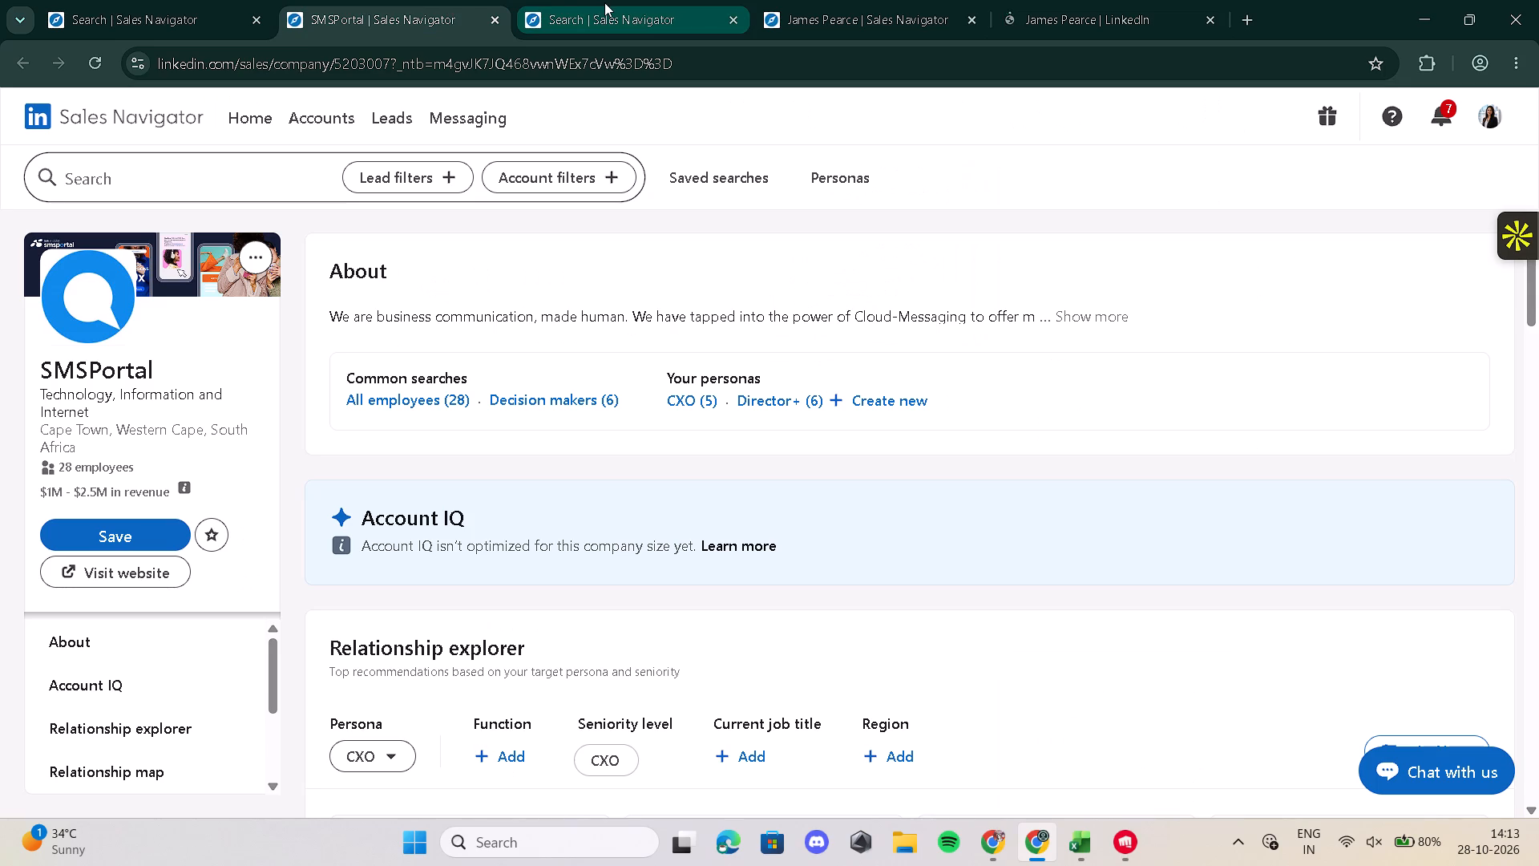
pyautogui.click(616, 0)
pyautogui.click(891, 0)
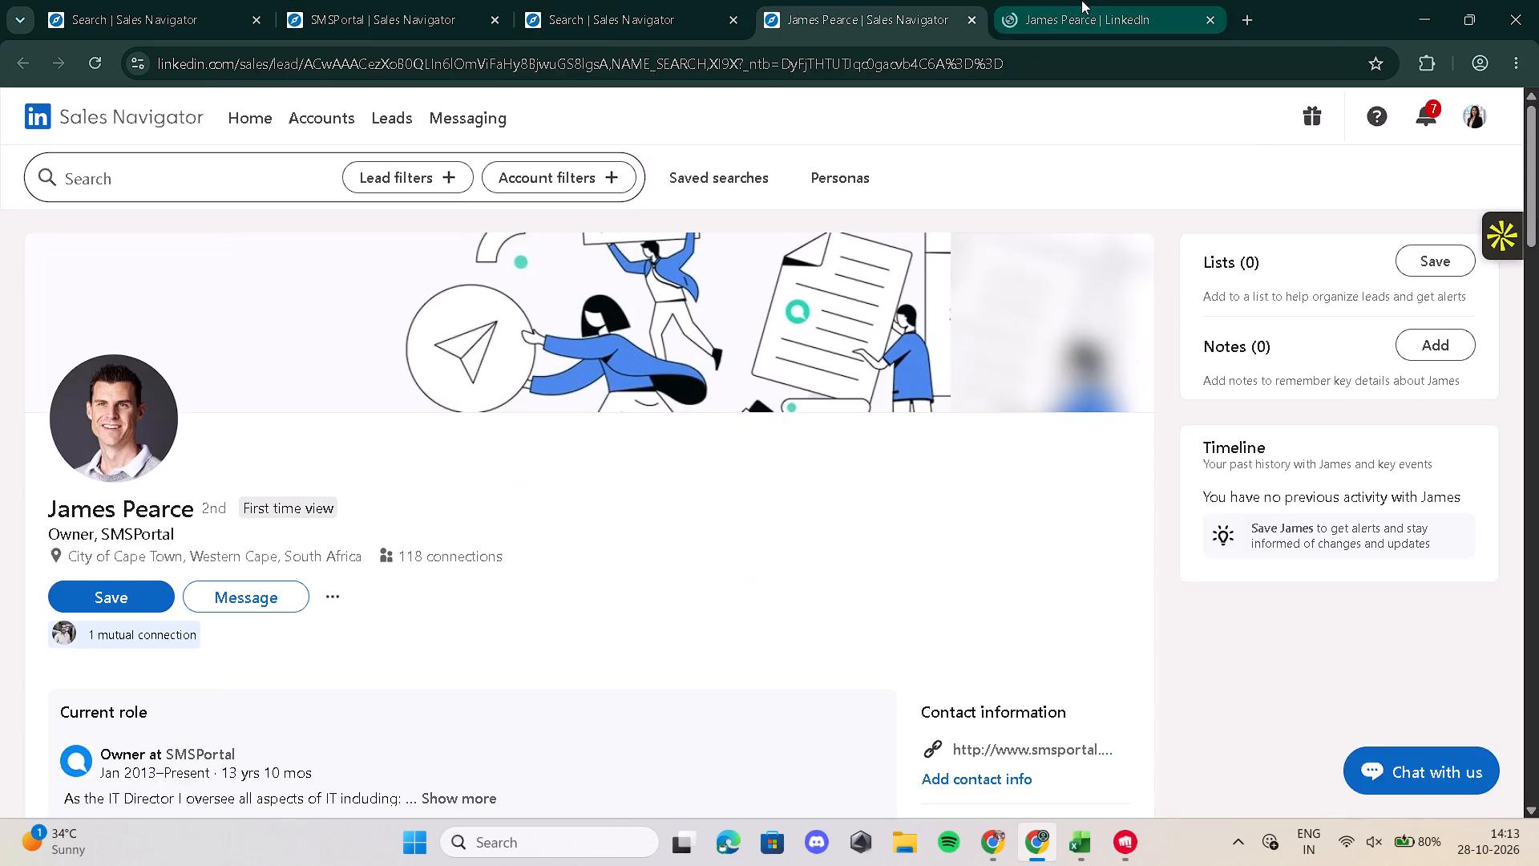
# Open the Apollo extension on the SMSPortal Owner's LinkedIn profile and reveal the contact's phone number.
pyautogui.click(1082, 0)
pyautogui.click(1517, 241)
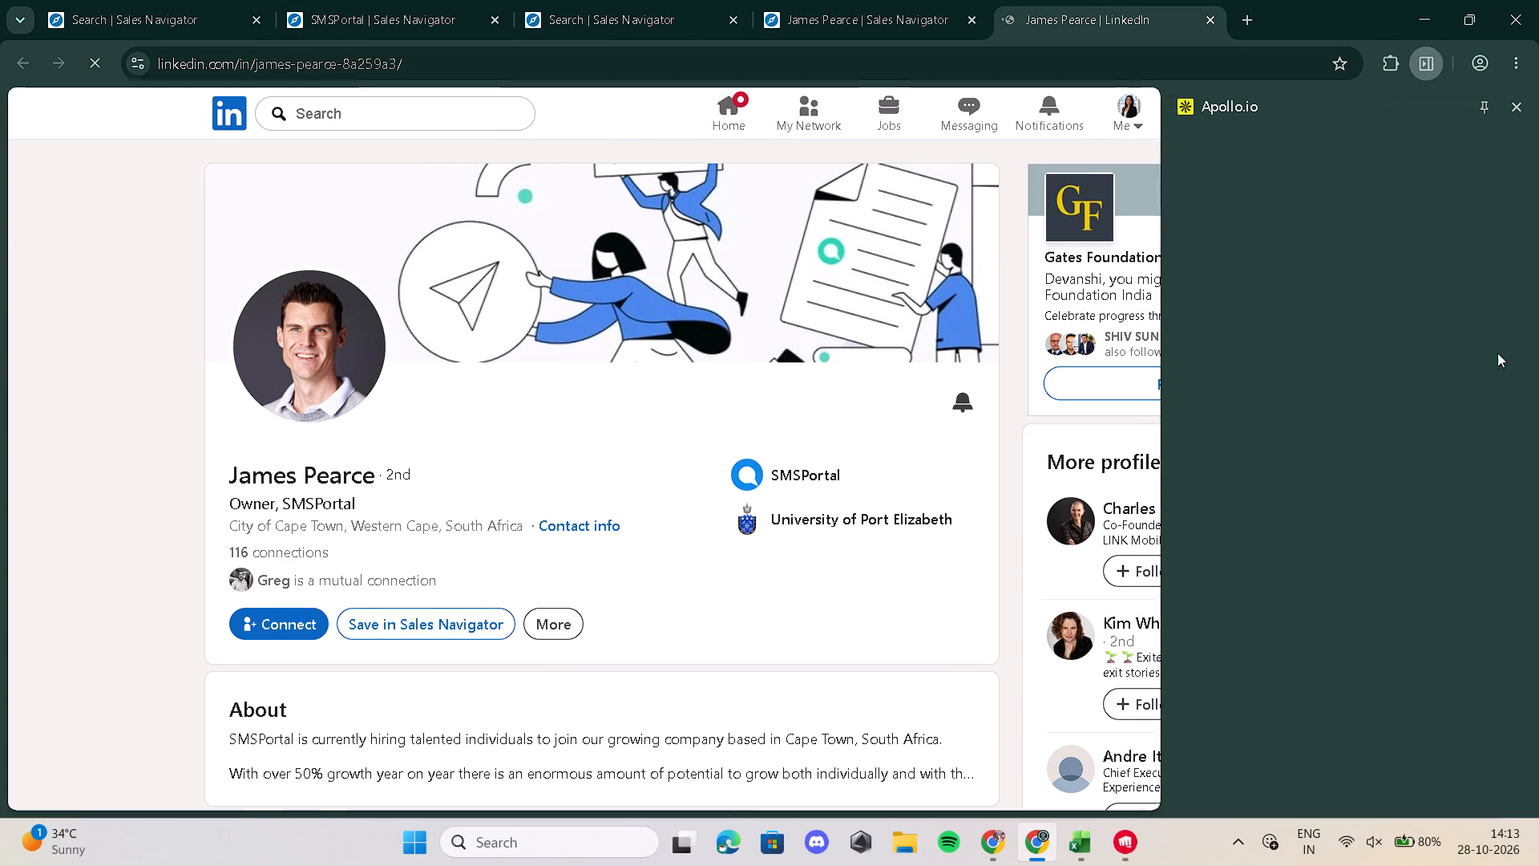
pyautogui.click(432, 0)
pyautogui.click(641, 0)
pyautogui.click(931, 0)
pyautogui.click(1077, 0)
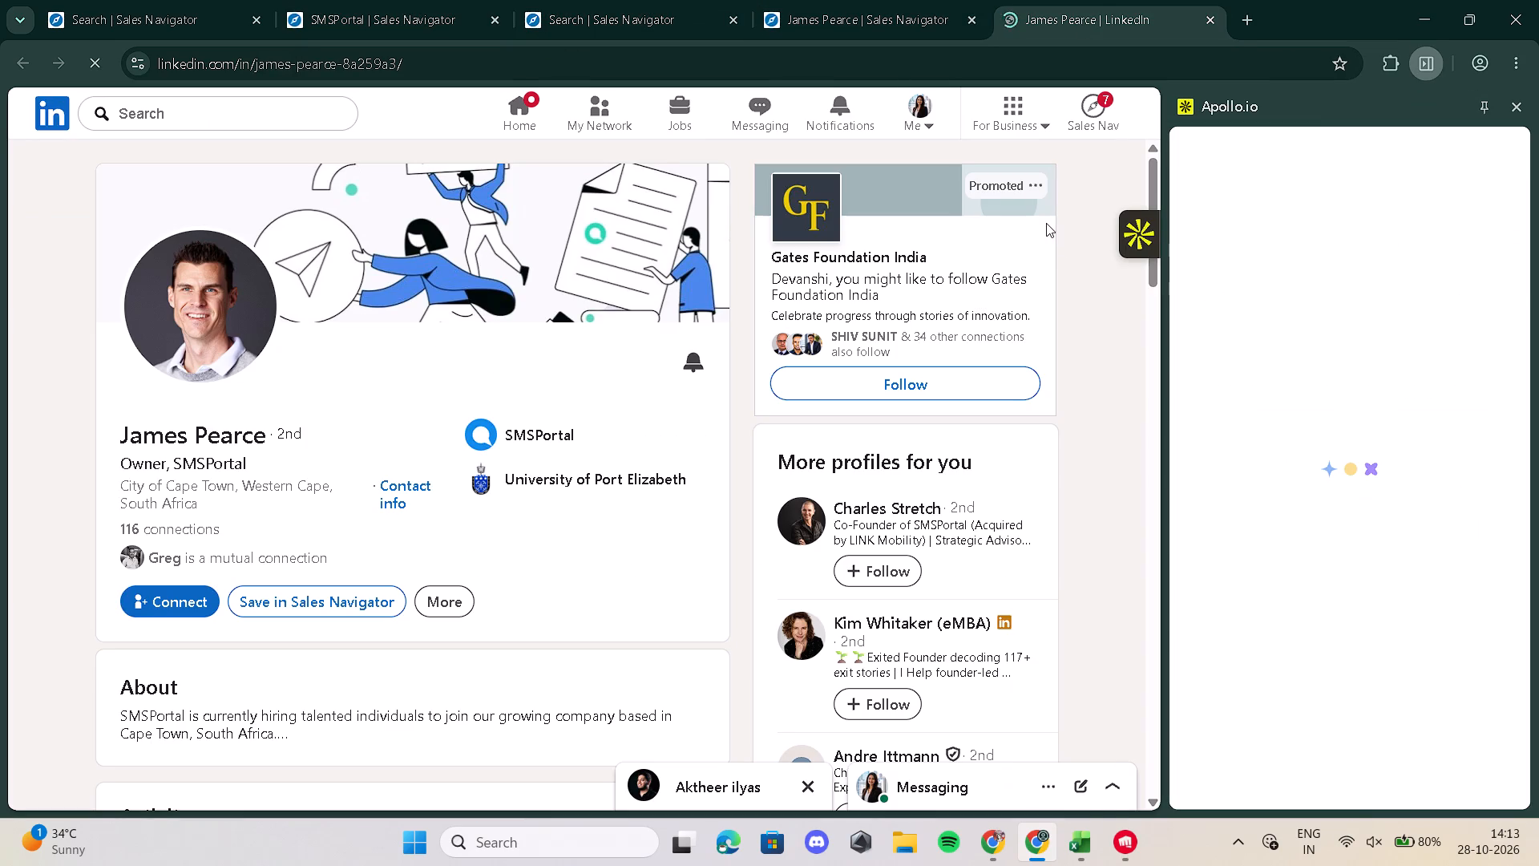
pyautogui.click(1316, 668)
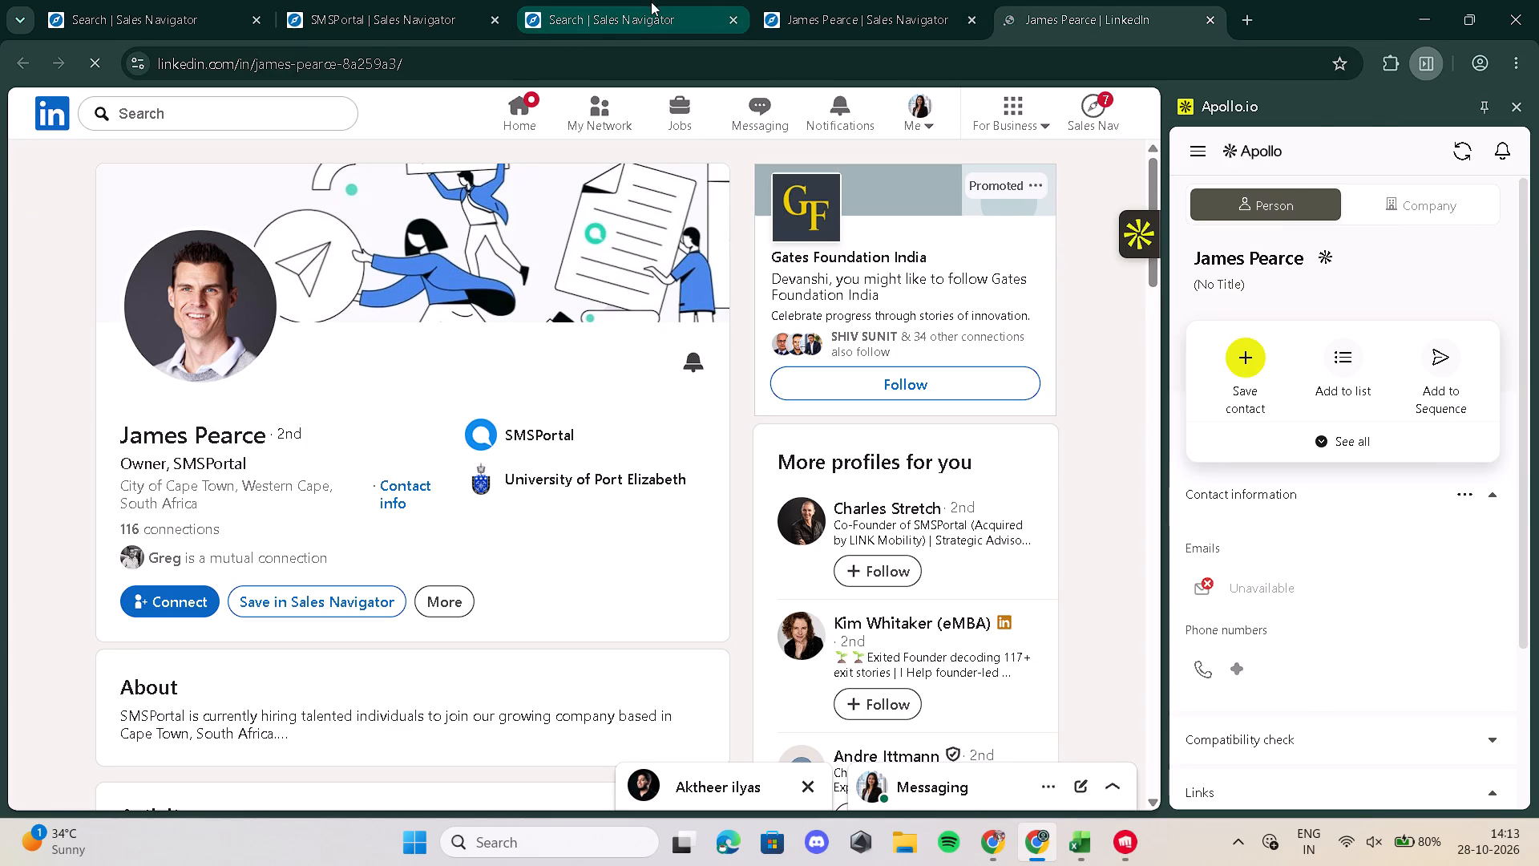
pyautogui.moveTo(651, 2); pyautogui.dragTo(660, 2)
pyautogui.click(875, 18)
pyautogui.click(1087, 0)
pyautogui.click(1457, 149)
pyautogui.click(708, 0)
pyautogui.click(904, 2)
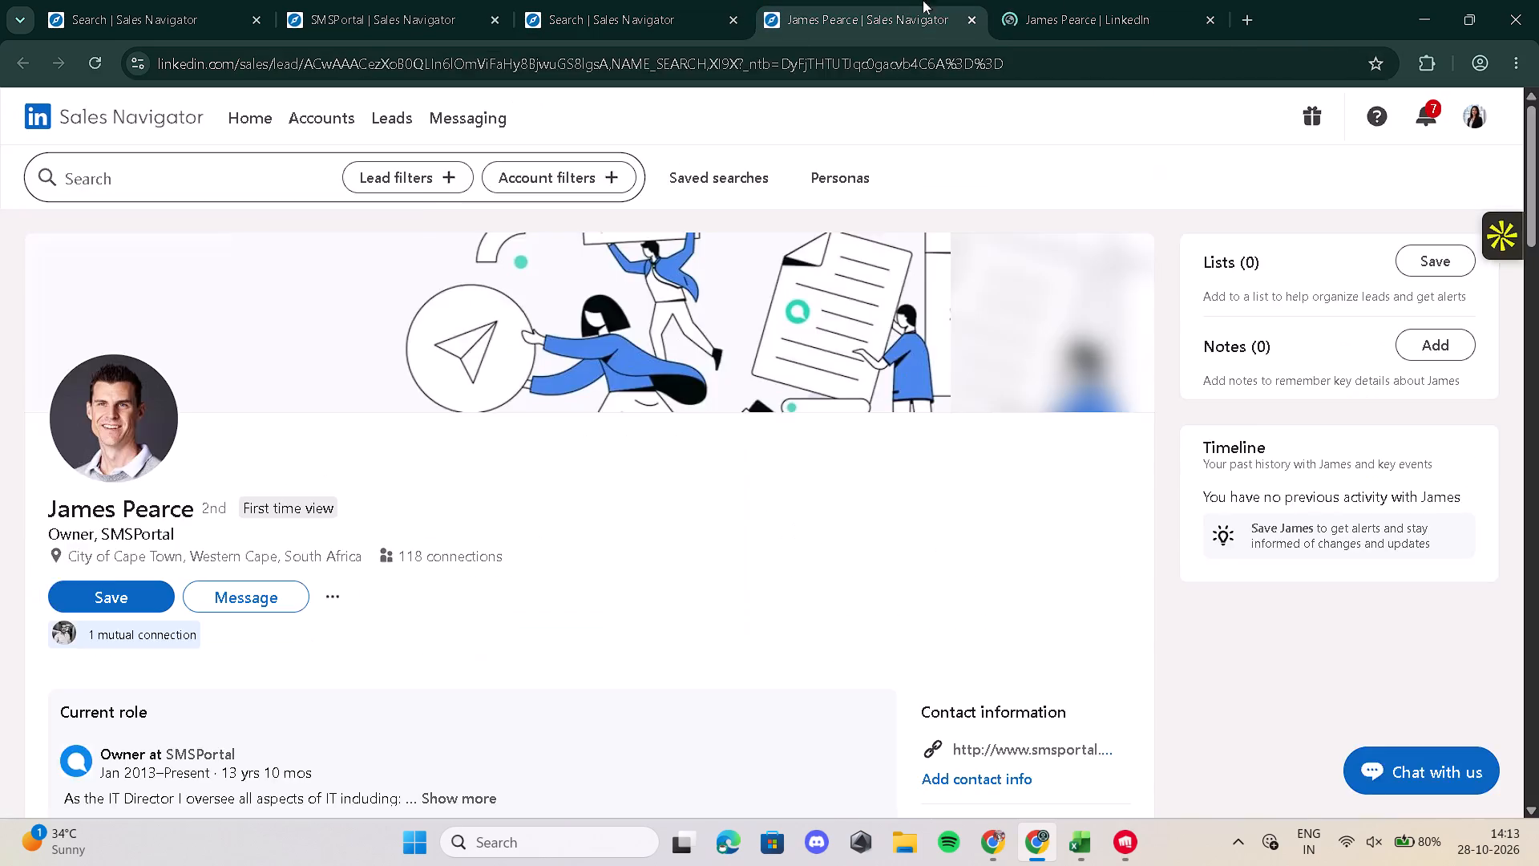
pyautogui.click(1094, 0)
pyautogui.click(1315, 670)
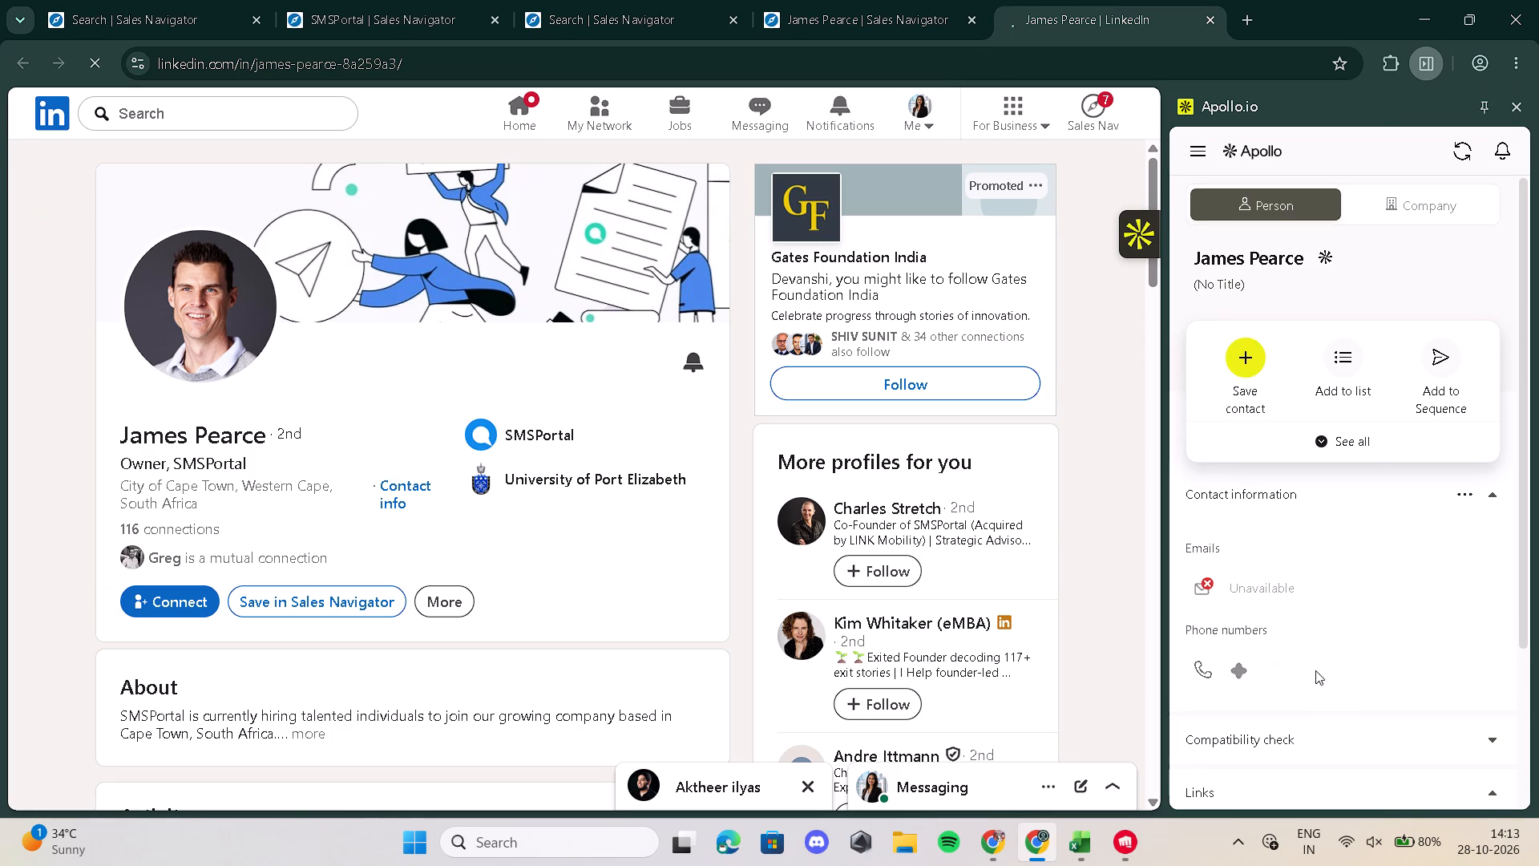
pyautogui.click(720, 2)
pyautogui.click(899, 6)
pyautogui.click(1113, 0)
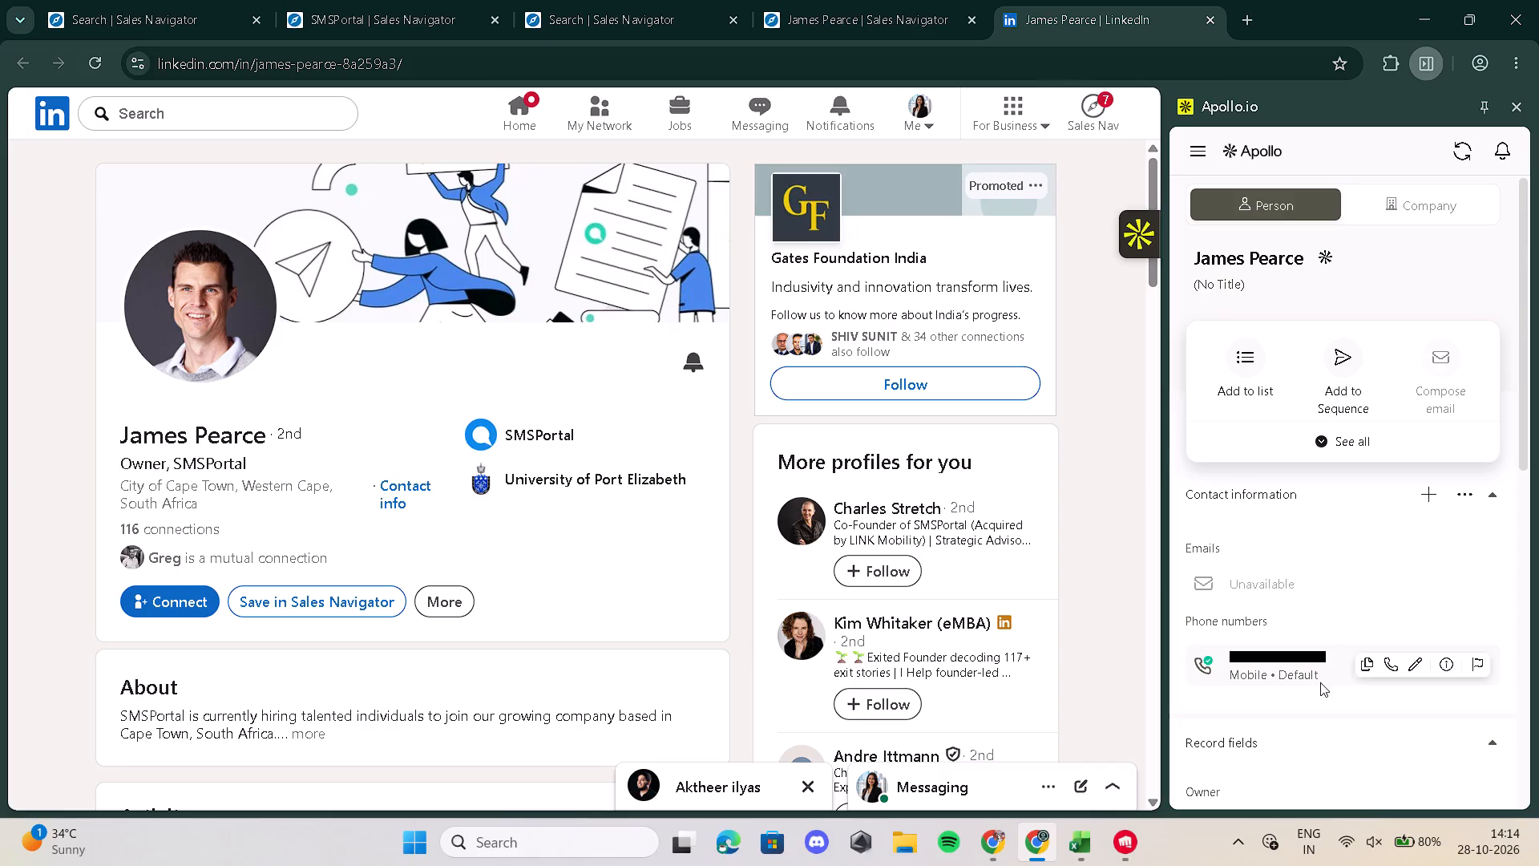
# Copy the mobile number from Apollo into phone cell L199 of the SA Harsh sheet in Excel.
pyautogui.click(1367, 666)
pyautogui.click(1083, 865)
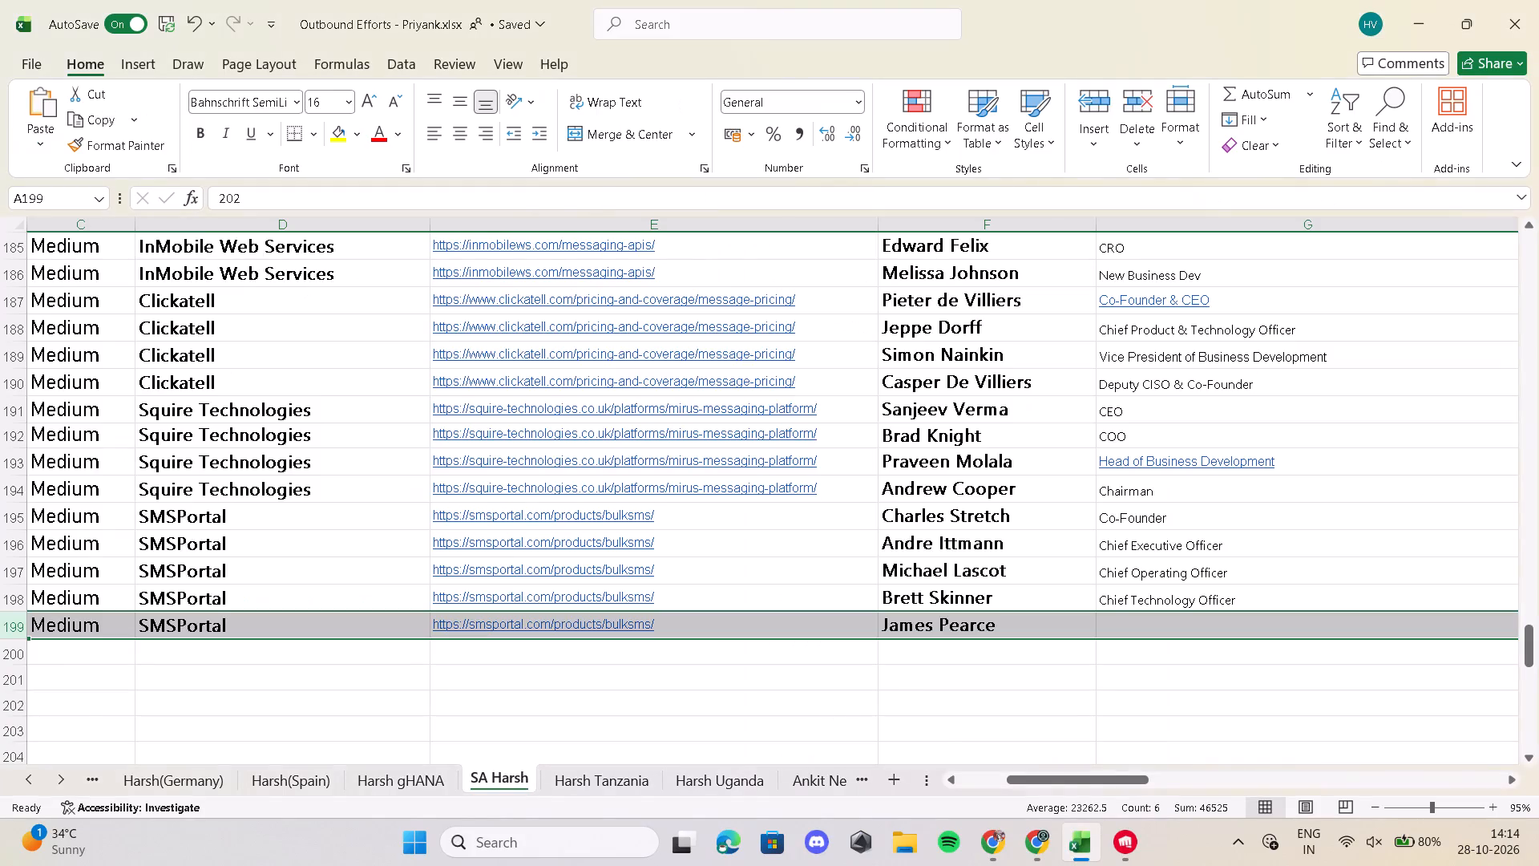
pyautogui.moveTo(1115, 779); pyautogui.dragTo(1199, 779)
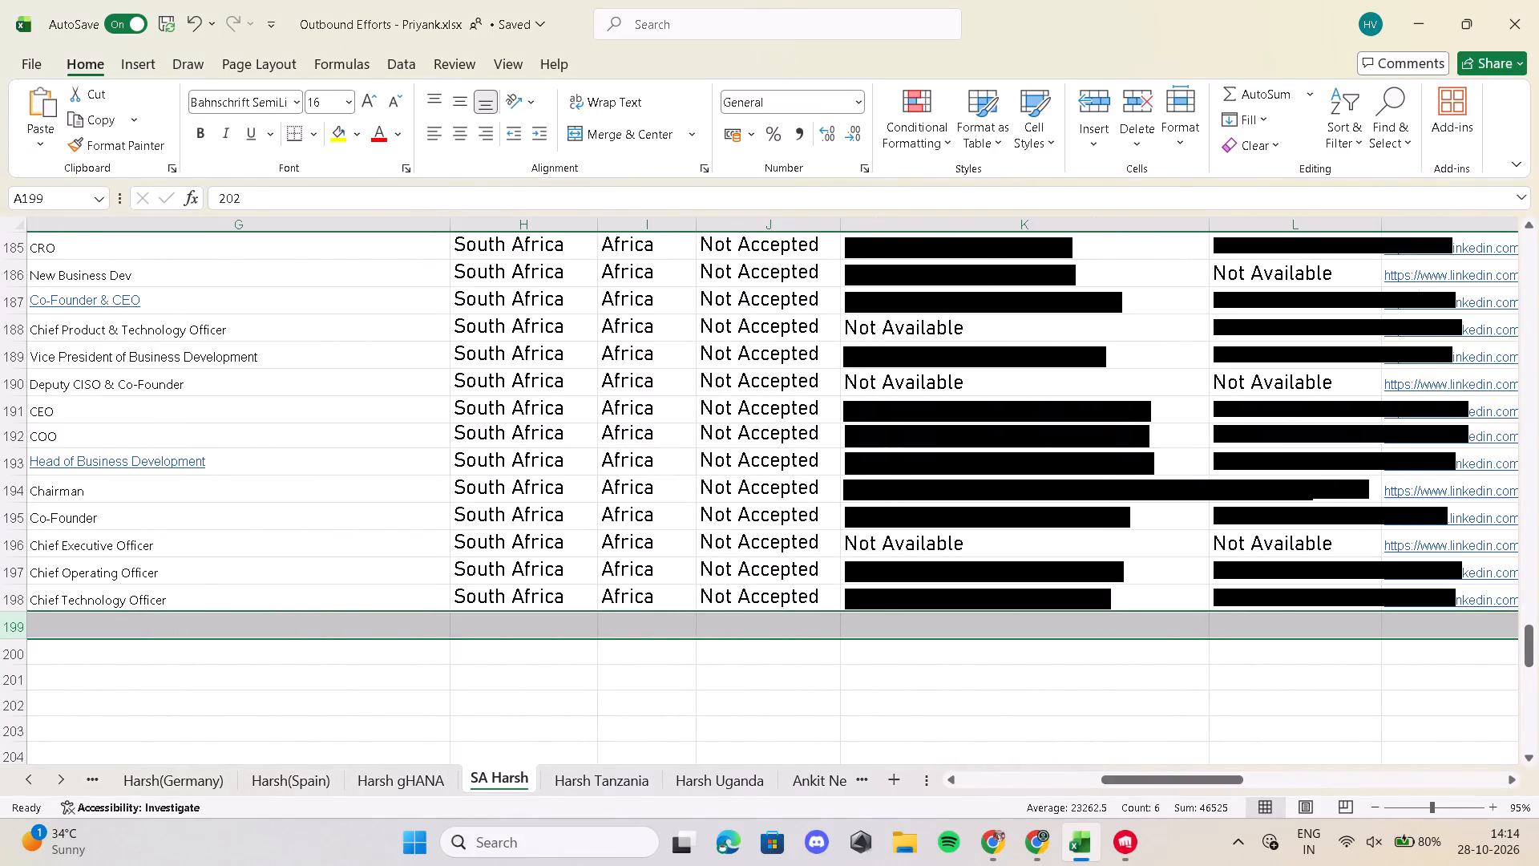
pyautogui.click(1282, 629)
pyautogui.hotkey('ctrl', 'v')
pyautogui.click(1050, 861)
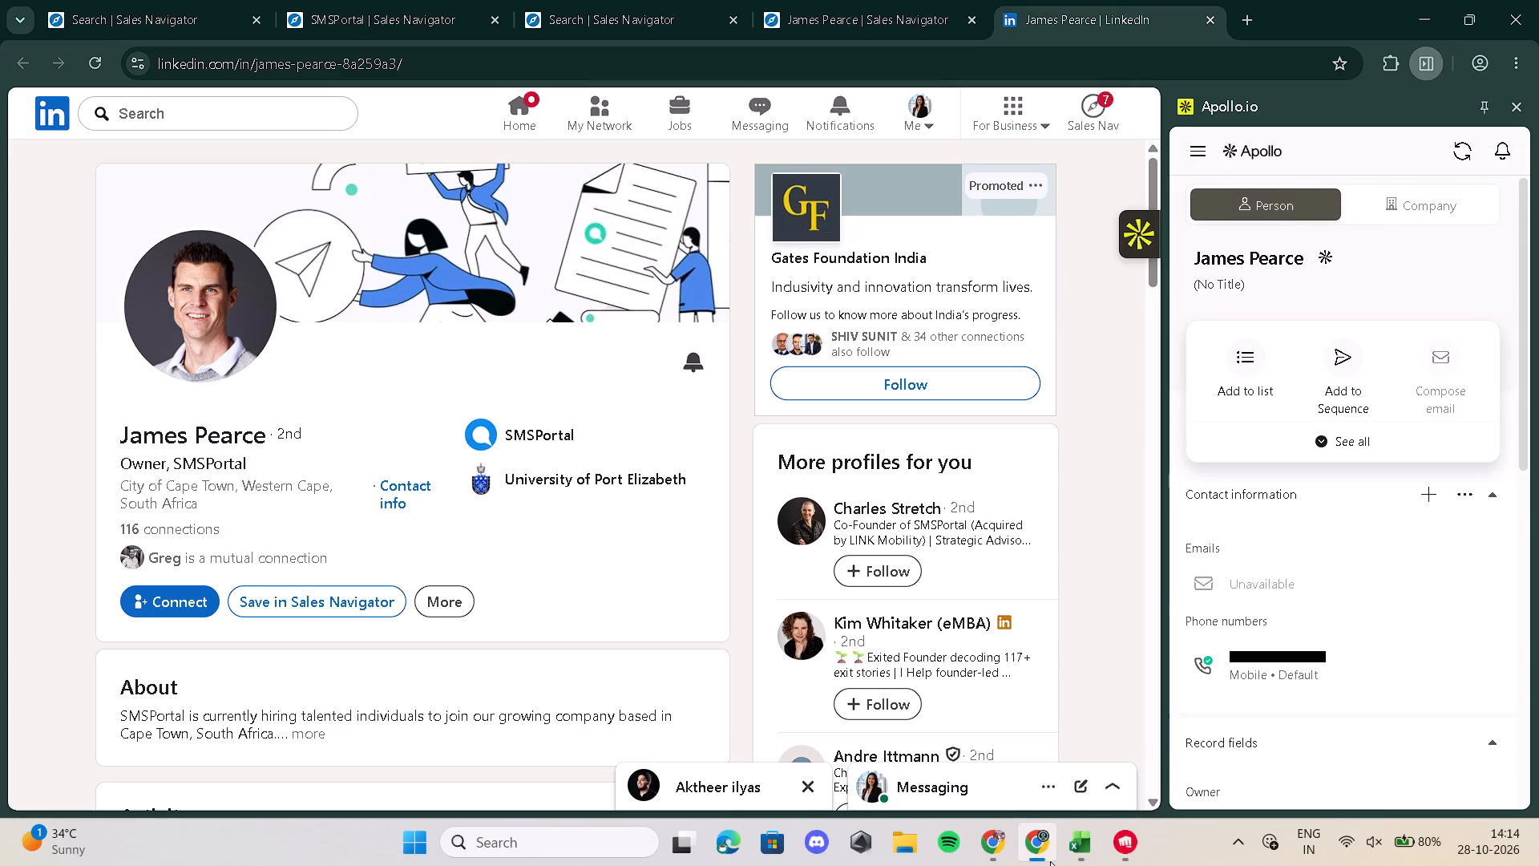
pyautogui.click(1050, 861)
# Copy the job title Owner from the LinkedIn profile in Chrome and paste it into cell G199 in Excel.
pyautogui.moveTo(1229, 775); pyautogui.dragTo(1072, 782)
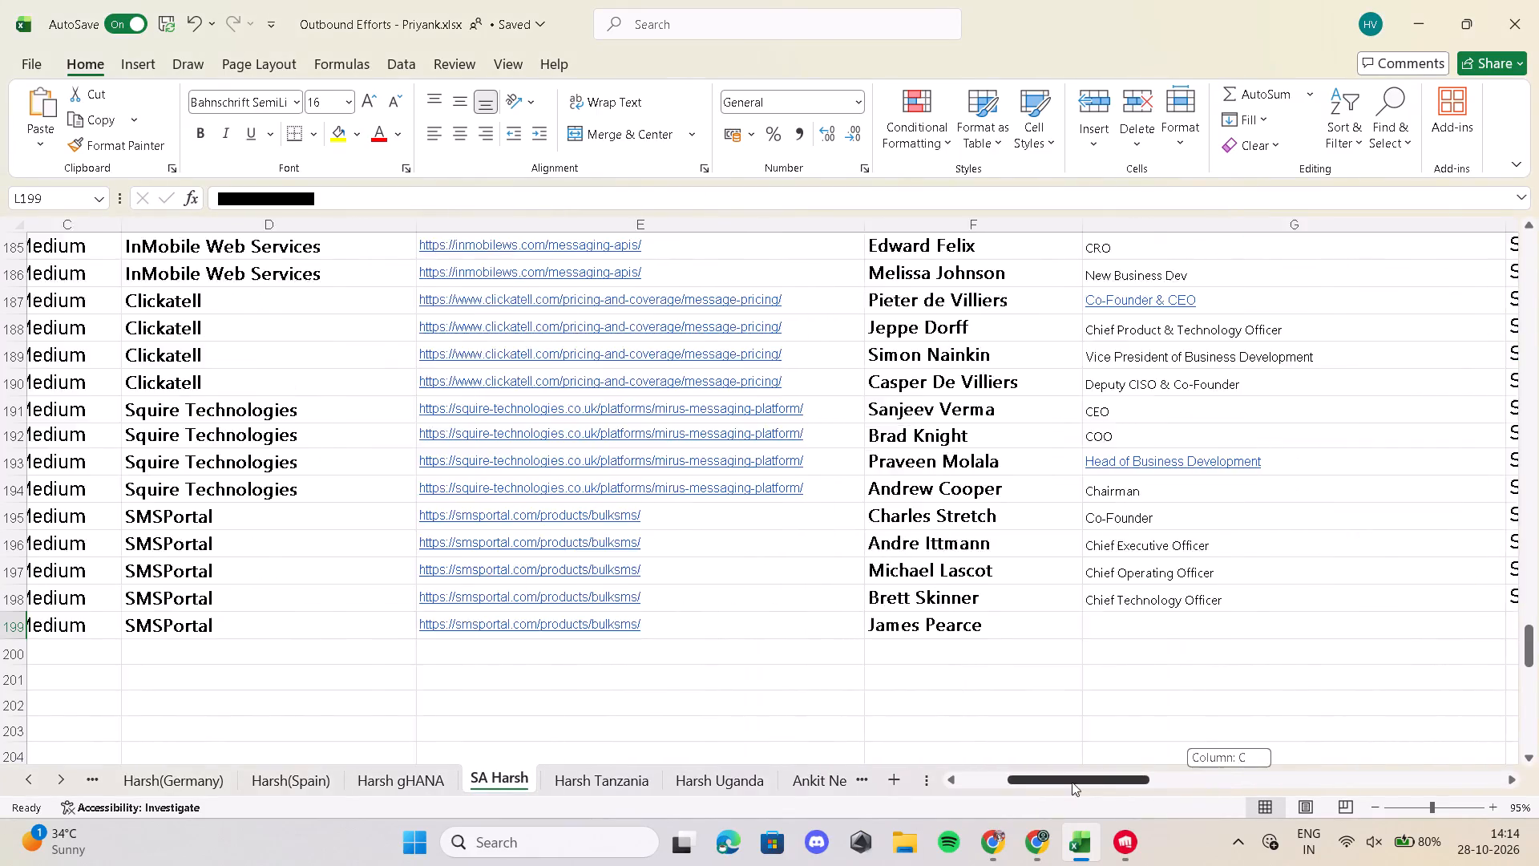
pyautogui.moveTo(1072, 782); pyautogui.dragTo(1064, 783)
pyautogui.moveTo(1070, 777); pyautogui.dragTo(1140, 776)
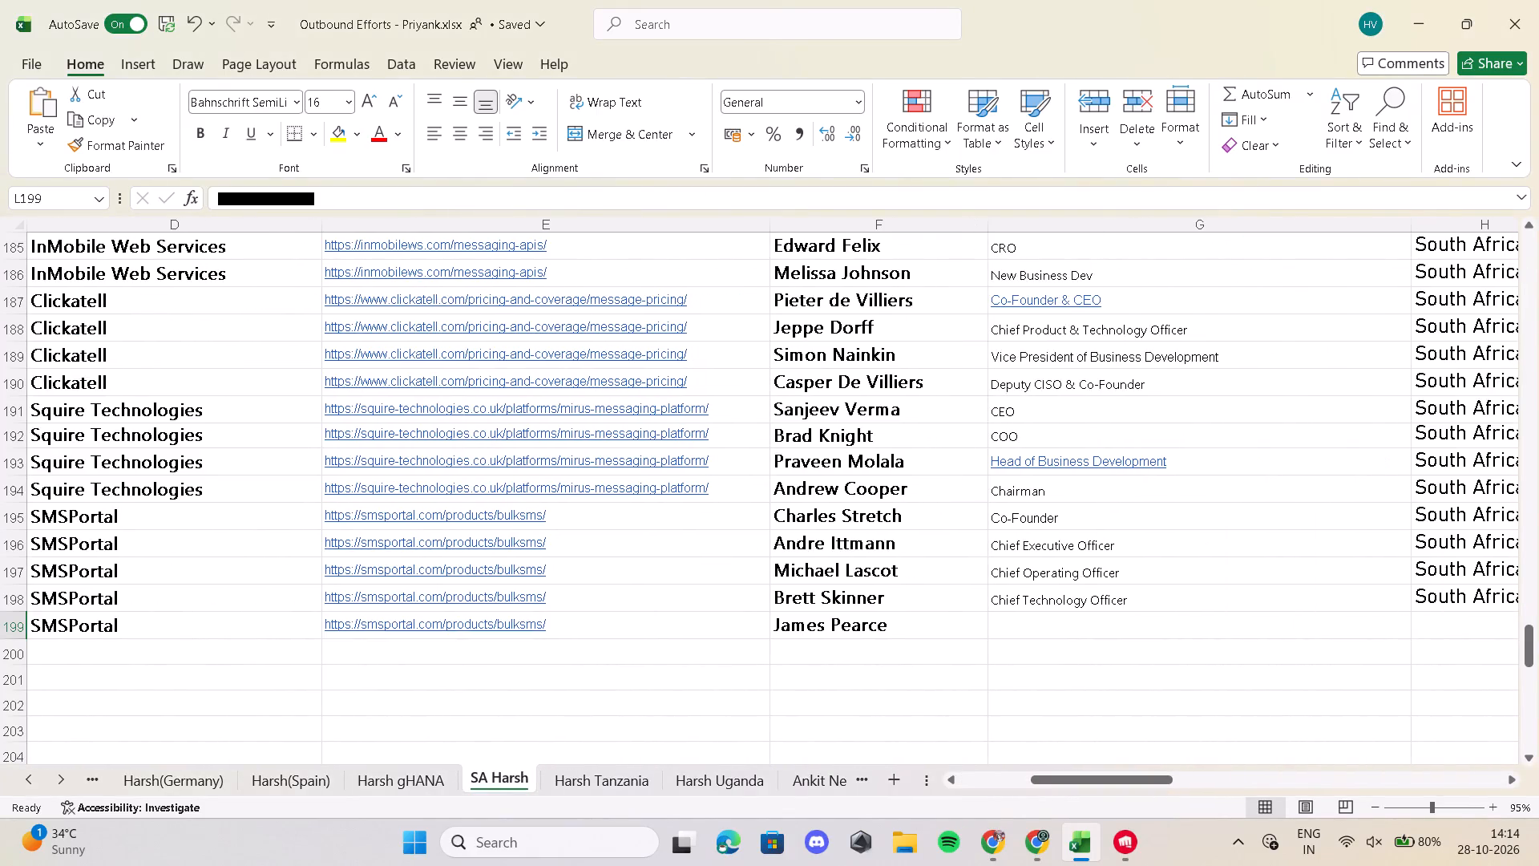
pyautogui.click(1157, 637)
pyautogui.press('n')
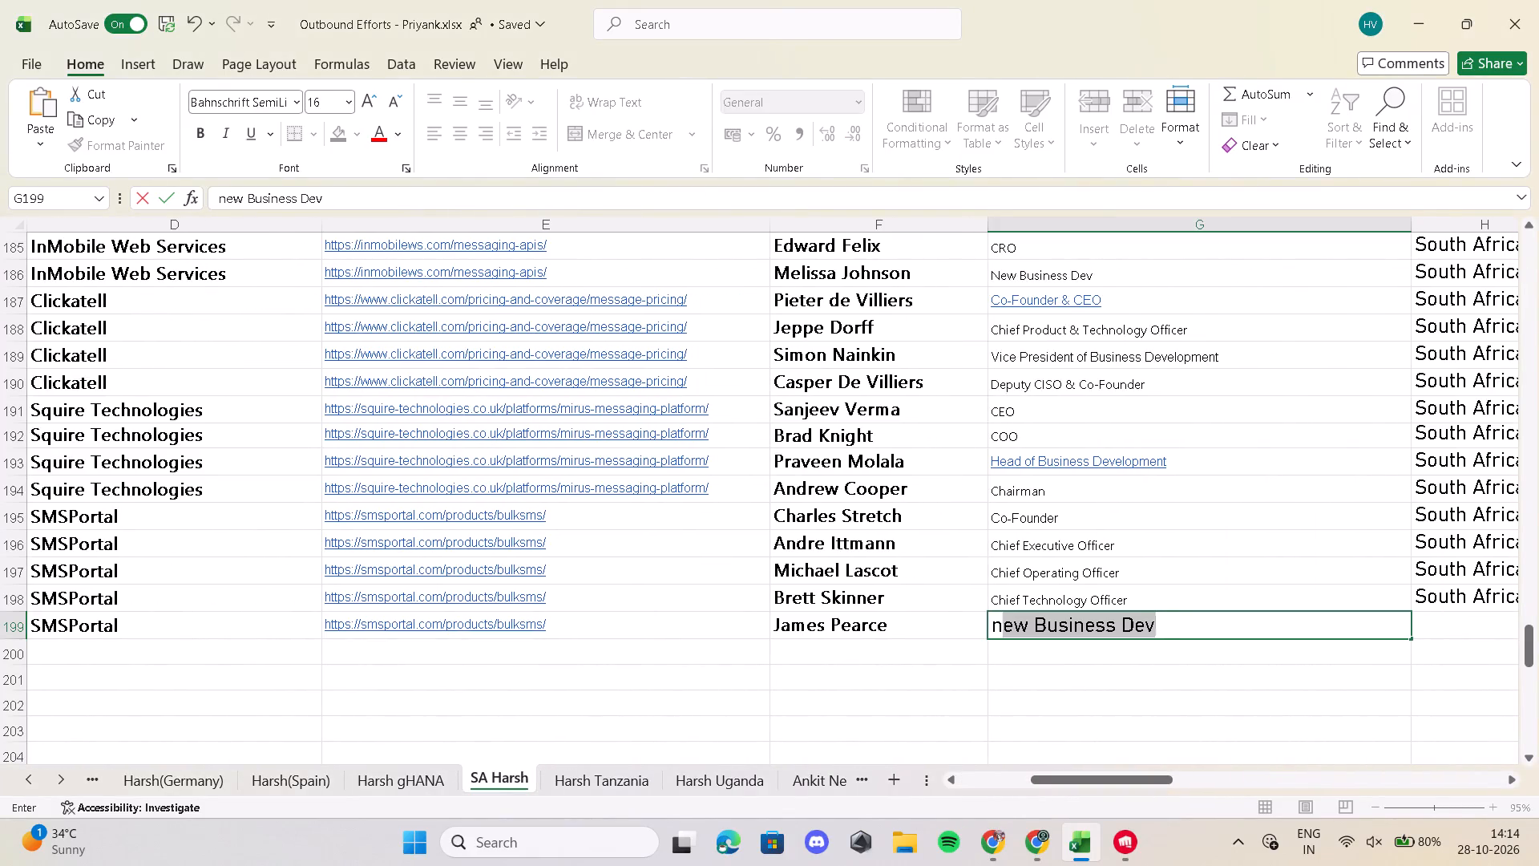
pyautogui.click(1060, 843)
pyautogui.click(1036, 846)
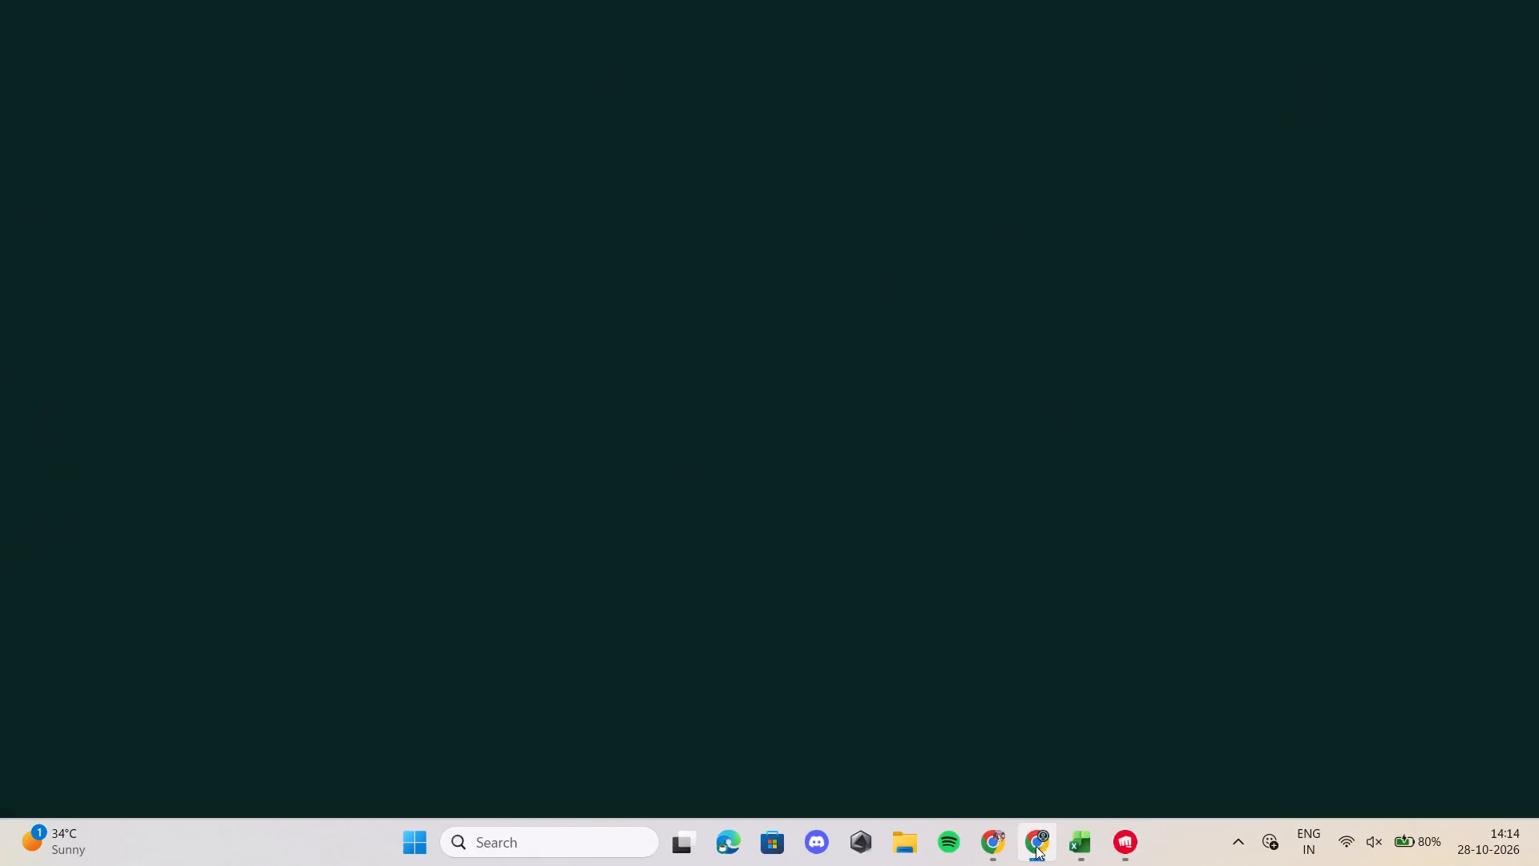
pyautogui.click(994, 847)
pyautogui.click(1029, 846)
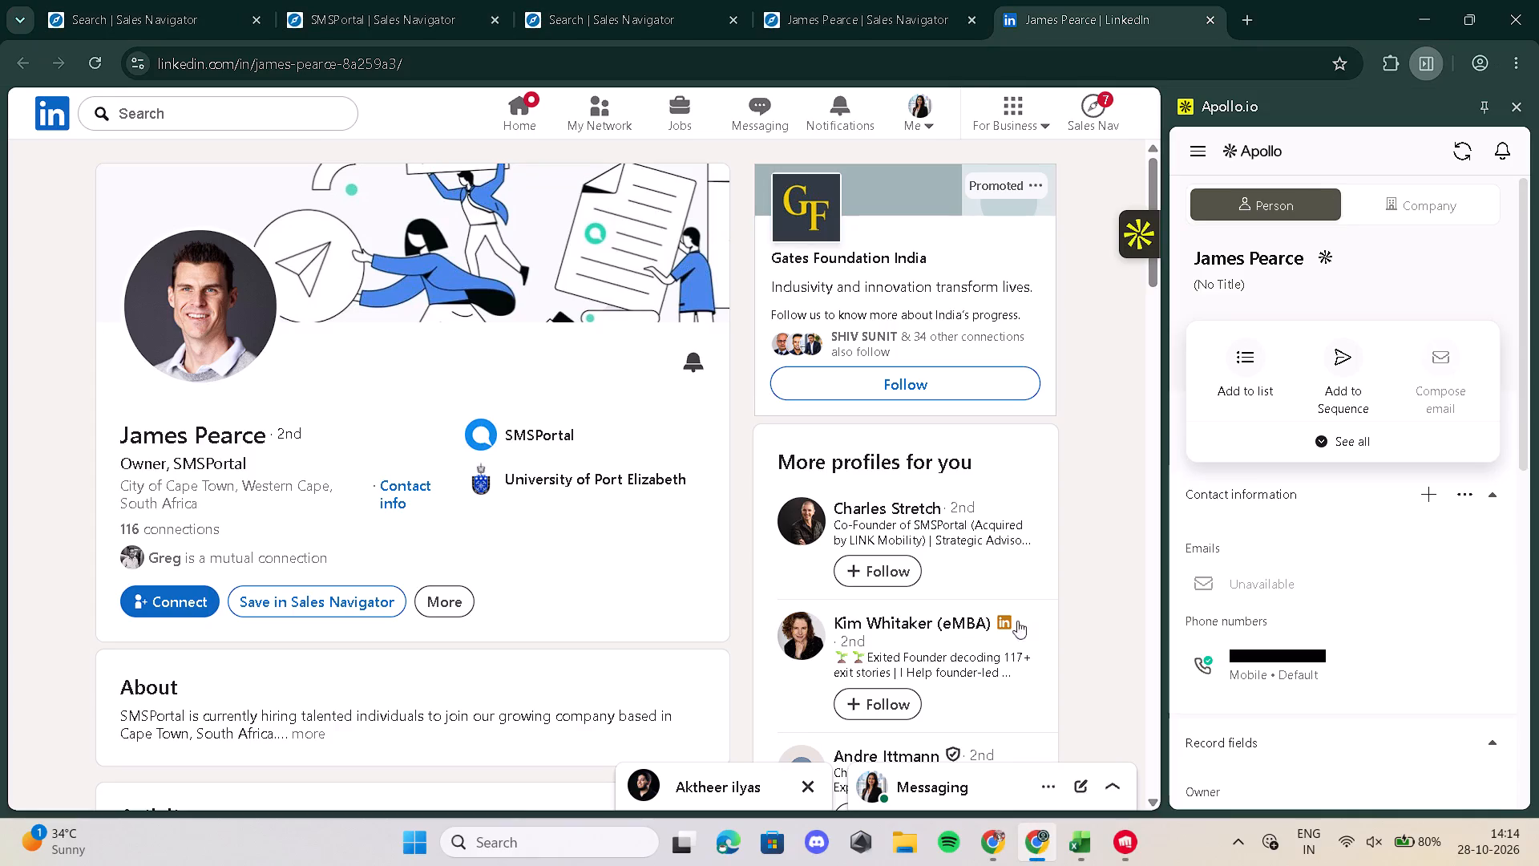
pyautogui.click(1097, 855)
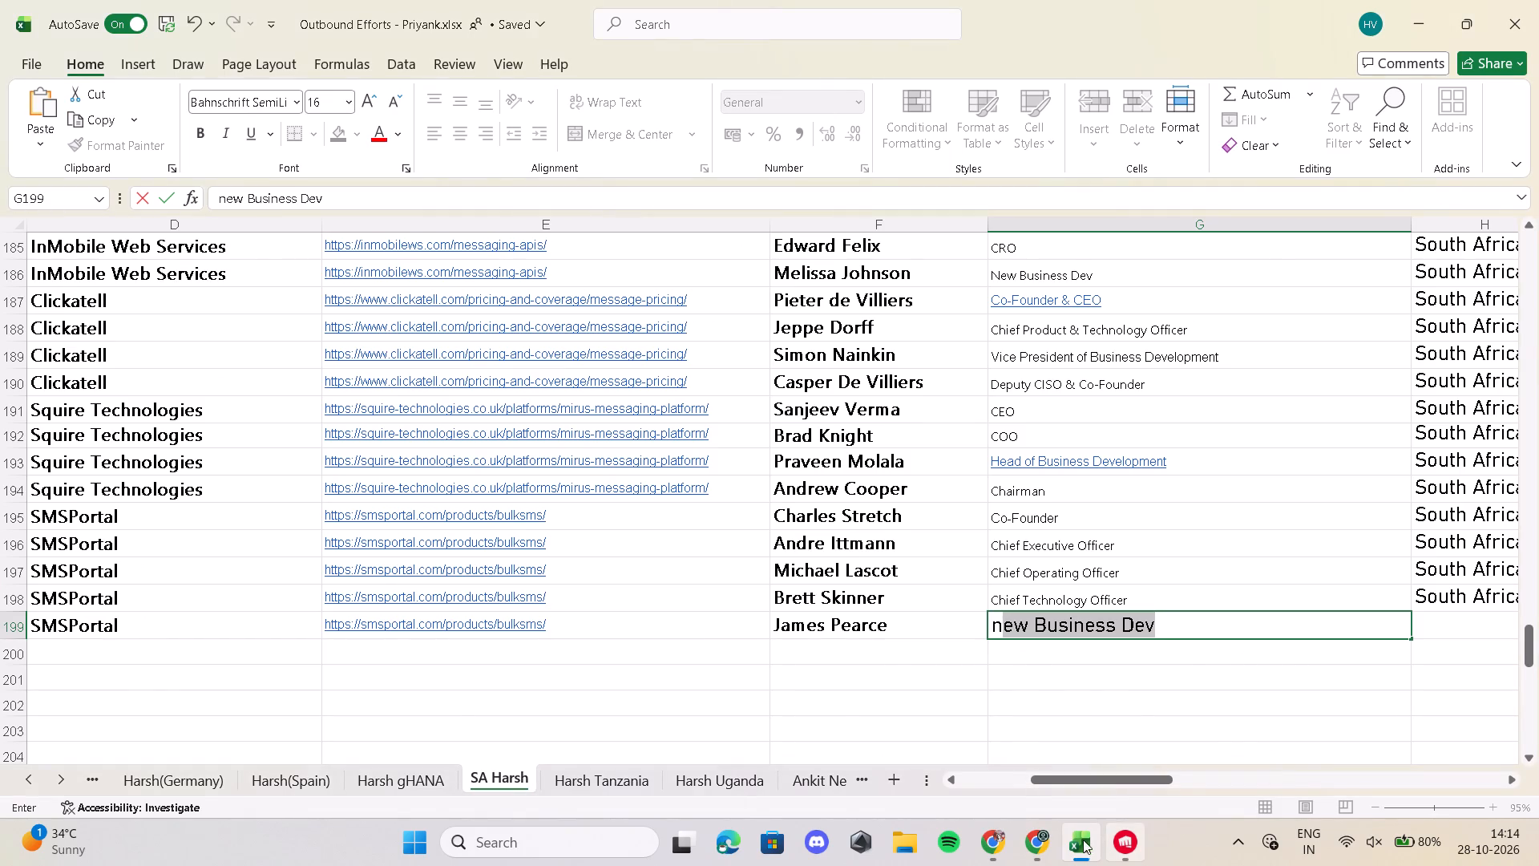
pyautogui.click(1048, 848)
pyautogui.moveTo(164, 467); pyautogui.dragTo(126, 462)
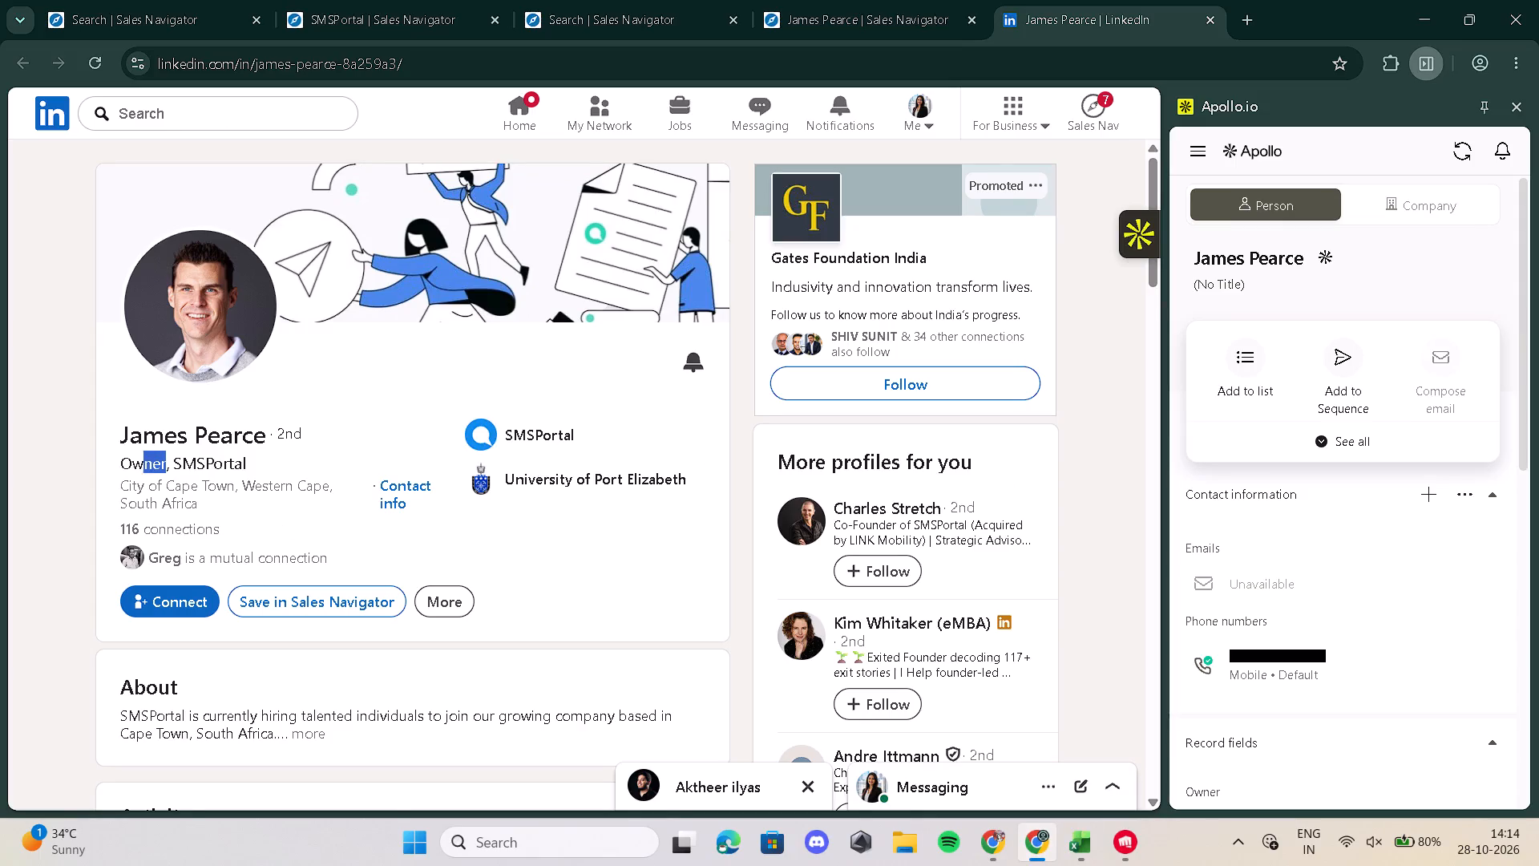
pyautogui.moveTo(126, 462); pyautogui.dragTo(82, 459)
pyautogui.hotkey('ctrl', 'c')
pyautogui.click(1077, 865)
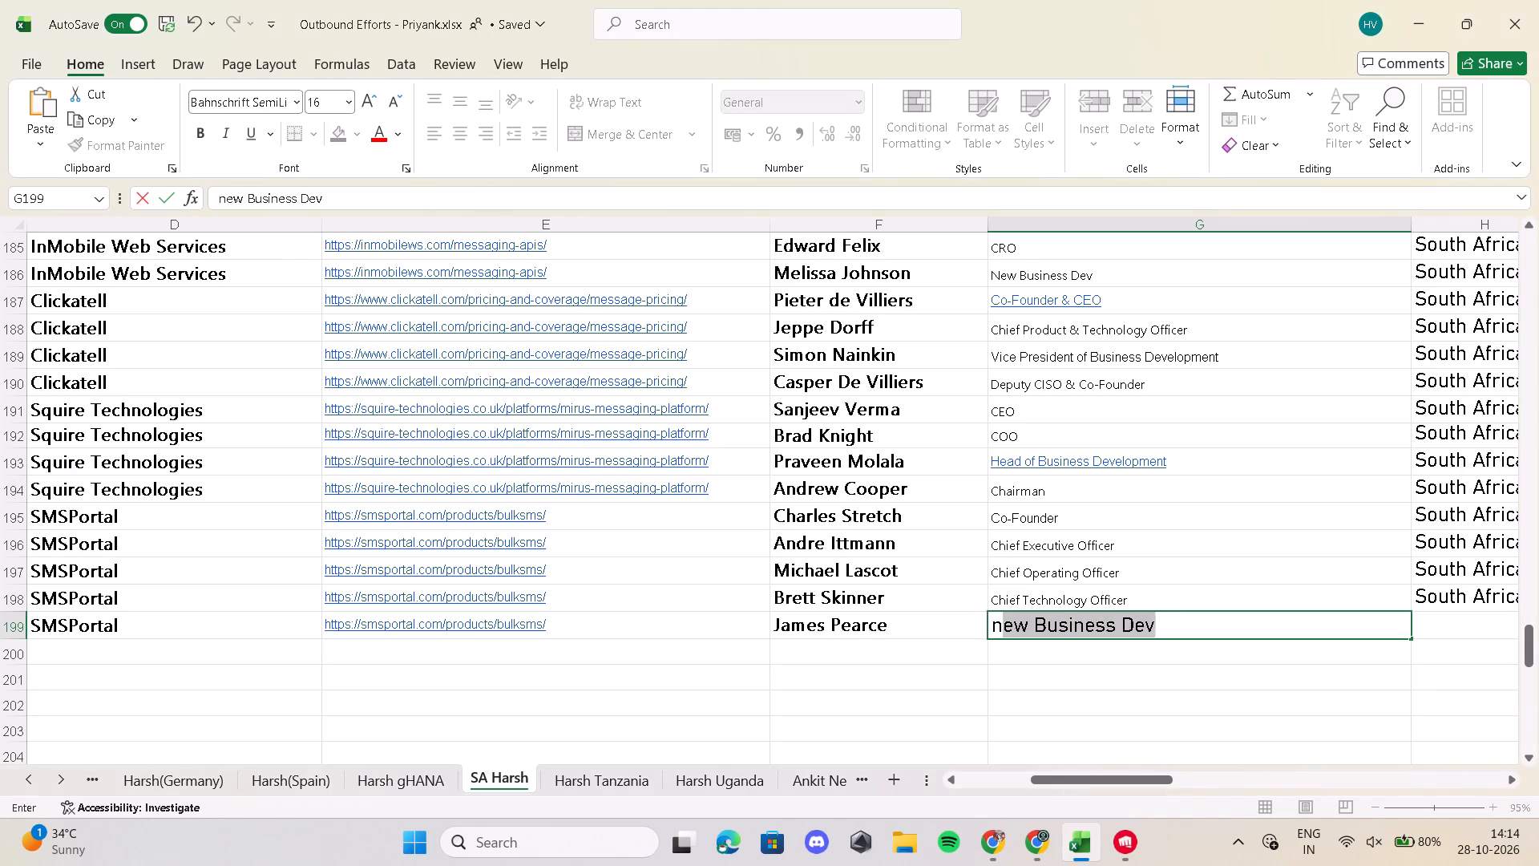
pyautogui.click(1173, 623)
pyautogui.hotkey('ctrl', 'v')
# Delete the stray text "new Business Dev" from cell G199, keeping only the title Owner.
pyautogui.click(1149, 623)
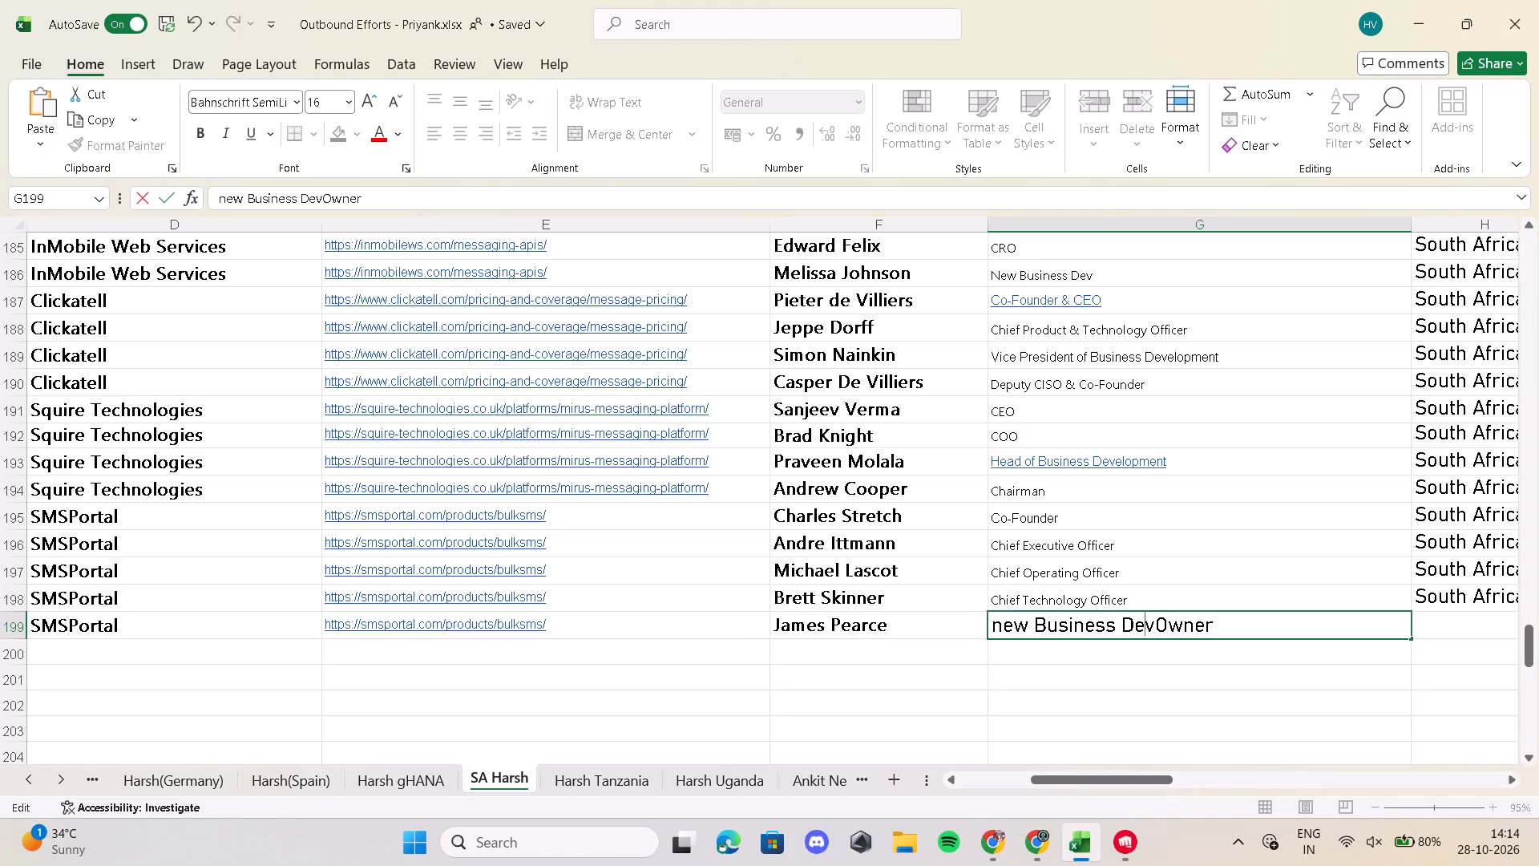
pyautogui.click(1151, 623)
pyautogui.press('BackSpace')
pyautogui.press('BackSpace')
pyautogui.press('BackSpace')
pyautogui.press('BackSpace')
pyautogui.press('BackSpace')
pyautogui.press('BackSpace')
pyautogui.press('BackSpace')
pyautogui.press('BackSpace')
pyautogui.press('BackSpace')
pyautogui.press('BackSpace')
pyautogui.press('BackSpace')
pyautogui.press('BackSpace')
pyautogui.press('BackSpace')
pyautogui.press('BackSpace')
pyautogui.press('BackSpace')
pyautogui.press('BackSpace')
pyautogui.press('BackSpace')
pyautogui.click(4, 617)
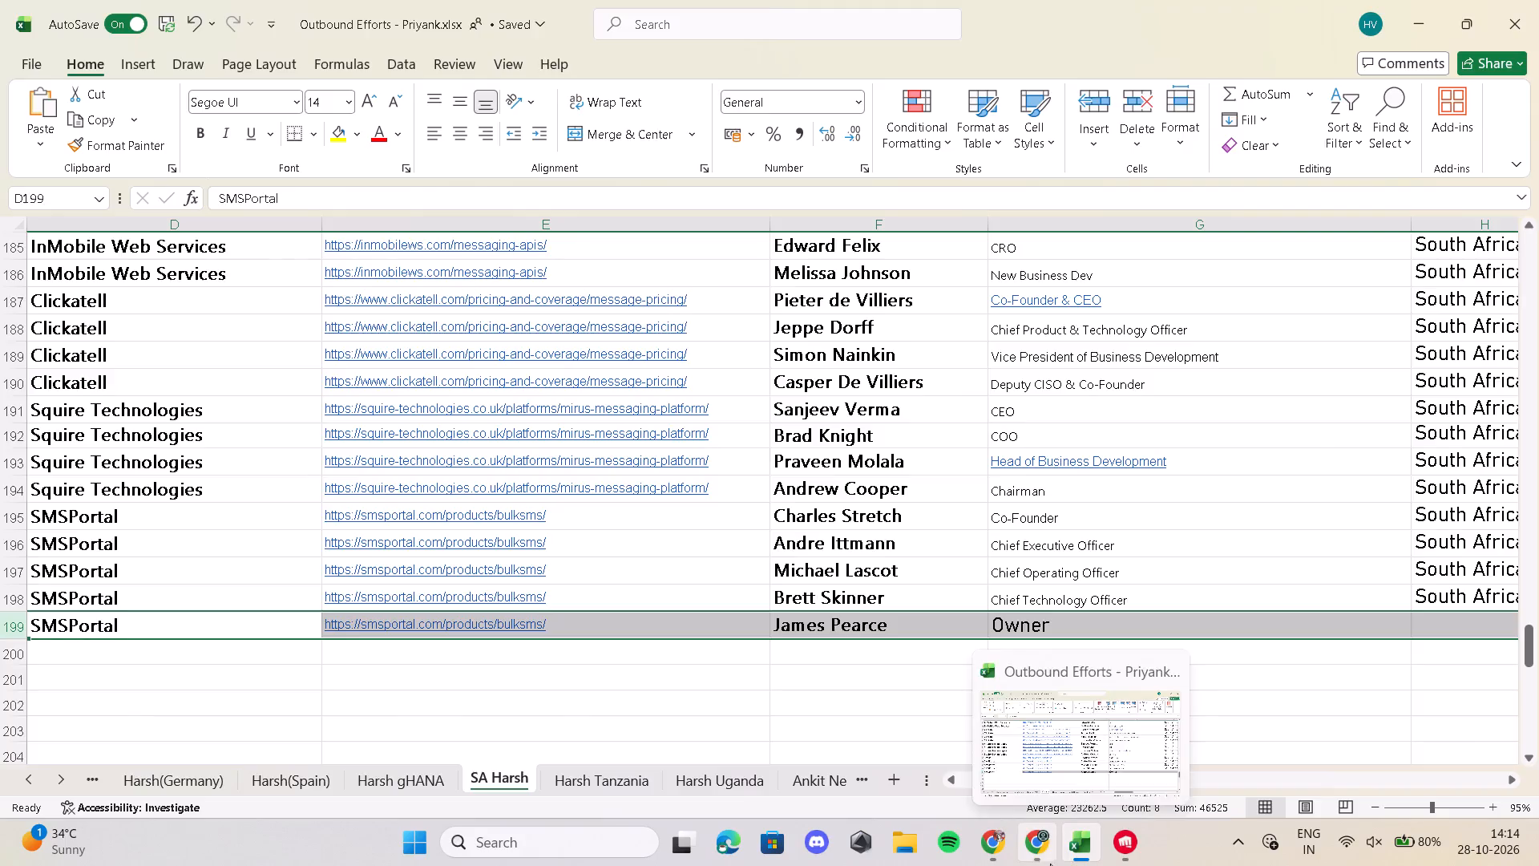
pyautogui.click(1040, 861)
pyautogui.click(1040, 861)
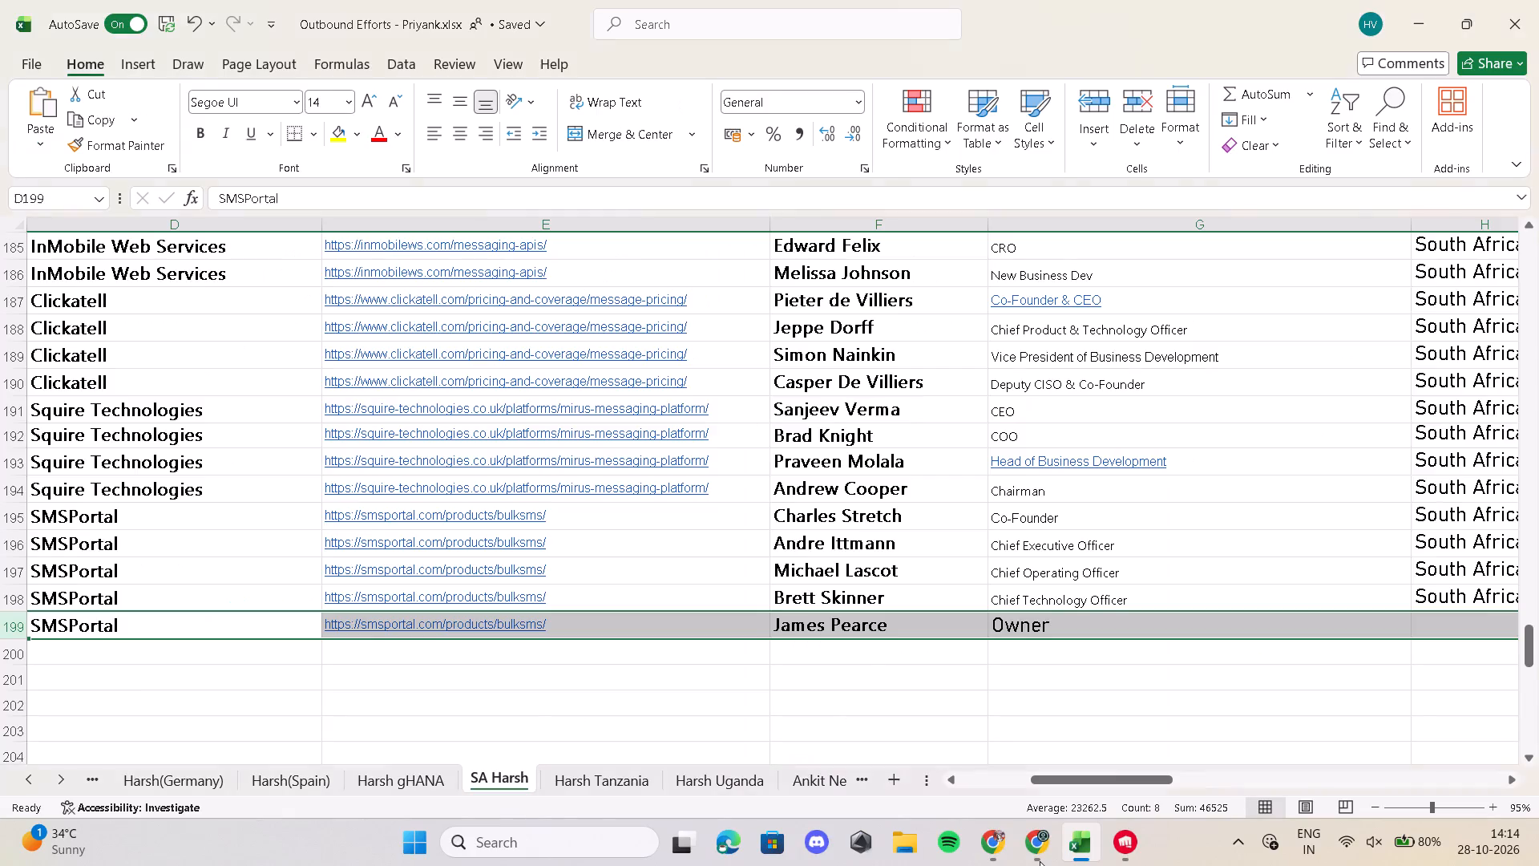
# Copy South Africa, Africa and Not Accepted from row 198 into cells H199, I199 and J199.
pyautogui.click(1432, 623)
pyautogui.moveTo(1131, 783); pyautogui.dragTo(1199, 765)
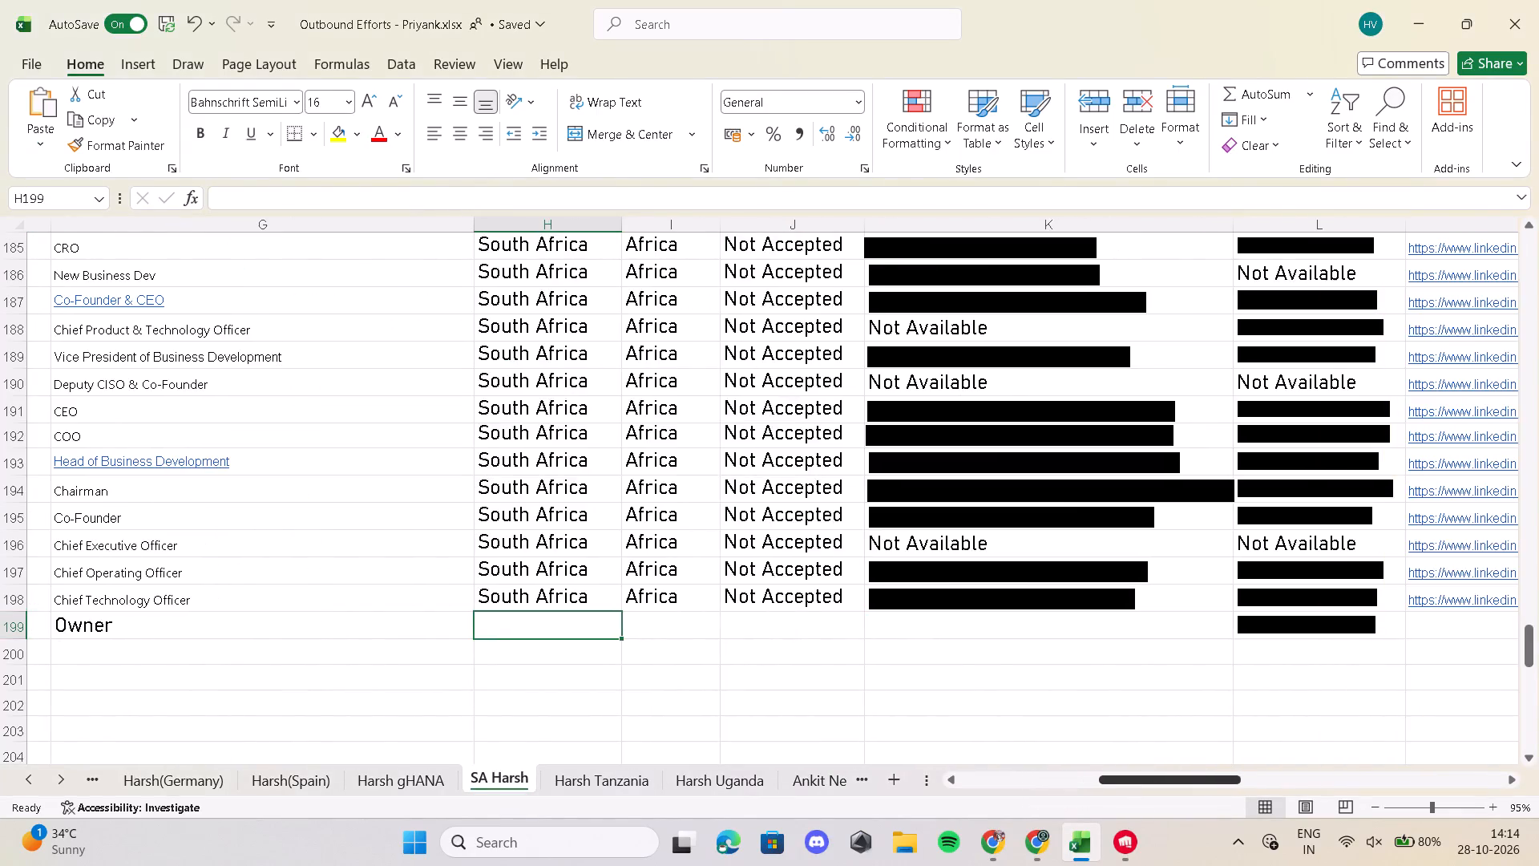
pyautogui.click(527, 599)
pyautogui.hotkey('ctrl', 'c')
pyautogui.click(549, 624)
pyautogui.hotkey('ctrl', 'v')
pyautogui.keyDown('ctrl'); pyautogui.click(581, 614); pyautogui.keyUp('ctrl')
pyautogui.click(623, 608)
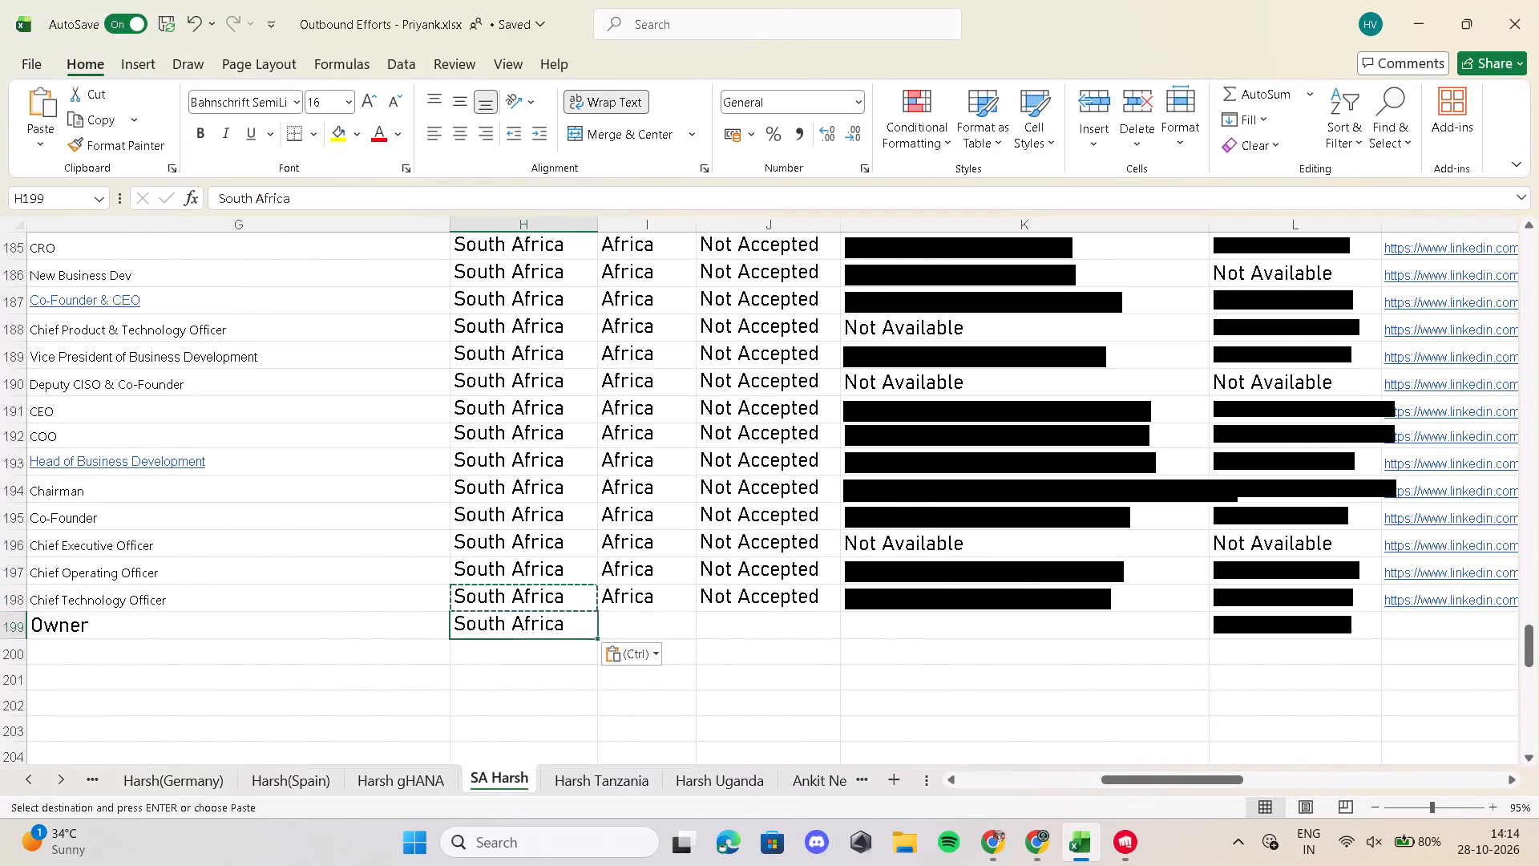
pyautogui.hotkey('ctrl', 'c')
pyautogui.click(643, 600)
pyautogui.hotkey('ctrl', 'c')
pyautogui.click(646, 635)
pyautogui.hotkey('ctrl', 'v')
pyautogui.click(761, 613)
pyautogui.click(778, 599)
pyautogui.hotkey('ctrl', 'c')
pyautogui.click(781, 630)
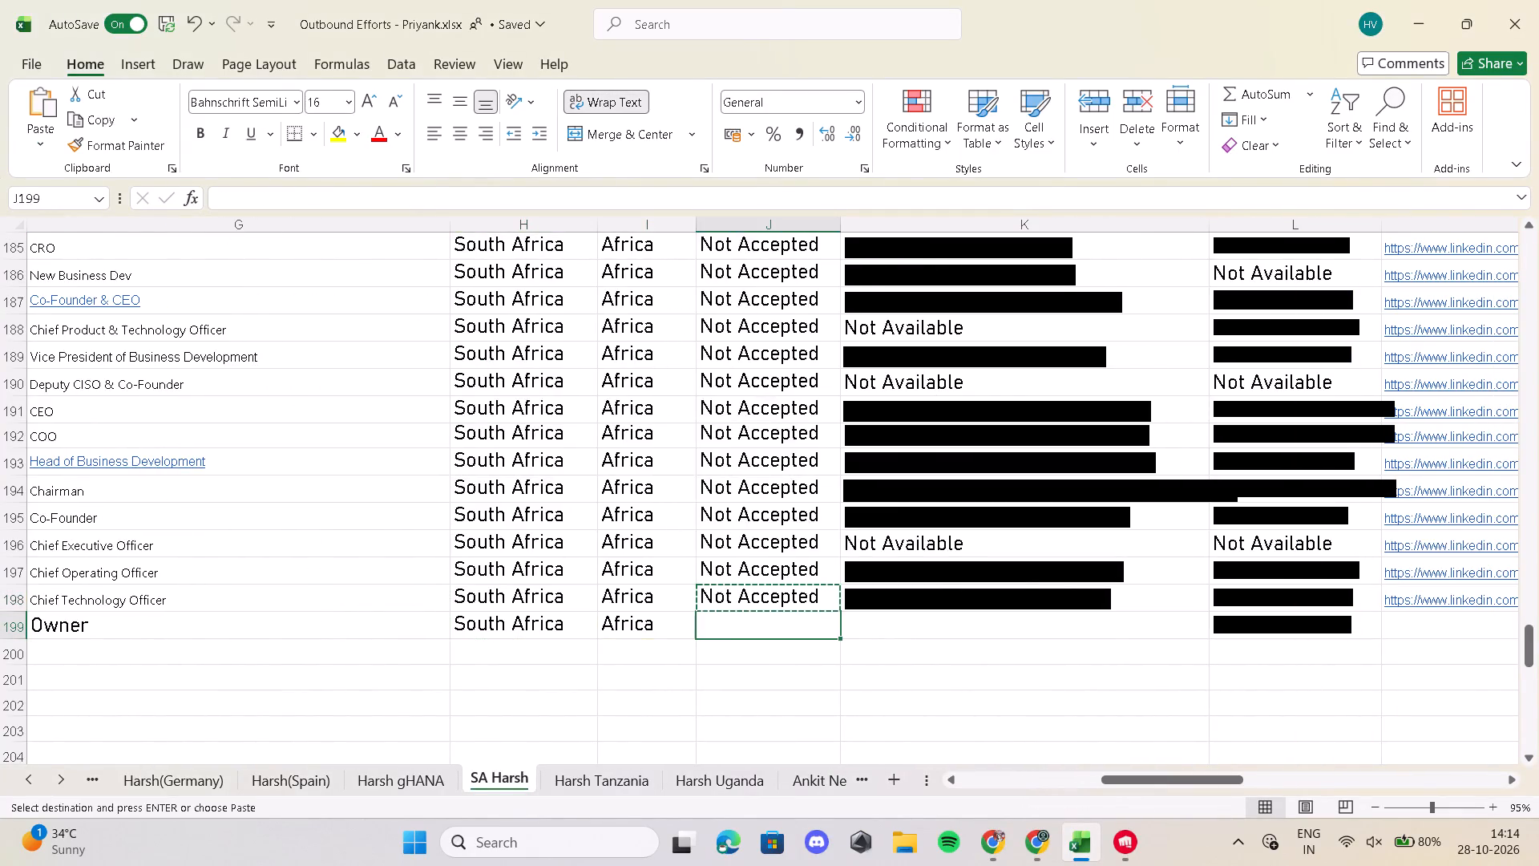
pyautogui.hotkey('ctrl', 'v')
pyautogui.click(1032, 856)
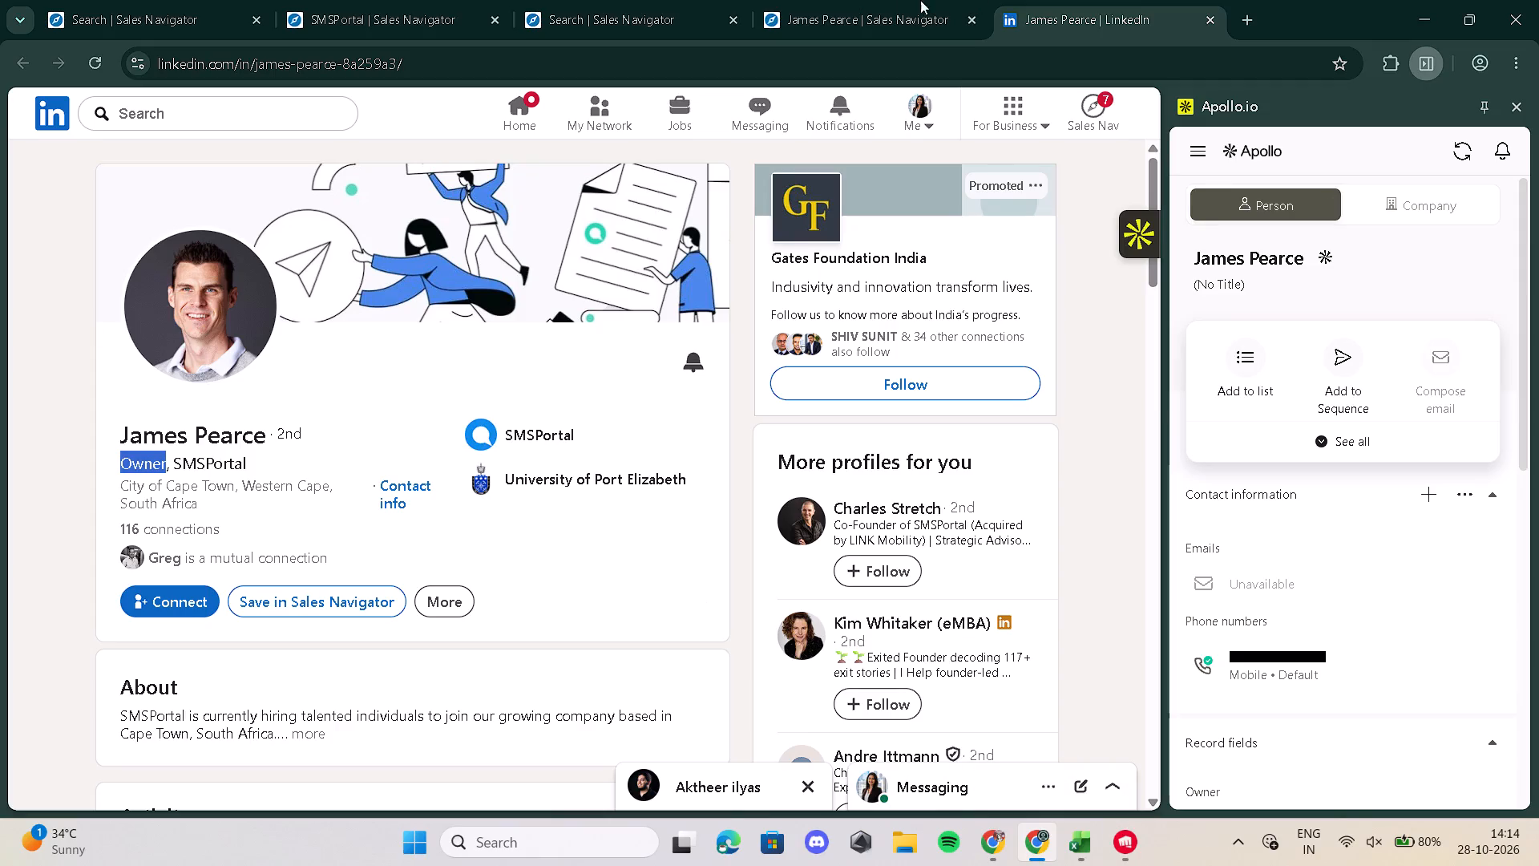
pyautogui.click(901, 2)
pyautogui.click(1056, 0)
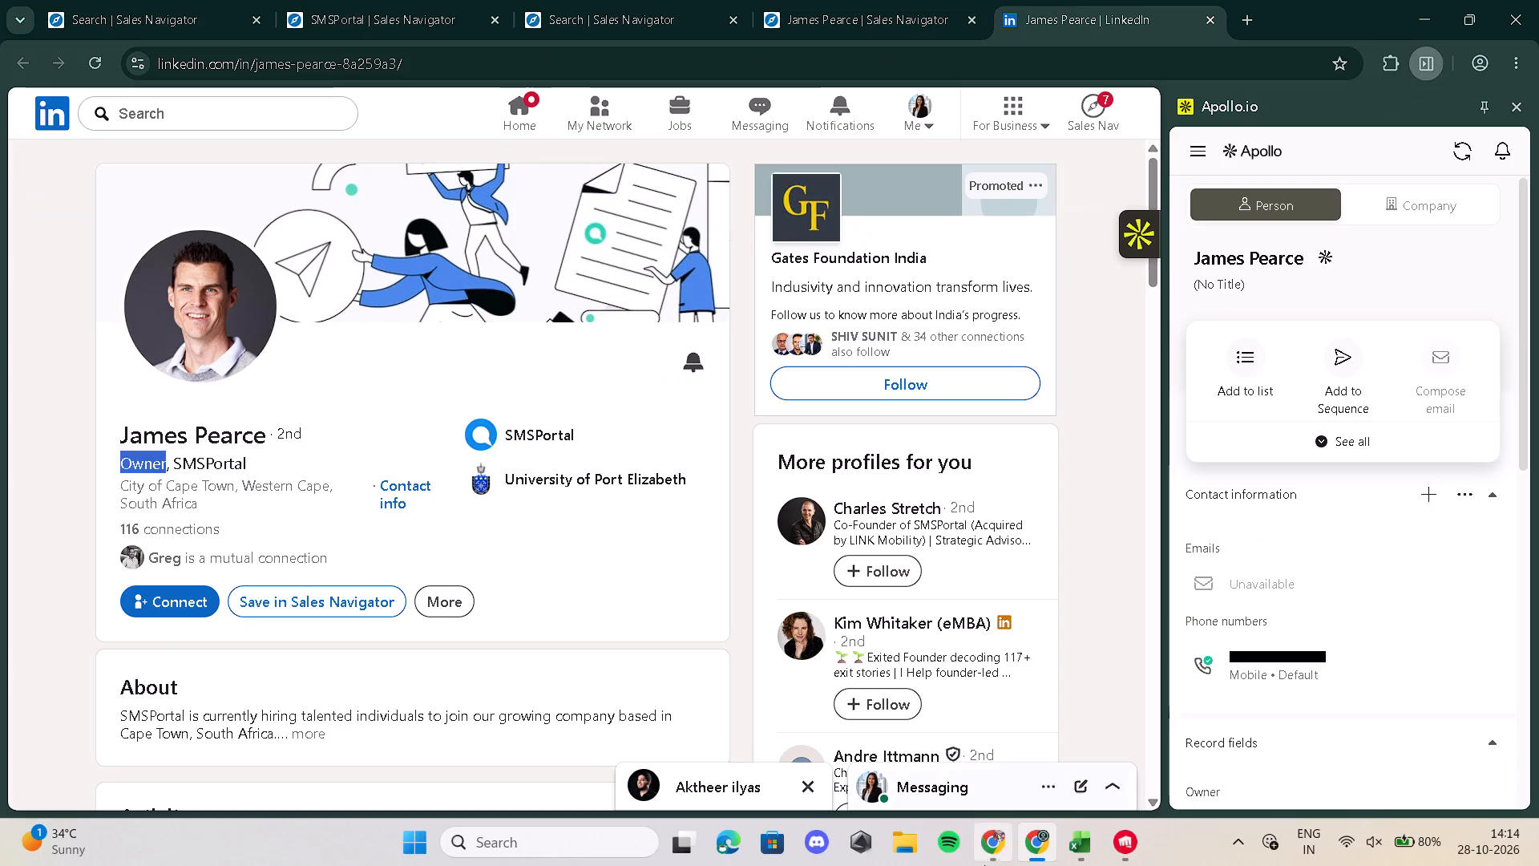
pyautogui.click(1097, 852)
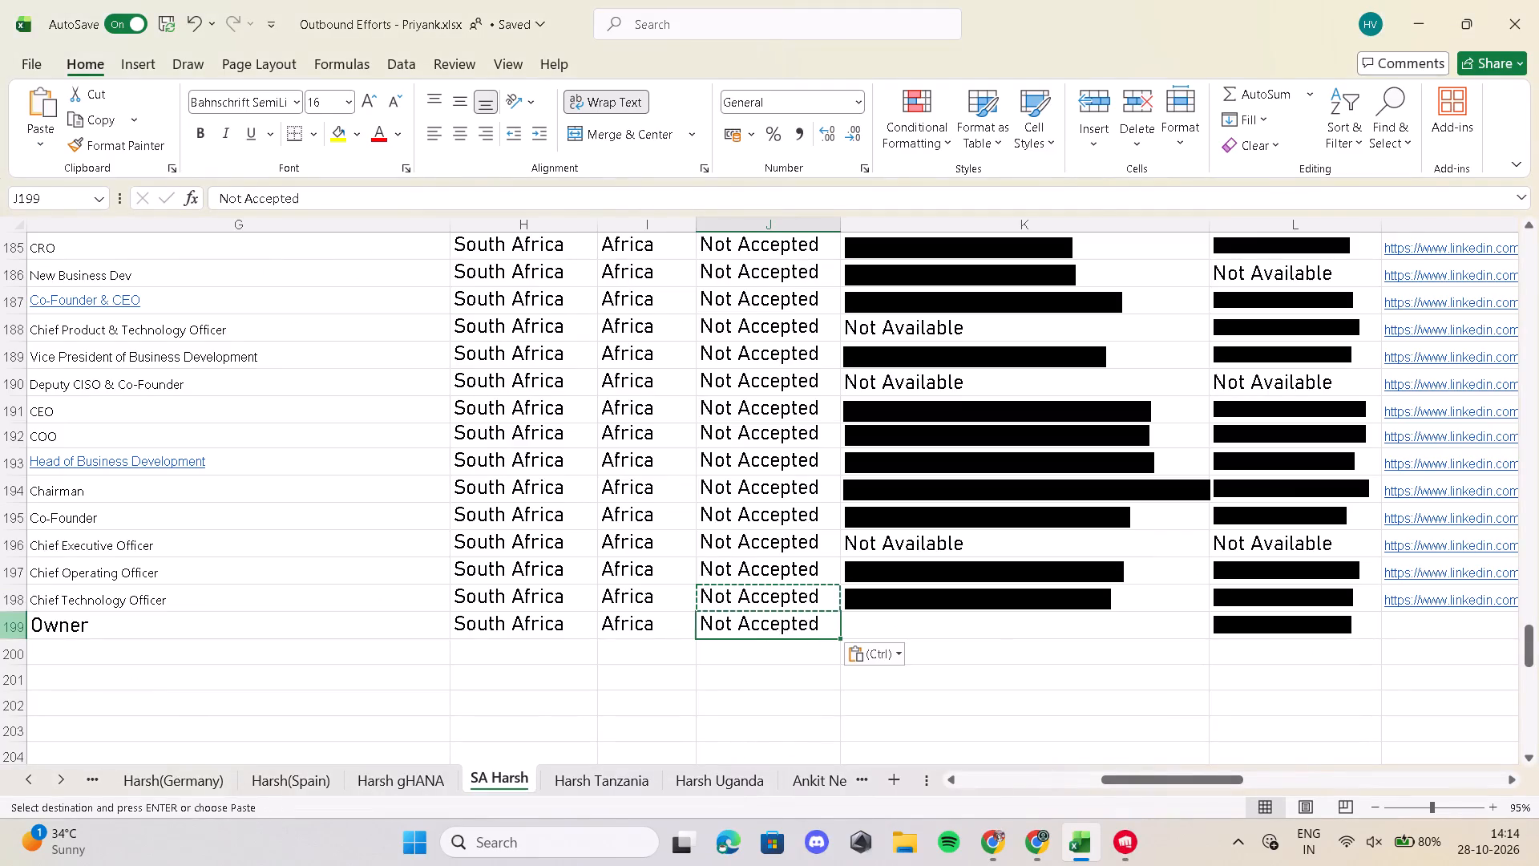
pyautogui.click(17, 628)
pyautogui.click(1040, 851)
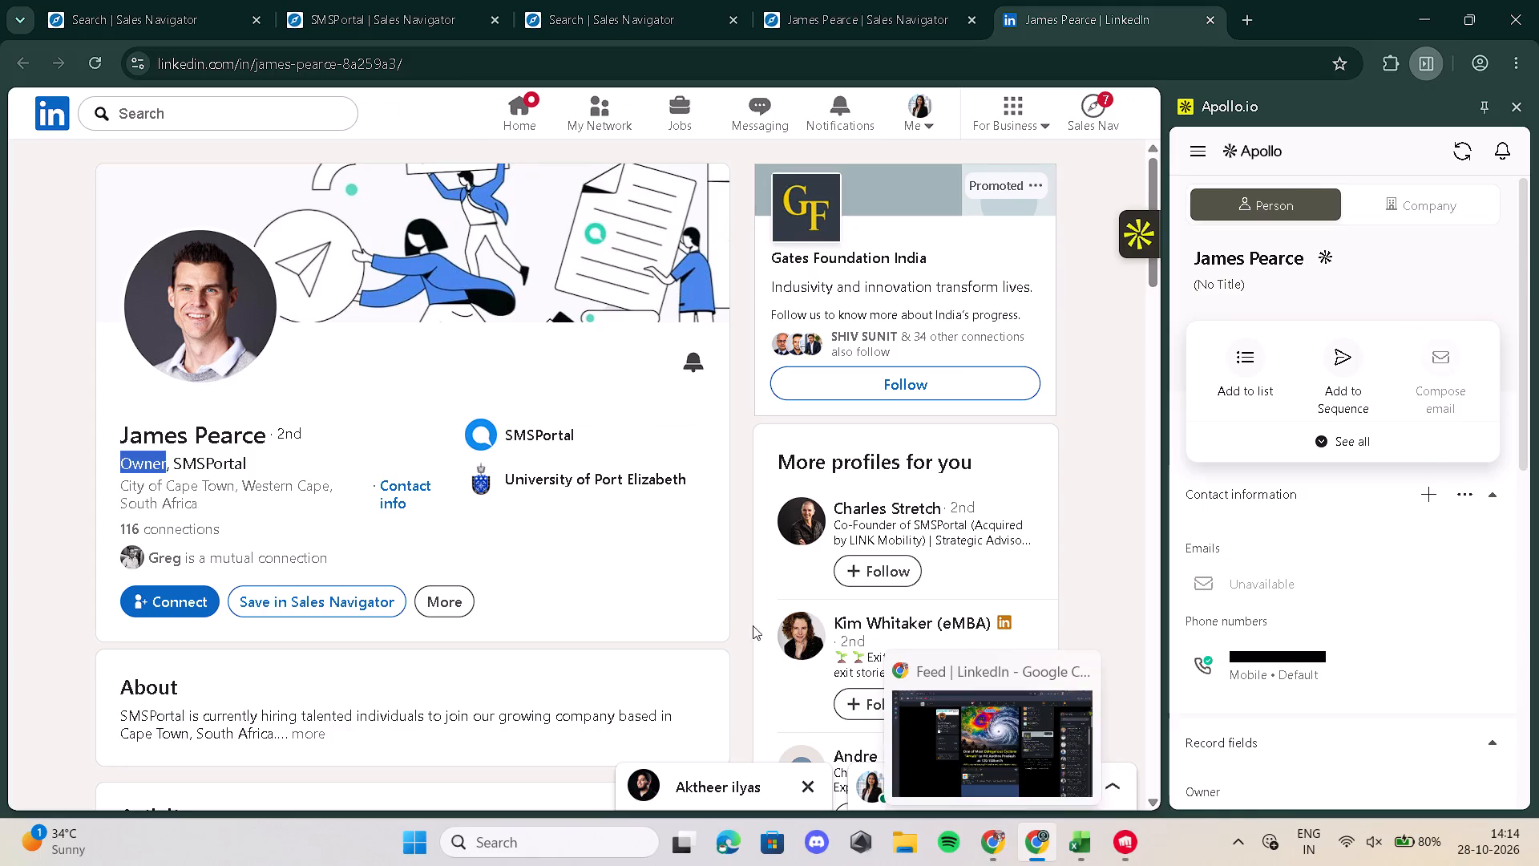
pyautogui.click(1085, 845)
pyautogui.click(963, 615)
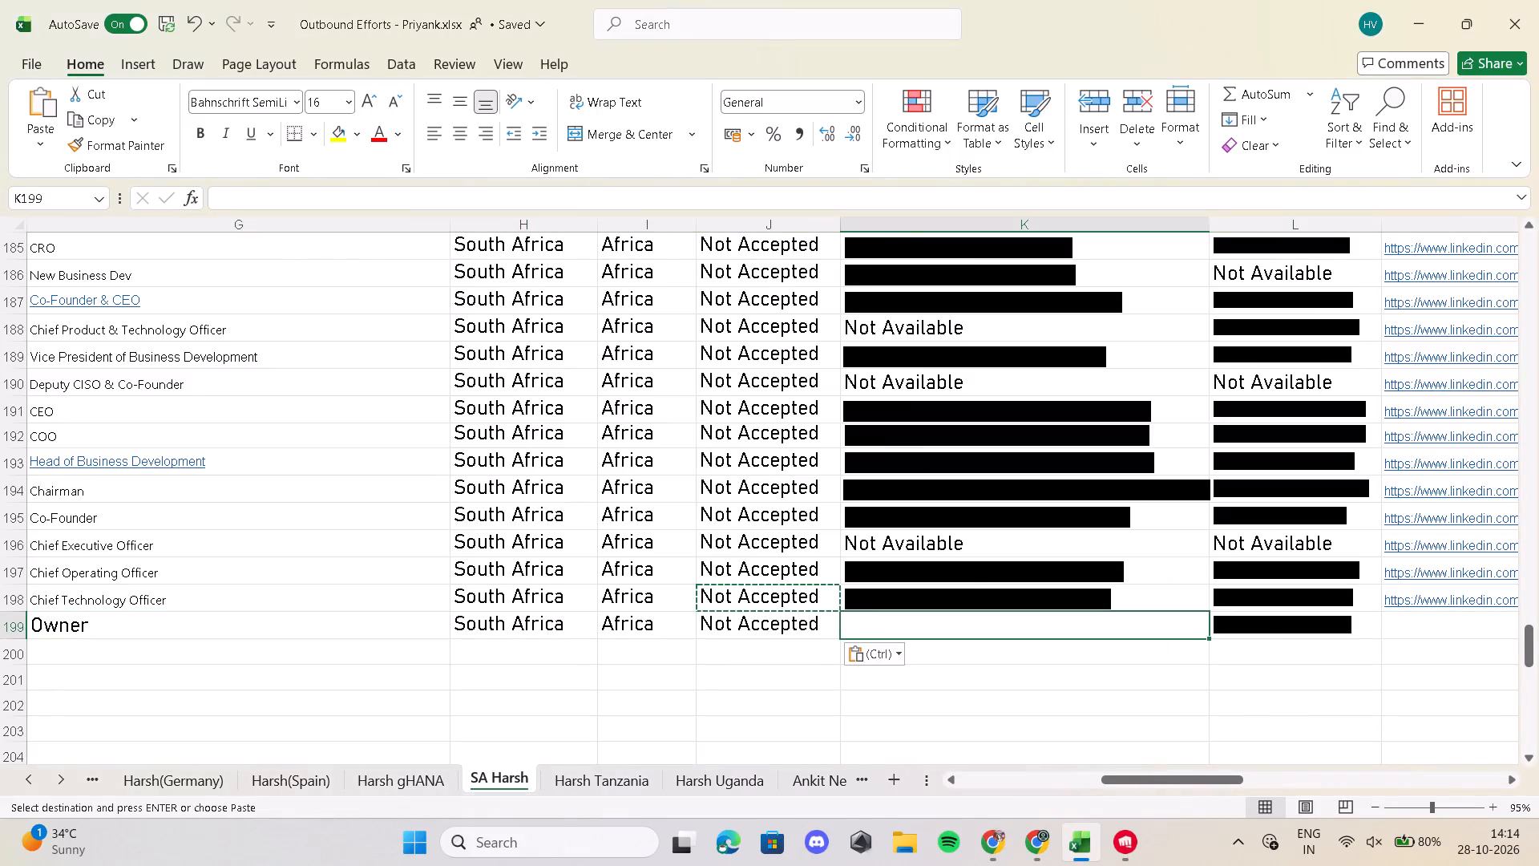
pyautogui.write('not')
pyautogui.click(1274, 619)
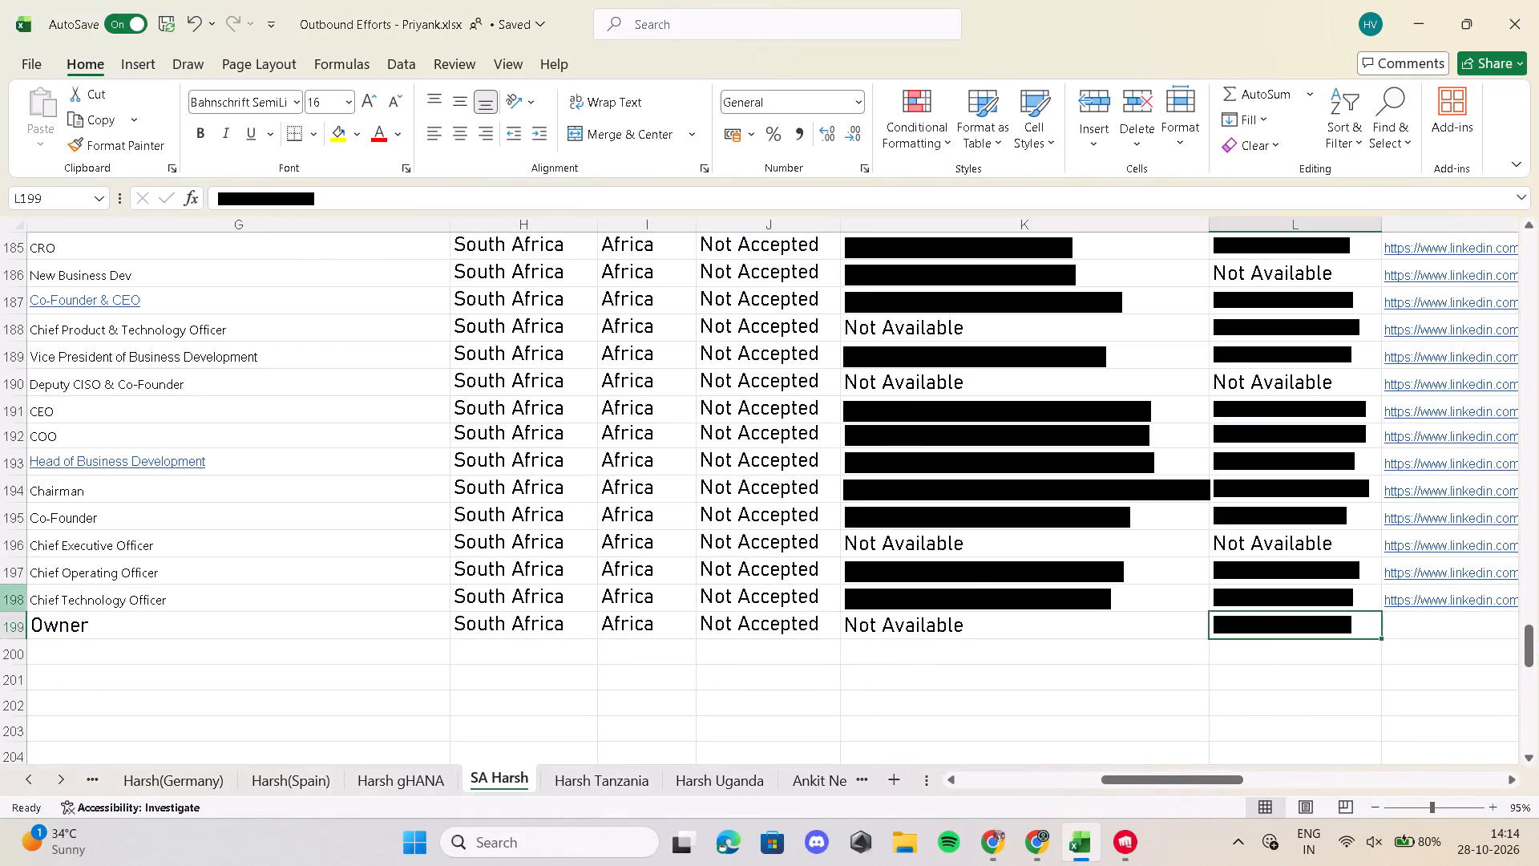
pyautogui.click(8, 628)
pyautogui.click(1004, 846)
pyautogui.click(1058, 851)
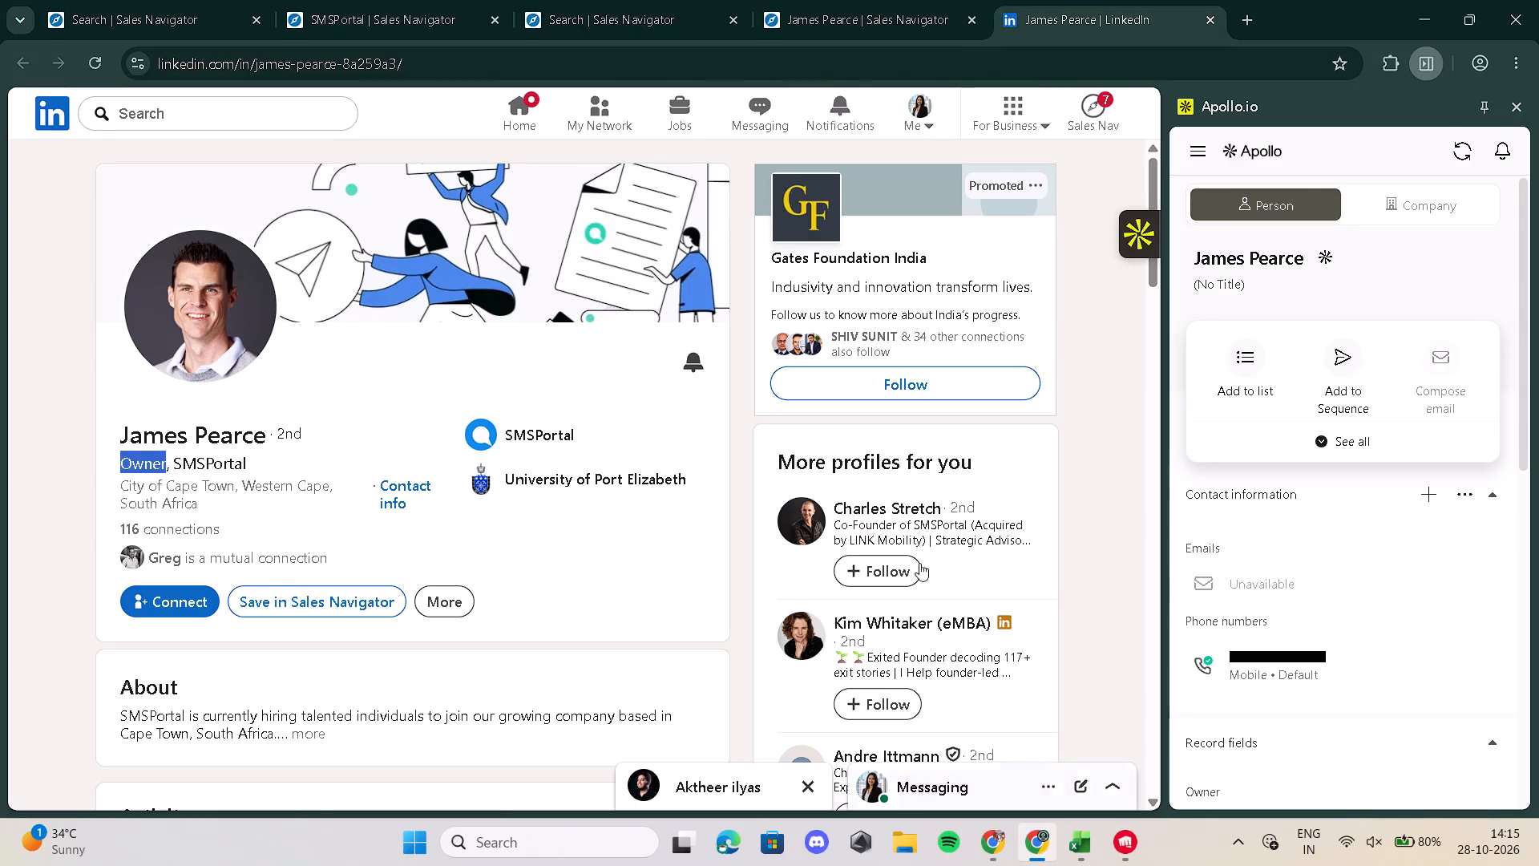
# Copy the SMSPortal owner's LinkedIn URL from Sales Navigator and paste it into cell M199 in Excel as a hyperlink.
pyautogui.click(853, 0)
pyautogui.click(327, 603)
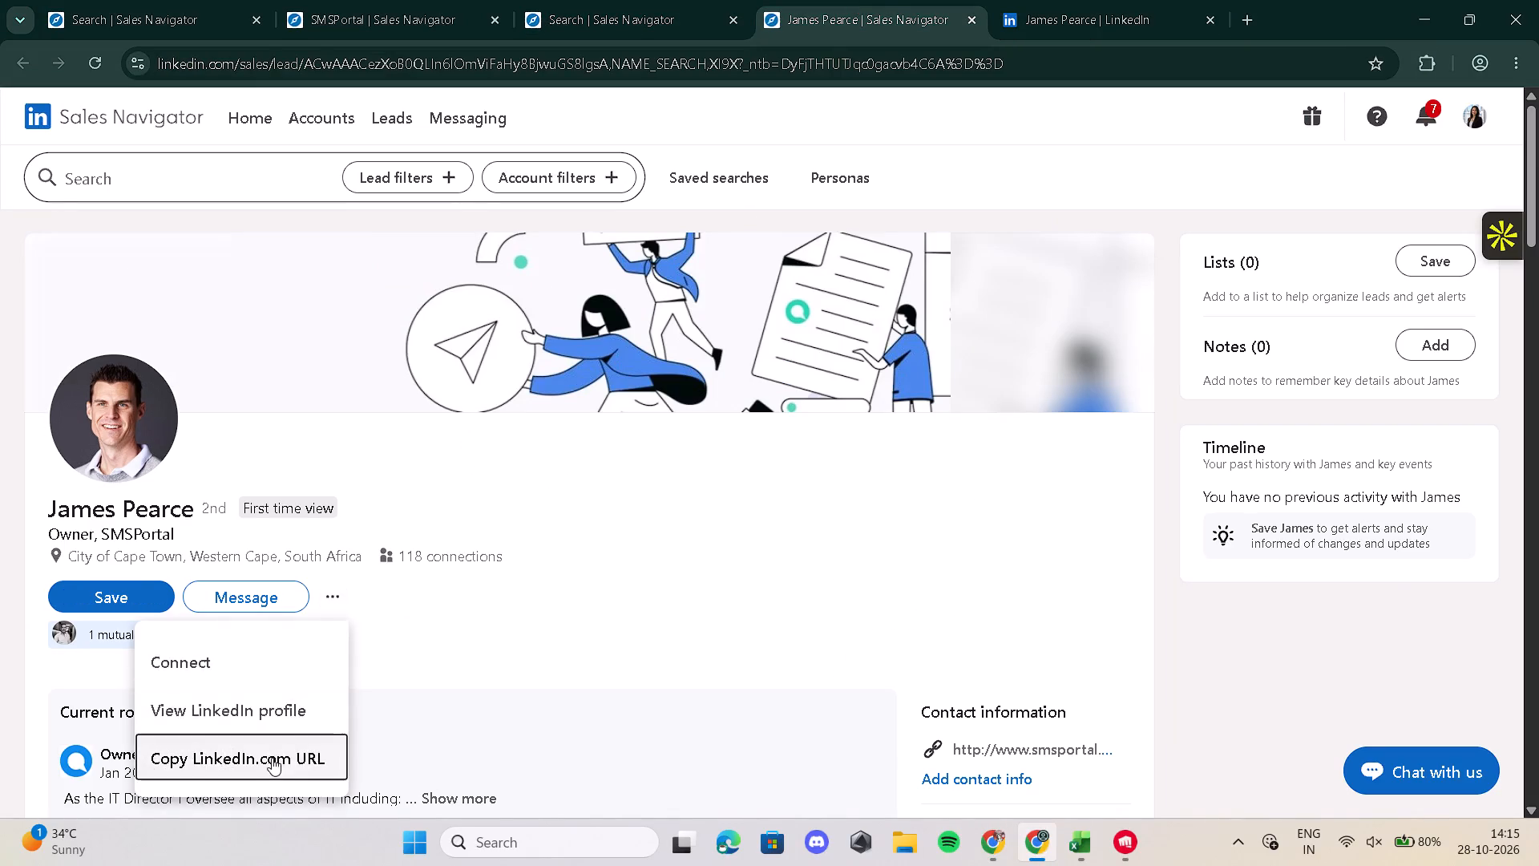
pyautogui.click(272, 758)
pyautogui.click(1088, 865)
pyautogui.moveTo(1237, 779); pyautogui.dragTo(1254, 773)
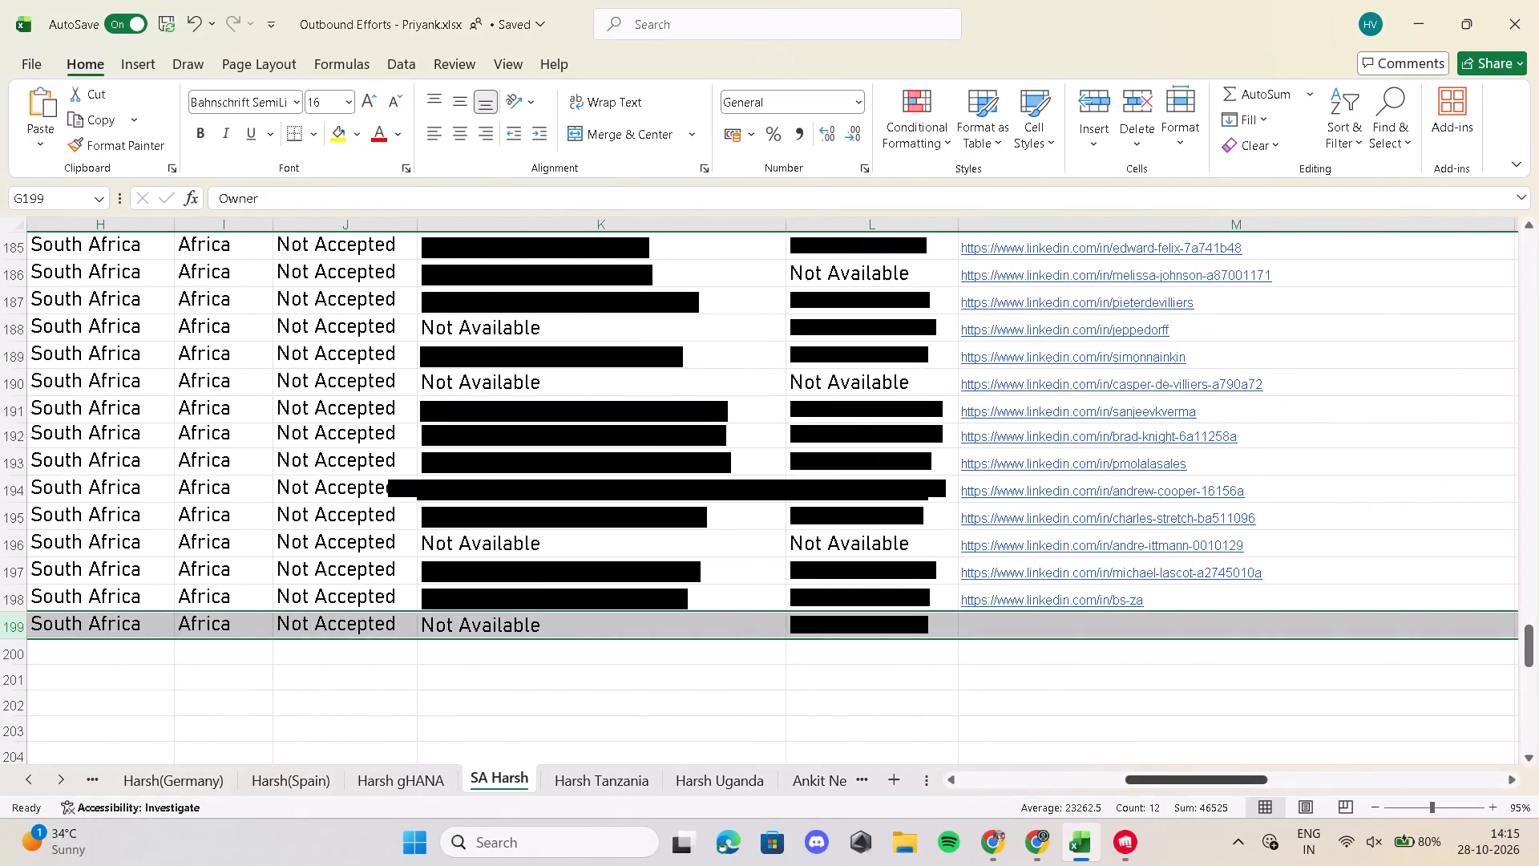
pyautogui.click(1222, 623)
pyautogui.hotkey('ctrl', 'v')
pyautogui.moveTo(1234, 775); pyautogui.dragTo(1267, 765)
pyautogui.click(1392, 625)
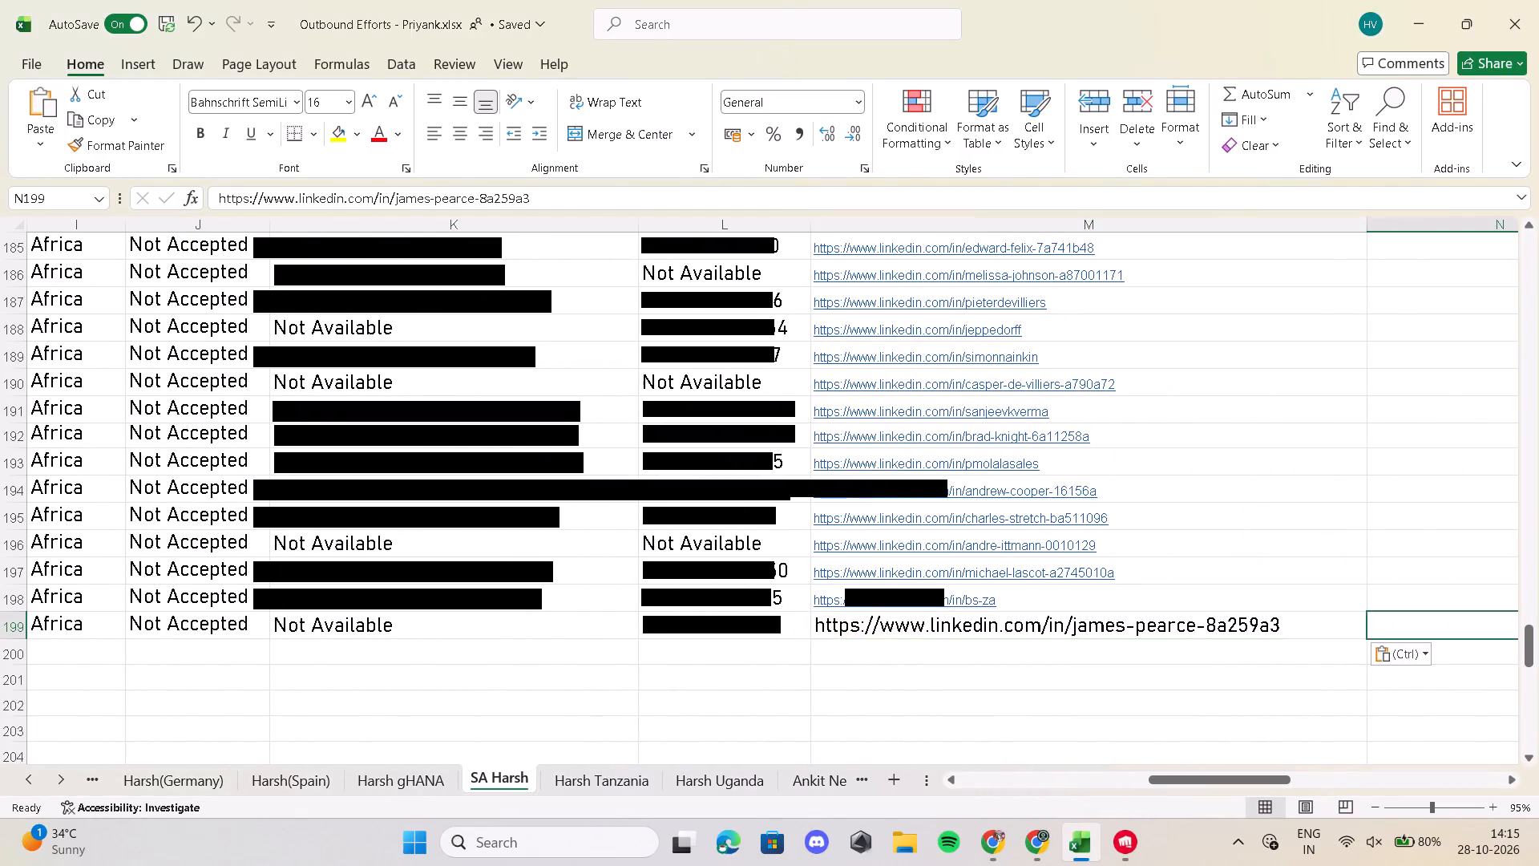
pyautogui.doubleClick(1344, 629)
pyautogui.click(1464, 641)
# Copy the SMS and WhatsApp entry from cell O198 into cells O199 and O200.
pyautogui.moveTo(1272, 787); pyautogui.dragTo(1363, 781)
pyautogui.moveTo(1371, 779); pyautogui.dragTo(1161, 763)
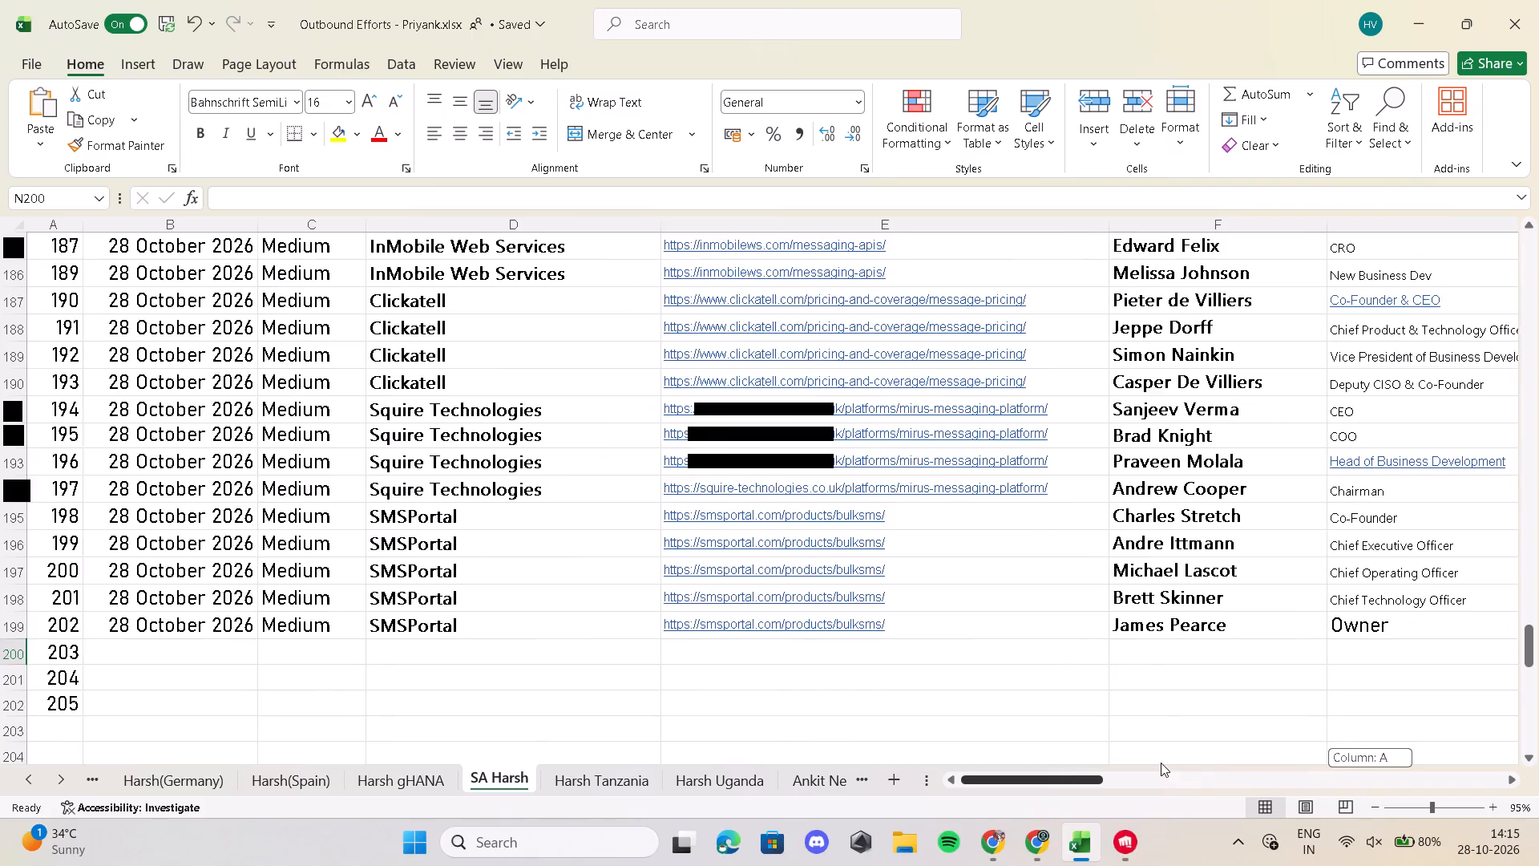
pyautogui.moveTo(1161, 763); pyautogui.dragTo(1243, 762)
pyautogui.moveTo(1207, 774); pyautogui.dragTo(1295, 760)
pyautogui.click(1179, 600)
pyautogui.hotkey('ctrl', 'c')
pyautogui.click(1161, 625)
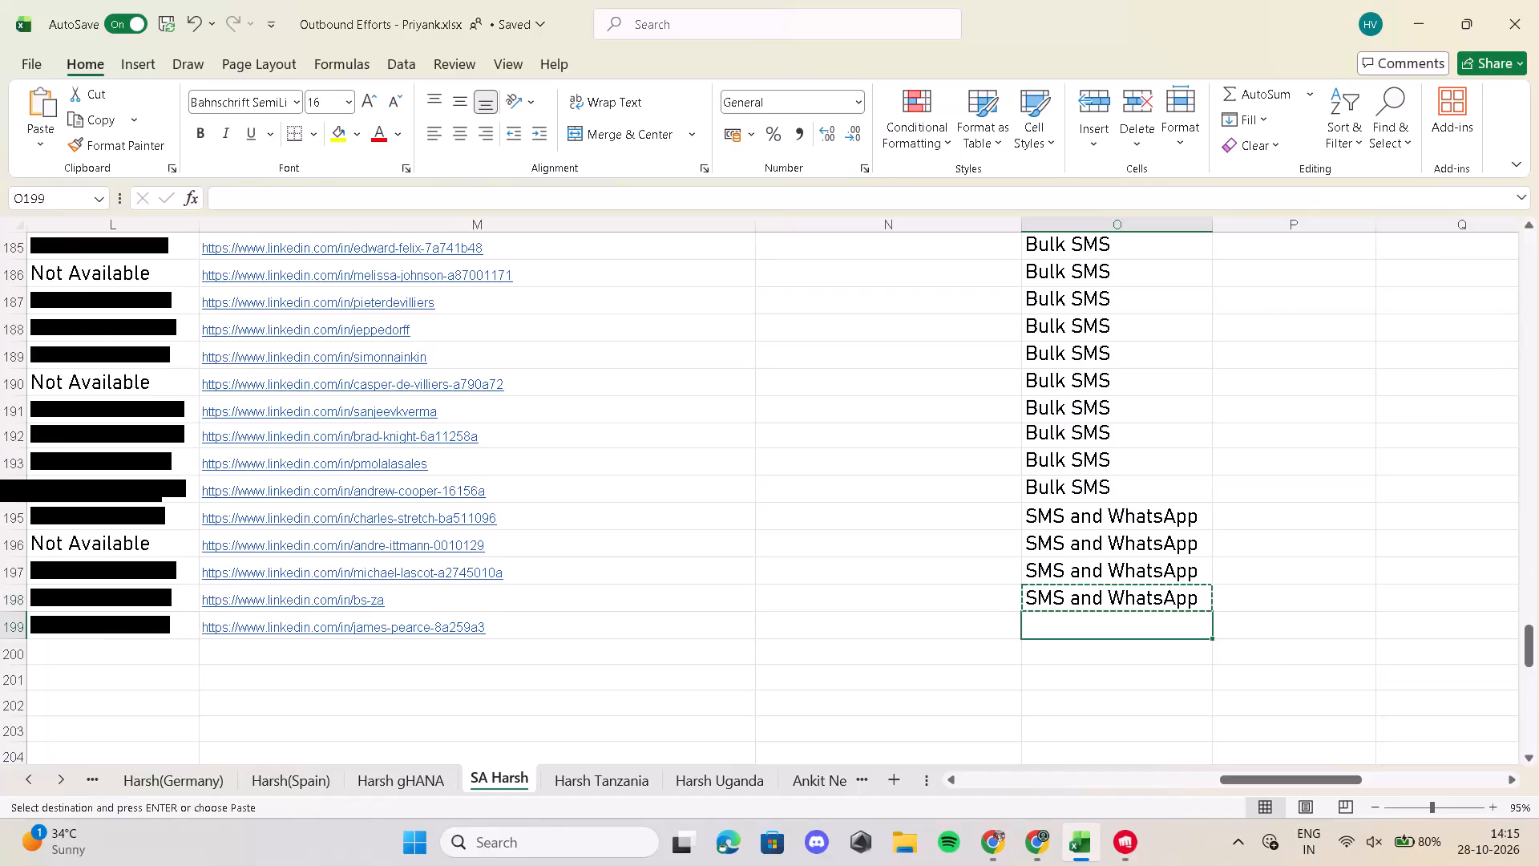
pyautogui.hotkey('ctrl', 'v')
pyautogui.hotkey('ctrl', 'c')
pyautogui.click(1140, 661)
pyautogui.hotkey('ctrl', 'v')
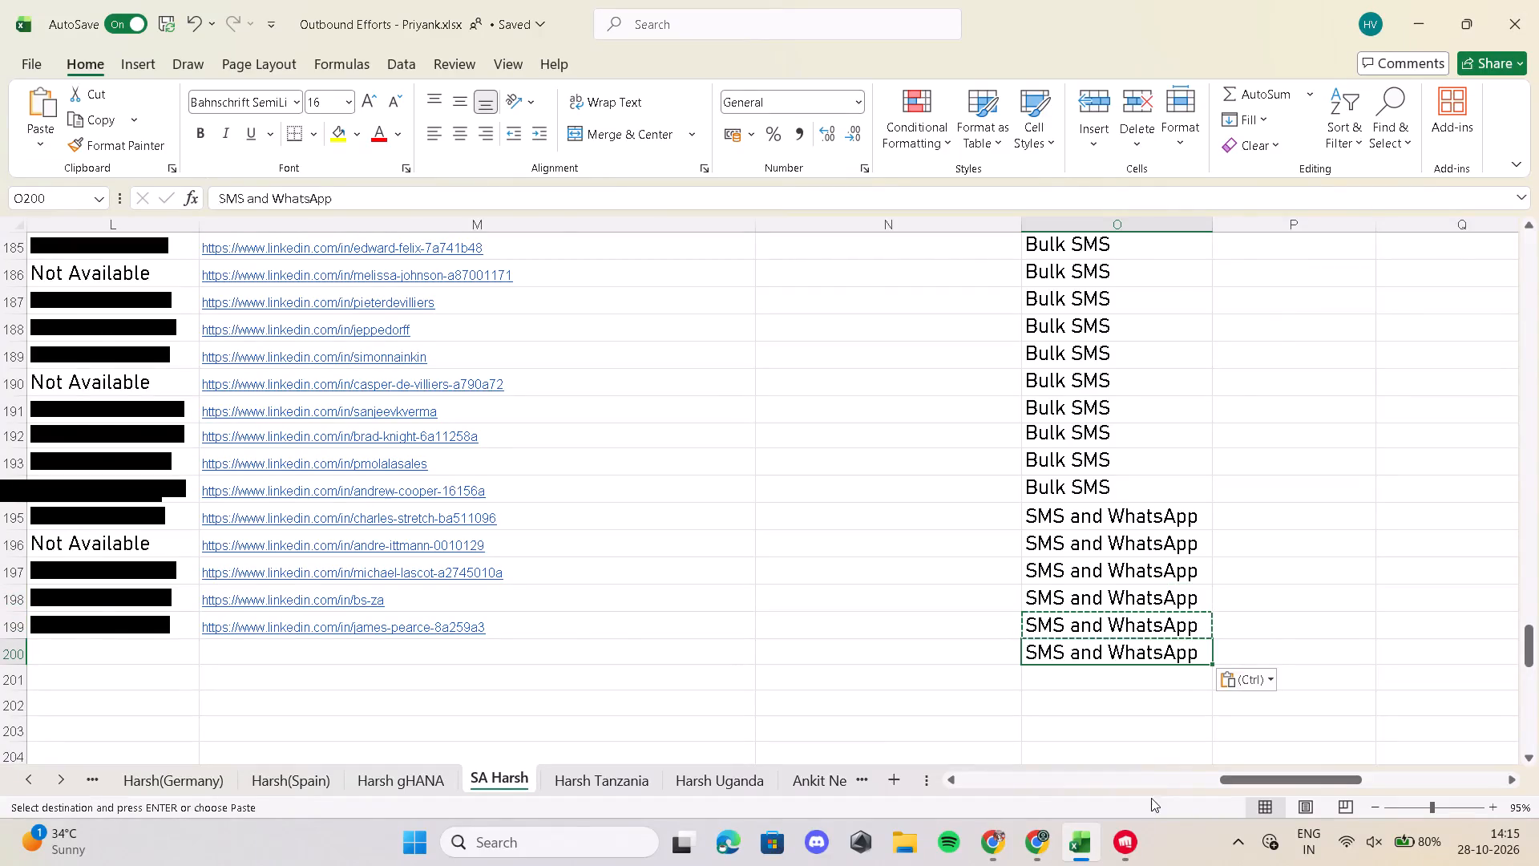
# Select row 200, numbered 203, on the SA Harsh sheet as the row for the next prospect.
pyautogui.moveTo(1244, 777); pyautogui.dragTo(400, 706)
pyautogui.click(19, 649)
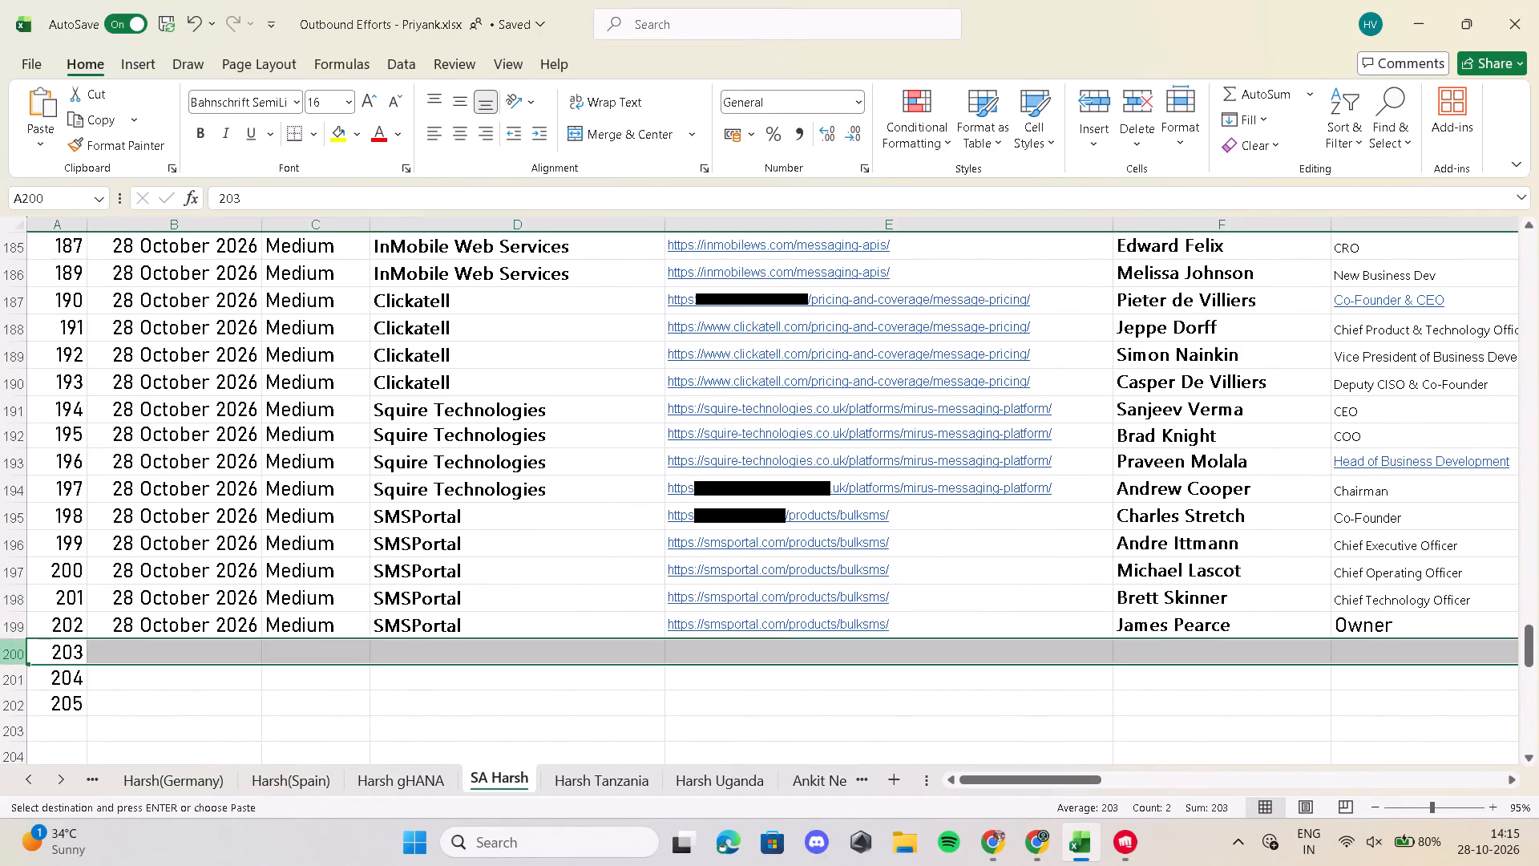
# In Chrome, close the owner's LinkedIn and Sales Navigator profiles and both SMSPortal pages, leaving only the sms lead search open.
pyautogui.click(1049, 840)
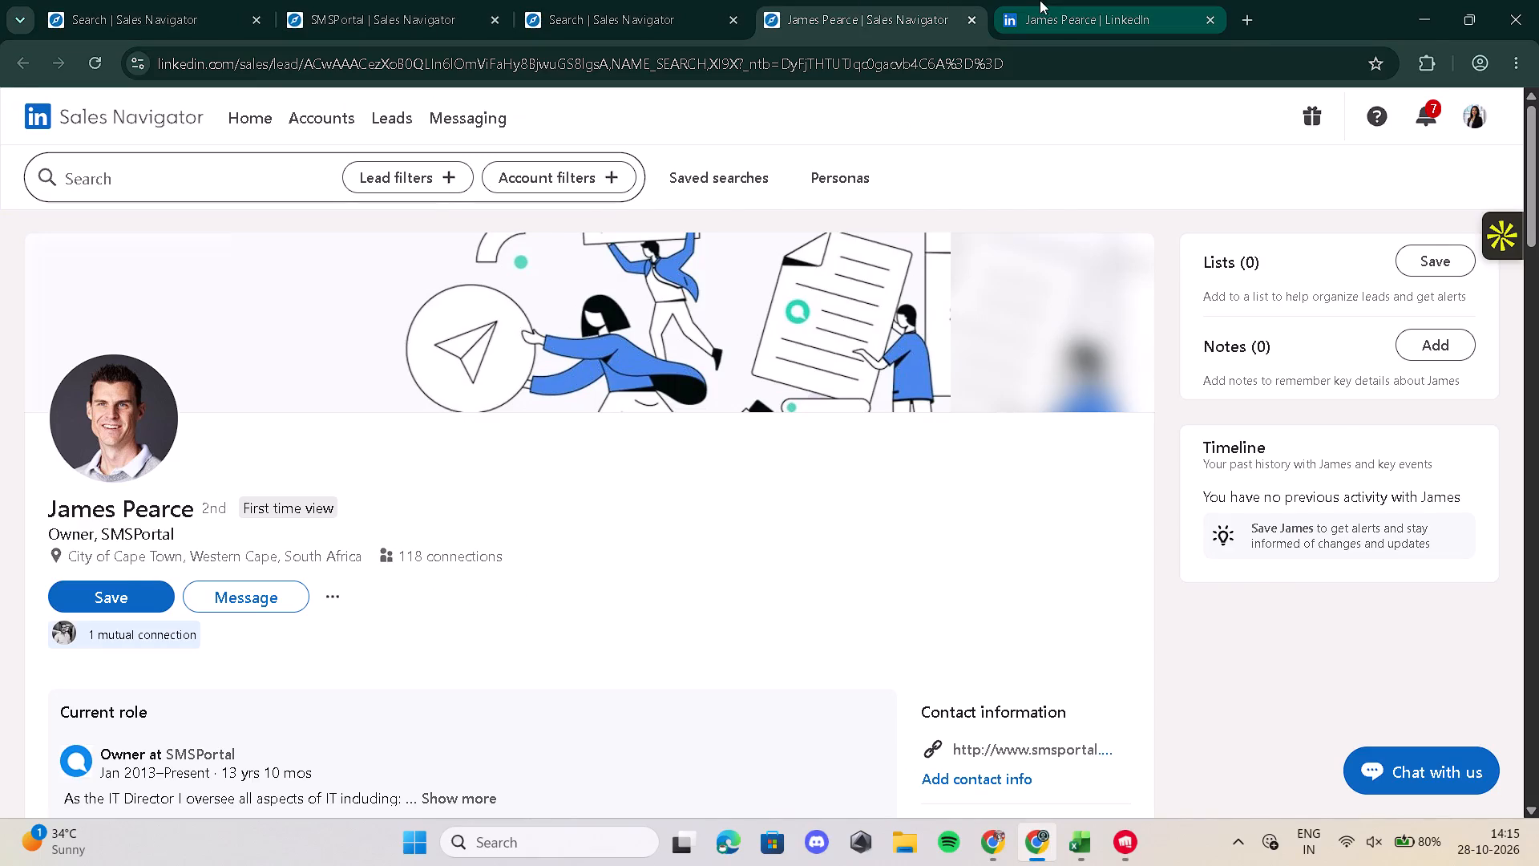
pyautogui.click(1041, 0)
pyautogui.click(1206, 22)
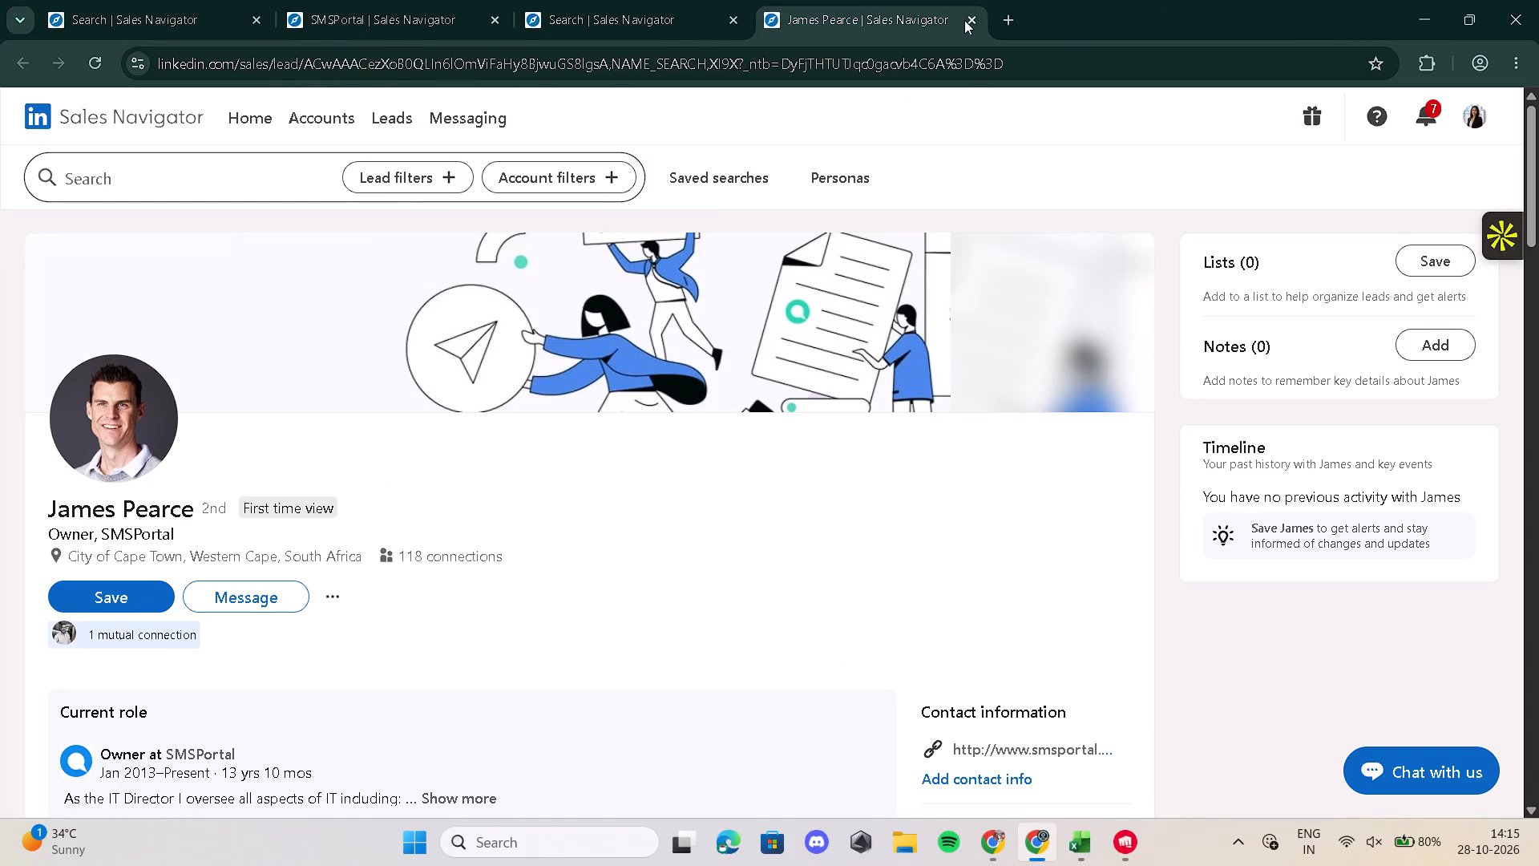
pyautogui.click(964, 20)
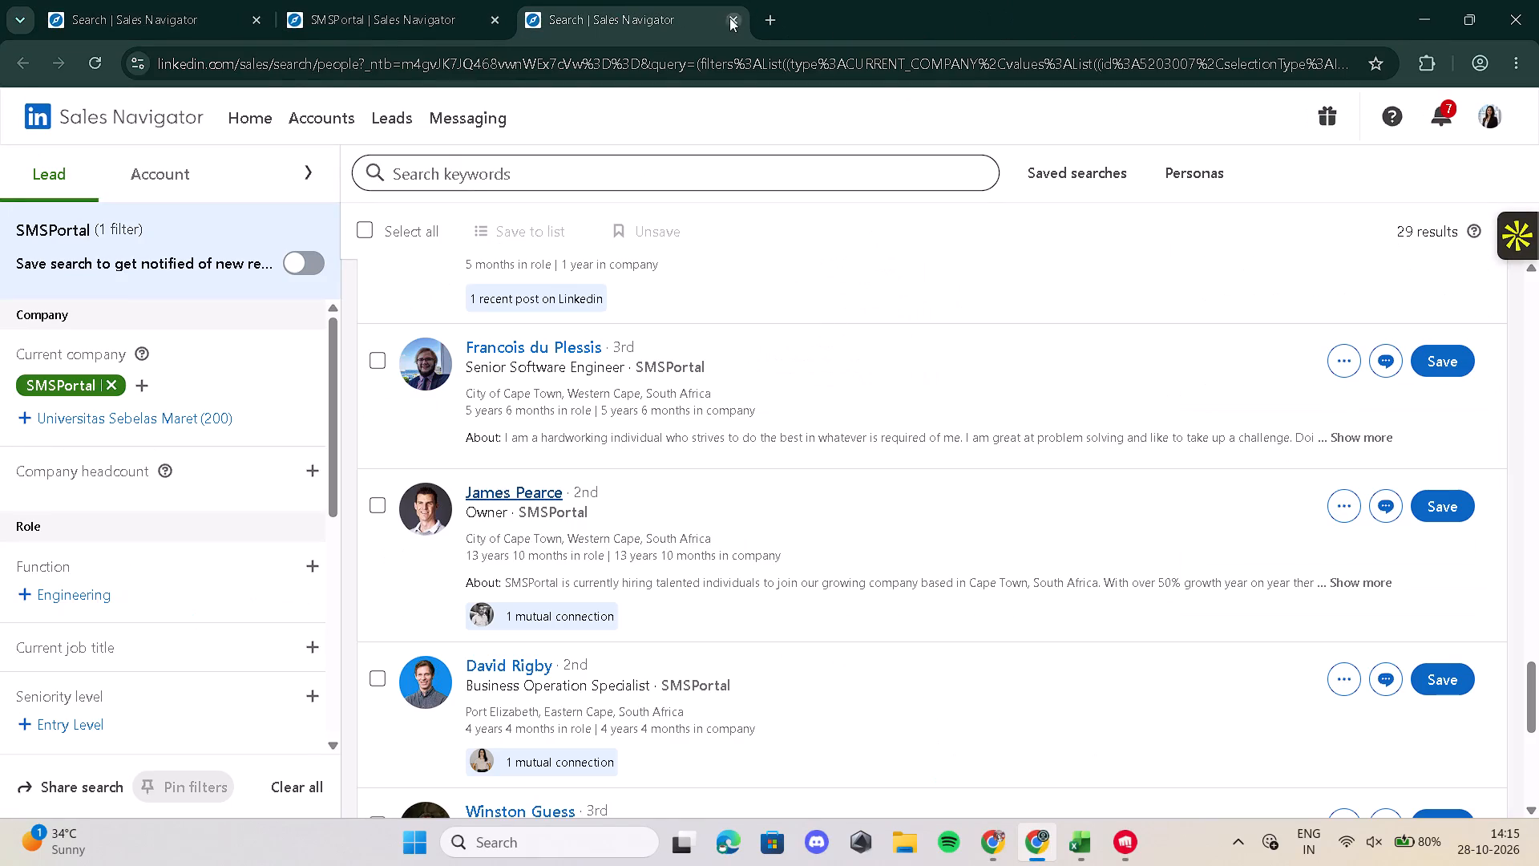
pyautogui.click(730, 18)
pyautogui.click(494, 22)
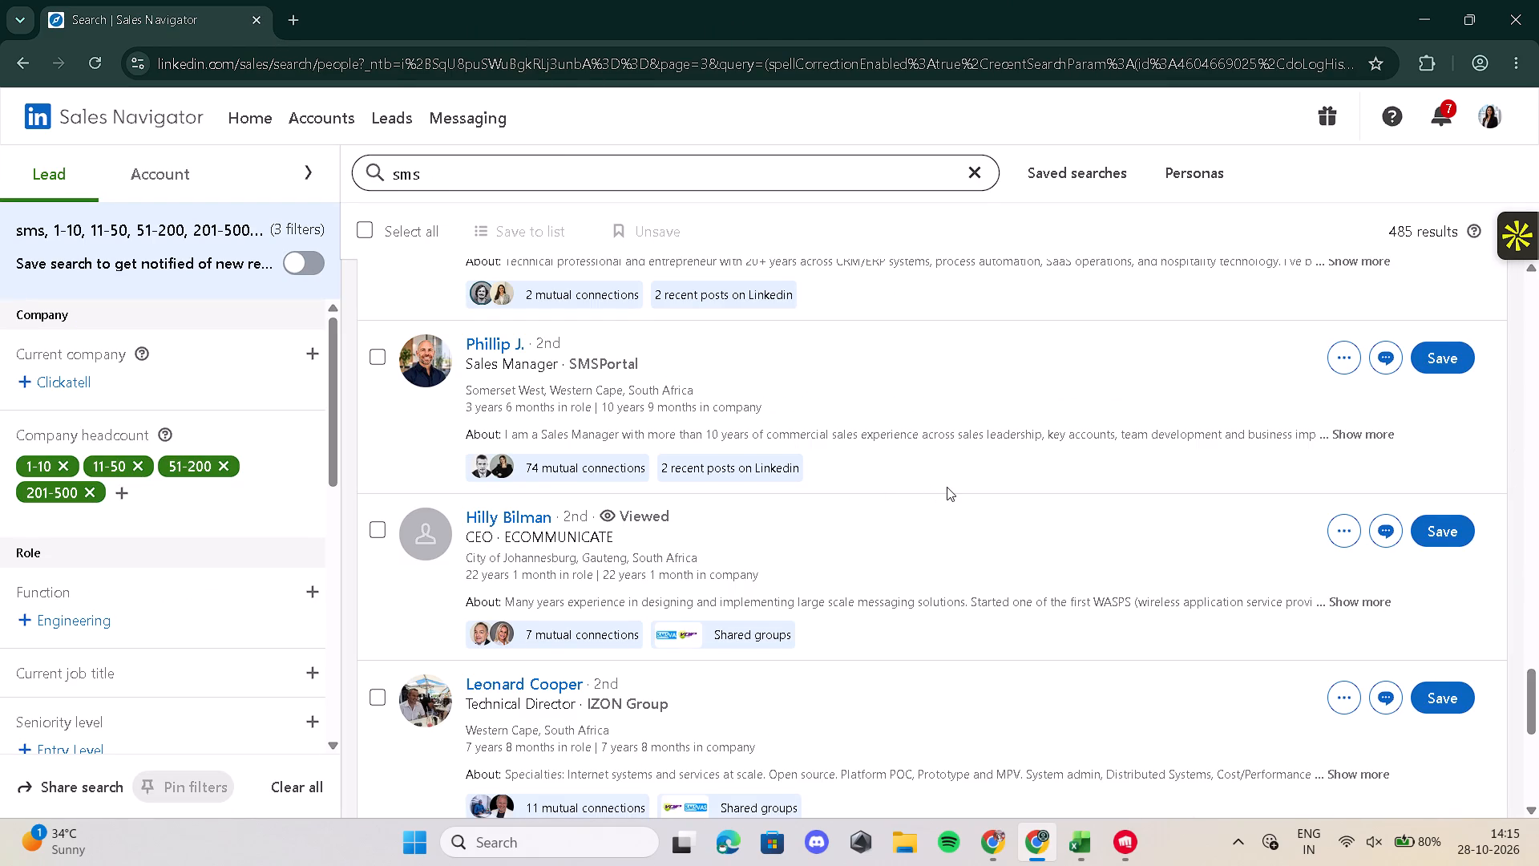
# Look through the remaining sms lead search results for further executive prospects.
pyautogui.scroll(-2, 947, 487)
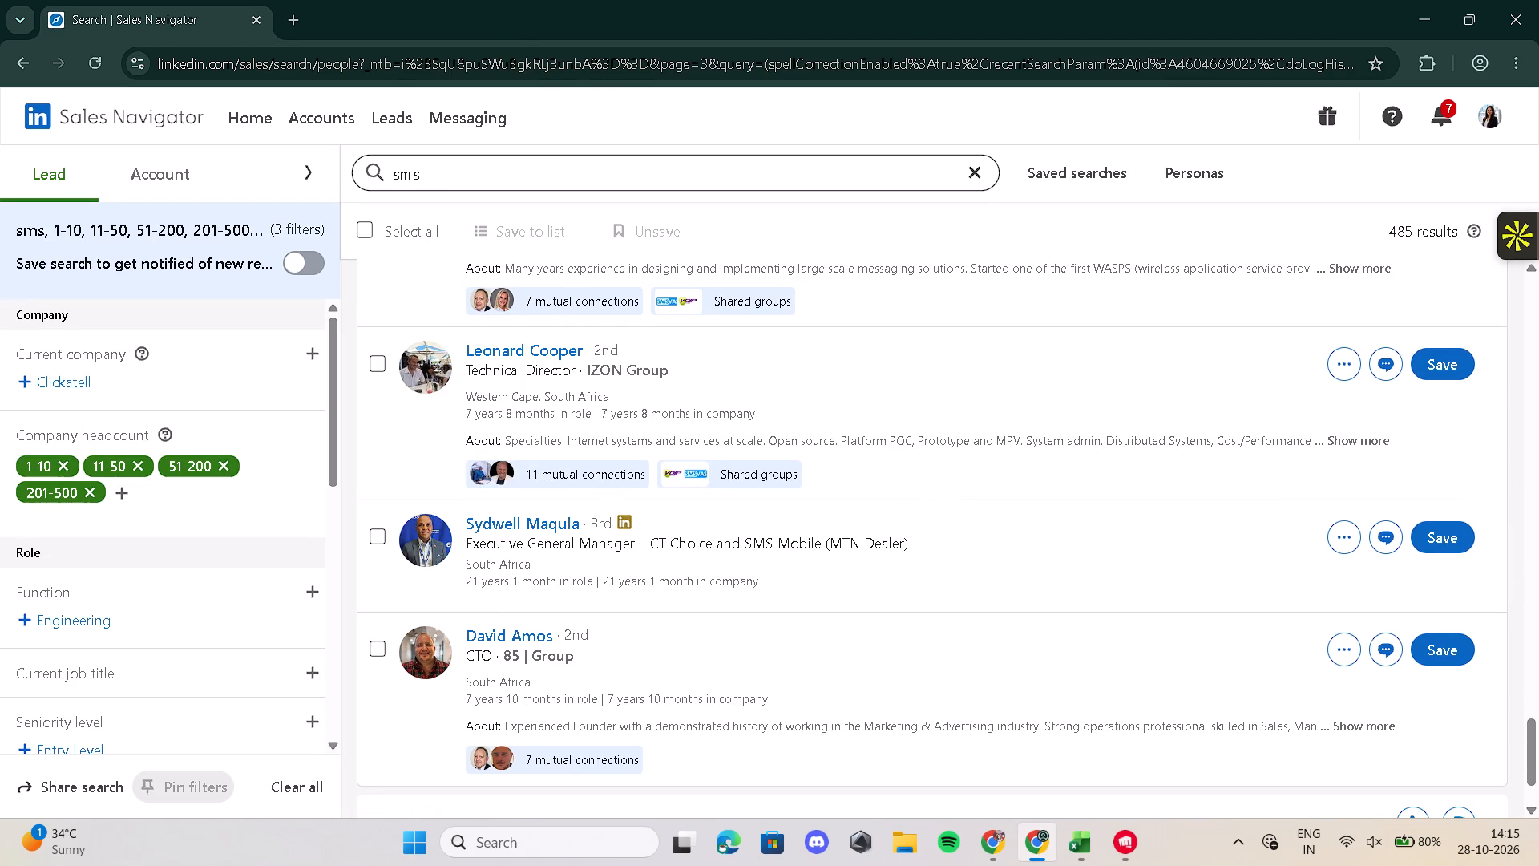
pyautogui.rightClick(623, 374)
pyautogui.click(737, 407)
pyautogui.click(357, 12)
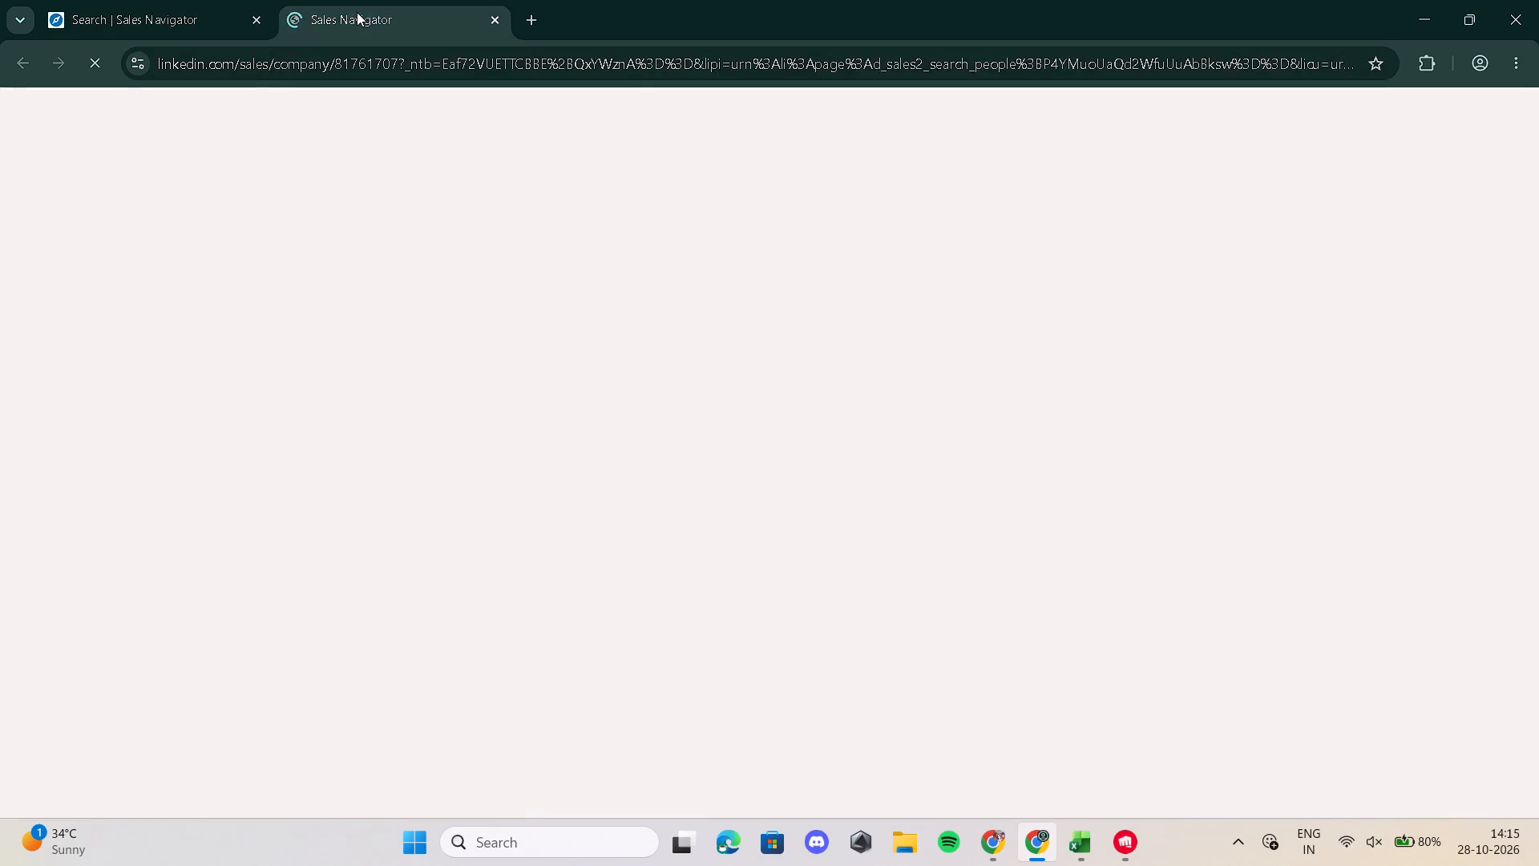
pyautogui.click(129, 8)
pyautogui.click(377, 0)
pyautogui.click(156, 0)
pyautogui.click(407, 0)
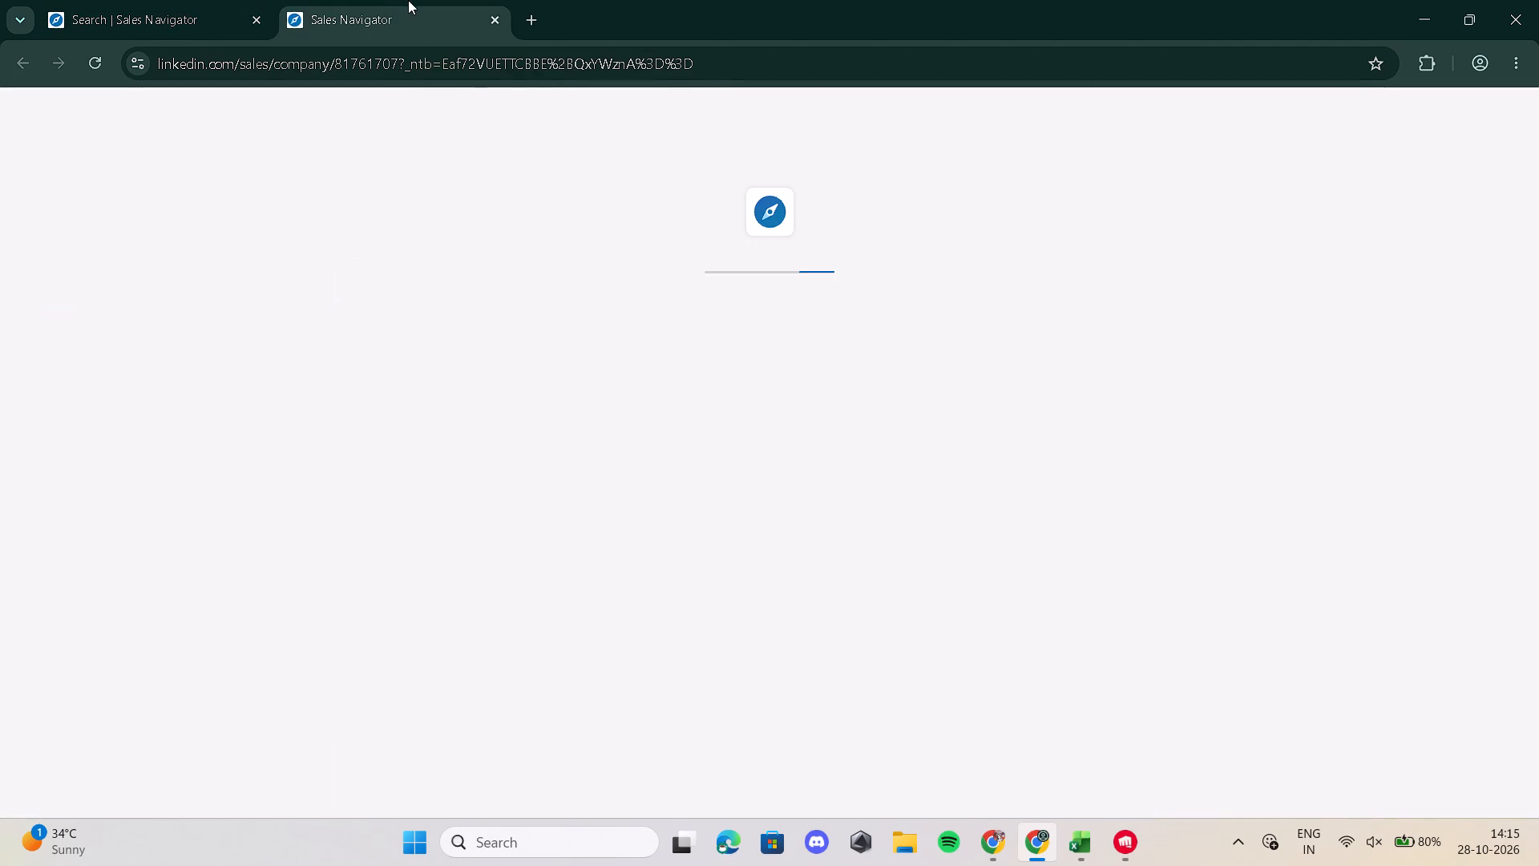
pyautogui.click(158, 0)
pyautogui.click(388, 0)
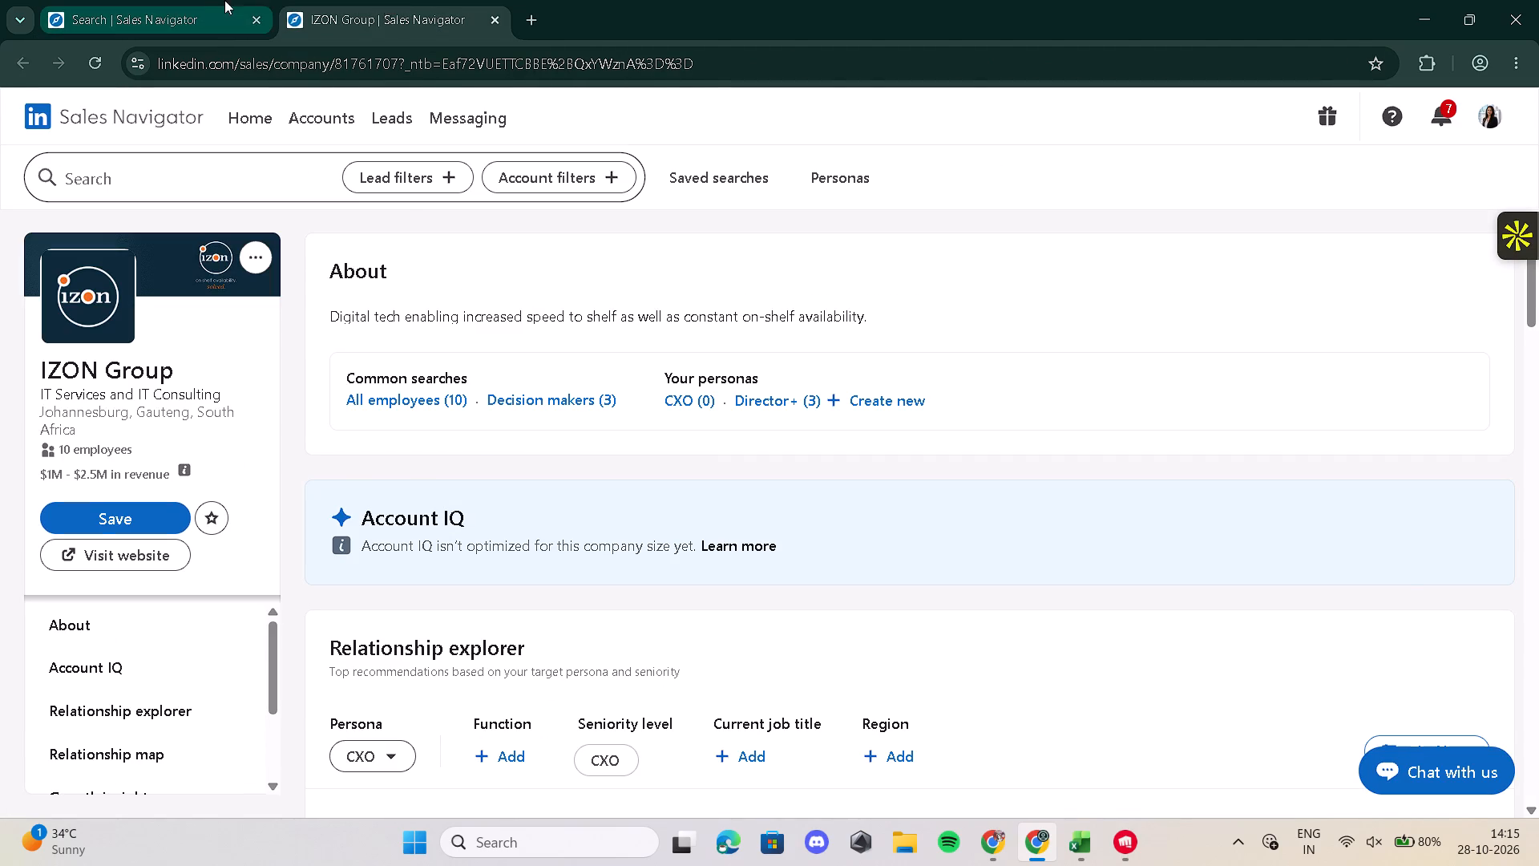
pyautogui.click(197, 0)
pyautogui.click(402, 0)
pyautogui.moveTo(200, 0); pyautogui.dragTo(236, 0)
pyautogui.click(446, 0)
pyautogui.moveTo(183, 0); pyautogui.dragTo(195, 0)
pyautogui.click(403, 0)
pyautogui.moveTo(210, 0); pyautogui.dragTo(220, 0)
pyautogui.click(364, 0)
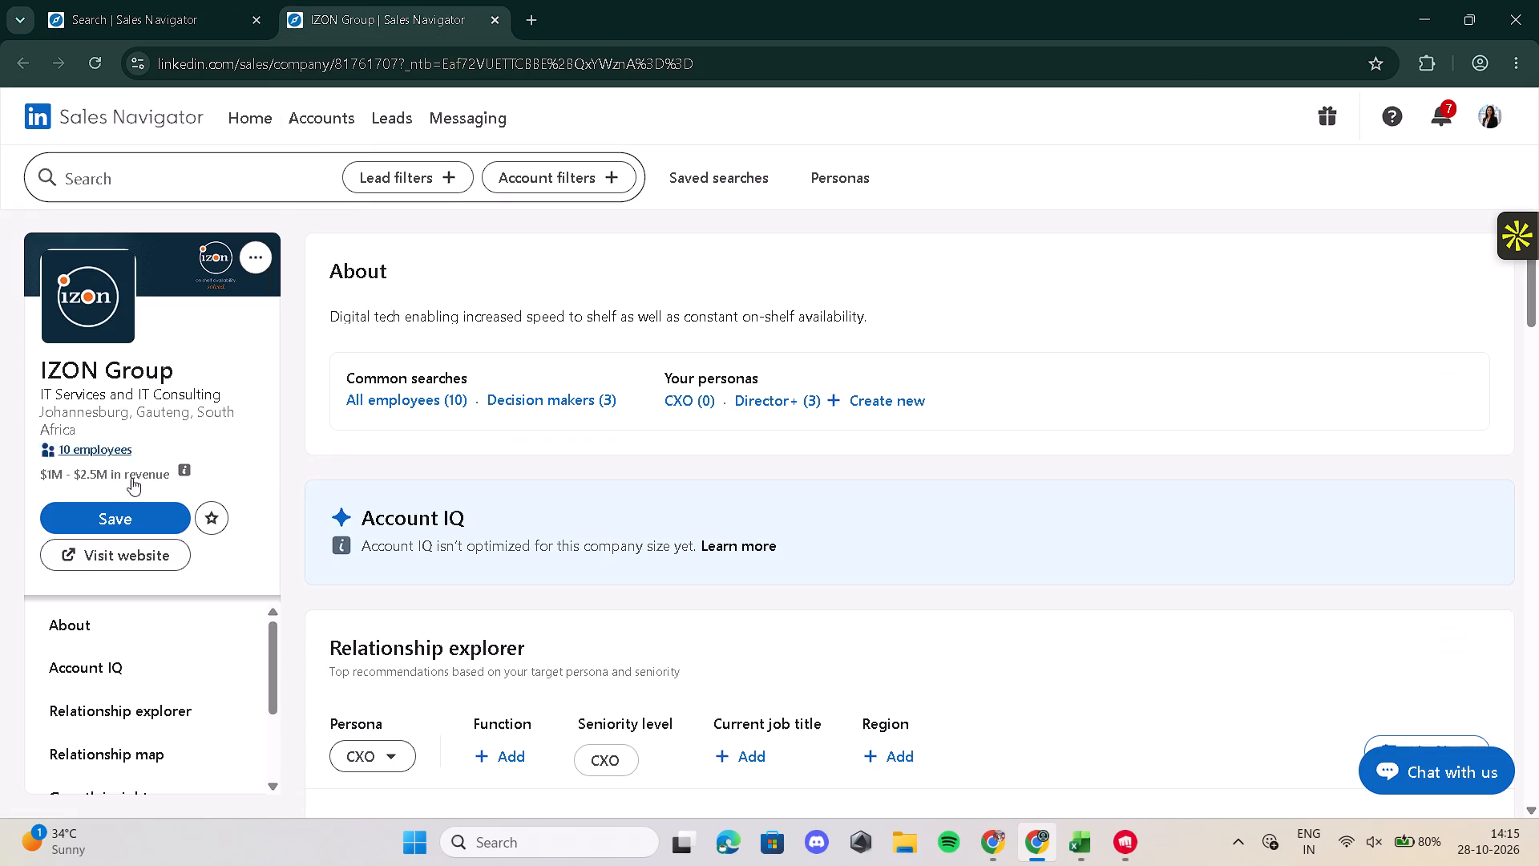
# Open the company website in a new tab from IZON Group's Sales Navigator page and examine its homepage.
pyautogui.rightClick(92, 569)
pyautogui.click(240, 309)
pyautogui.click(177, 8)
pyautogui.click(355, 0)
pyautogui.click(546, 0)
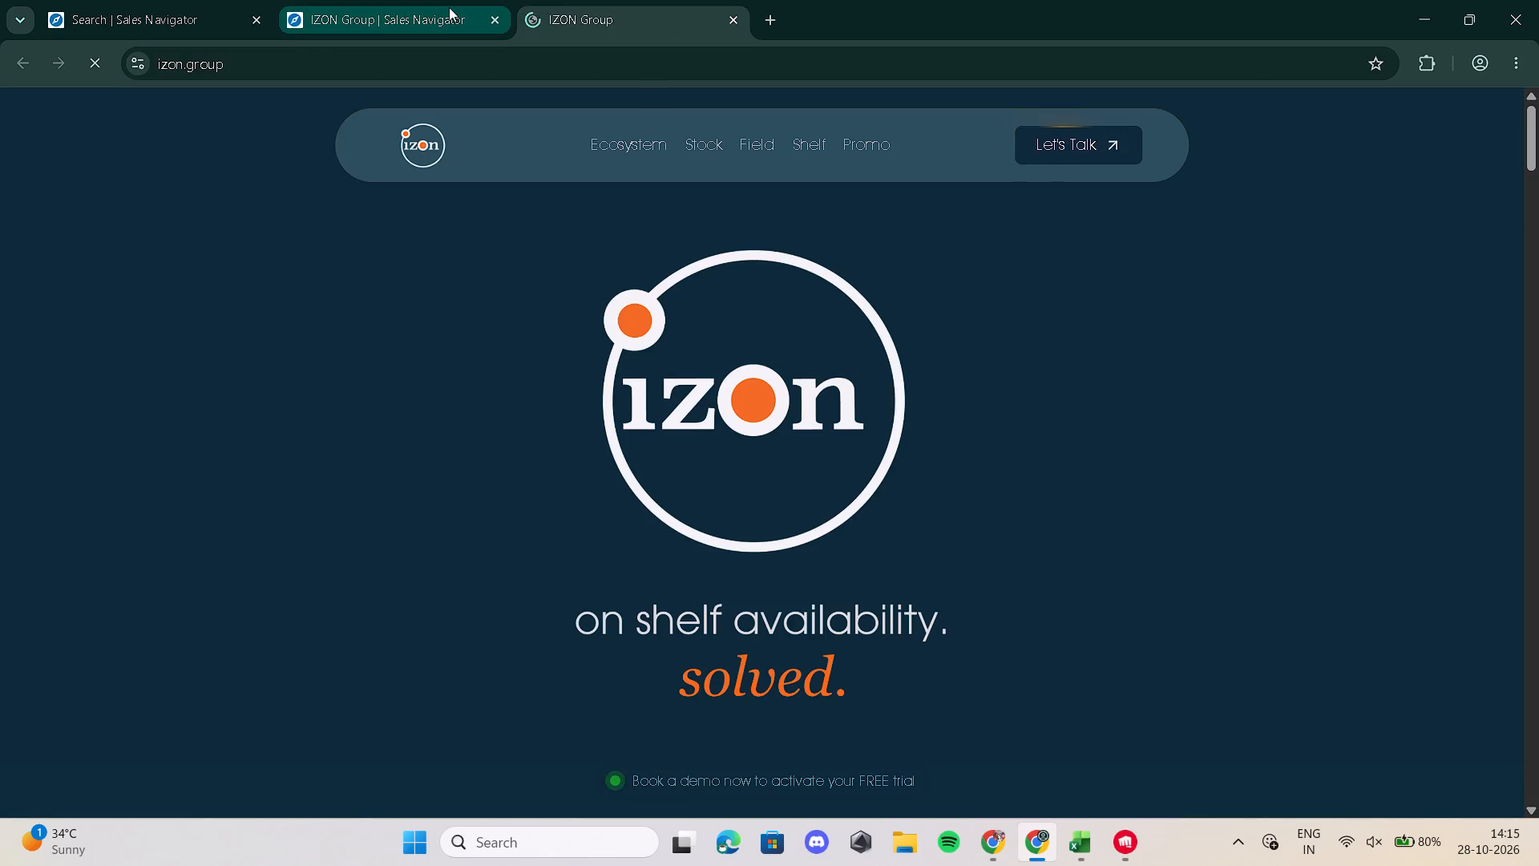
pyautogui.click(449, 7)
pyautogui.click(119, 0)
pyautogui.moveTo(329, 0); pyautogui.dragTo(339, 0)
pyautogui.click(519, 0)
pyautogui.scroll(-3, 783, 416)
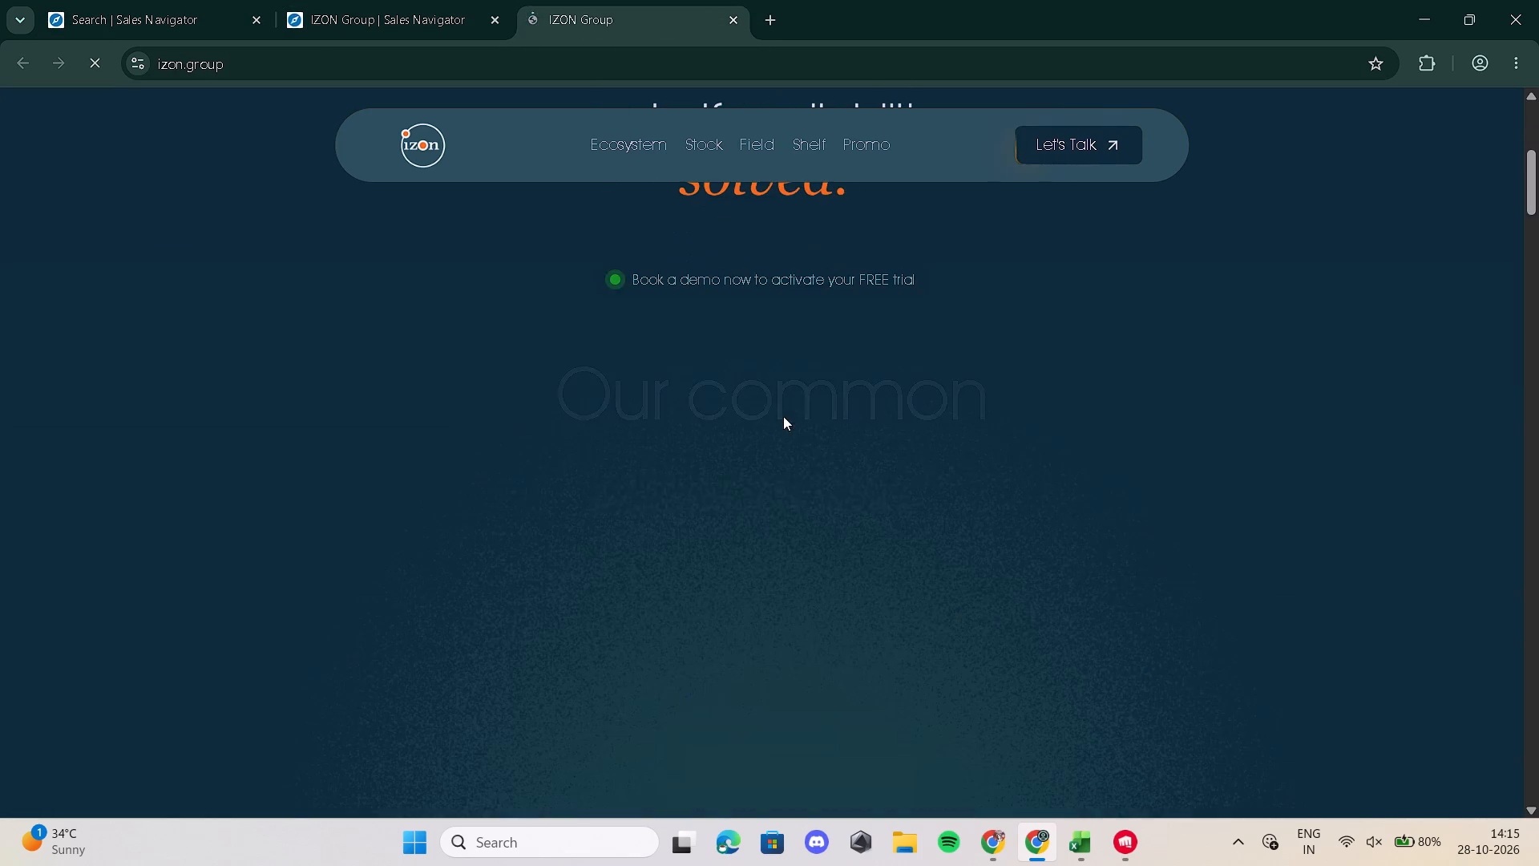
pyautogui.scroll(-16, 783, 416)
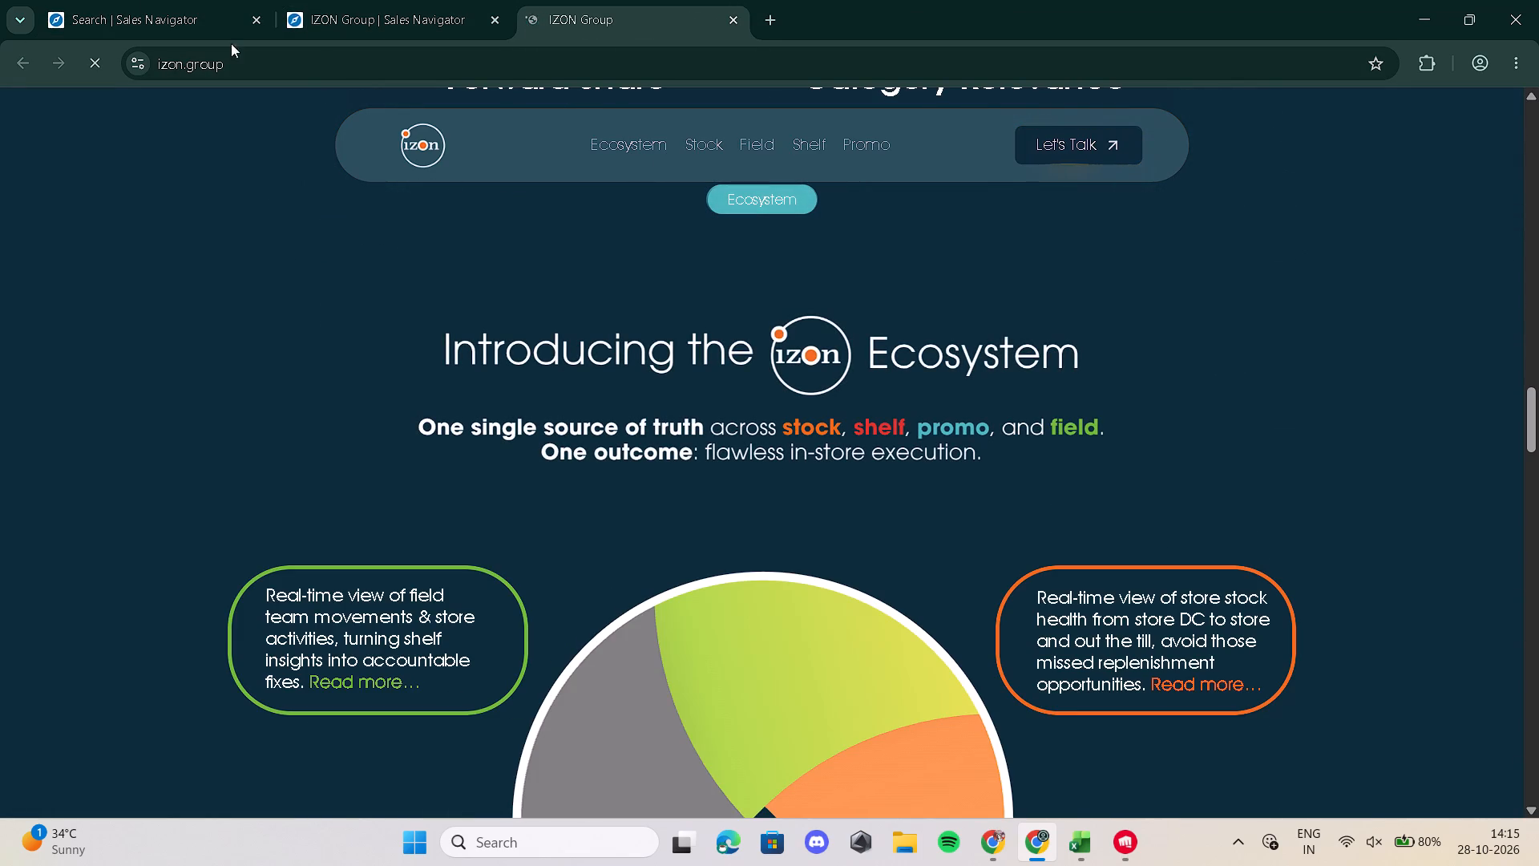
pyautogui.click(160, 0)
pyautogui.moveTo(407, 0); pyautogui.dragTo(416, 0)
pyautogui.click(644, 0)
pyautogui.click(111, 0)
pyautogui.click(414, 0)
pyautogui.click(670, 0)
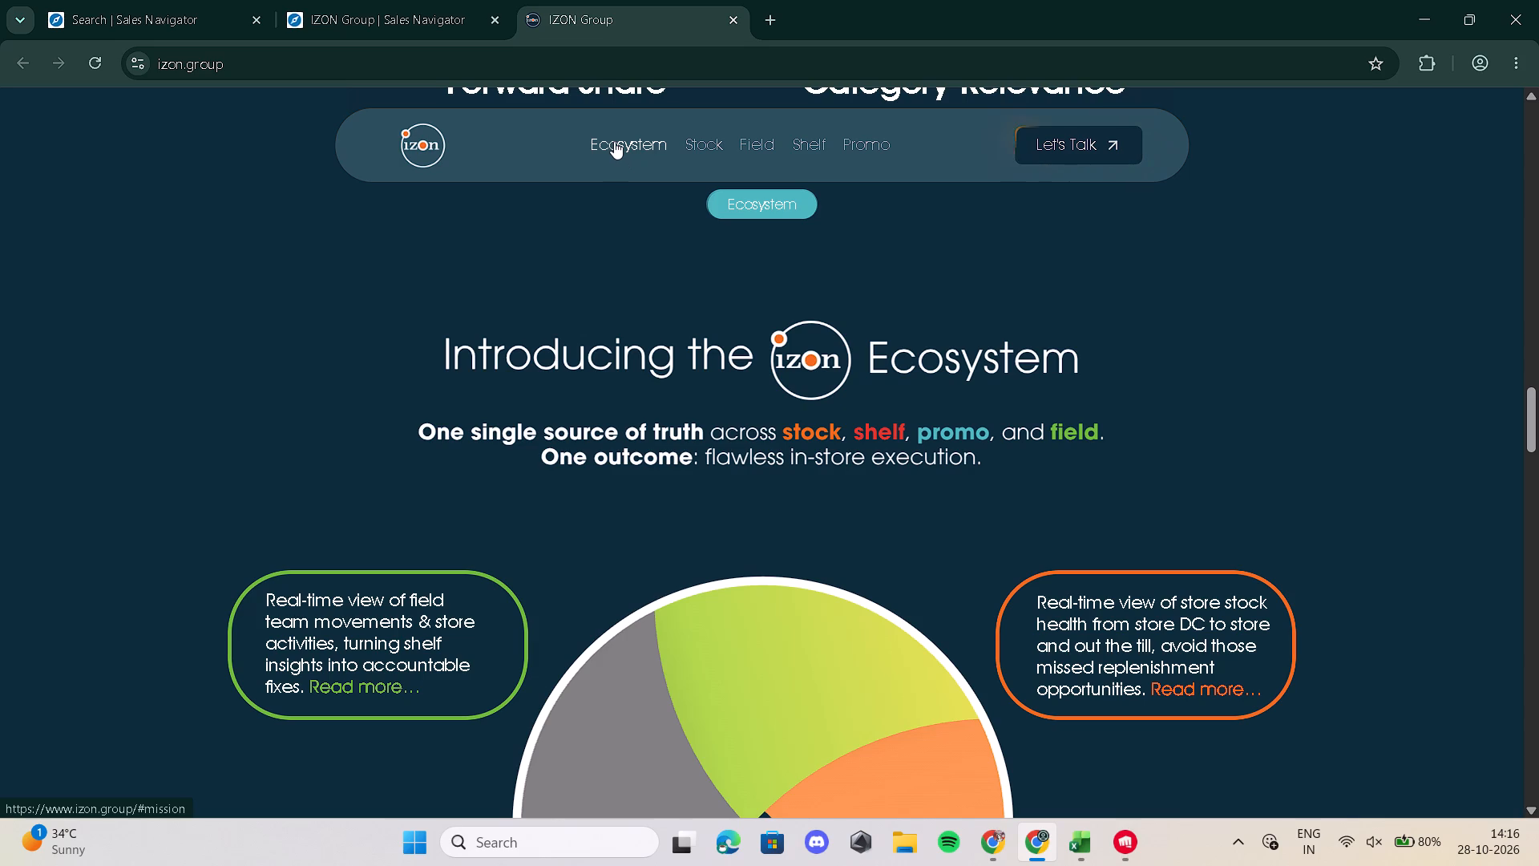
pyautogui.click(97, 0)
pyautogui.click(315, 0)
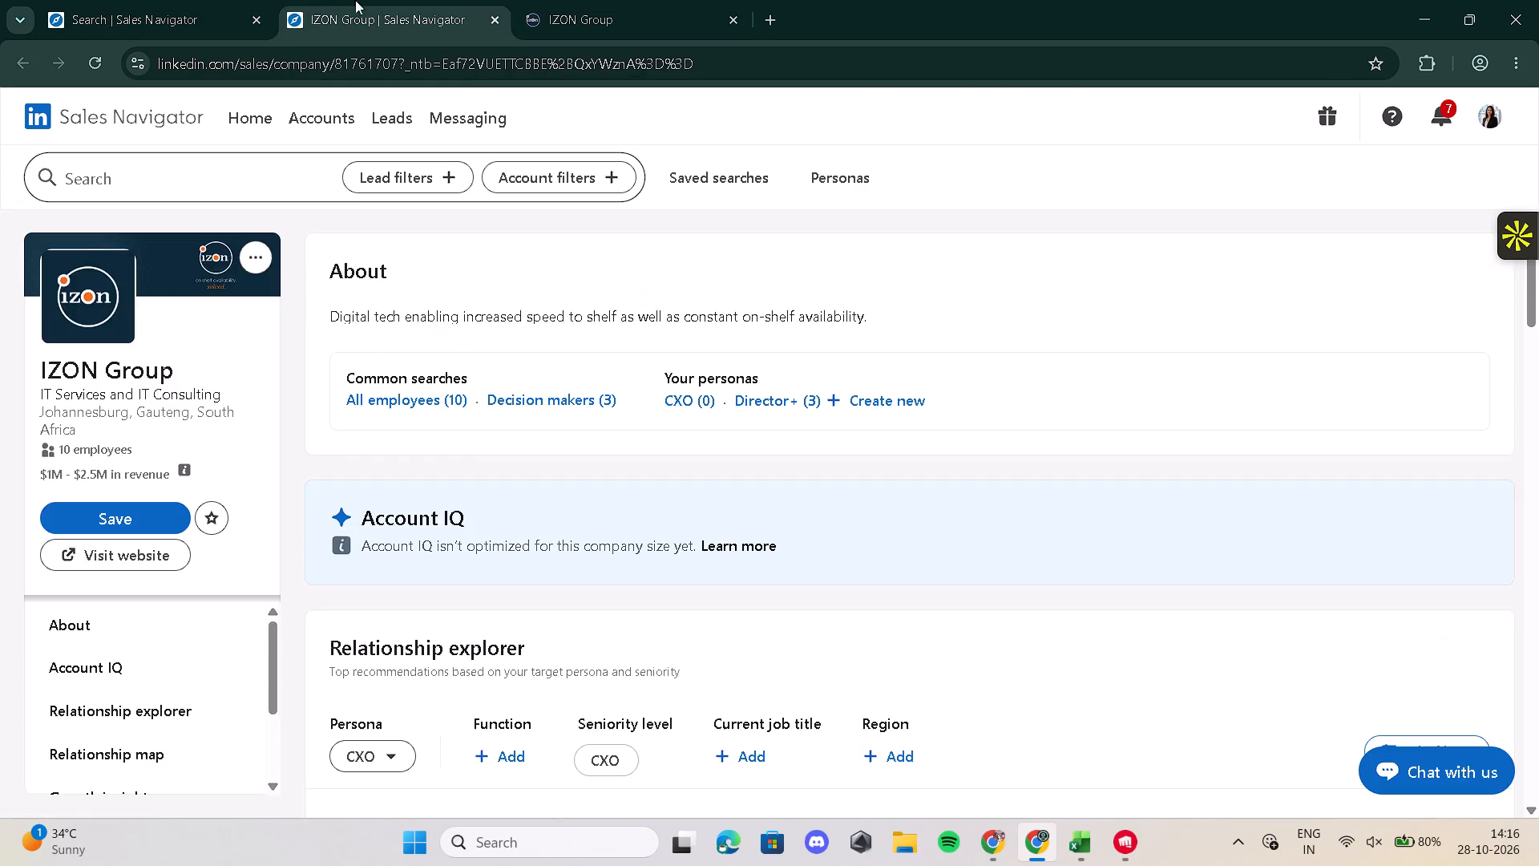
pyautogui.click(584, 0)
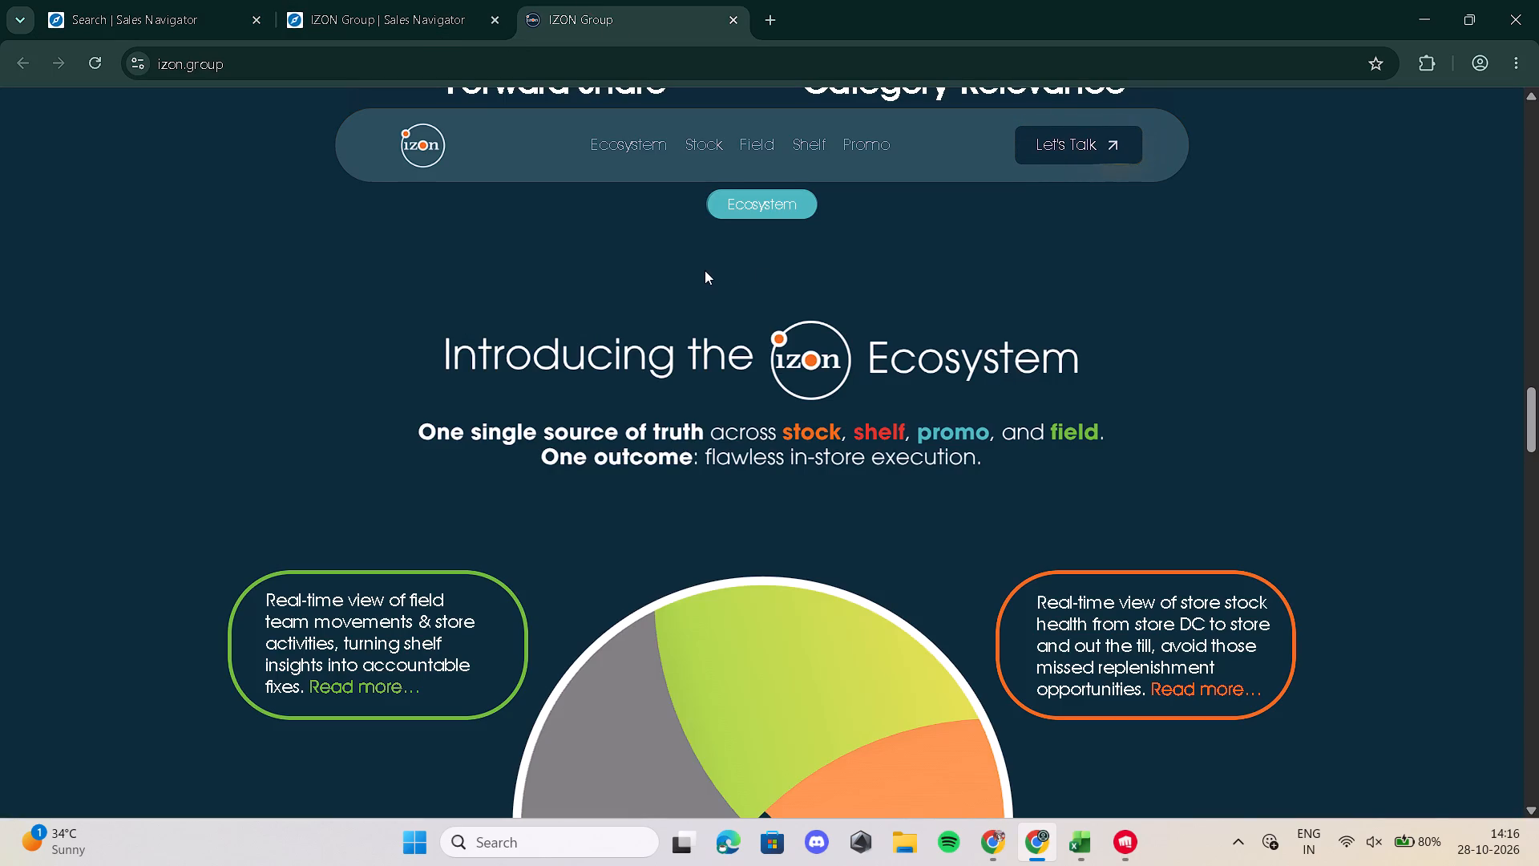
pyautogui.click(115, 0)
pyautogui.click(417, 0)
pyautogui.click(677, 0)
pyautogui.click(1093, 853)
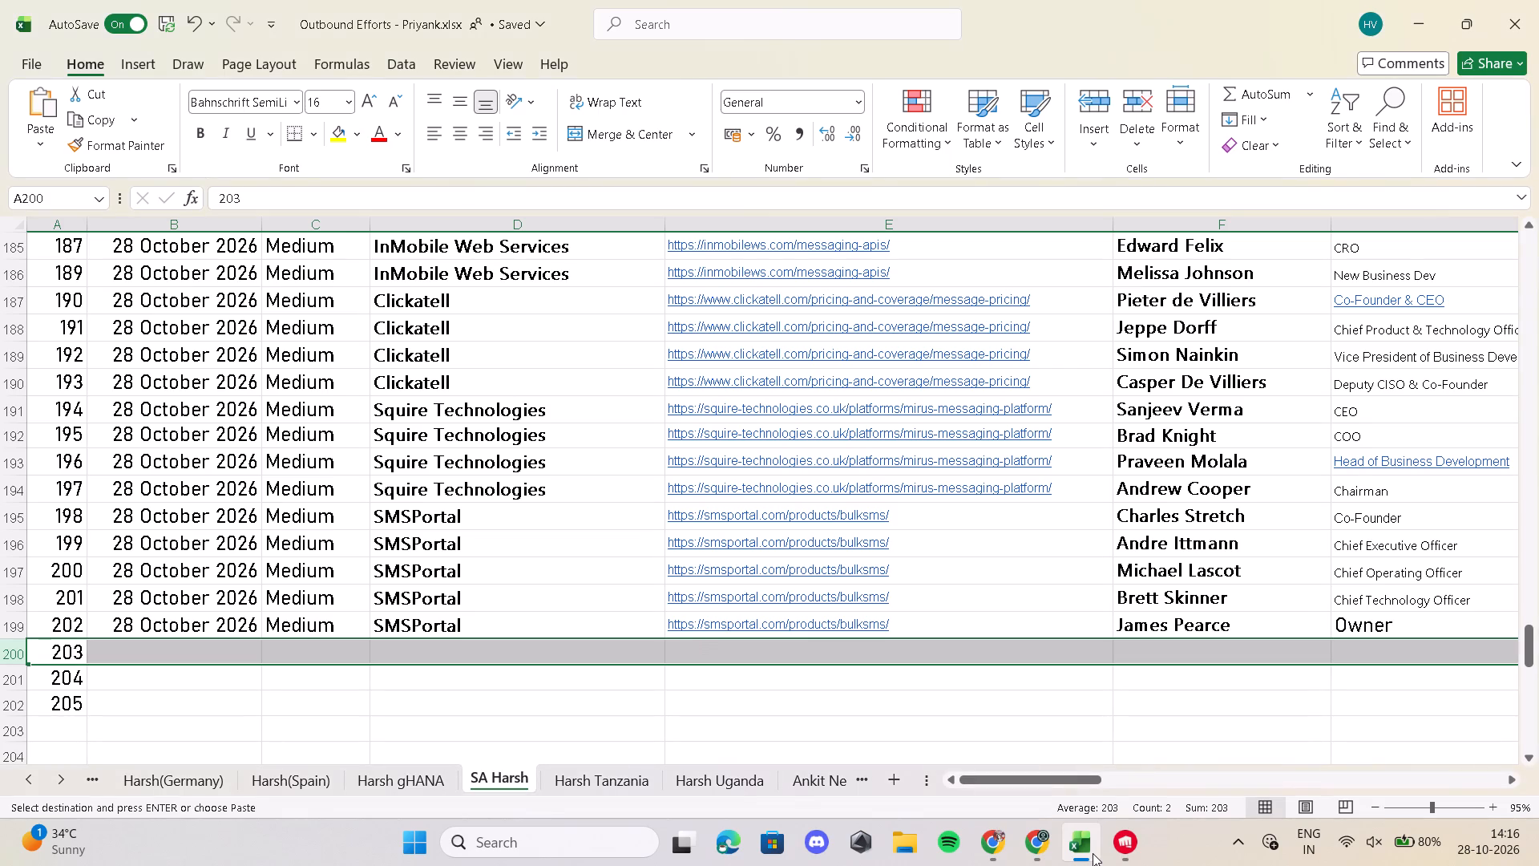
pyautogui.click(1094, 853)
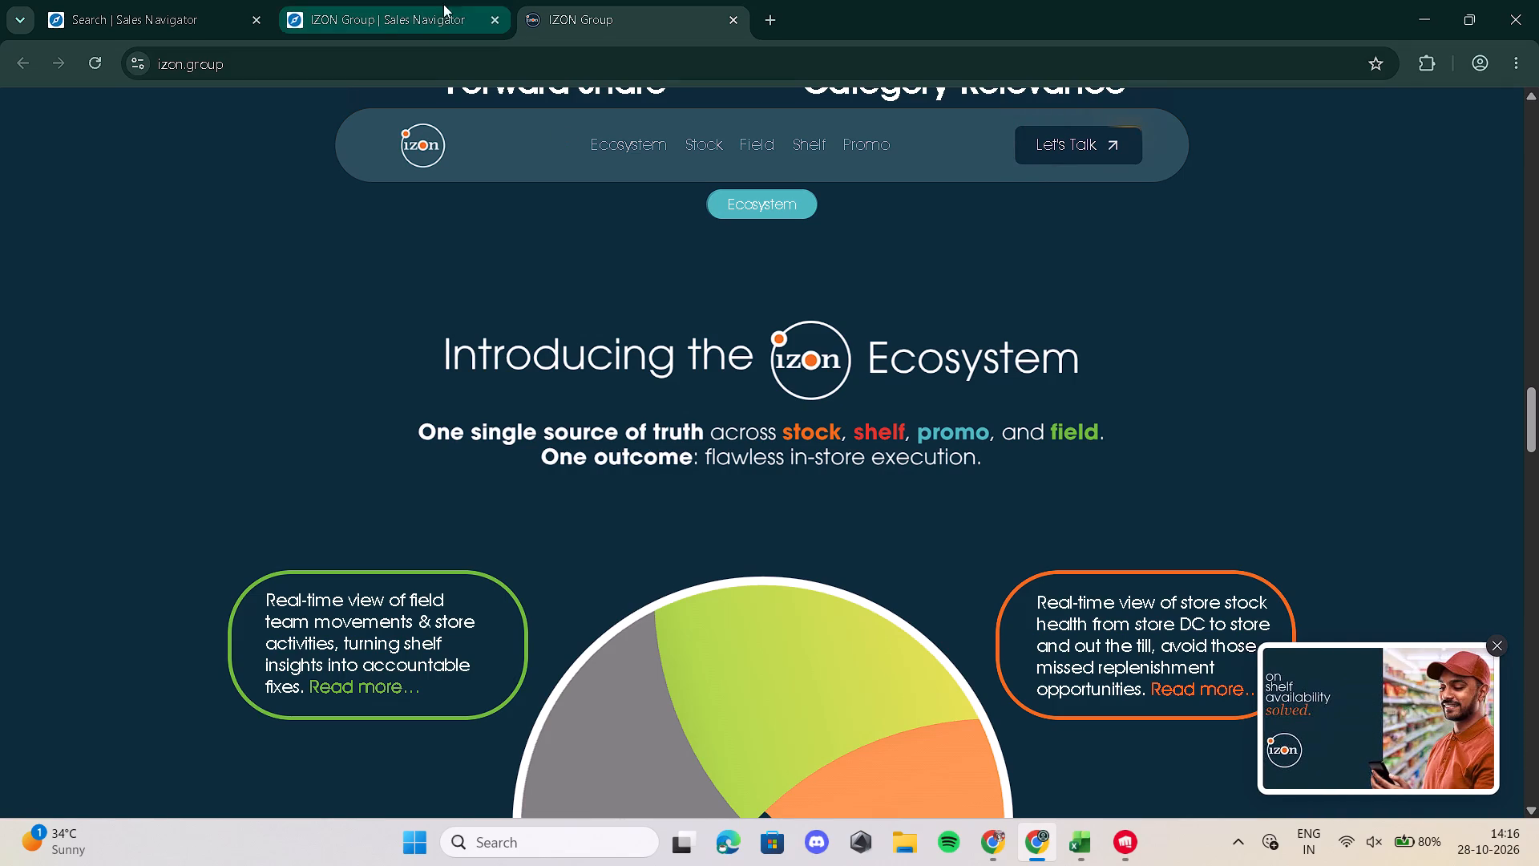
# Examine the Ecosystem section of IZON Group's website and the sections below it.
pyautogui.click(613, 151)
pyautogui.scroll(-4, 695, 418)
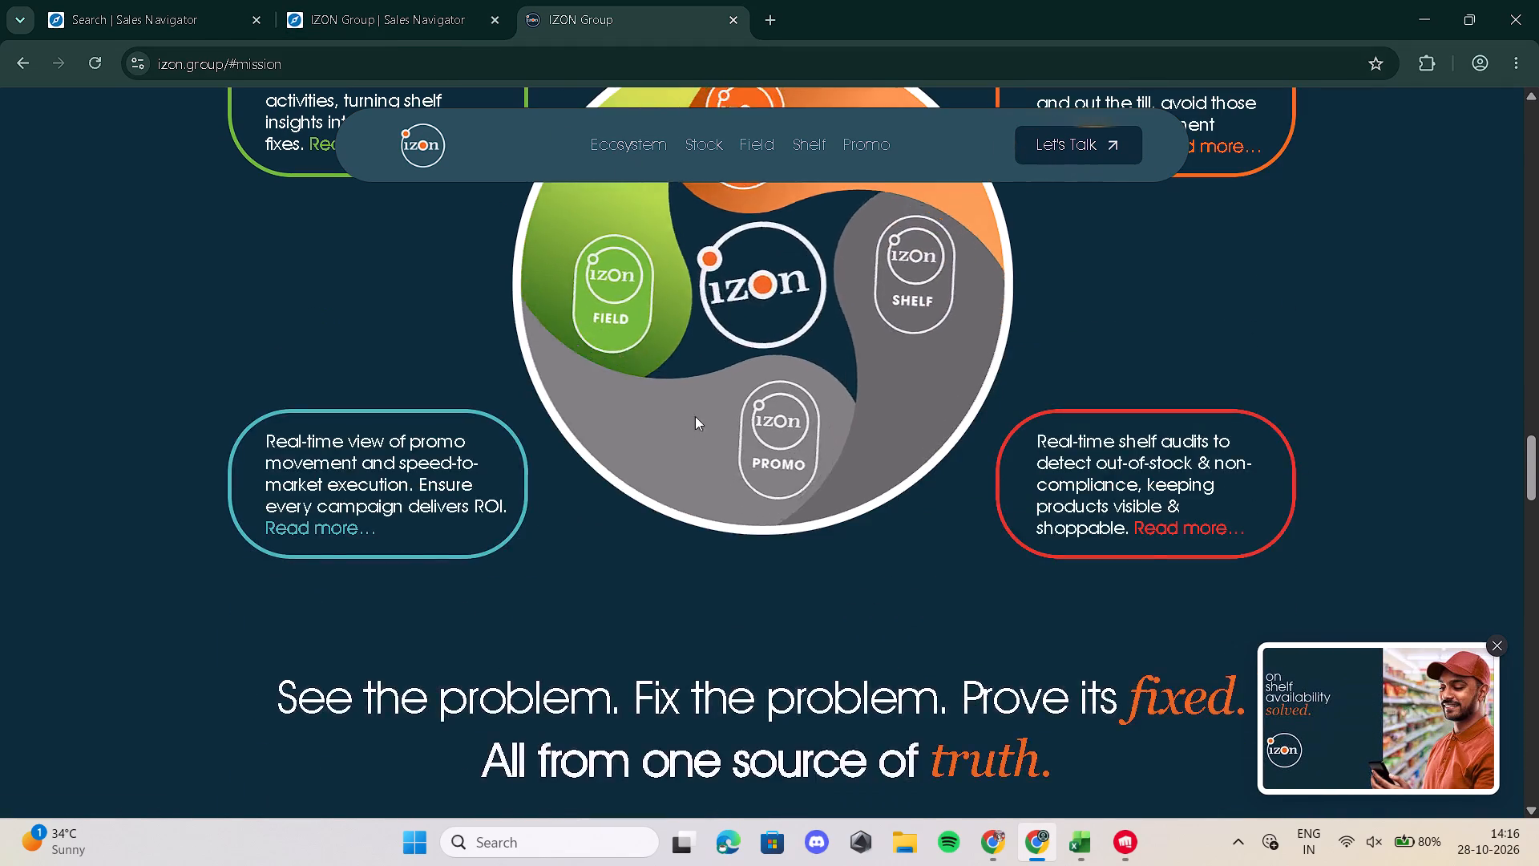
pyautogui.scroll(-7, 695, 416)
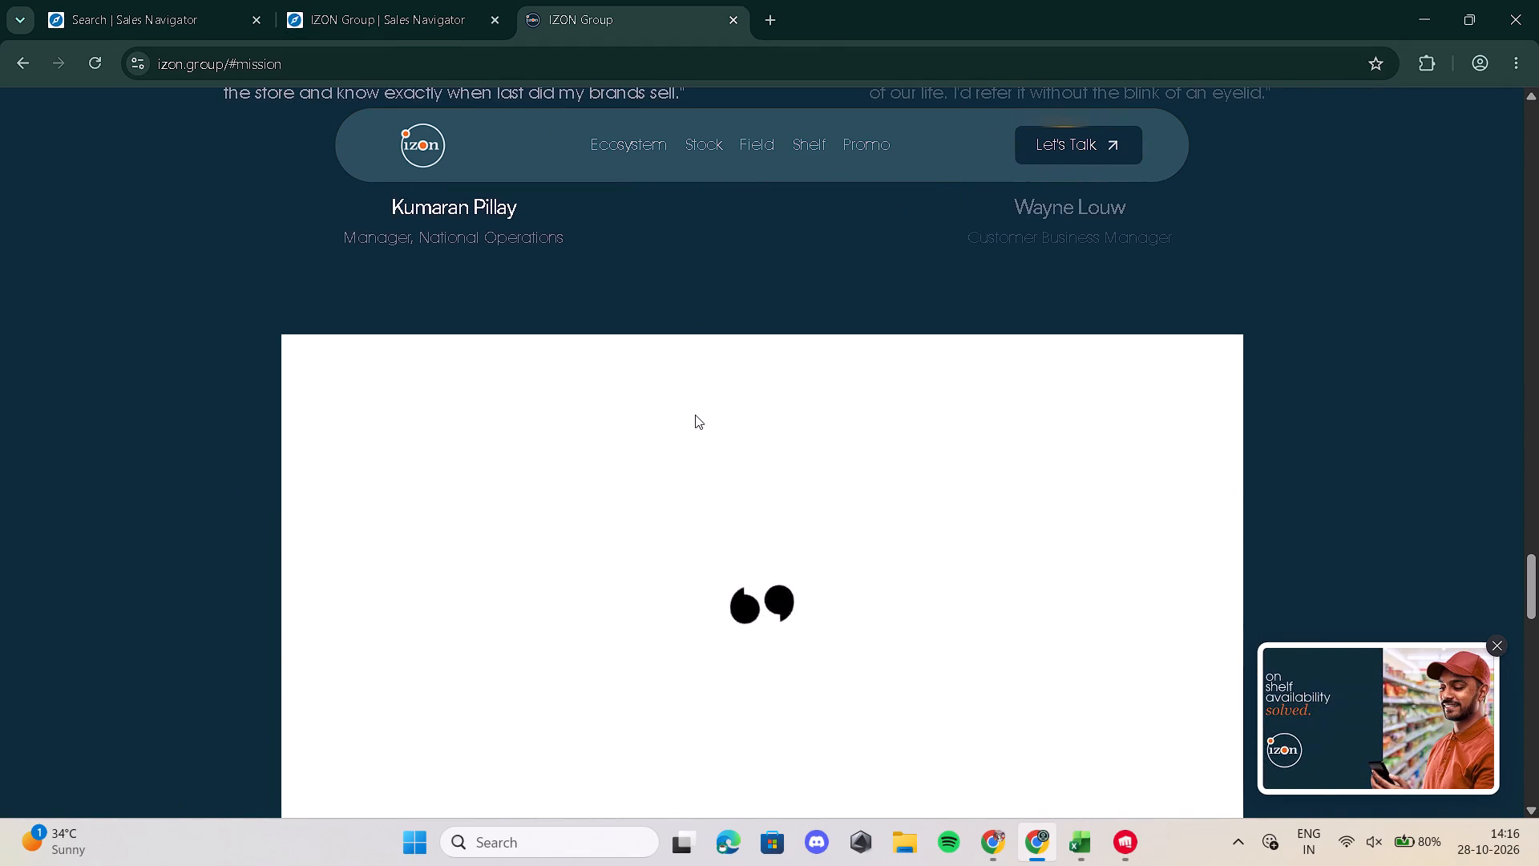
pyautogui.scroll(-5, 696, 411)
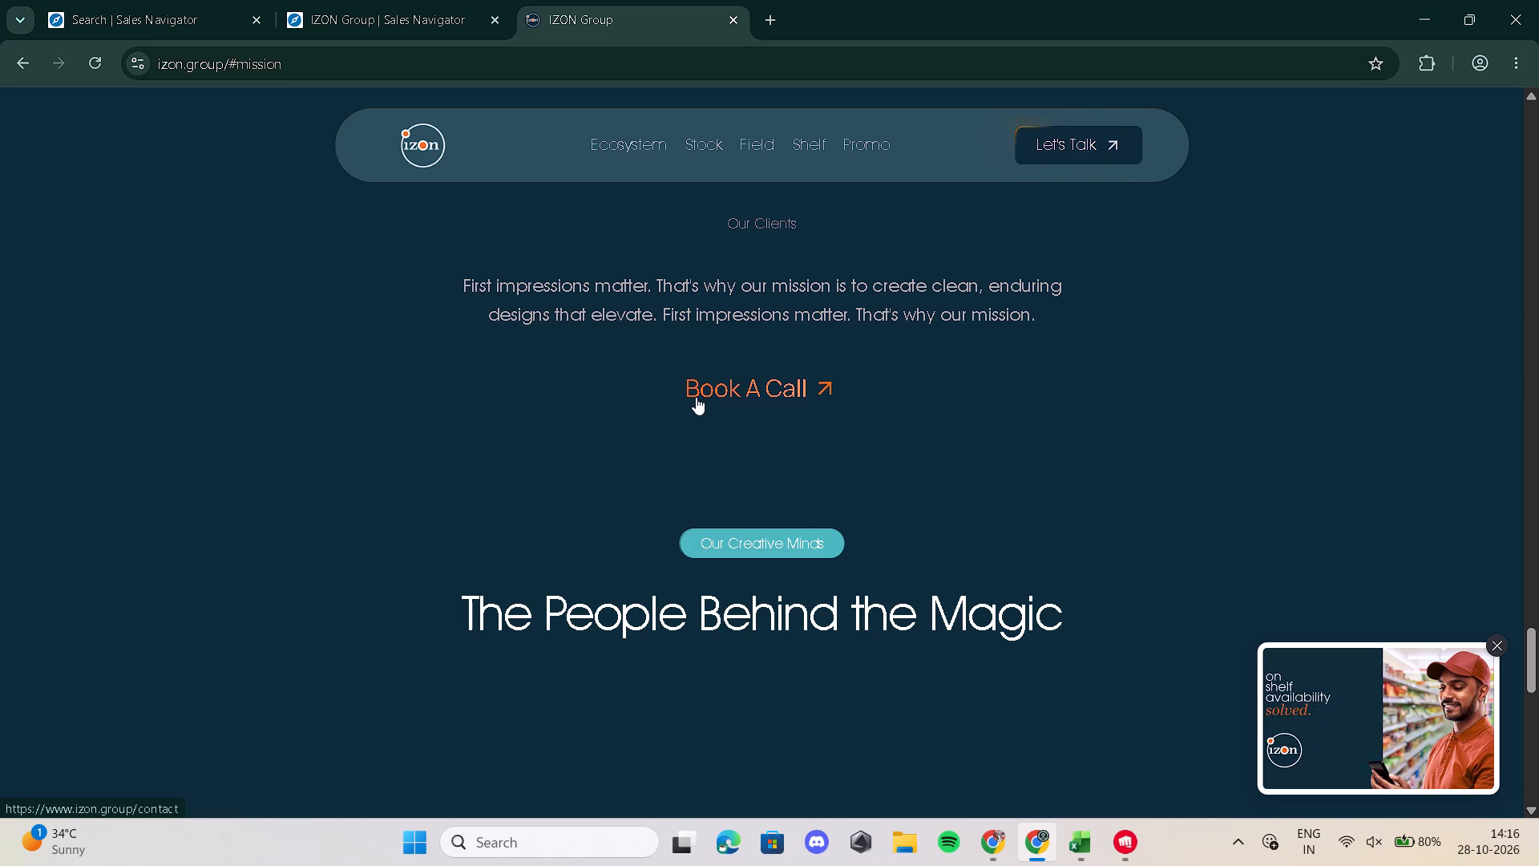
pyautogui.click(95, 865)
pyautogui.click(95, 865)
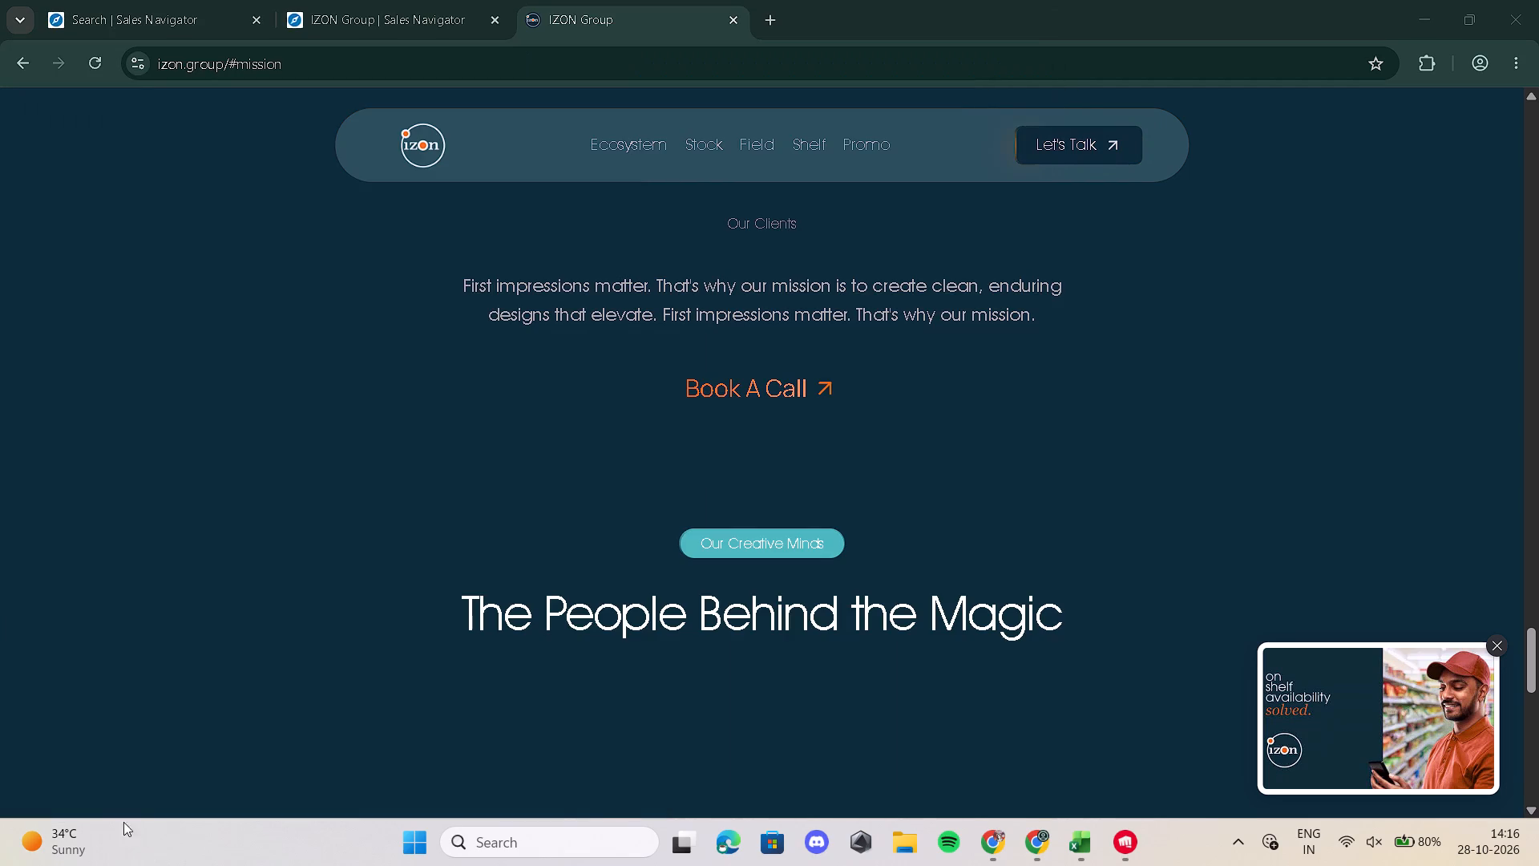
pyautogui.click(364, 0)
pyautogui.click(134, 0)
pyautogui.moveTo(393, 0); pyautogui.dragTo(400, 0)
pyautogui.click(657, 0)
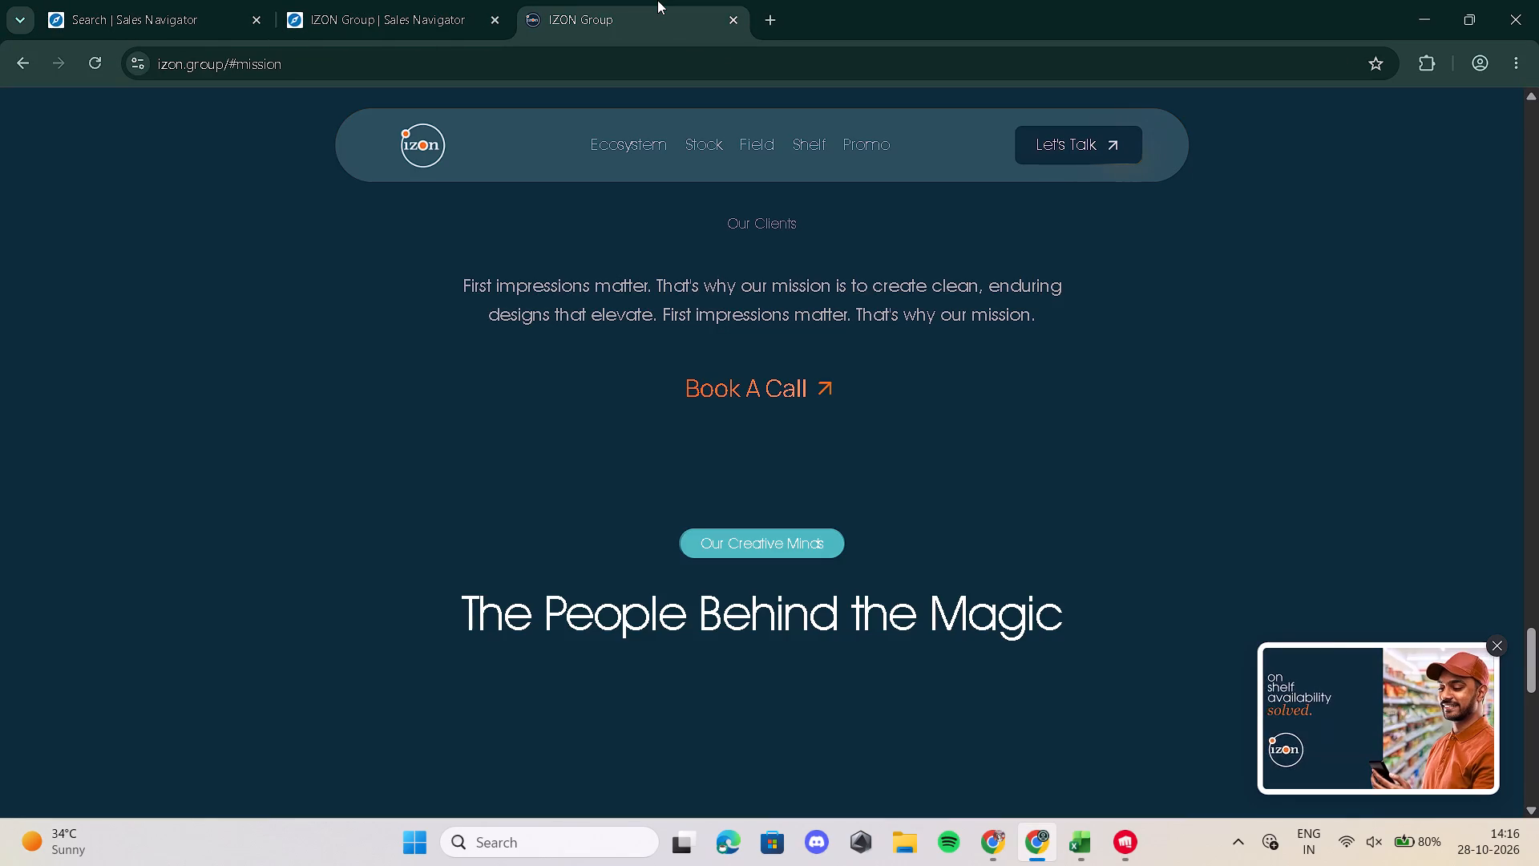
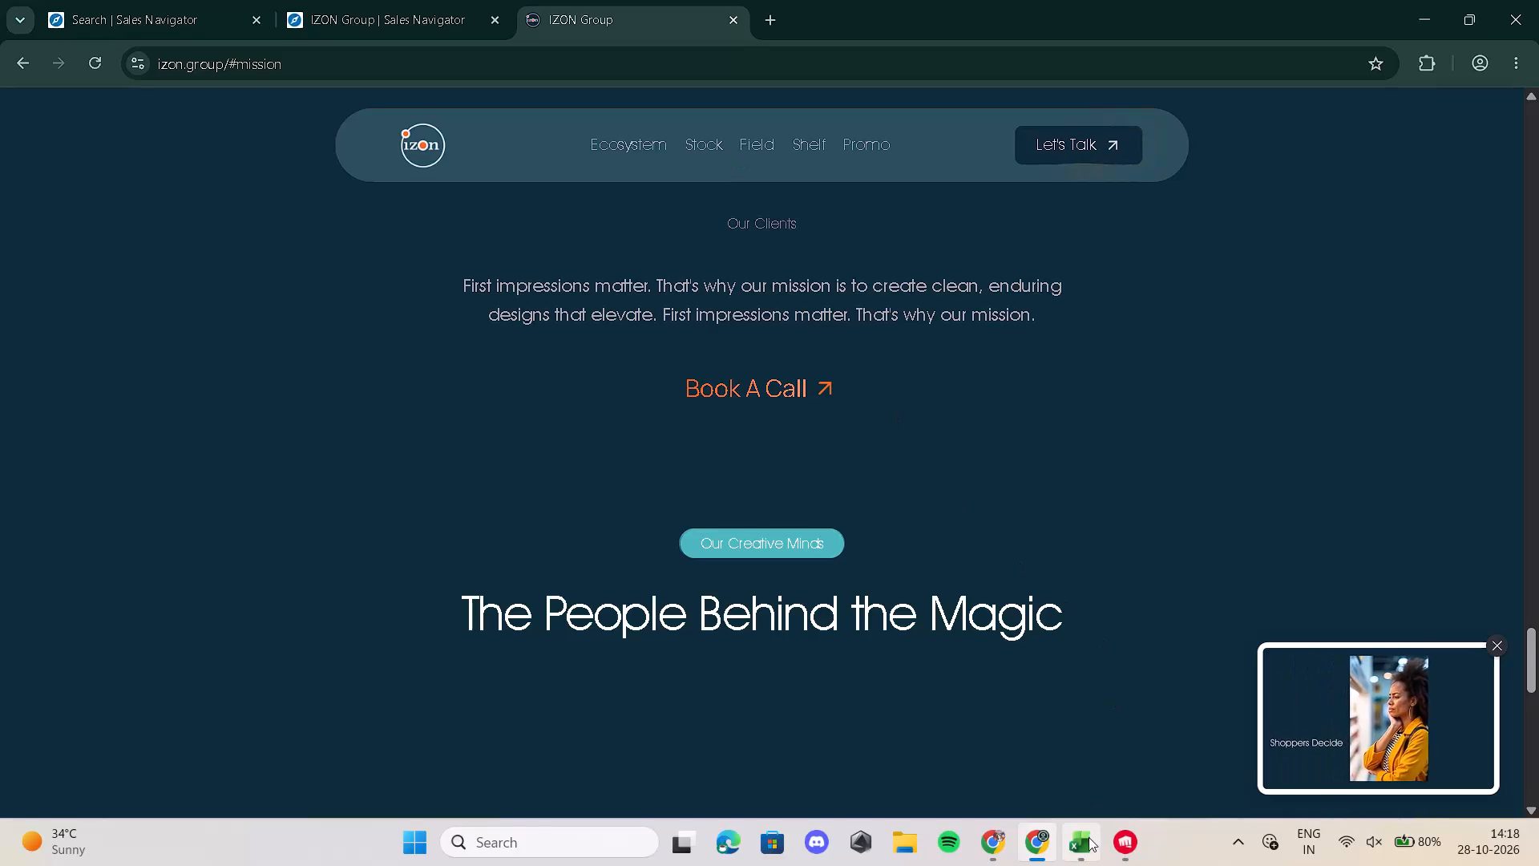
# Switch to the outreach workbook in Excel and examine the company entries on the Harsh Uganda sheet, selecting company cell D7.
pyautogui.click(1089, 837)
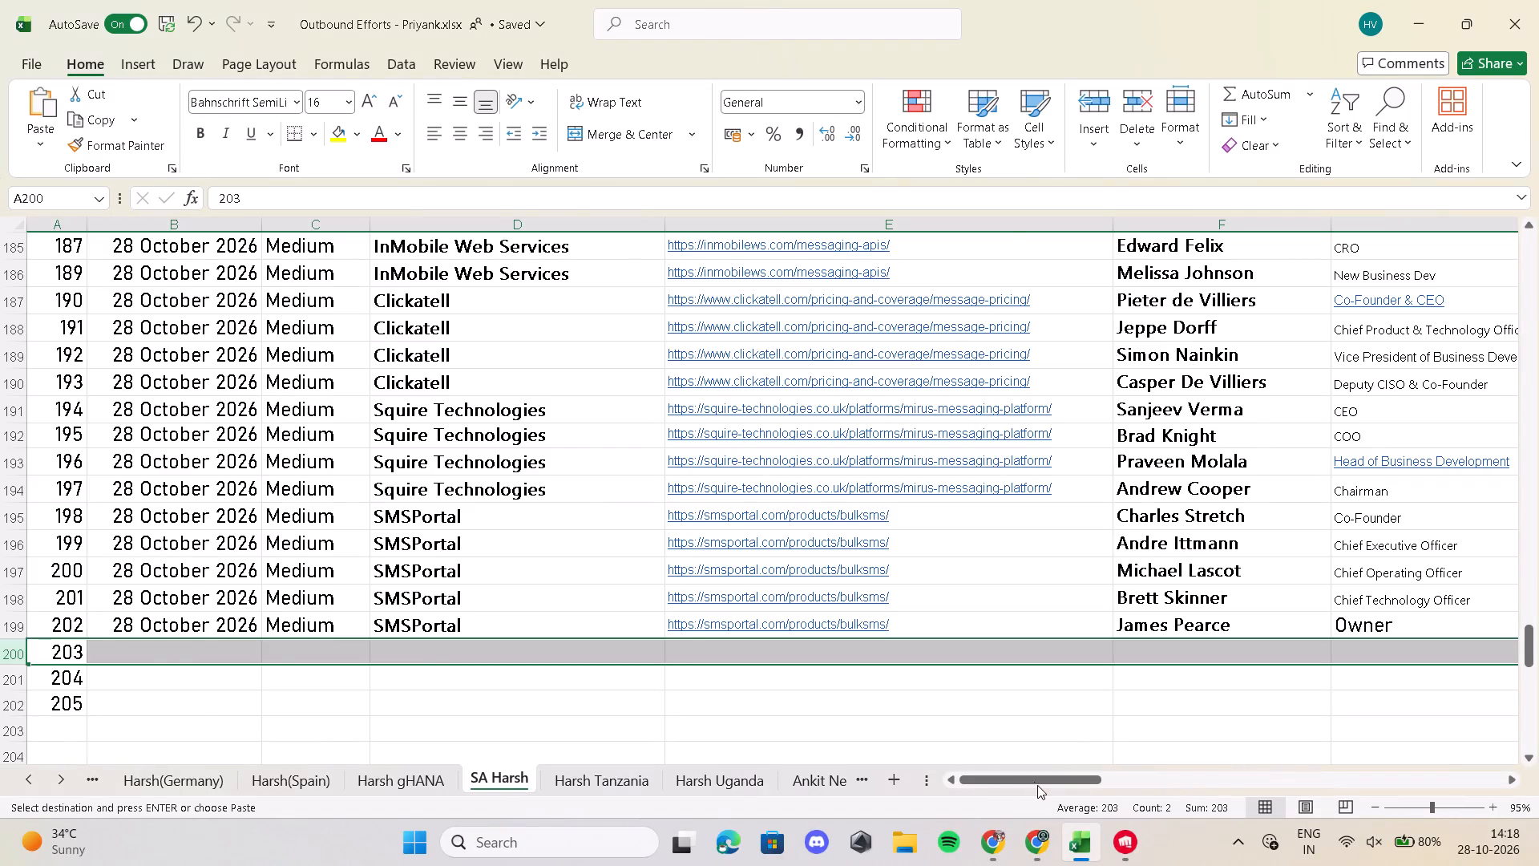
pyautogui.moveTo(1037, 785); pyautogui.dragTo(850, 777)
pyautogui.scroll(13, 794, 697)
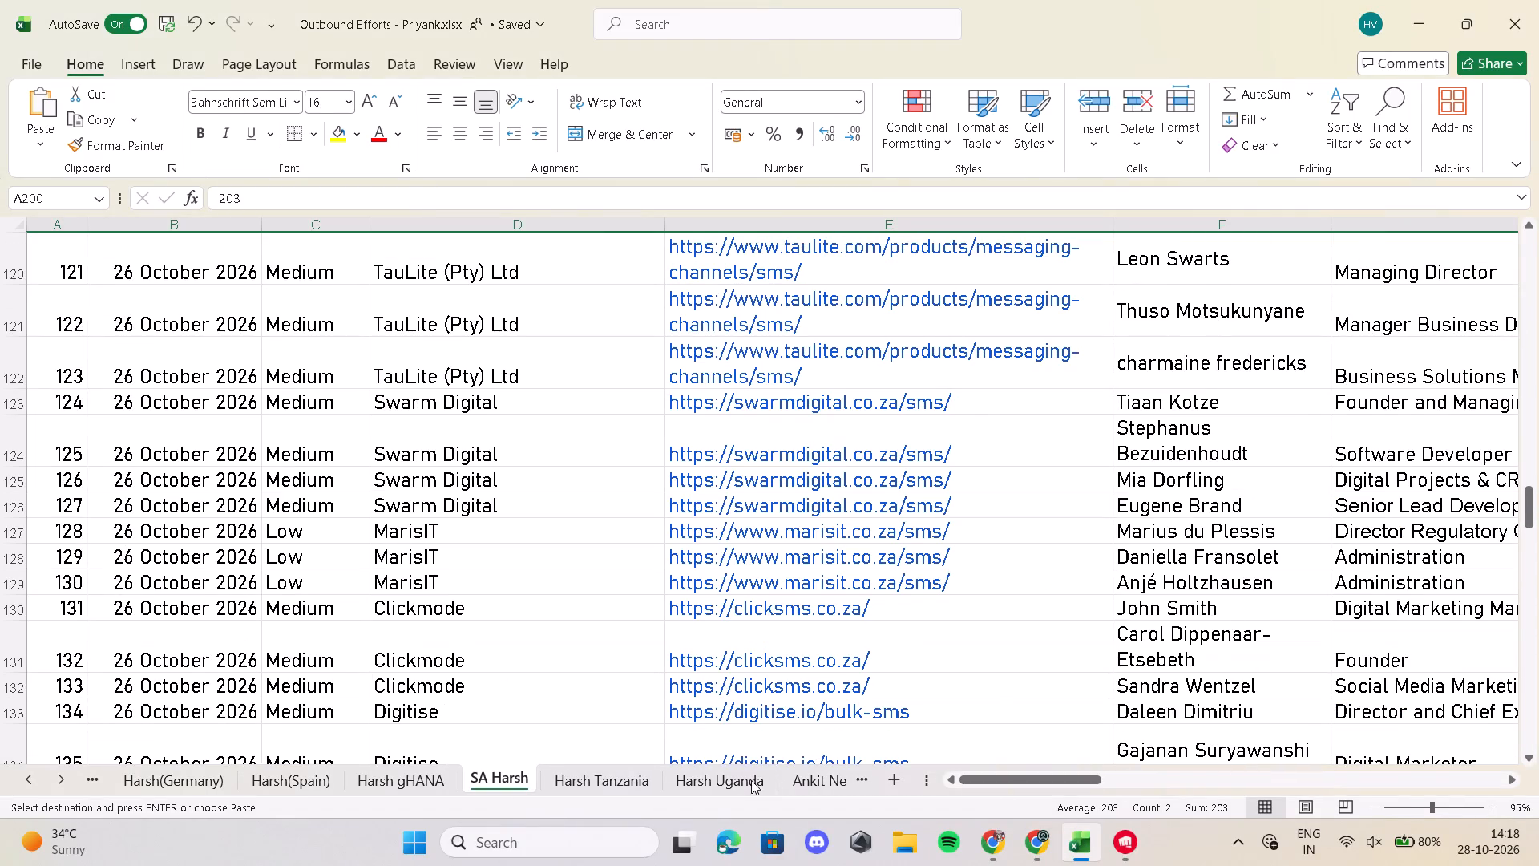
pyautogui.click(745, 781)
pyautogui.scroll(-1, 797, 707)
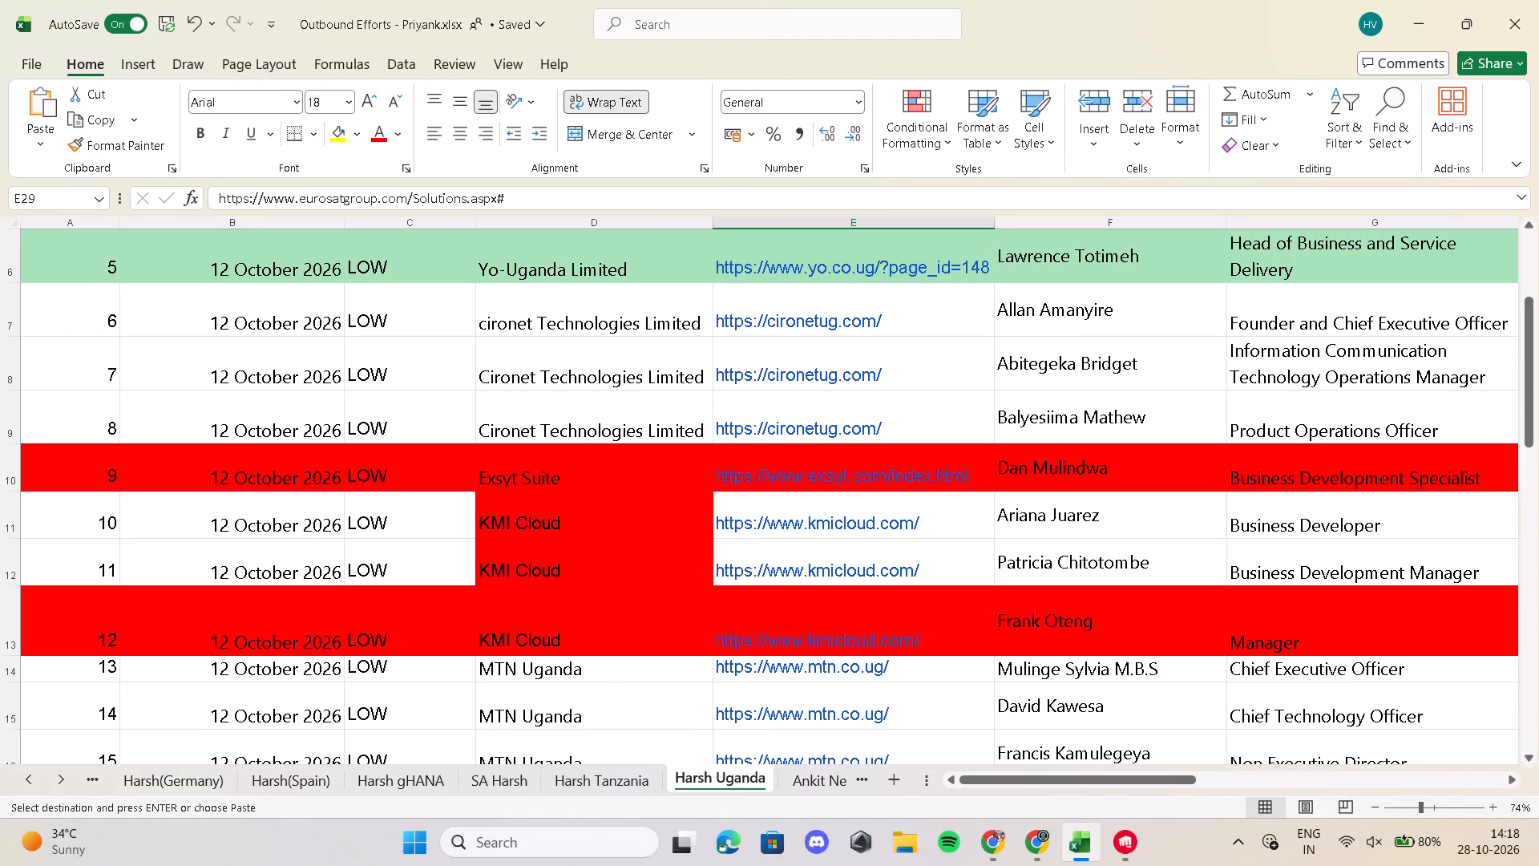
pyautogui.click(605, 318)
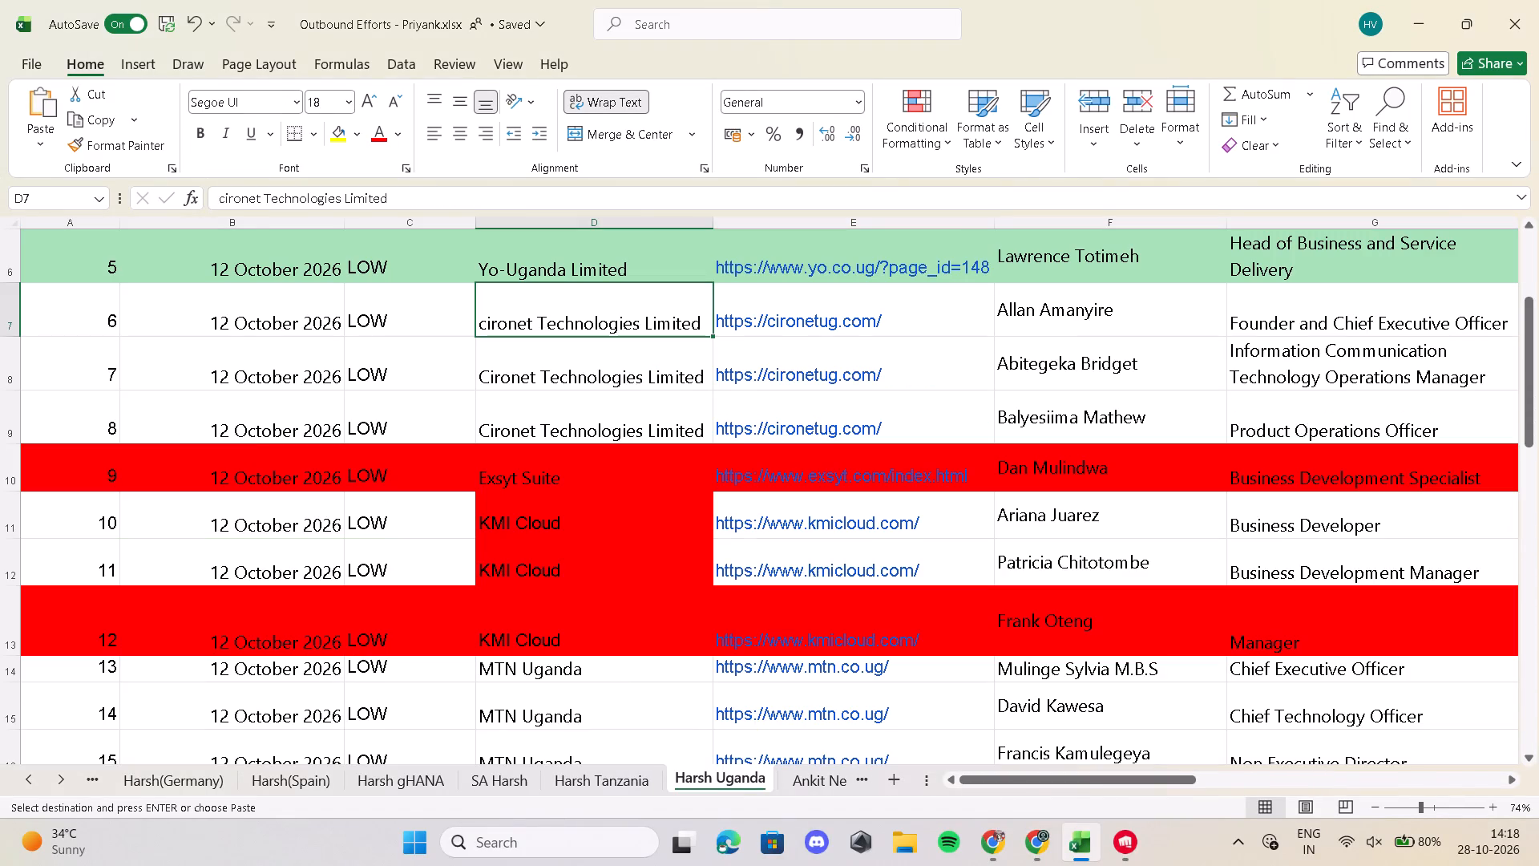
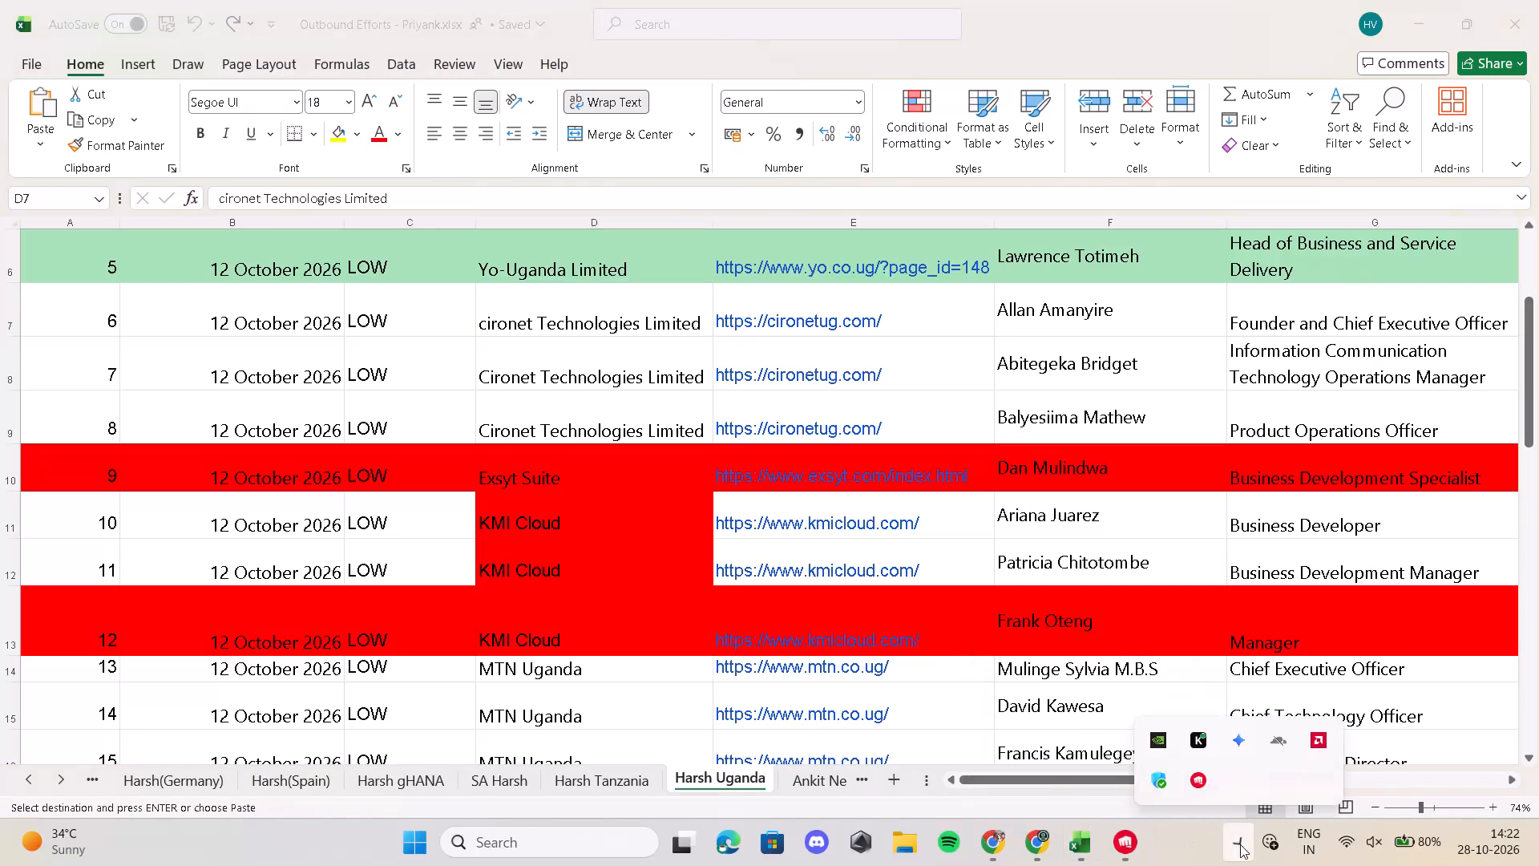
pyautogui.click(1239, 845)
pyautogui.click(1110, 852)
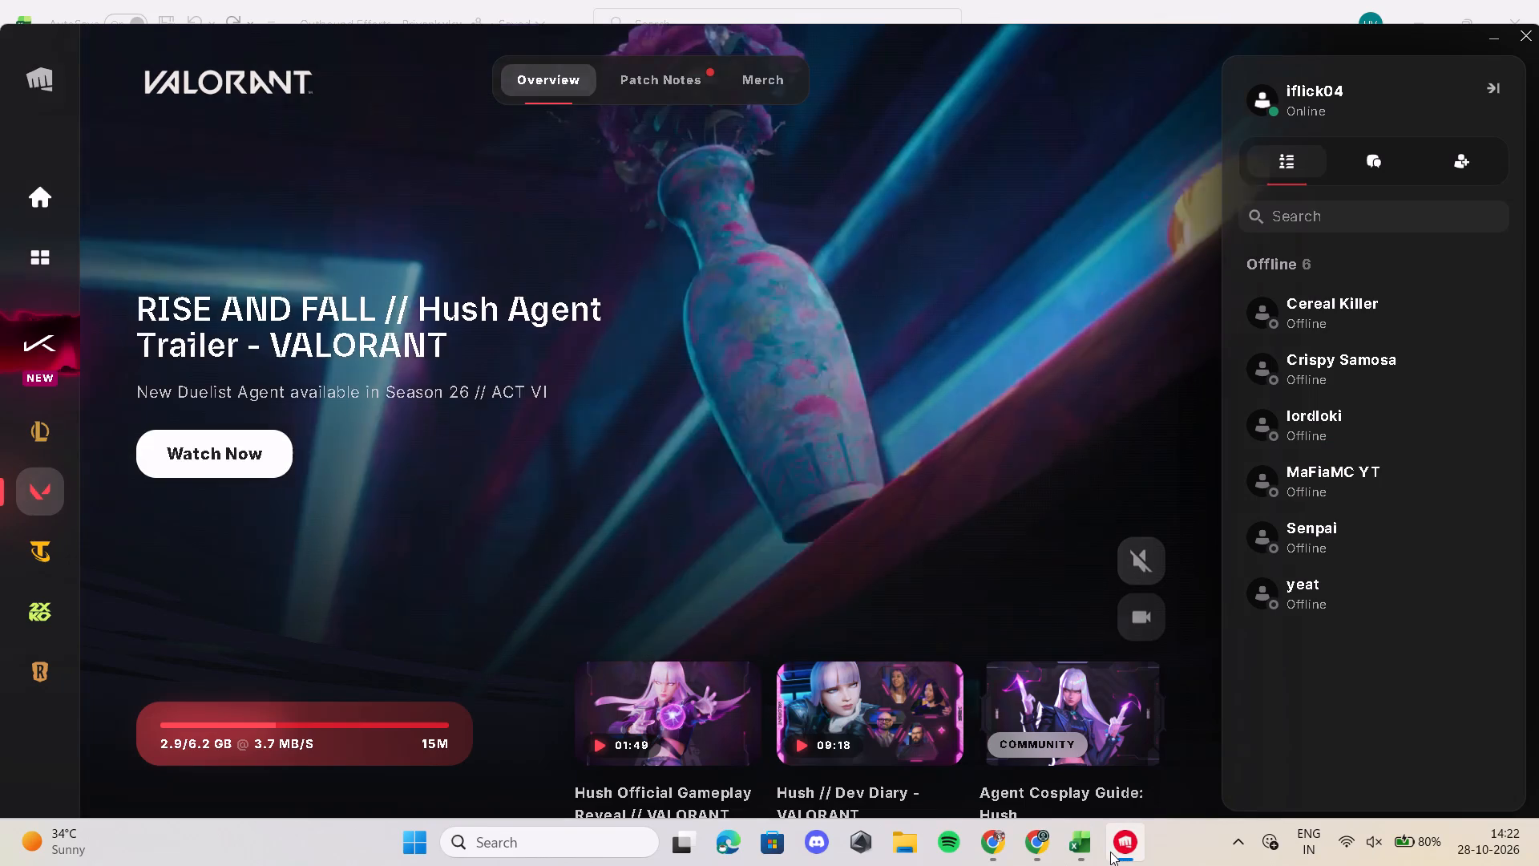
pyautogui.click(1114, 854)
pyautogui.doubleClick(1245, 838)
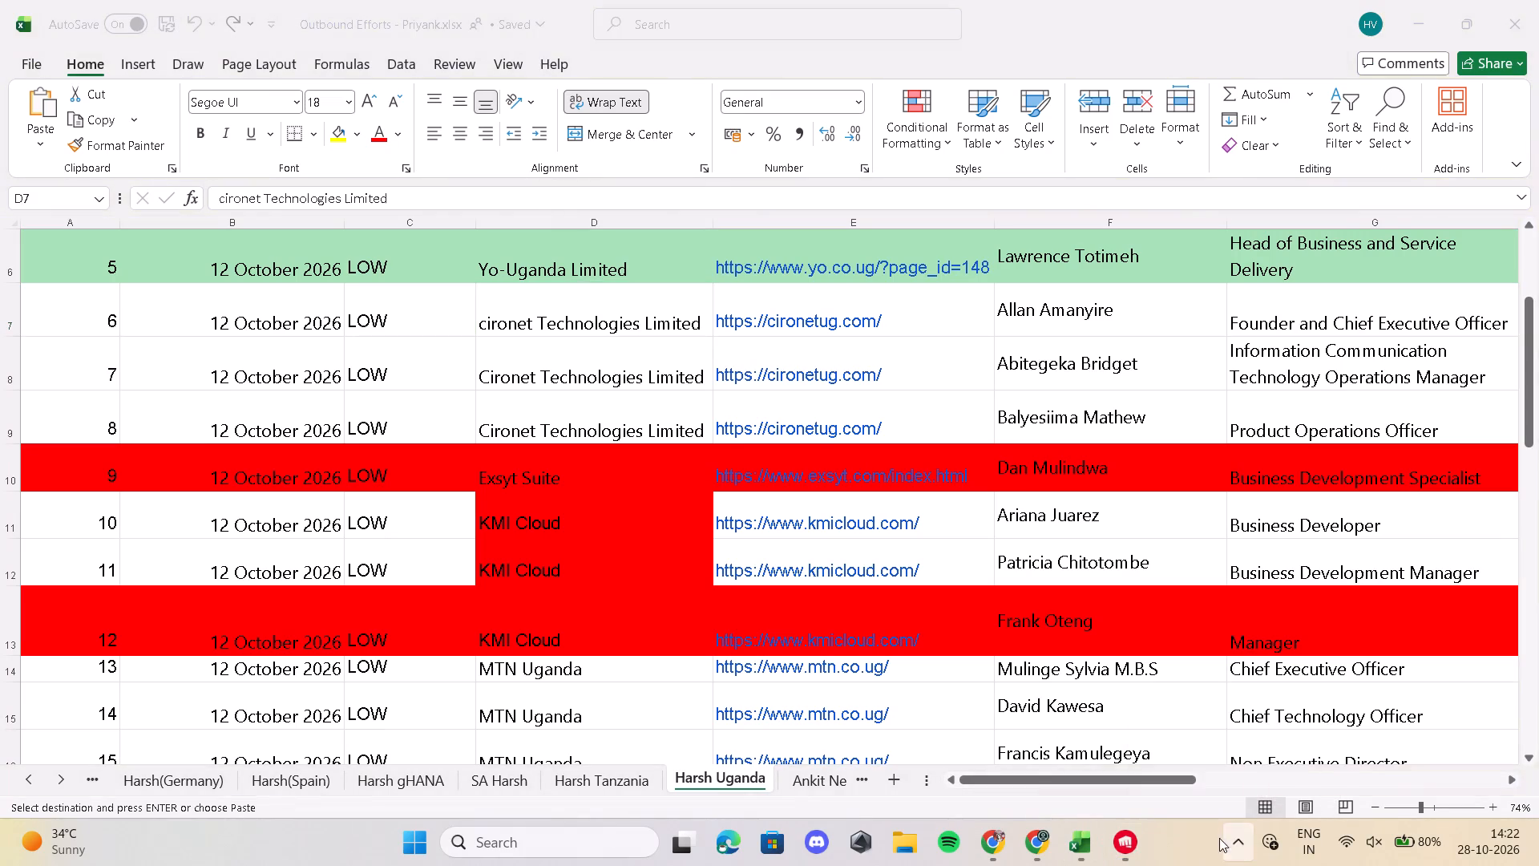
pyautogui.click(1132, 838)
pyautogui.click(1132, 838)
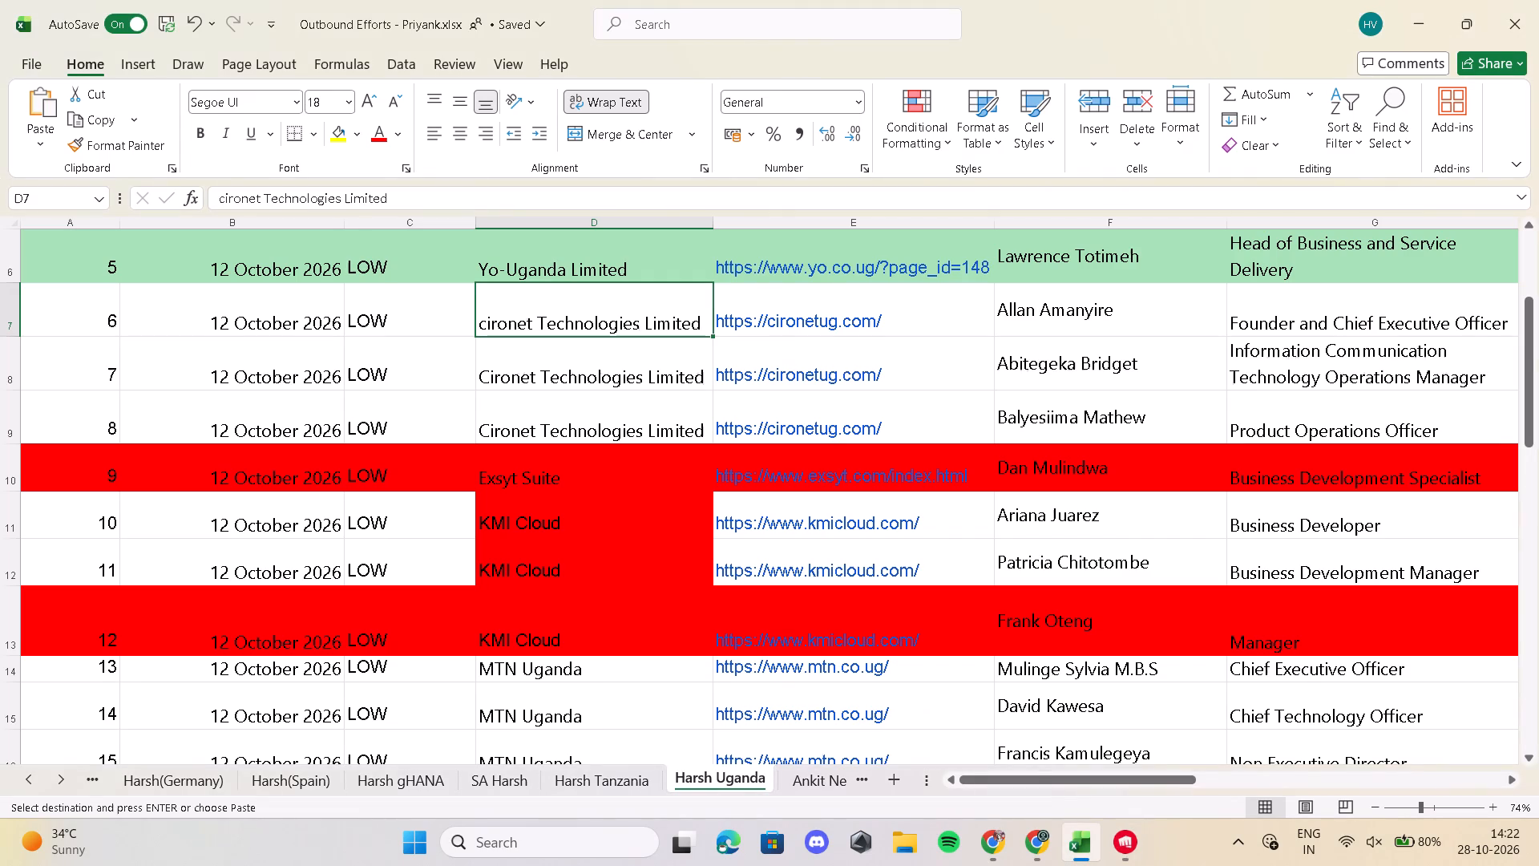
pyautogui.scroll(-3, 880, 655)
# Switch to LinkedIn in Chrome to check the home feed and connections list, and return to the outreach workbook in Excel.
pyautogui.click(1021, 840)
pyautogui.click(997, 844)
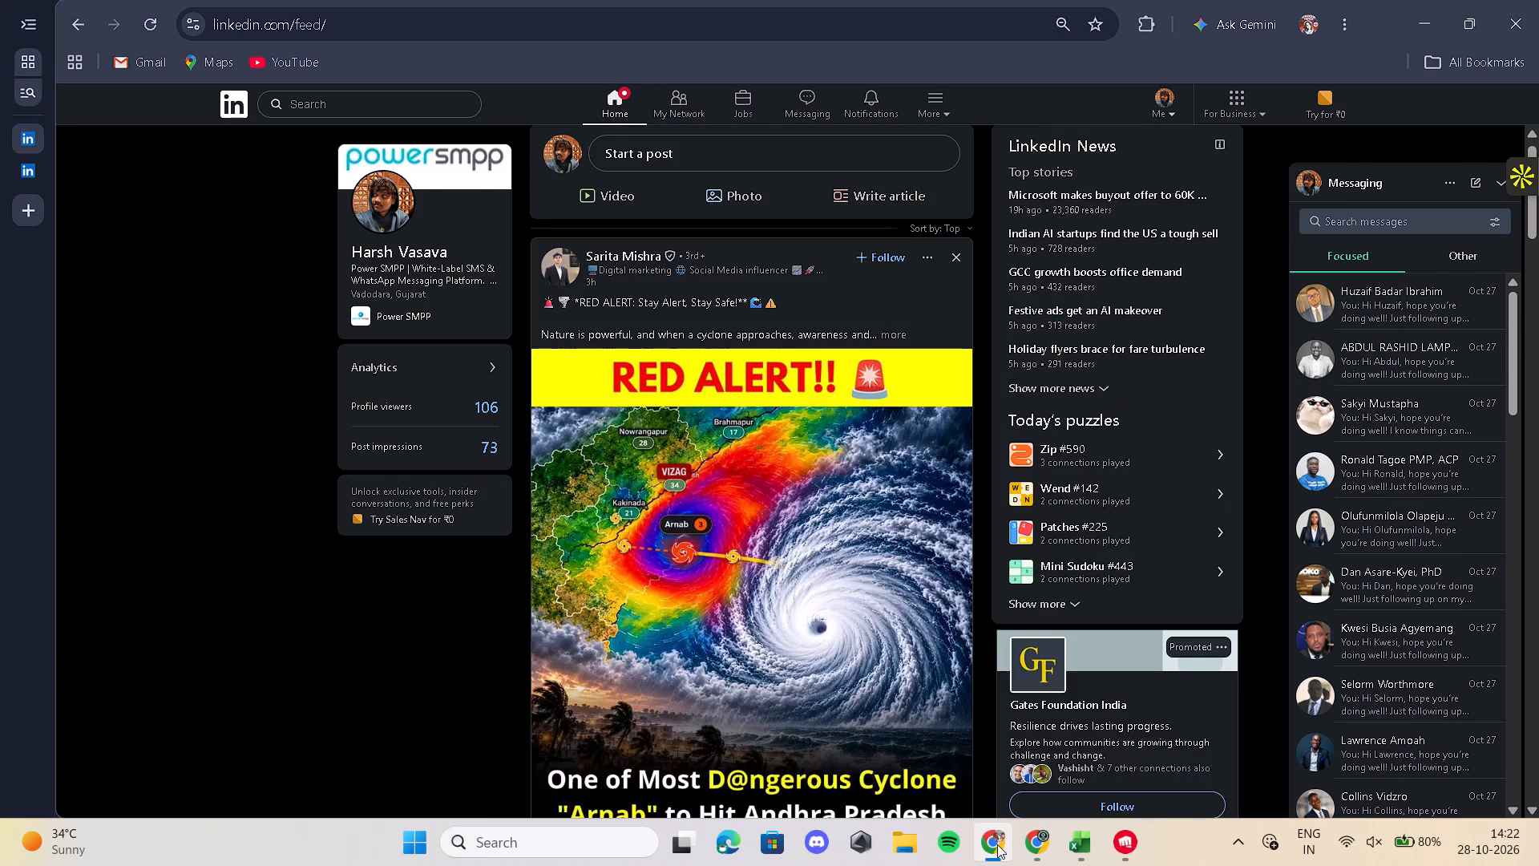
pyautogui.tripleClick(614, 107)
pyautogui.click(613, 107)
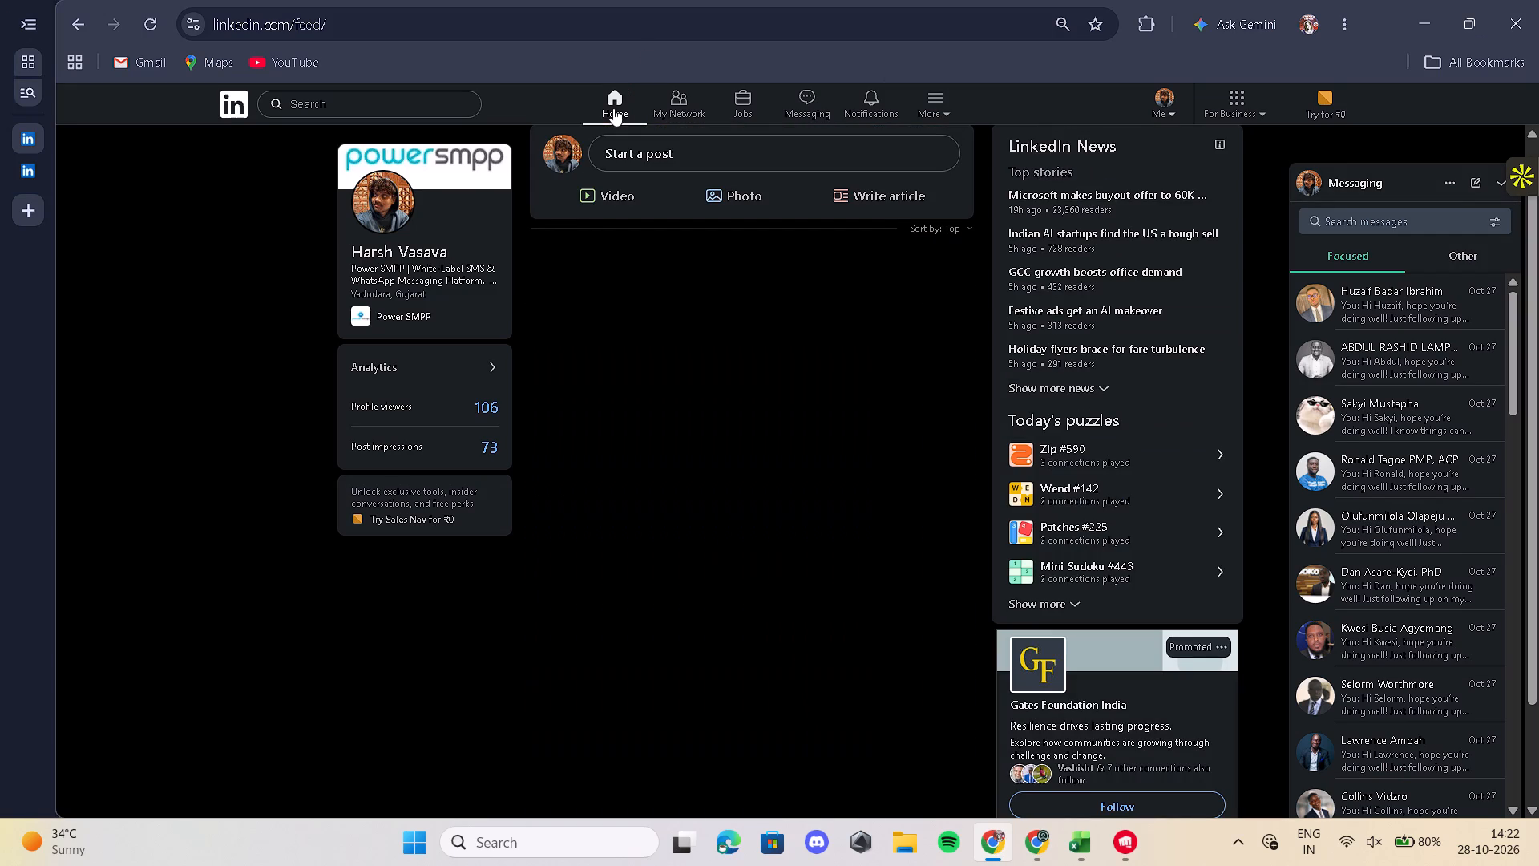
pyautogui.click(685, 105)
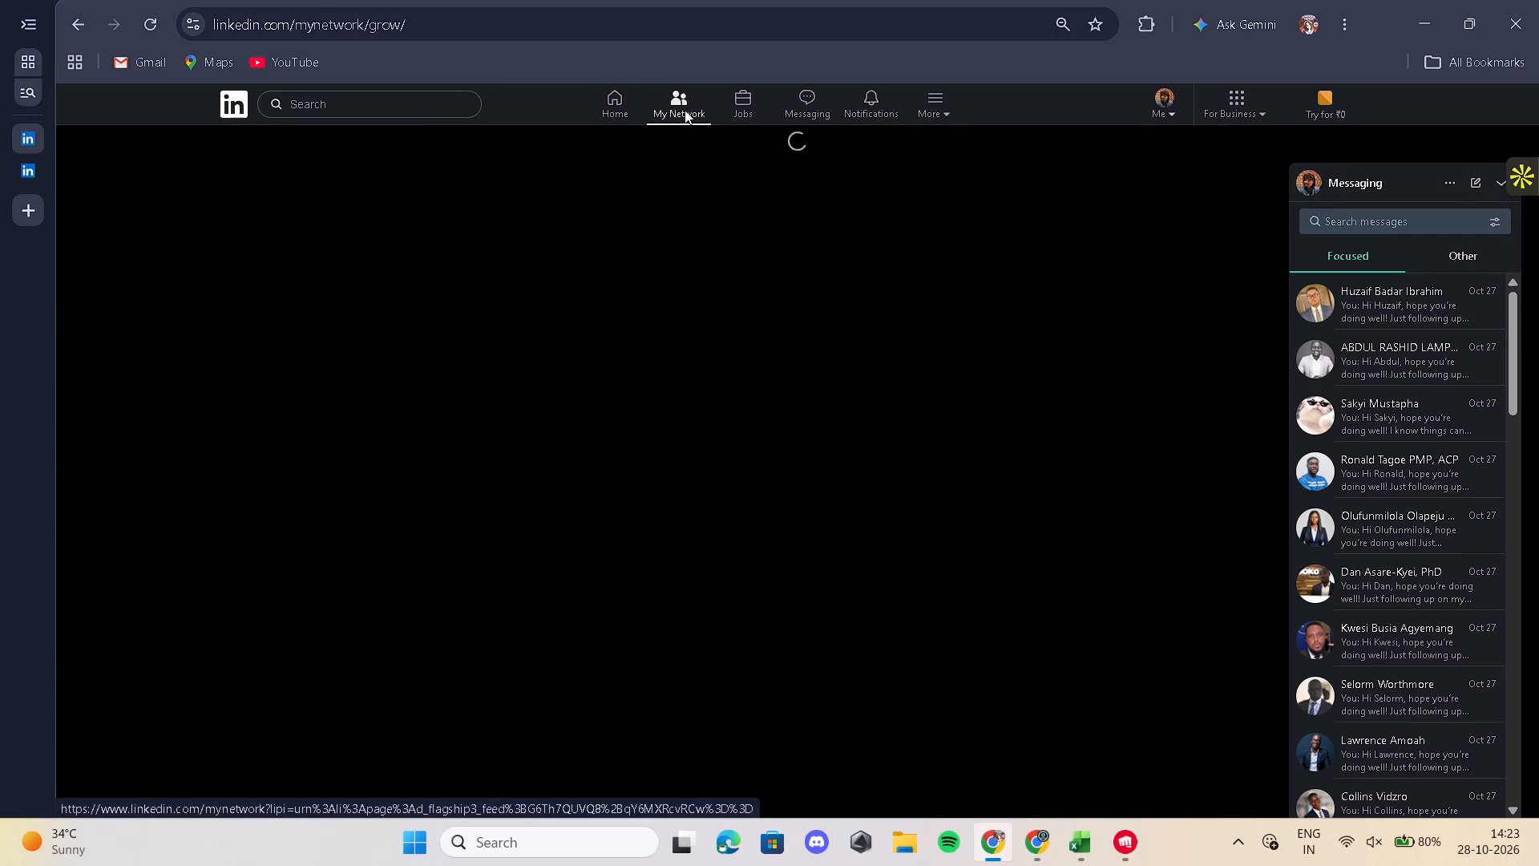
pyautogui.click(524, 194)
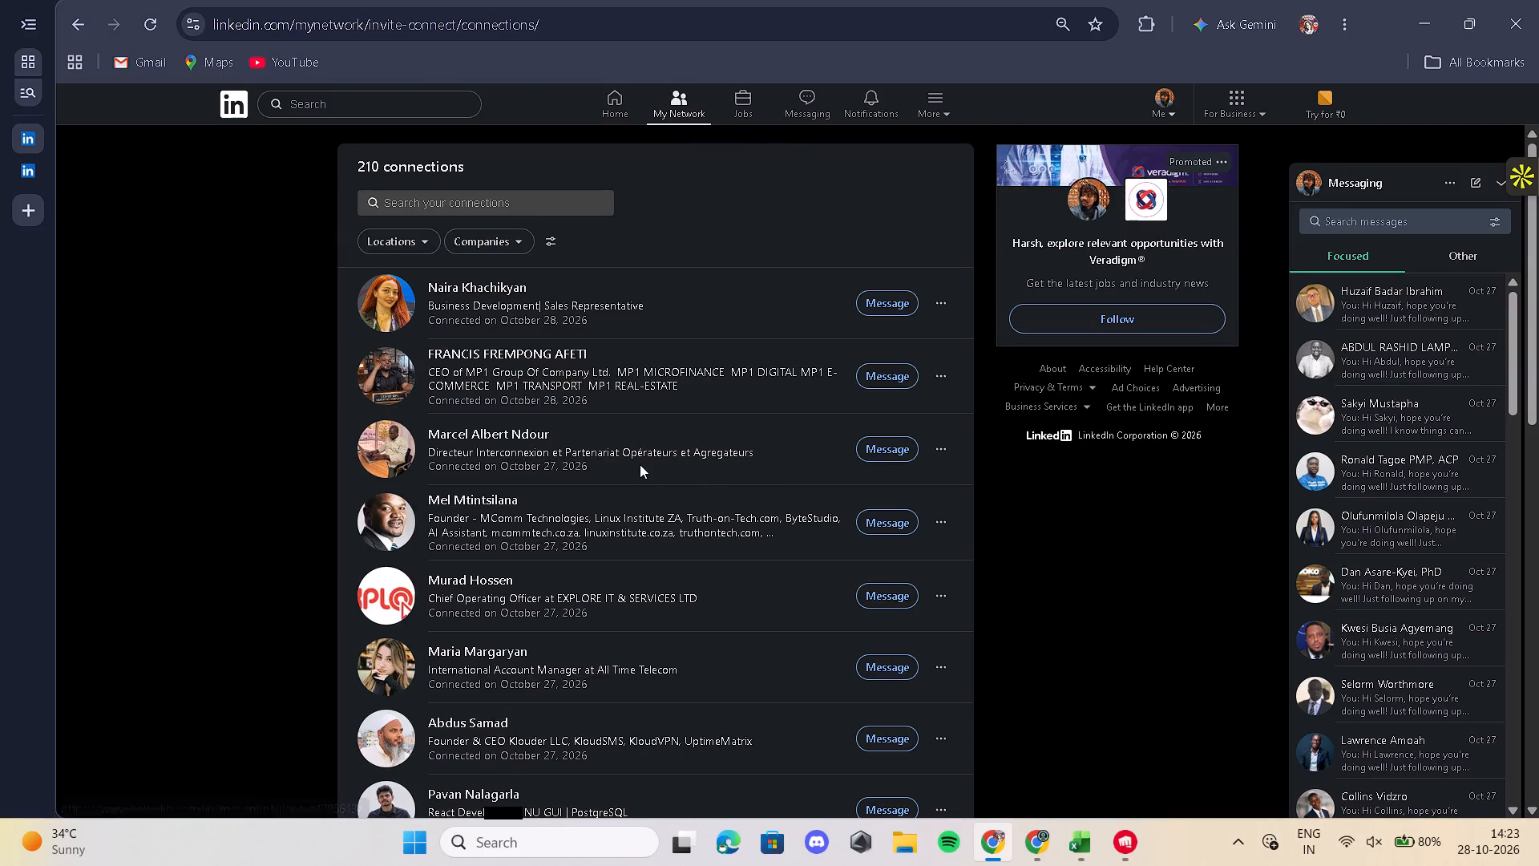
pyautogui.tripleClick(612, 106)
pyautogui.click(1080, 860)
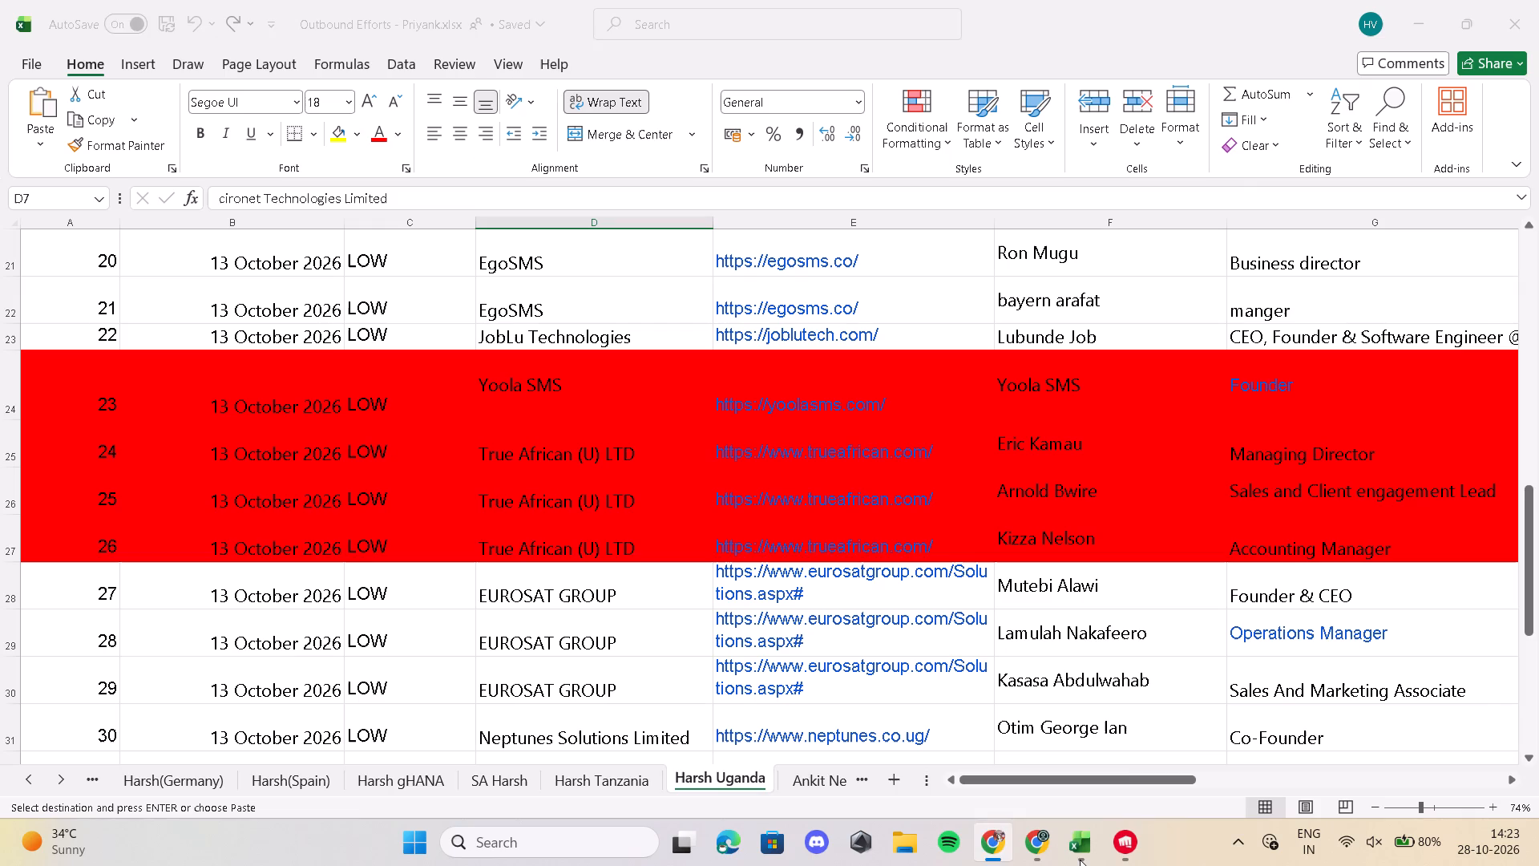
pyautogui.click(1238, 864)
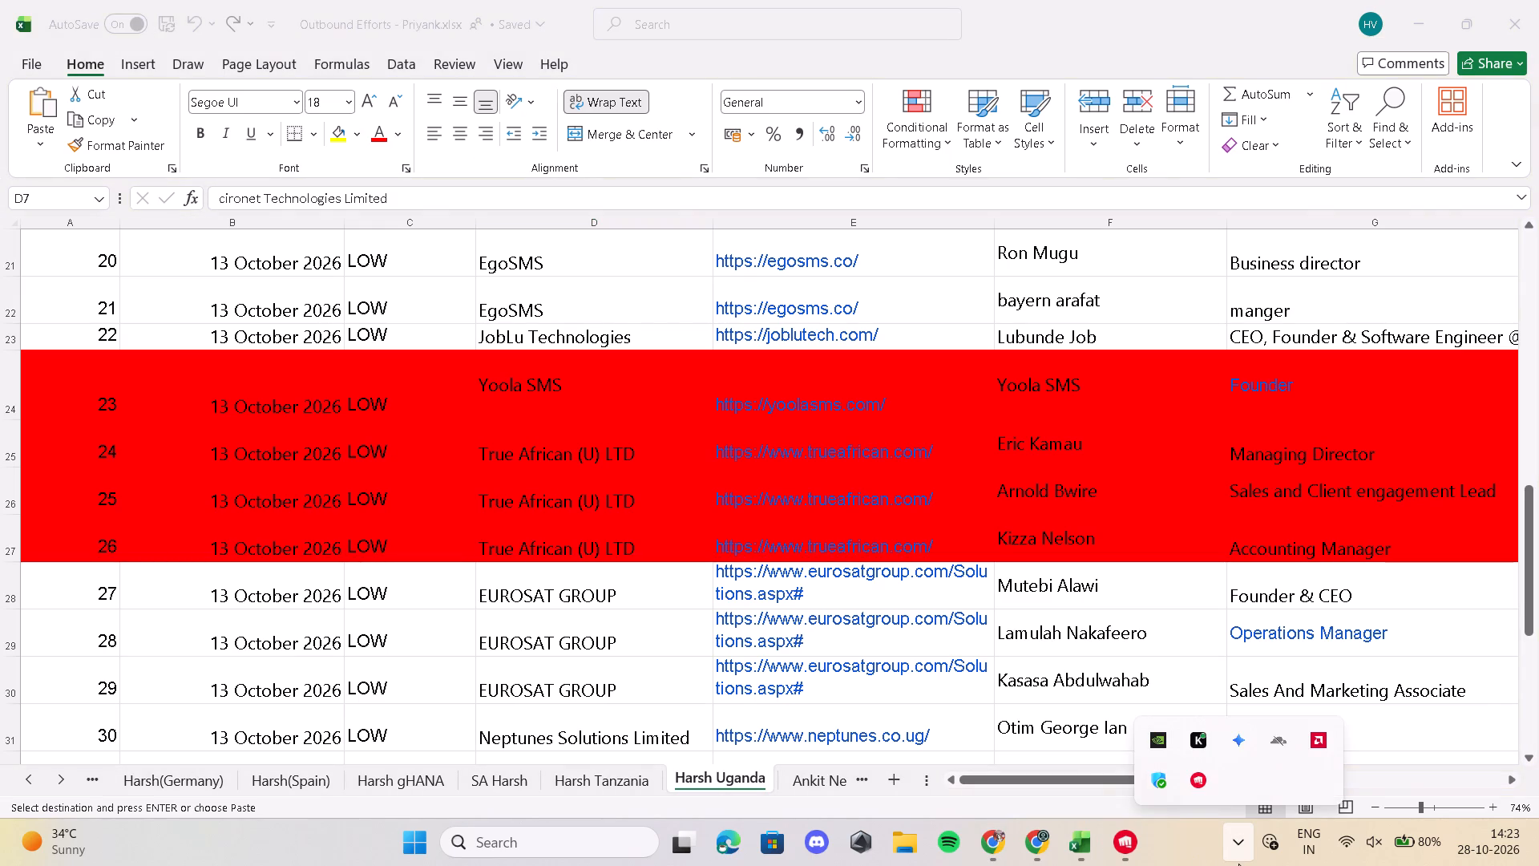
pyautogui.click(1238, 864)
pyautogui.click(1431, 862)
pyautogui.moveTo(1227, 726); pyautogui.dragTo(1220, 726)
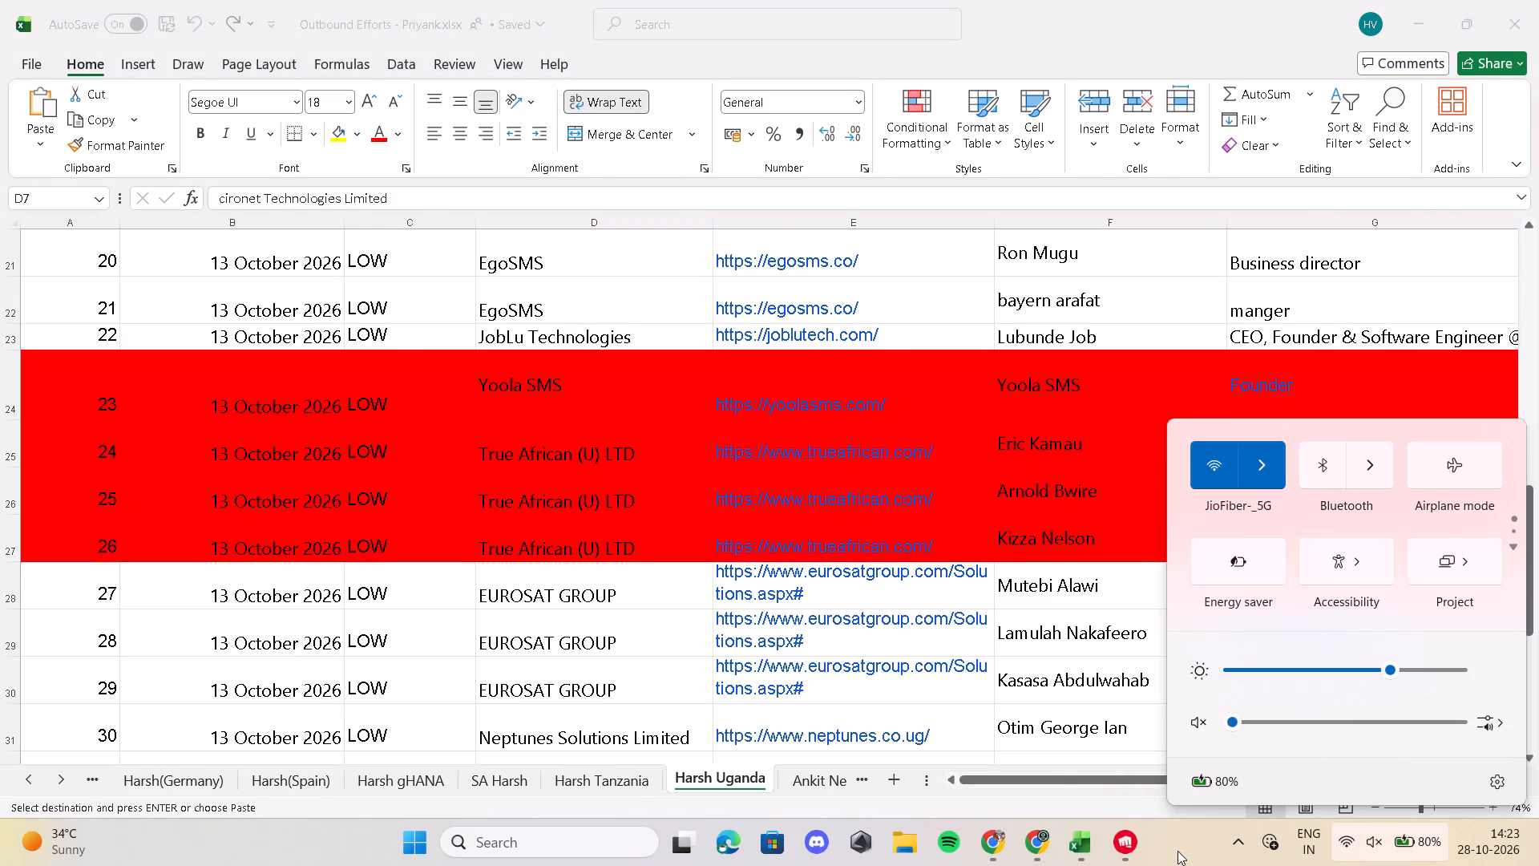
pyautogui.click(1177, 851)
# Open the SA Harsh sheet and examine the end of the contact list, selecting row 200 below the last entry.
pyautogui.scroll(-3, 593, 539)
pyautogui.click(469, 780)
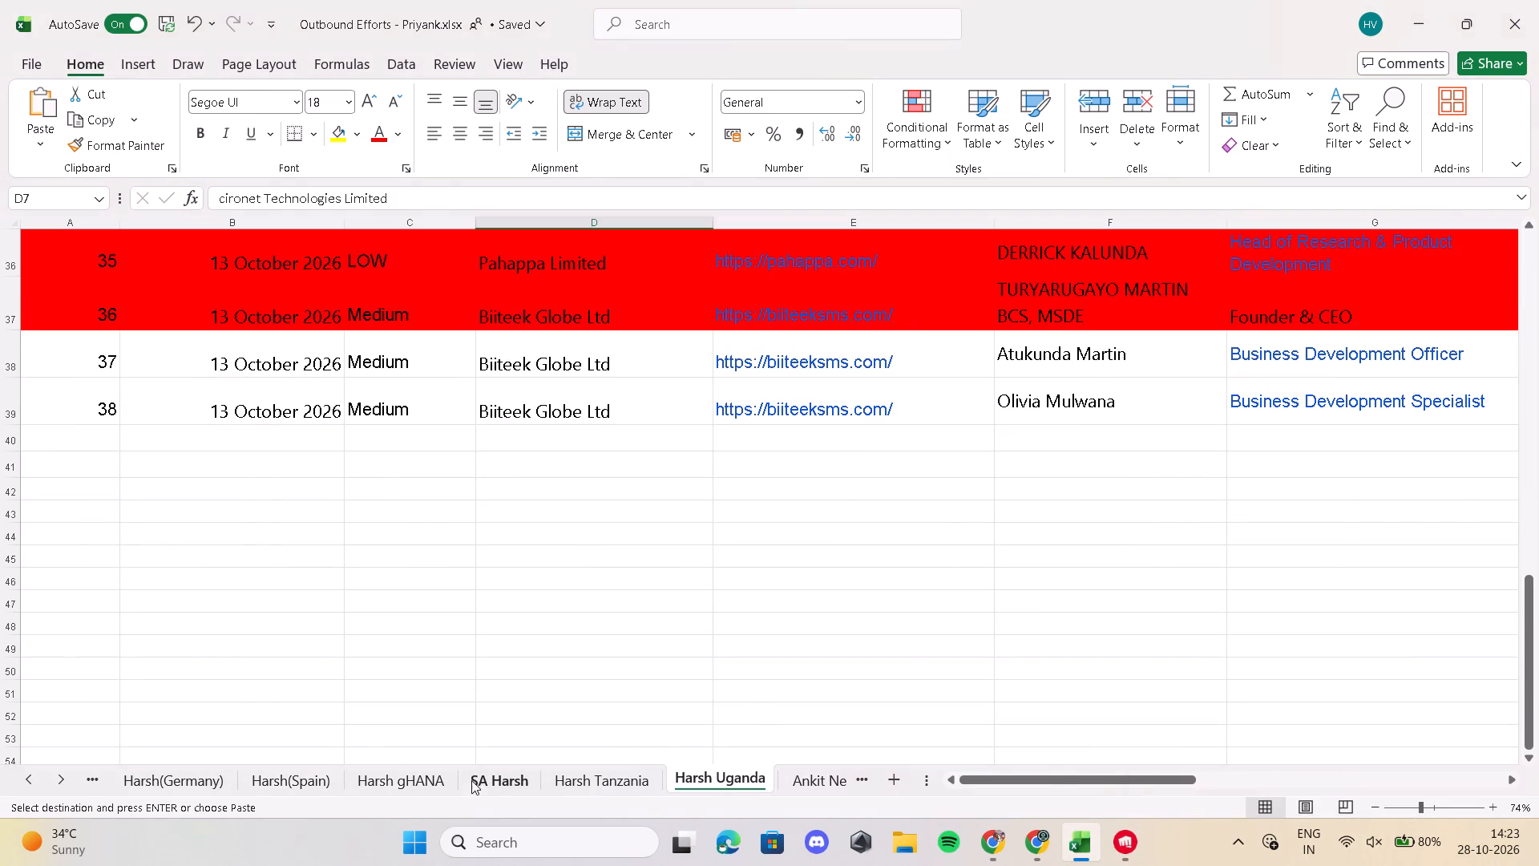
pyautogui.click(485, 780)
pyautogui.scroll(-13, 497, 658)
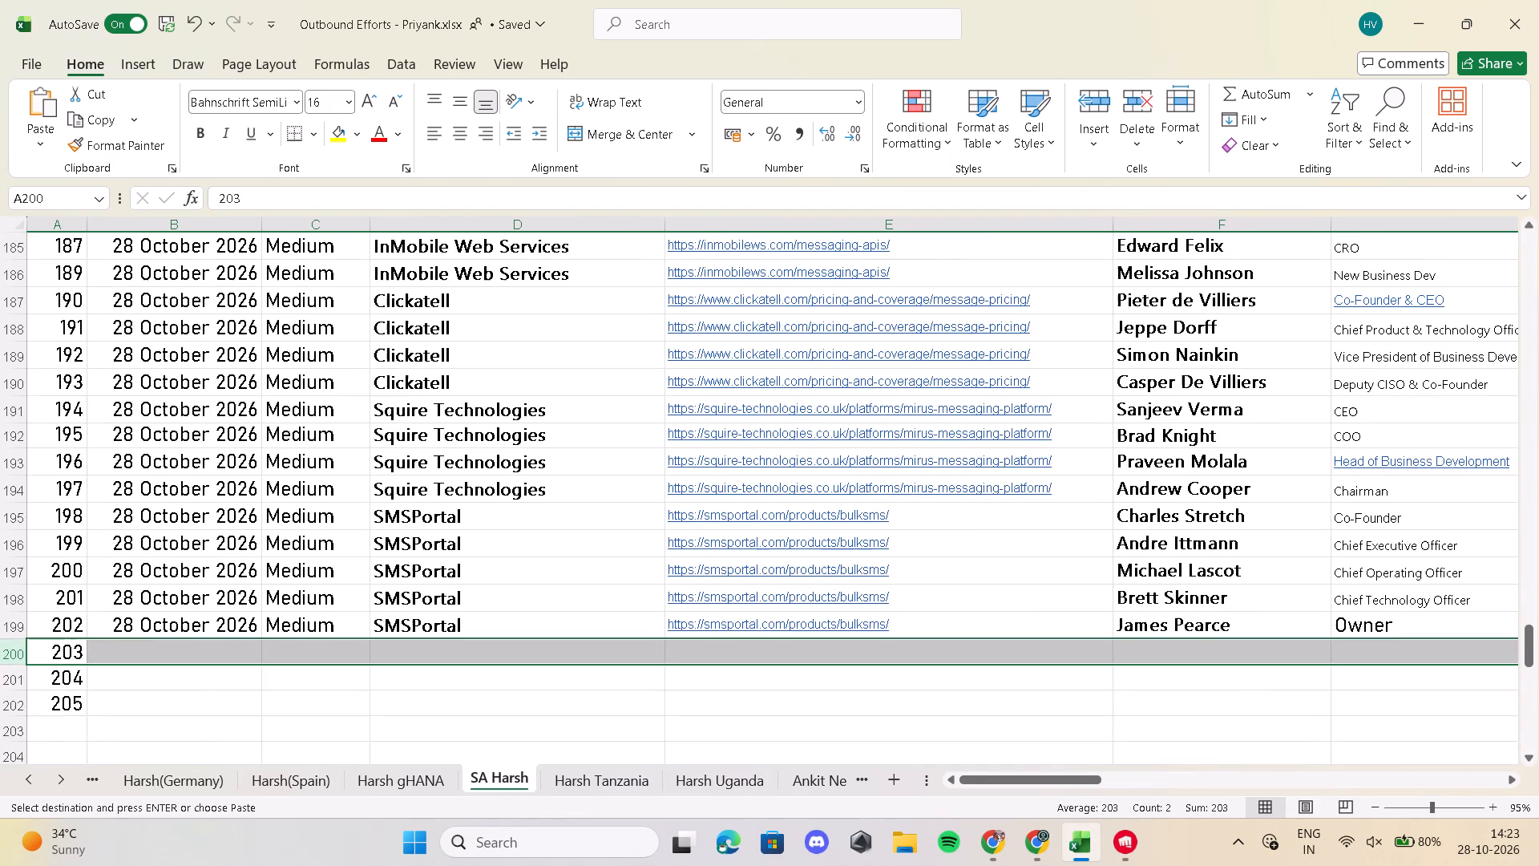
pyautogui.click(553, 615)
pyautogui.click(506, 633)
pyautogui.click(508, 662)
pyautogui.click(324, 649)
pyautogui.click(157, 654)
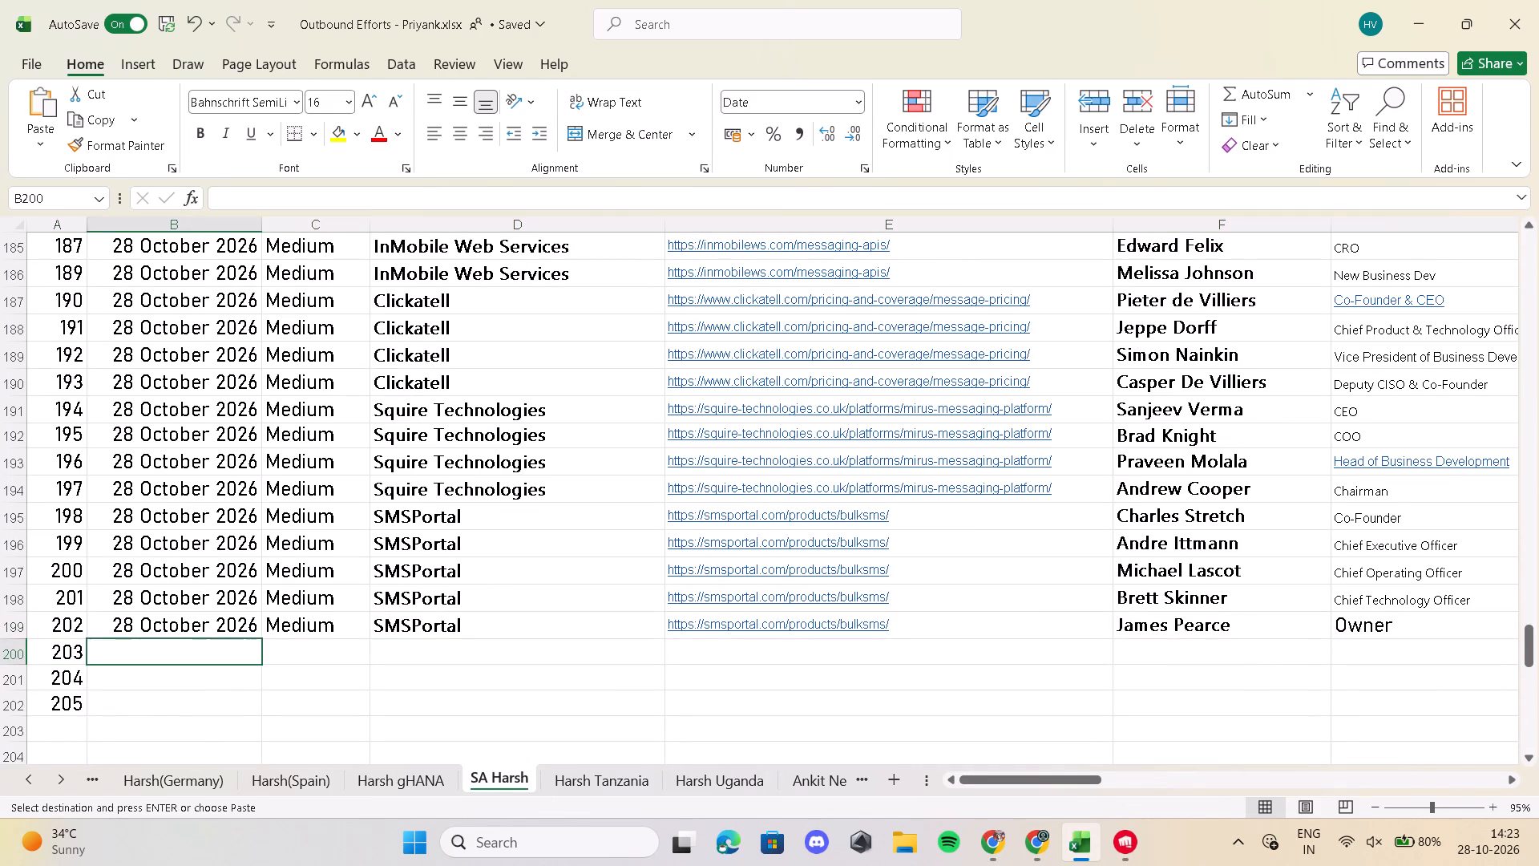
pyautogui.click(38, 654)
pyautogui.click(10, 654)
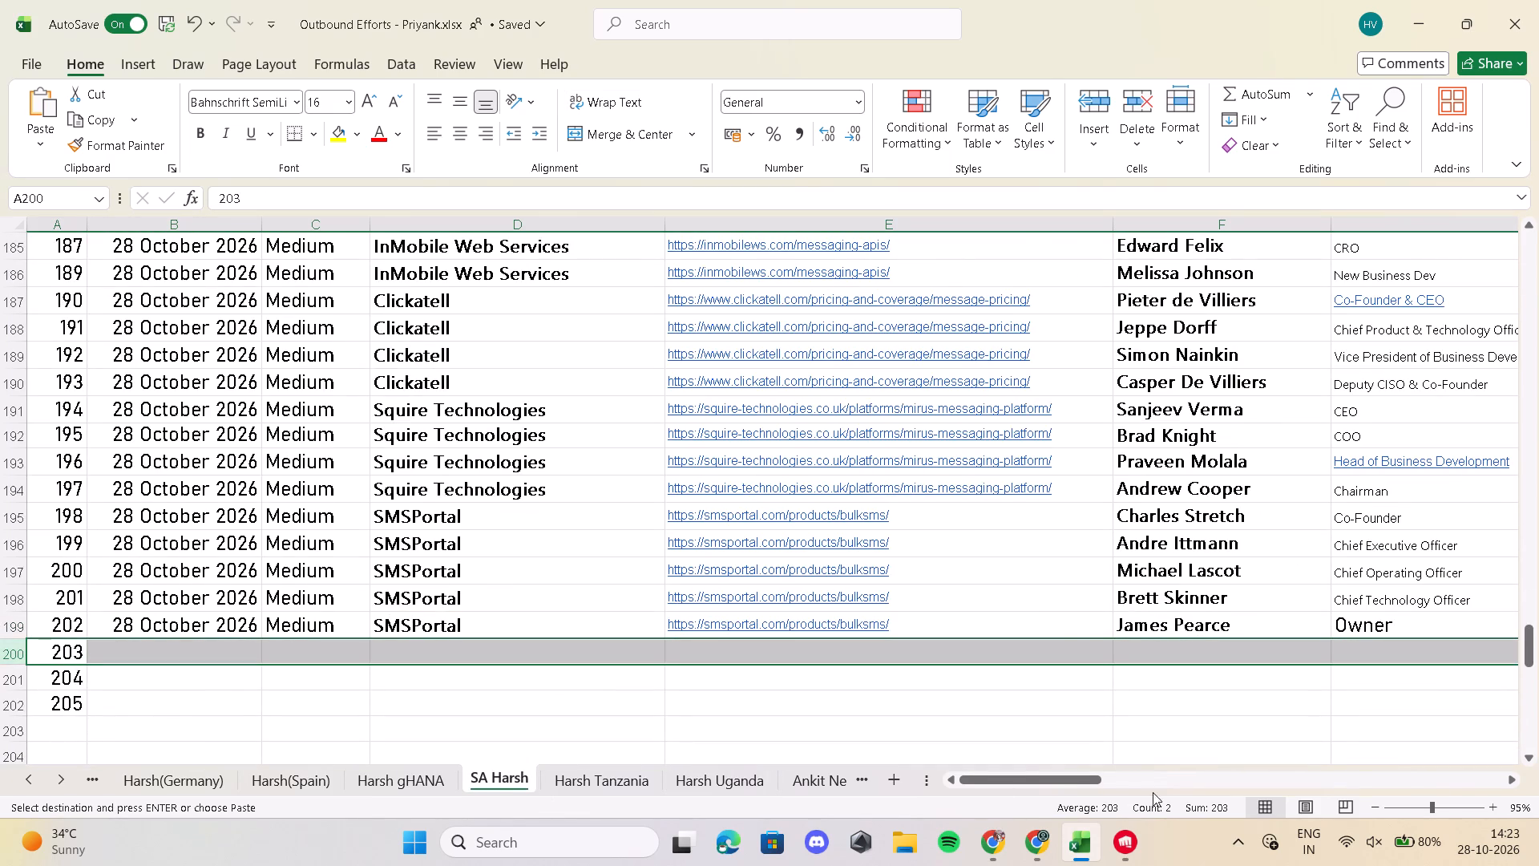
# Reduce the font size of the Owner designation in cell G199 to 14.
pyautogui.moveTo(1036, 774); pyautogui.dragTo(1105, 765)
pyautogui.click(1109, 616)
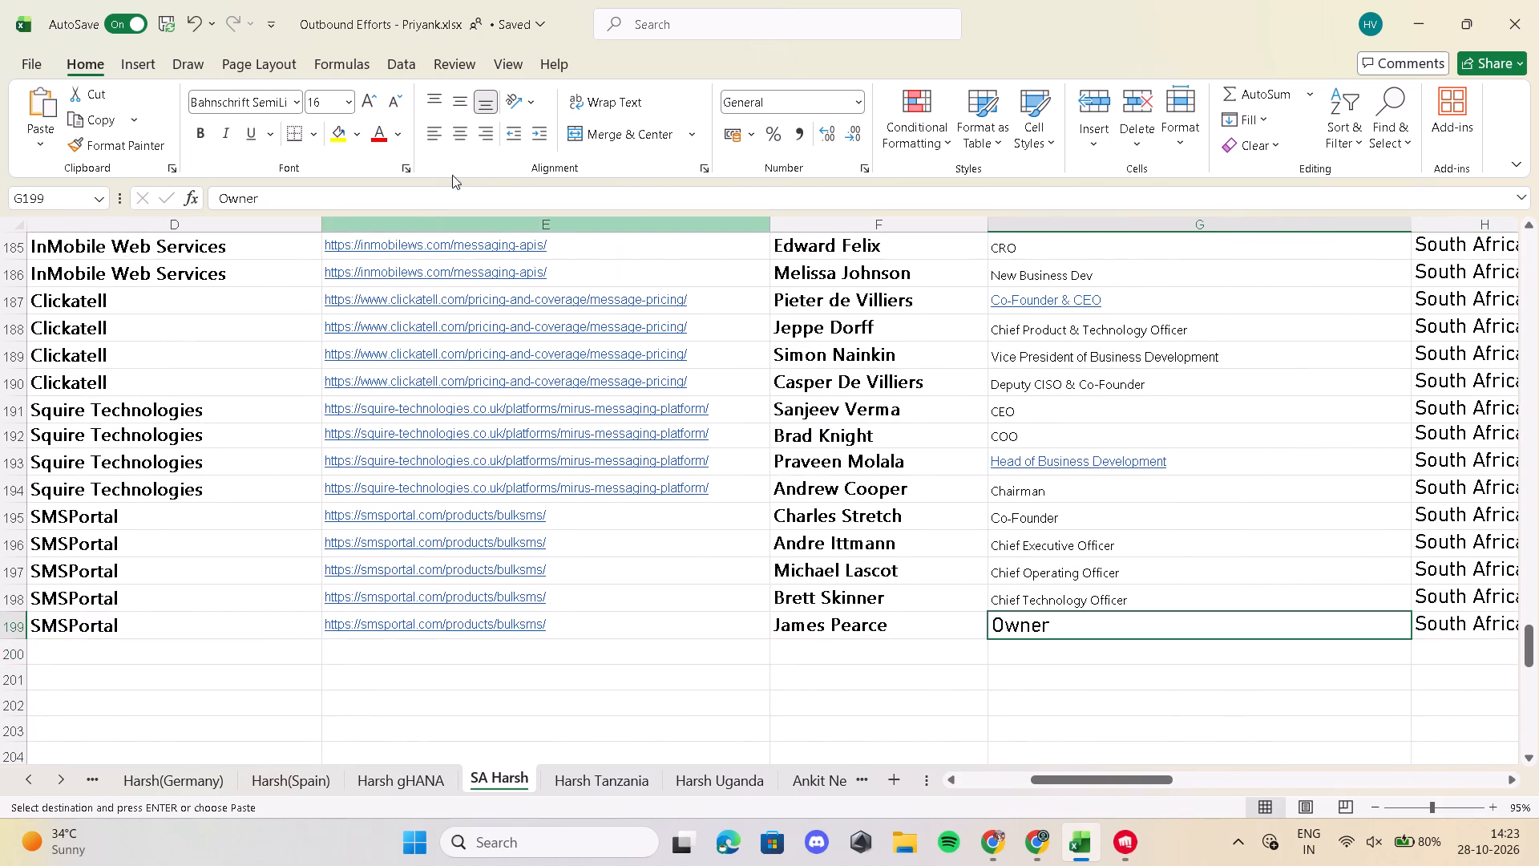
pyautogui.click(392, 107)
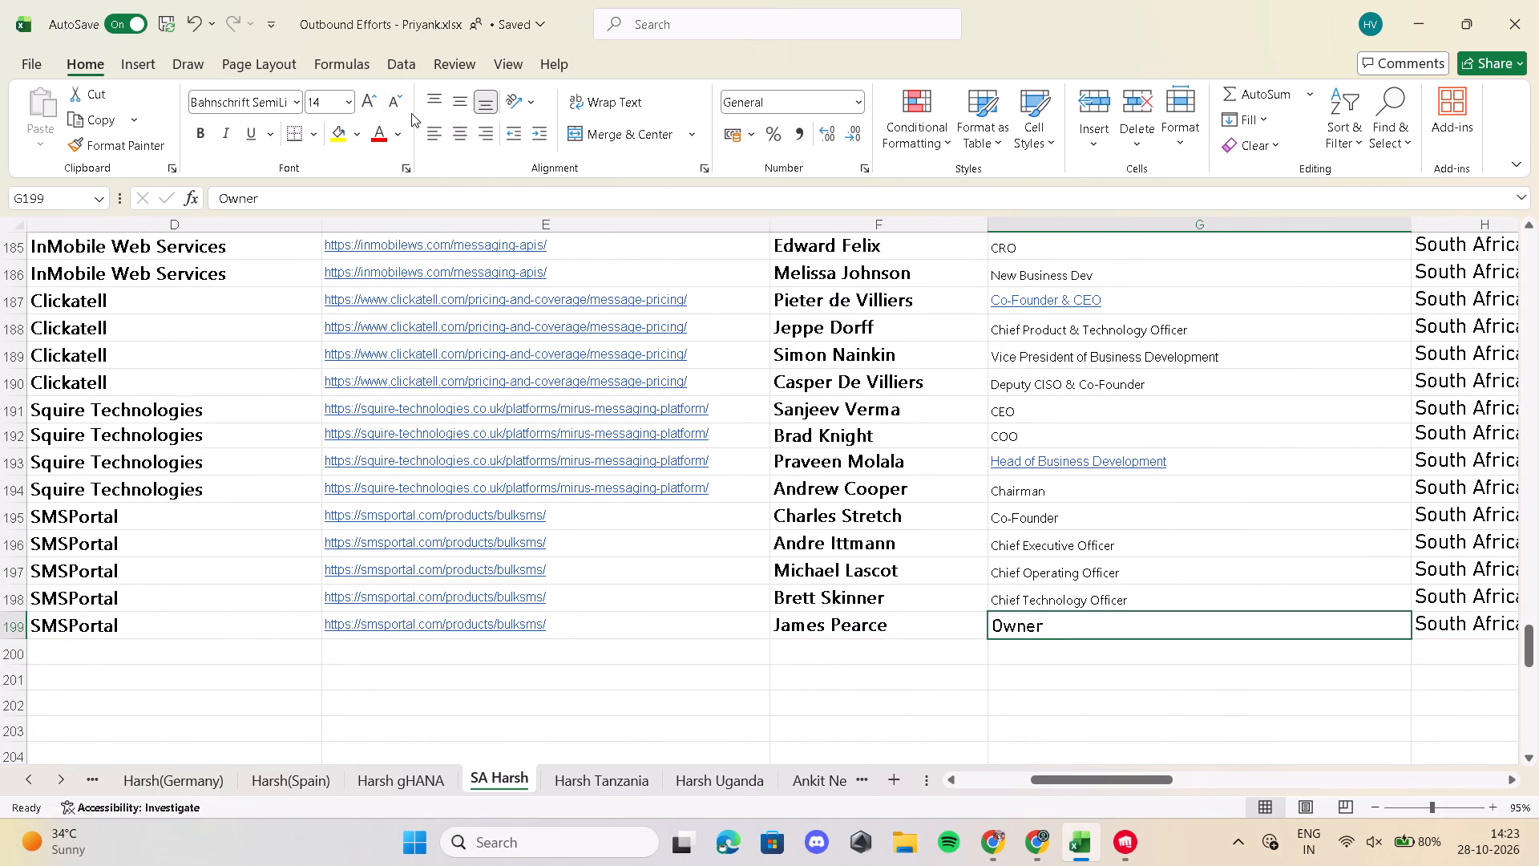
# Select the entire SA Harsh sheet and set a uniform font size of 16 for all cells.
pyautogui.scroll(17, 359, 678)
pyautogui.moveTo(1082, 787); pyautogui.dragTo(1072, 787)
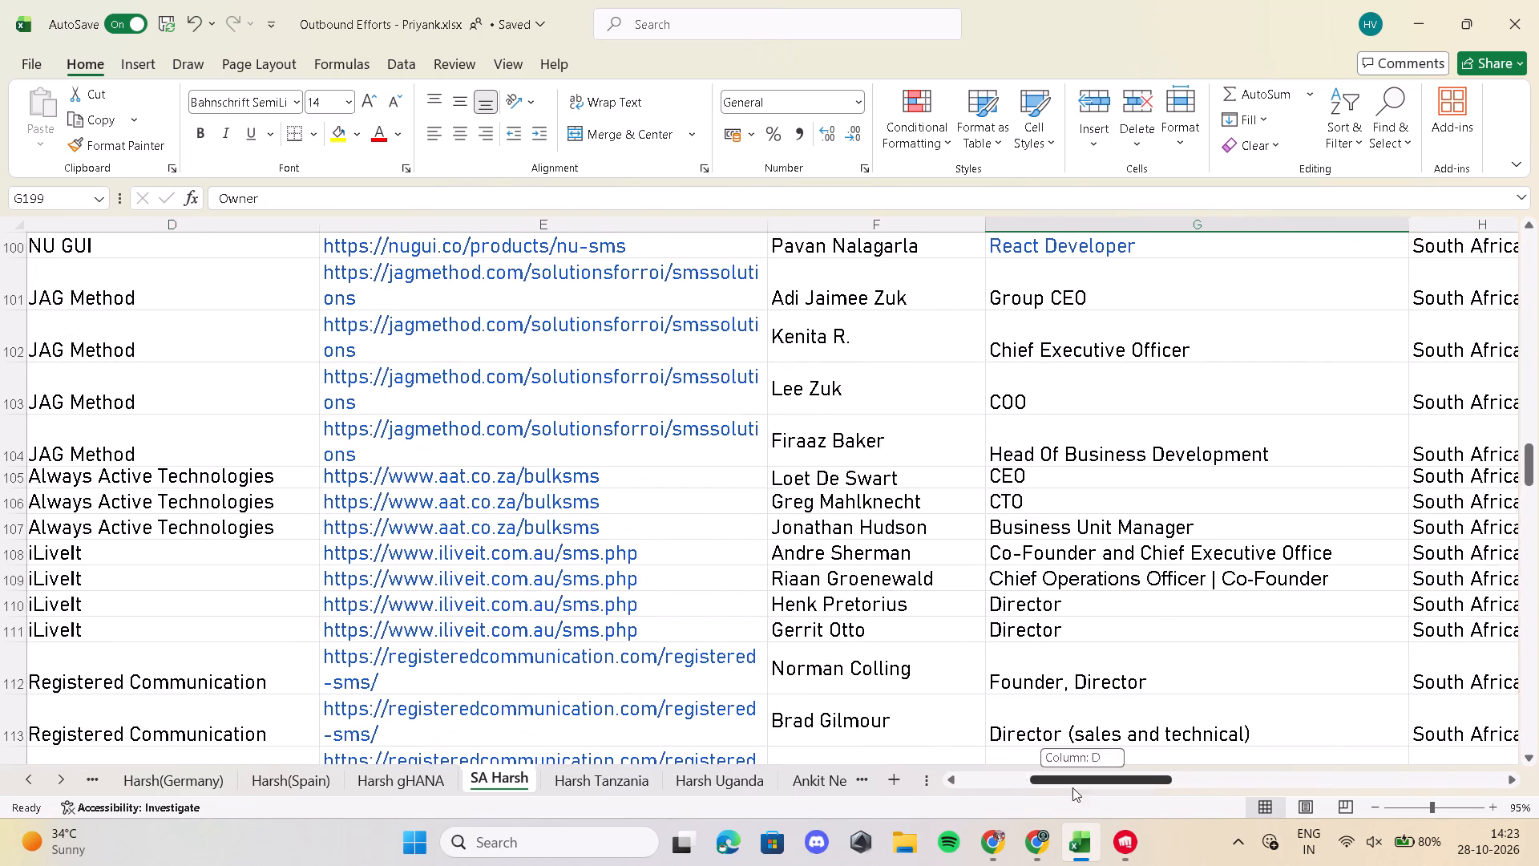
pyautogui.moveTo(1072, 787); pyautogui.dragTo(613, 726)
pyautogui.scroll(20, 65, 468)
pyautogui.scroll(7, 65, 468)
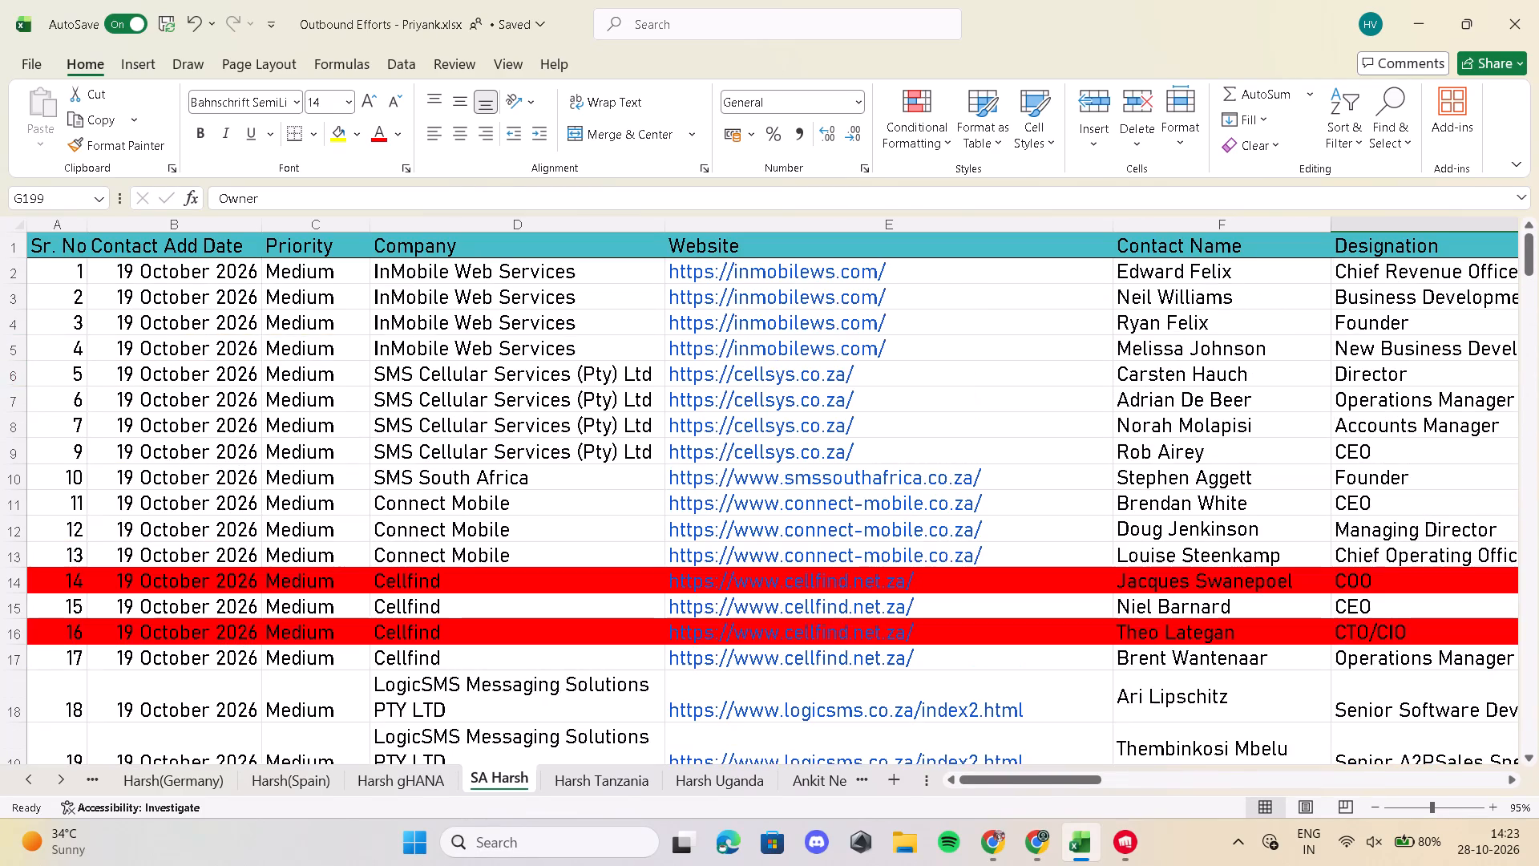
pyautogui.click(10, 229)
pyautogui.click(383, 103)
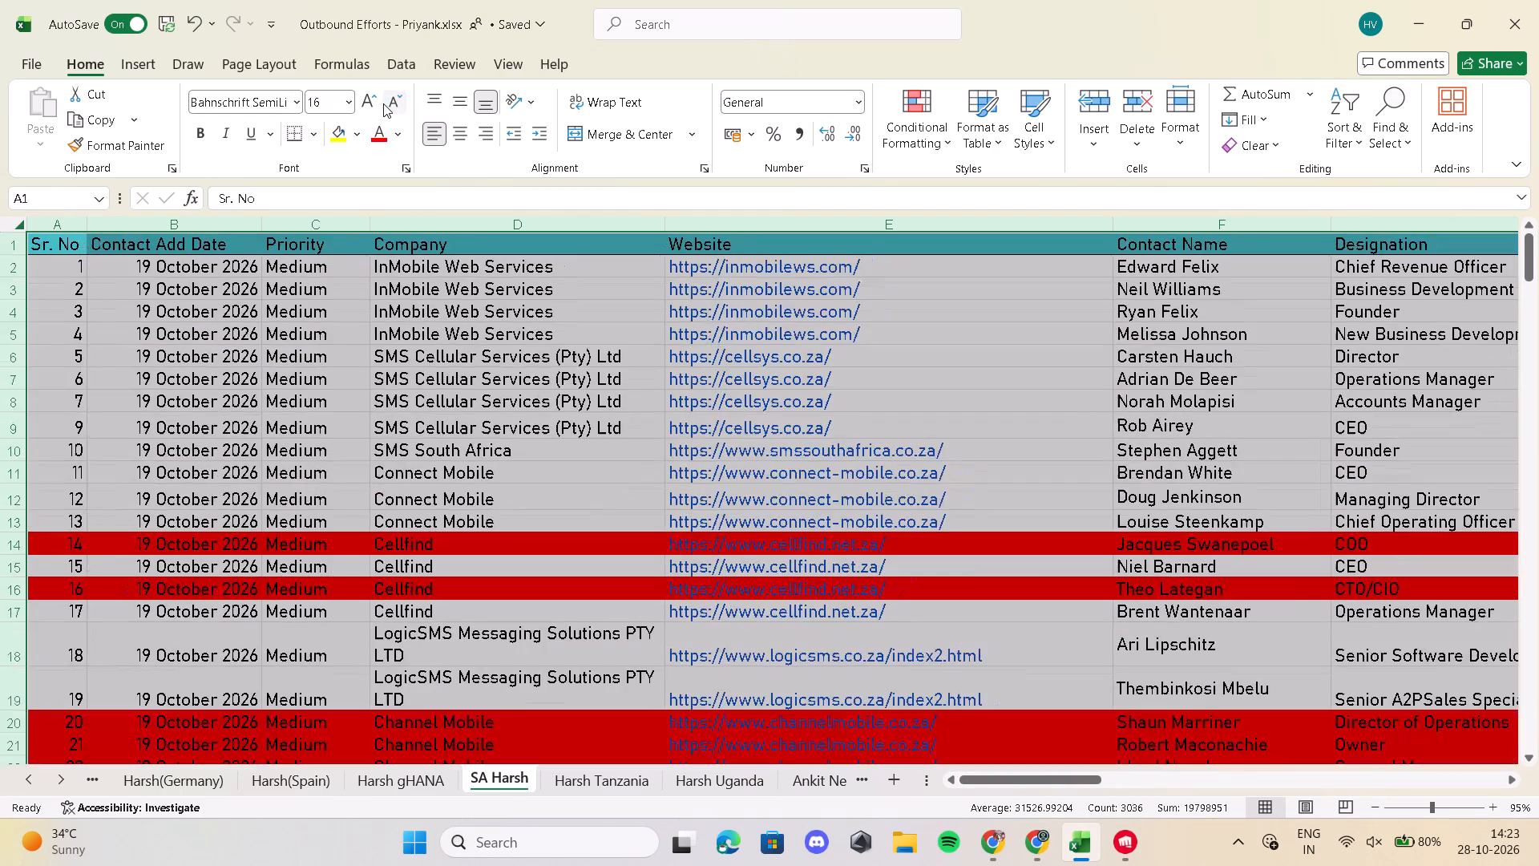
pyautogui.click(371, 100)
pyautogui.click(371, 100)
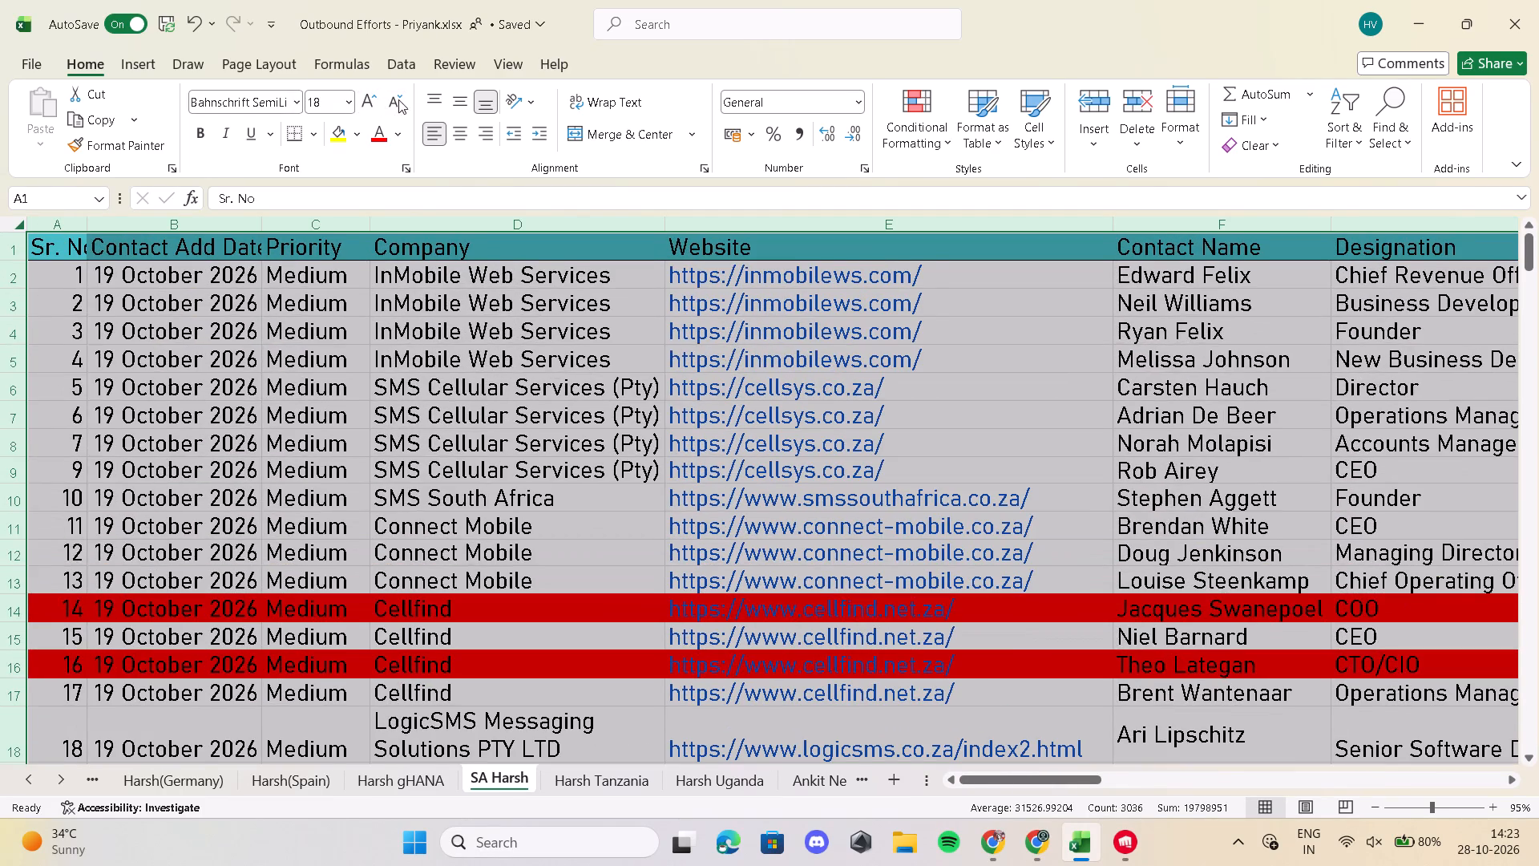
pyautogui.click(398, 99)
pyautogui.click(562, 512)
# Examine the SA Harsh contact entries across the whole list, including the designation, country and Accept/Not columns.
pyautogui.scroll(-7, 561, 512)
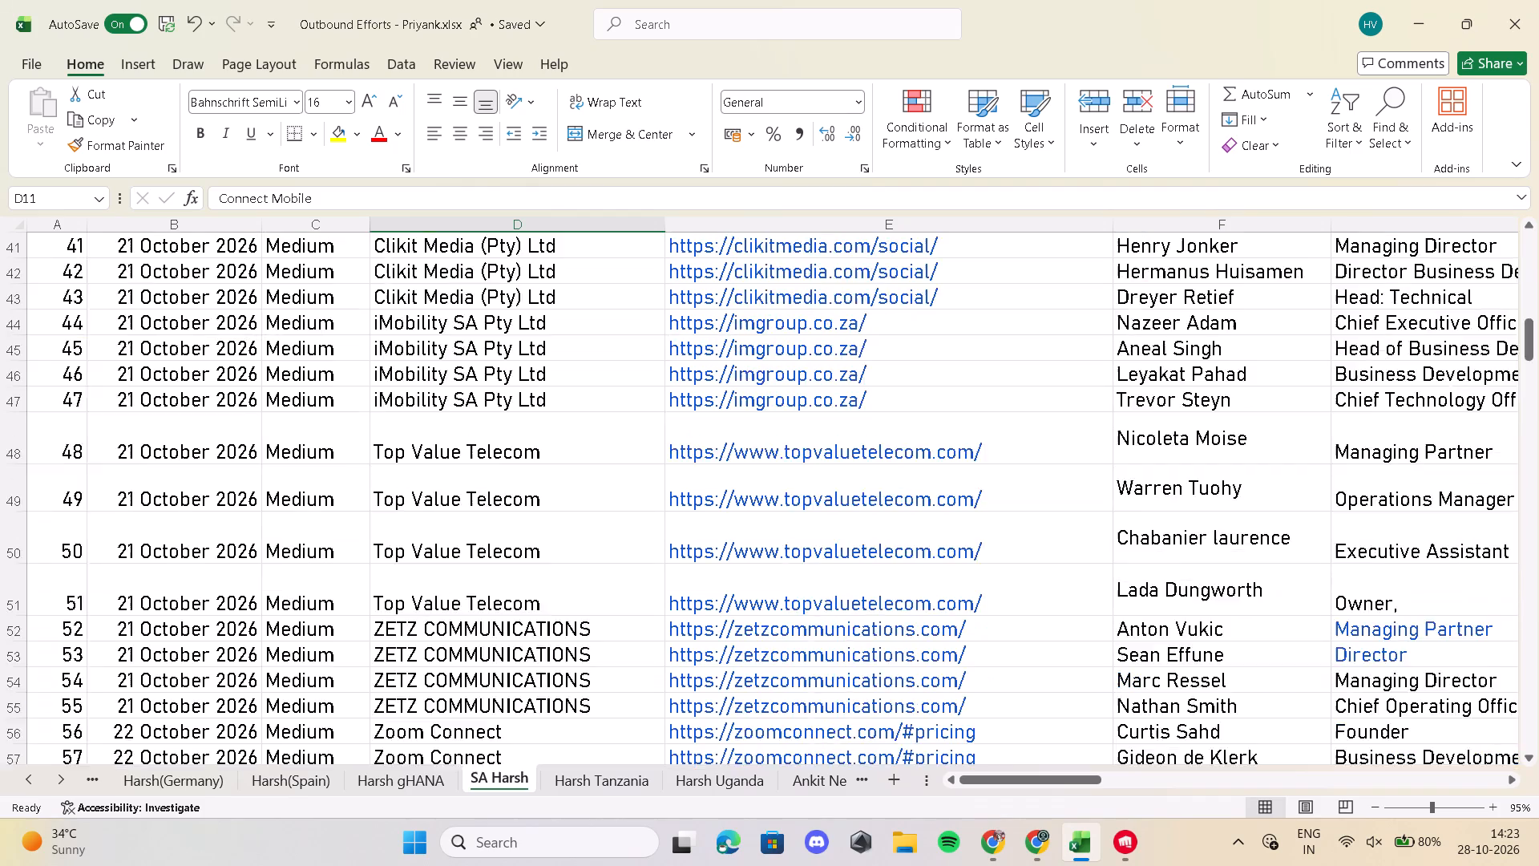
pyautogui.scroll(-20, 566, 574)
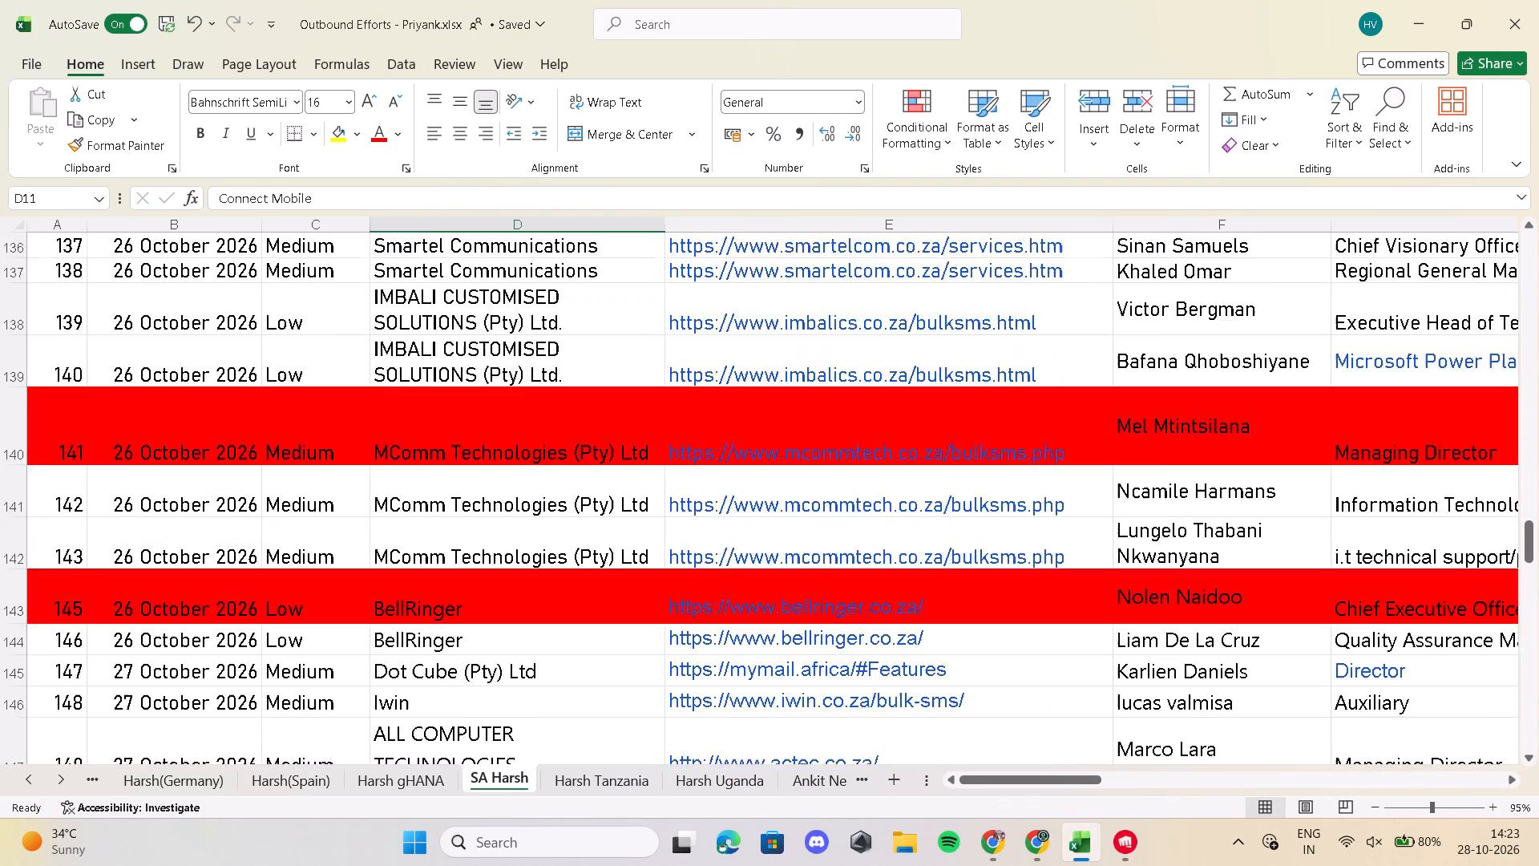
pyautogui.scroll(-12, 566, 577)
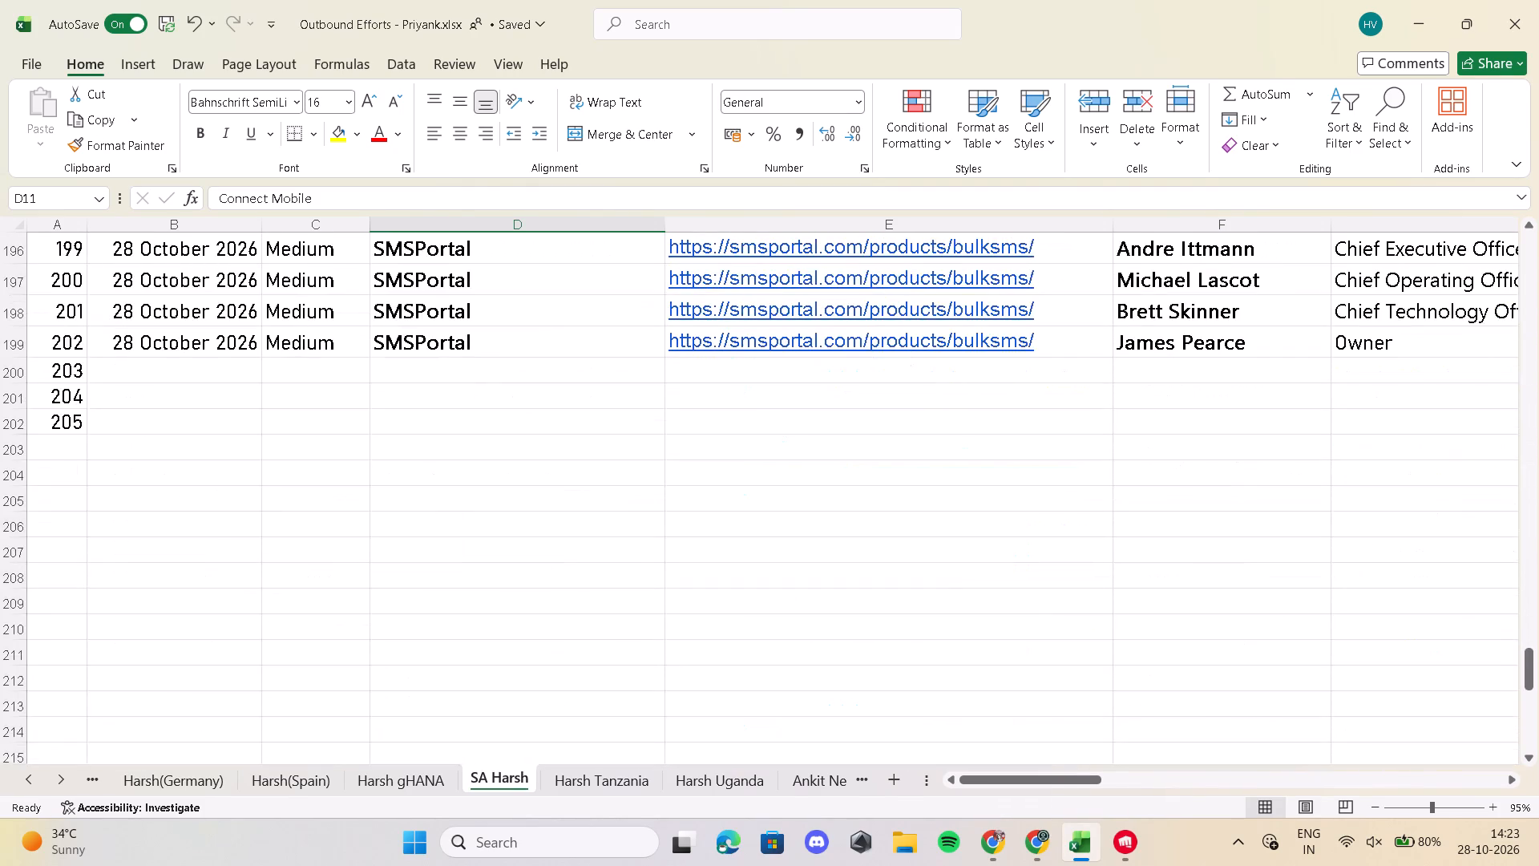
pyautogui.moveTo(1016, 777); pyautogui.dragTo(1103, 785)
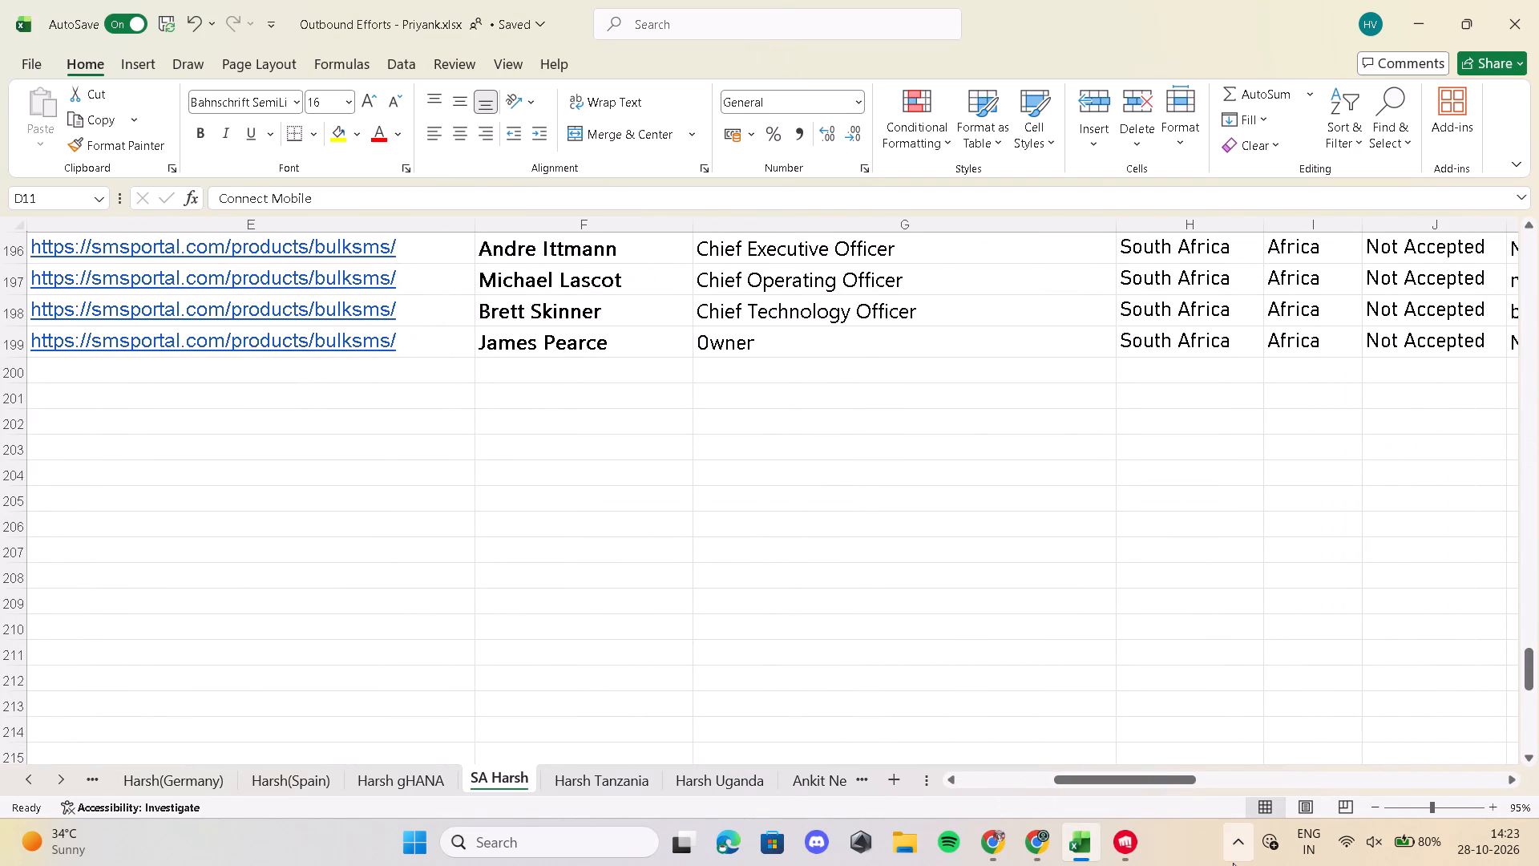
pyautogui.doubleClick(1235, 863)
pyautogui.moveTo(1112, 775); pyautogui.dragTo(1142, 774)
pyautogui.scroll(5, 1165, 751)
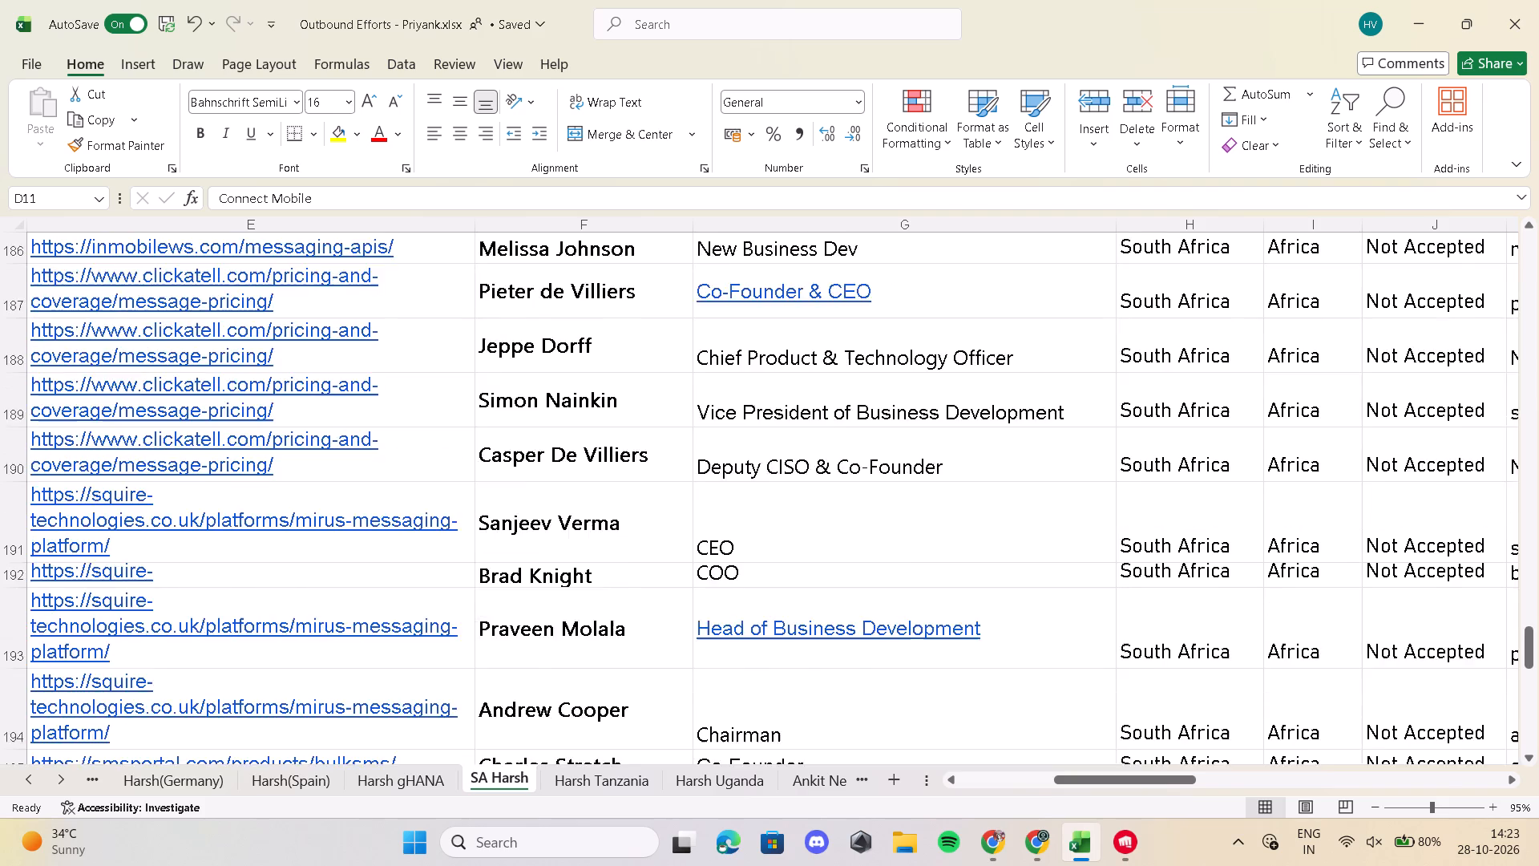
pyautogui.scroll(20, 1165, 751)
pyautogui.scroll(12, 1165, 751)
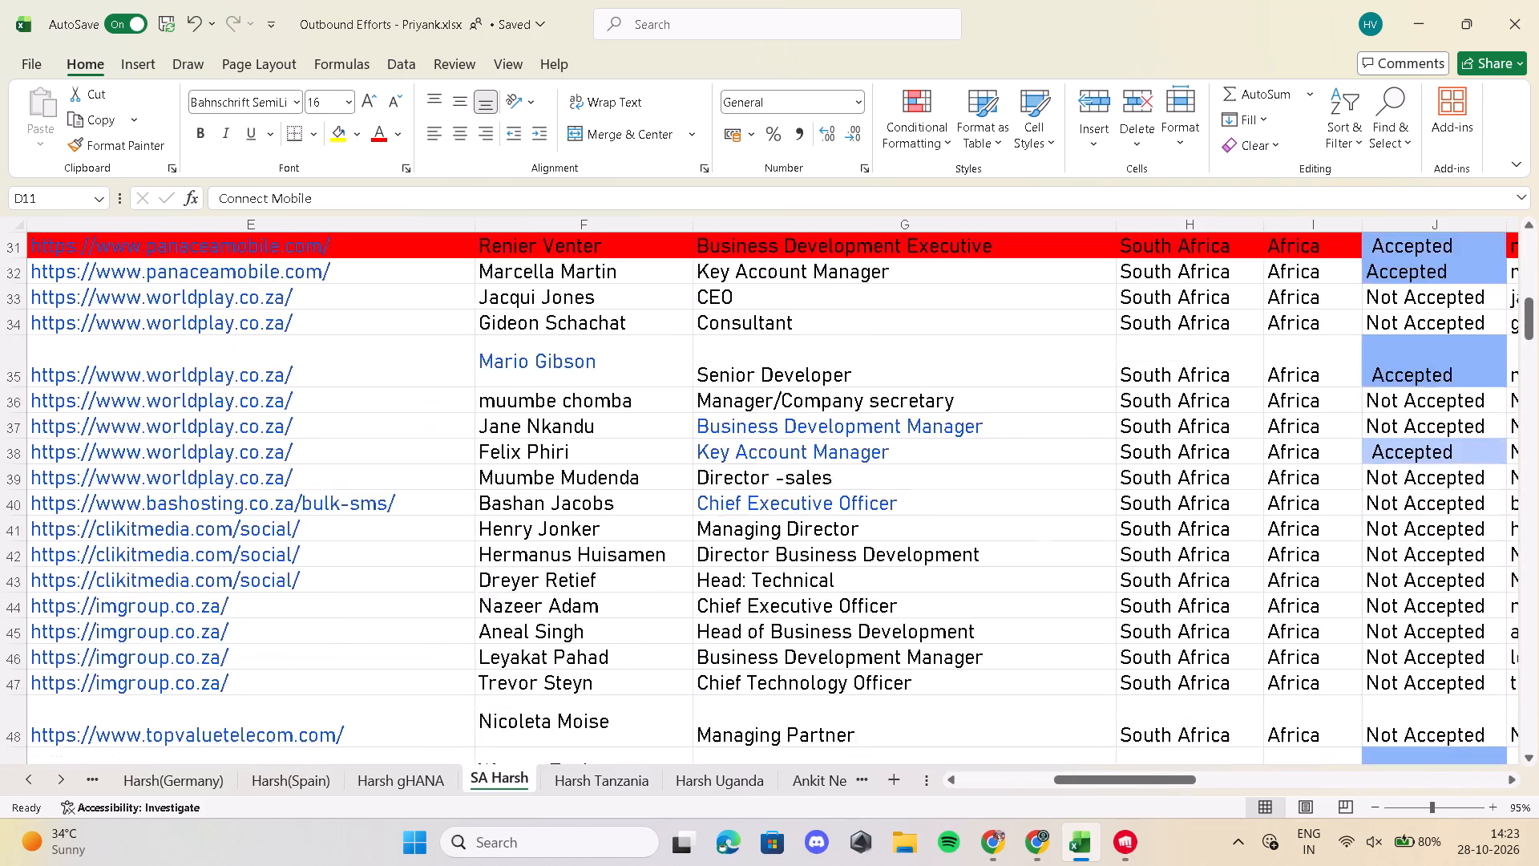
pyautogui.scroll(20, 1165, 752)
pyautogui.scroll(11, 1165, 752)
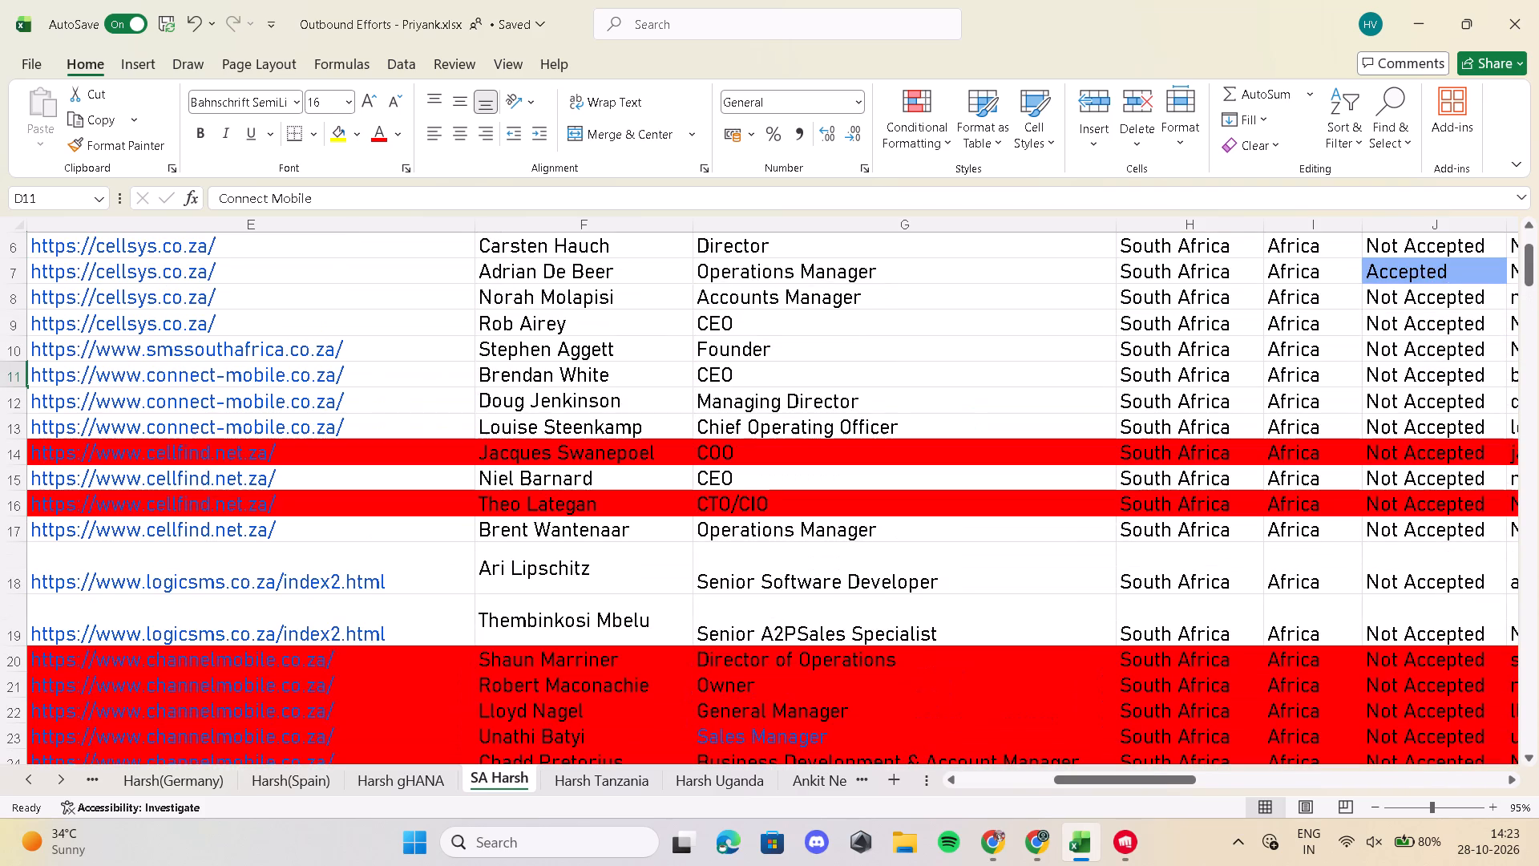
pyautogui.scroll(1, 1165, 752)
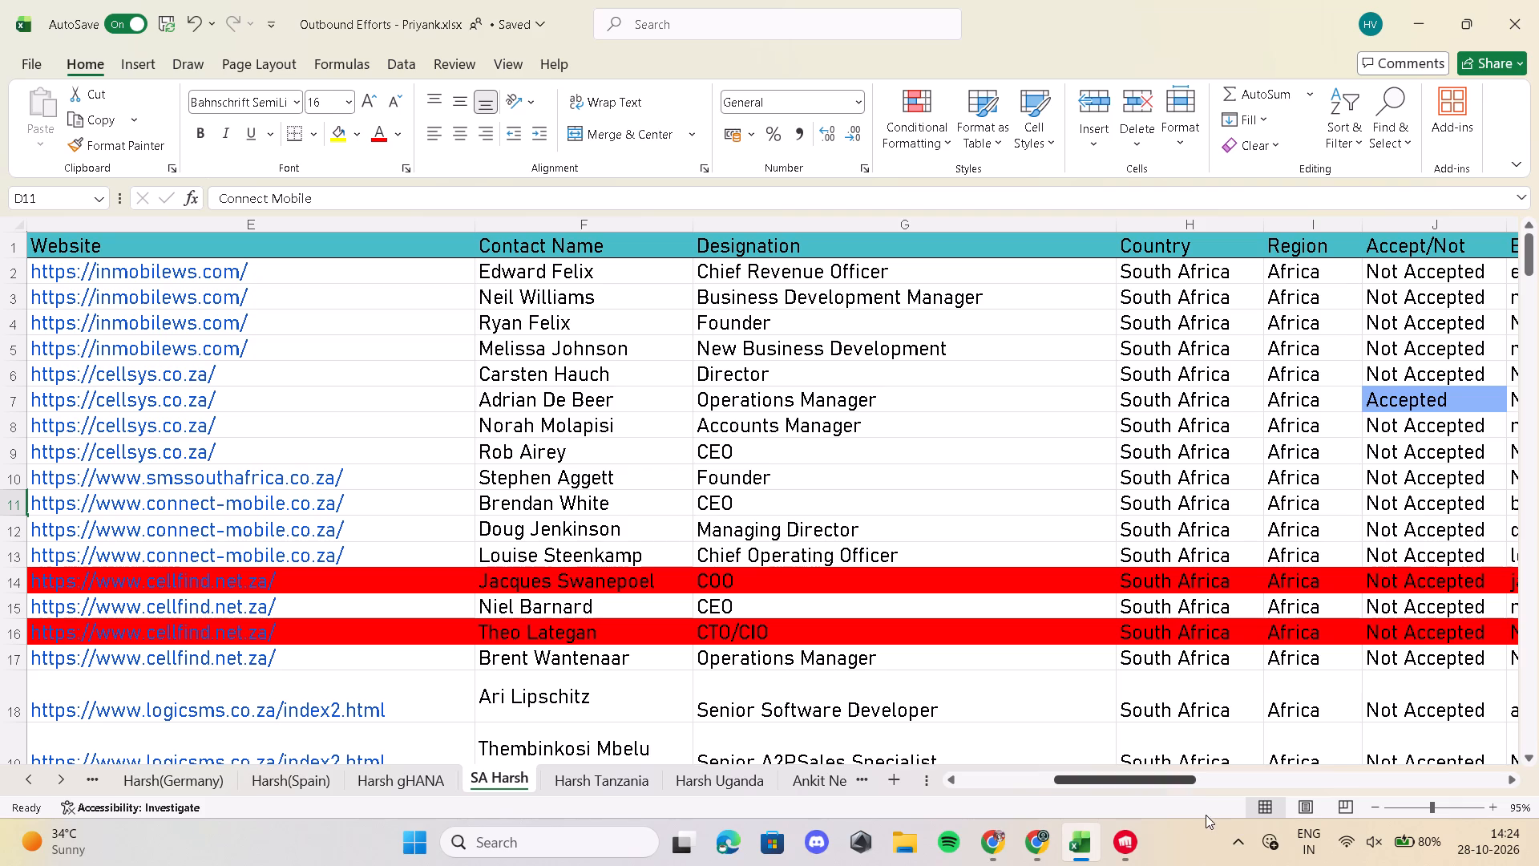
# Examine the newest Squire Technologies and SMSPortal entries at the end of the SA Harsh sheet, selecting row 199.
pyautogui.doubleClick(1233, 835)
pyautogui.scroll(-14, 838, 525)
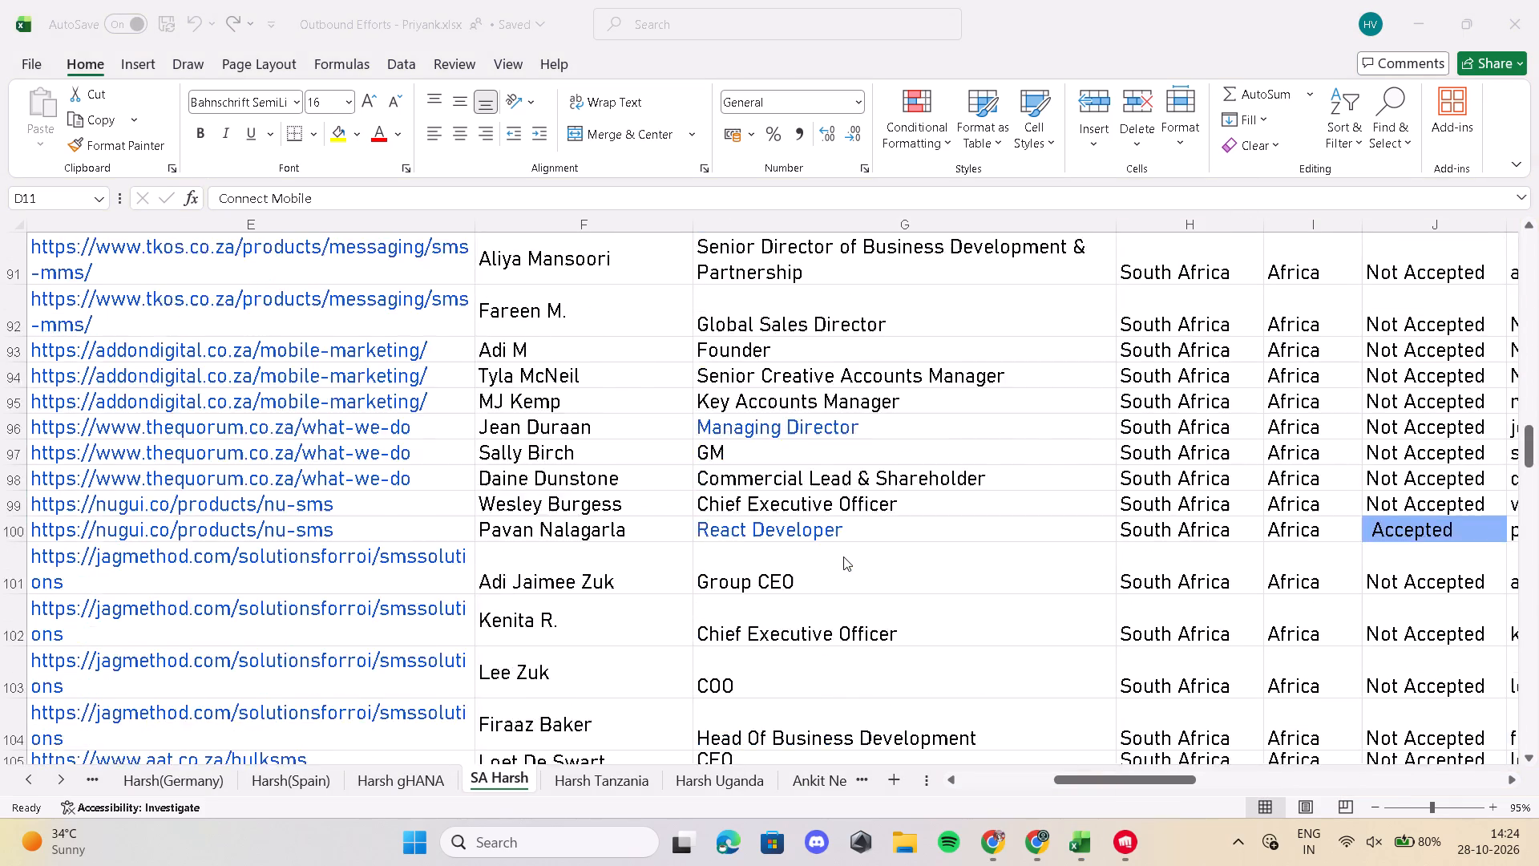
pyautogui.scroll(-18, 843, 556)
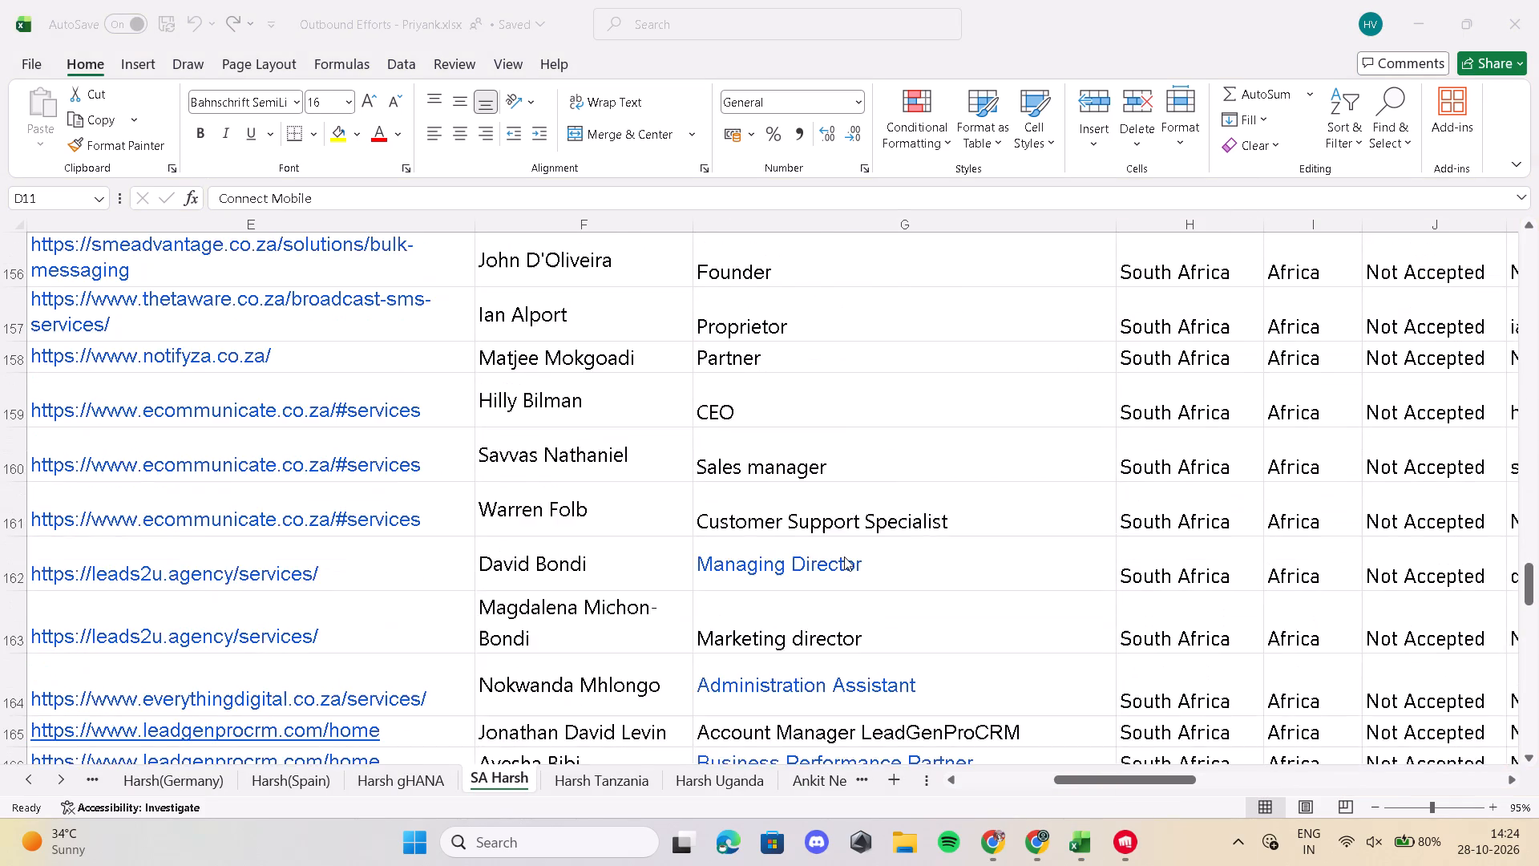
pyautogui.scroll(-6, 844, 556)
pyautogui.click(873, 634)
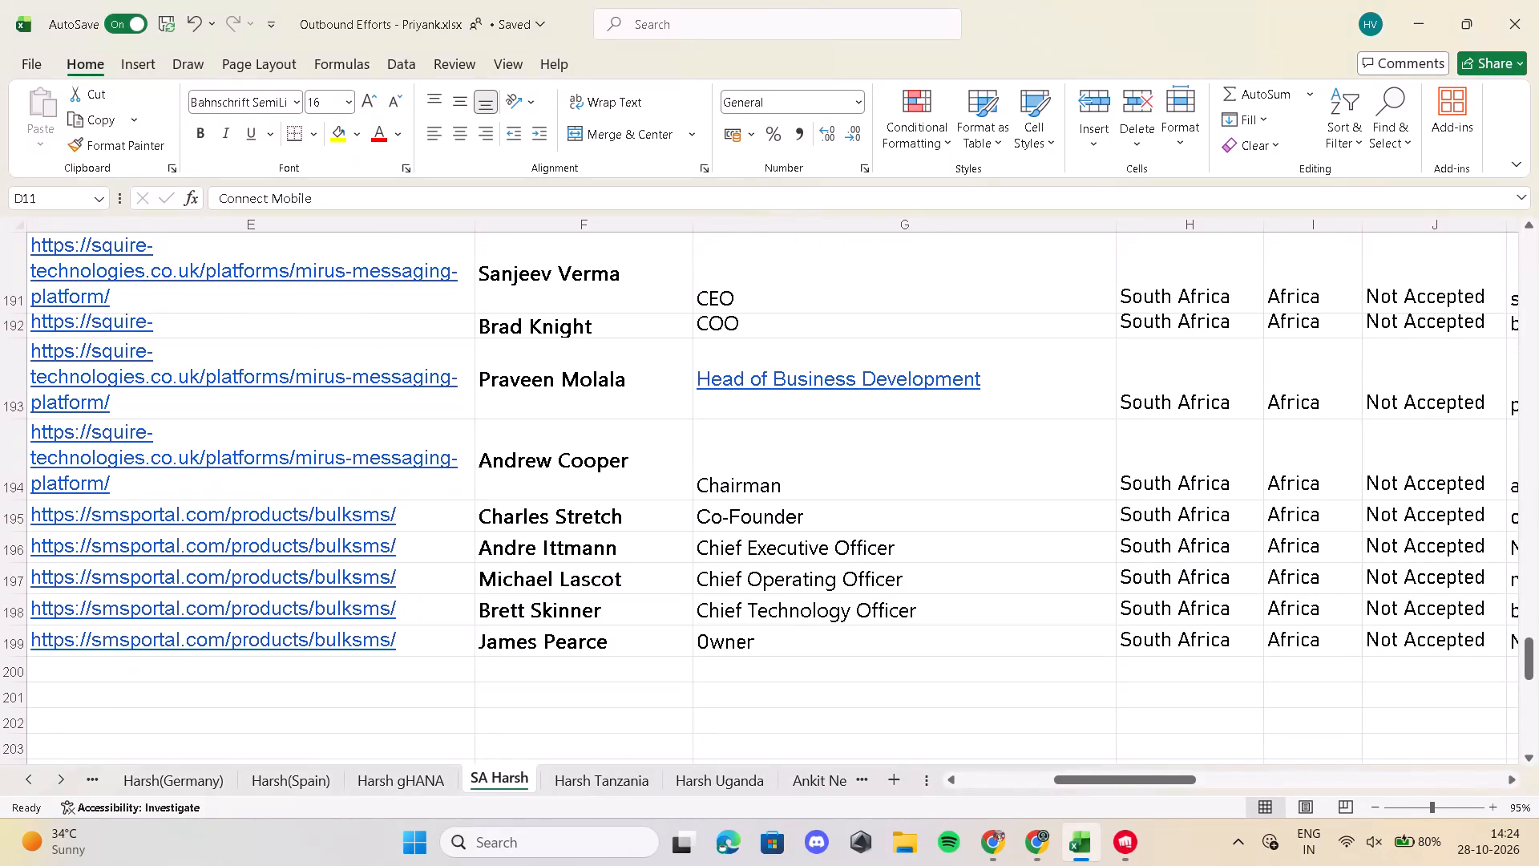
pyautogui.click(945, 656)
pyautogui.click(585, 623)
pyautogui.click(602, 639)
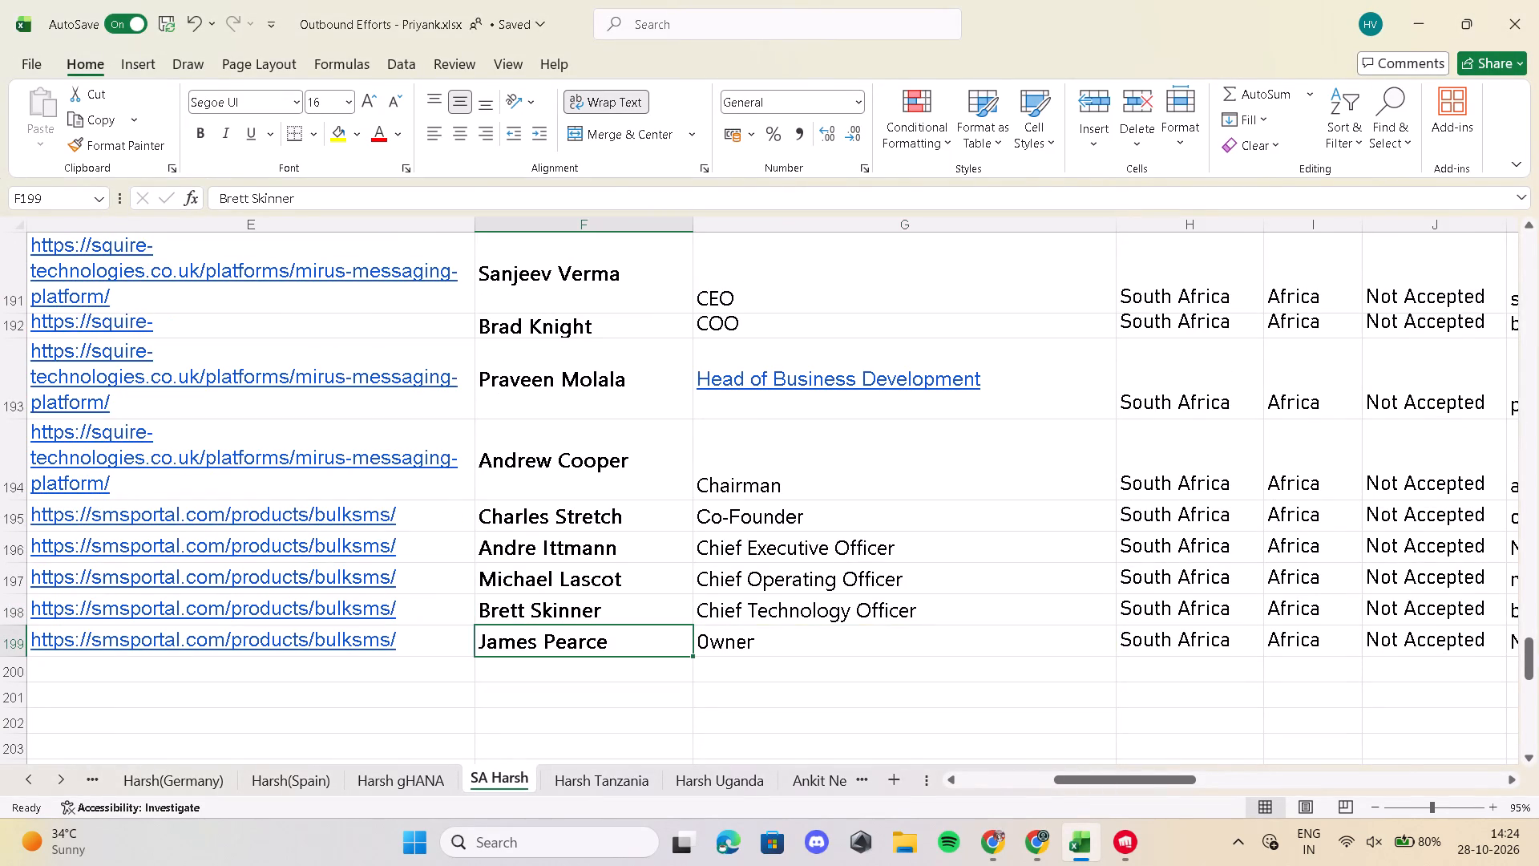
pyautogui.click(4, 635)
pyautogui.moveTo(1139, 783); pyautogui.dragTo(955, 793)
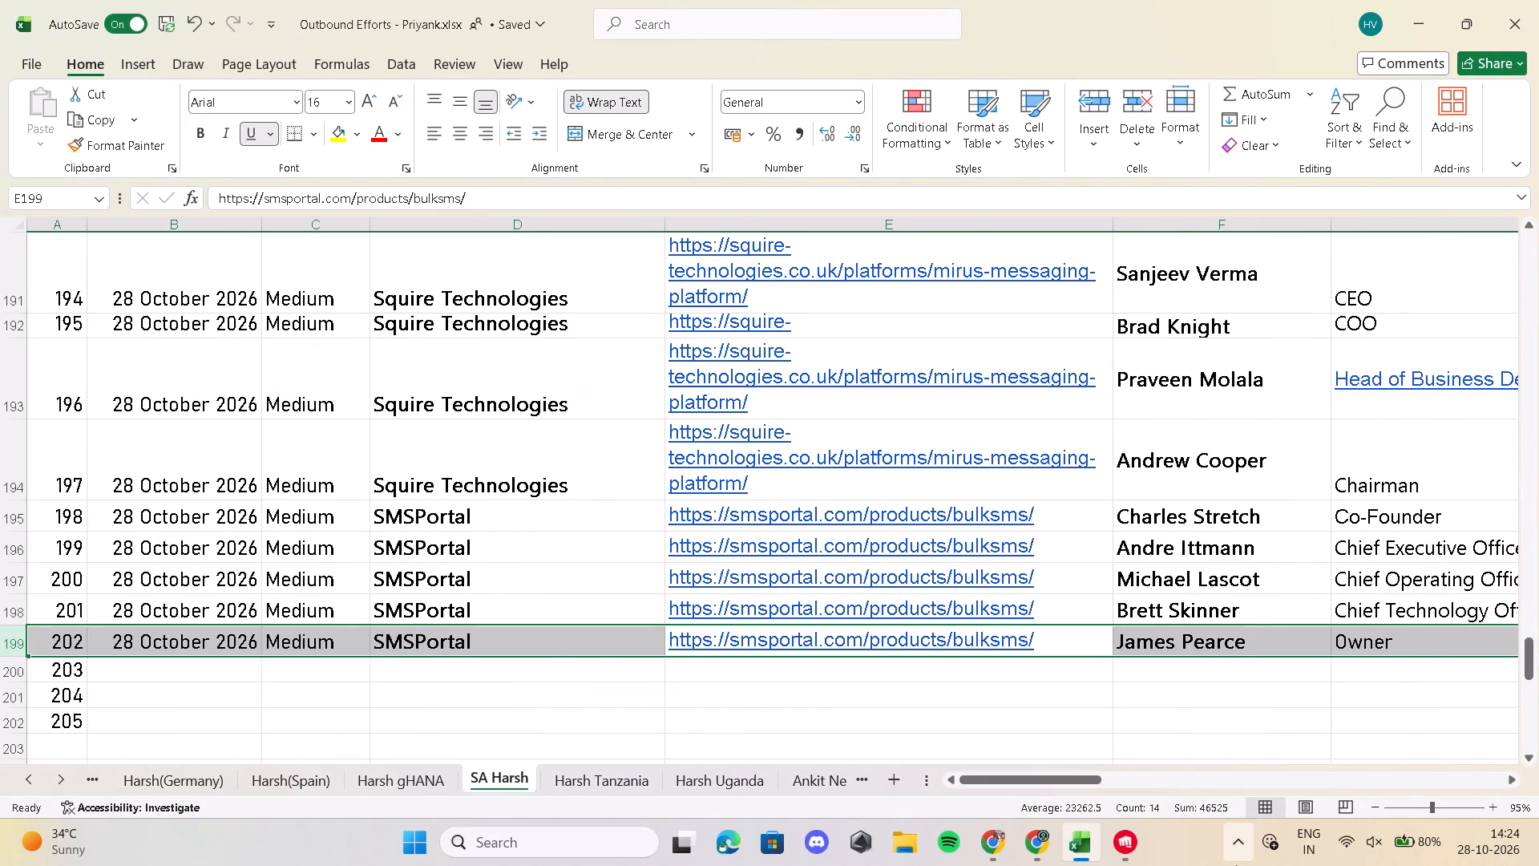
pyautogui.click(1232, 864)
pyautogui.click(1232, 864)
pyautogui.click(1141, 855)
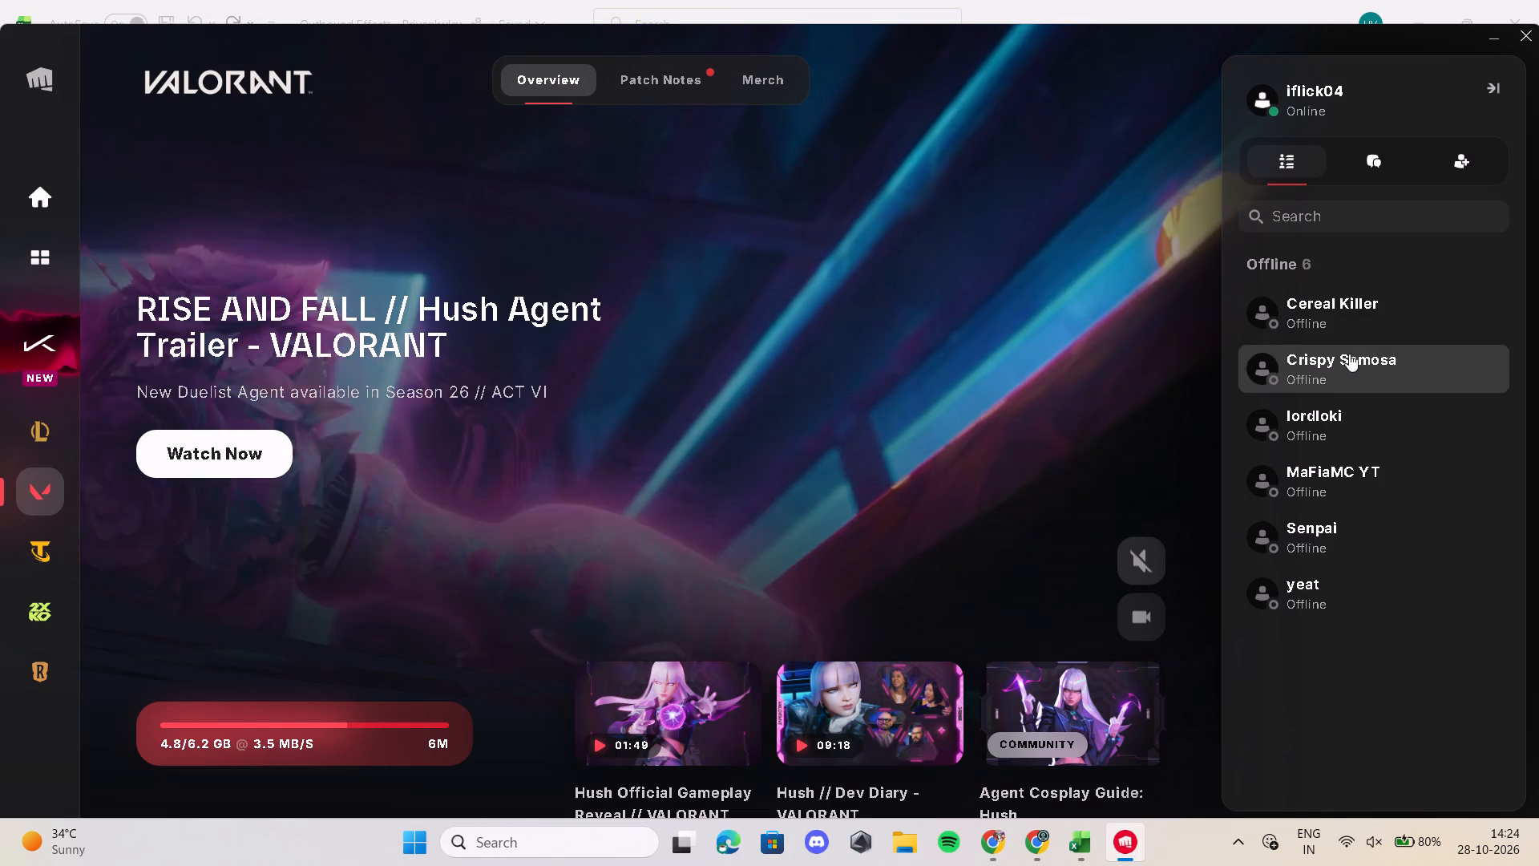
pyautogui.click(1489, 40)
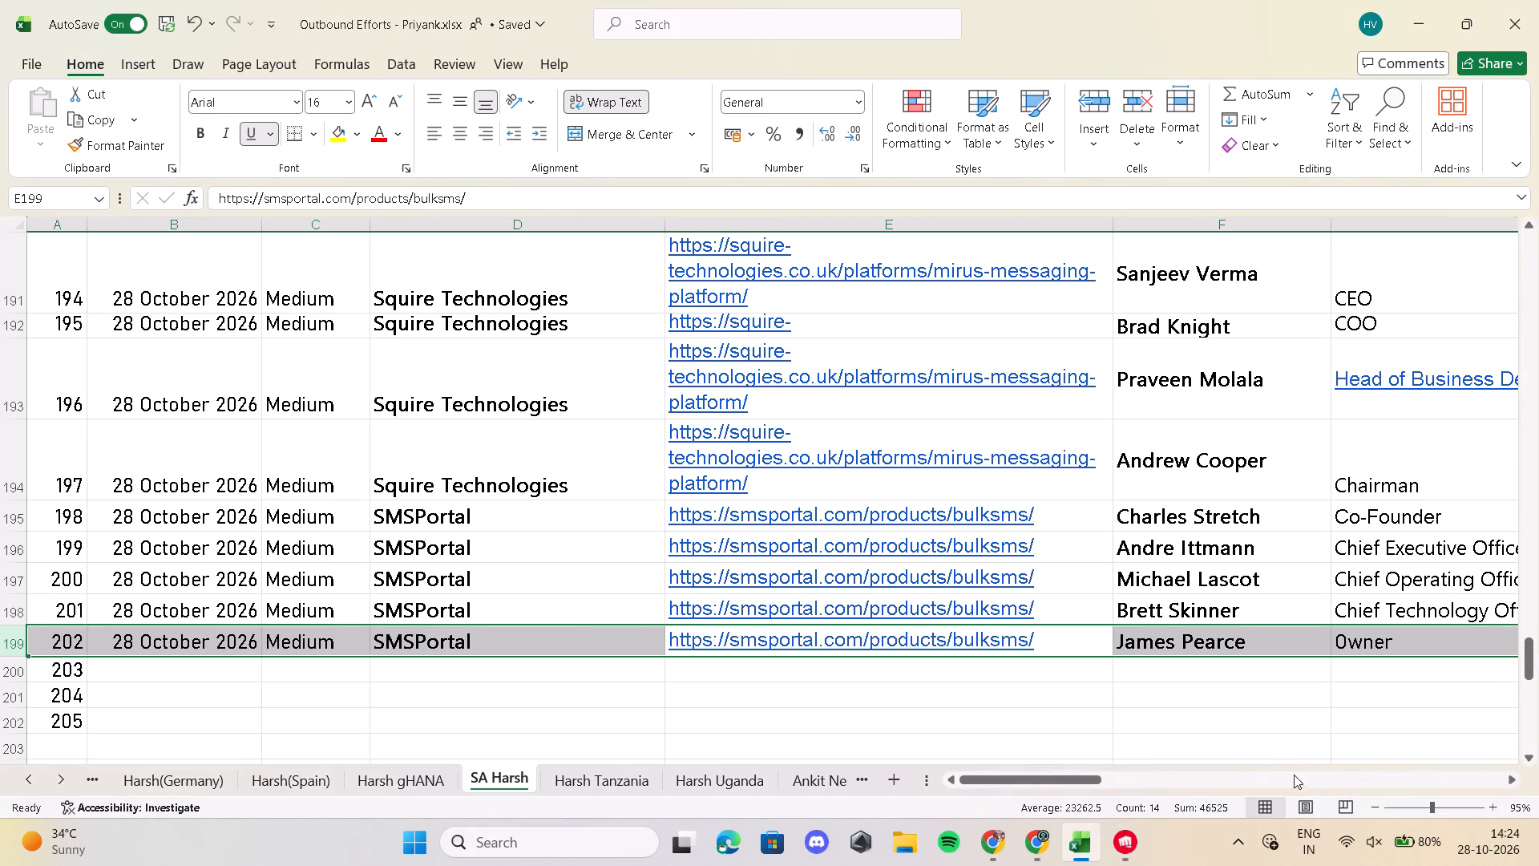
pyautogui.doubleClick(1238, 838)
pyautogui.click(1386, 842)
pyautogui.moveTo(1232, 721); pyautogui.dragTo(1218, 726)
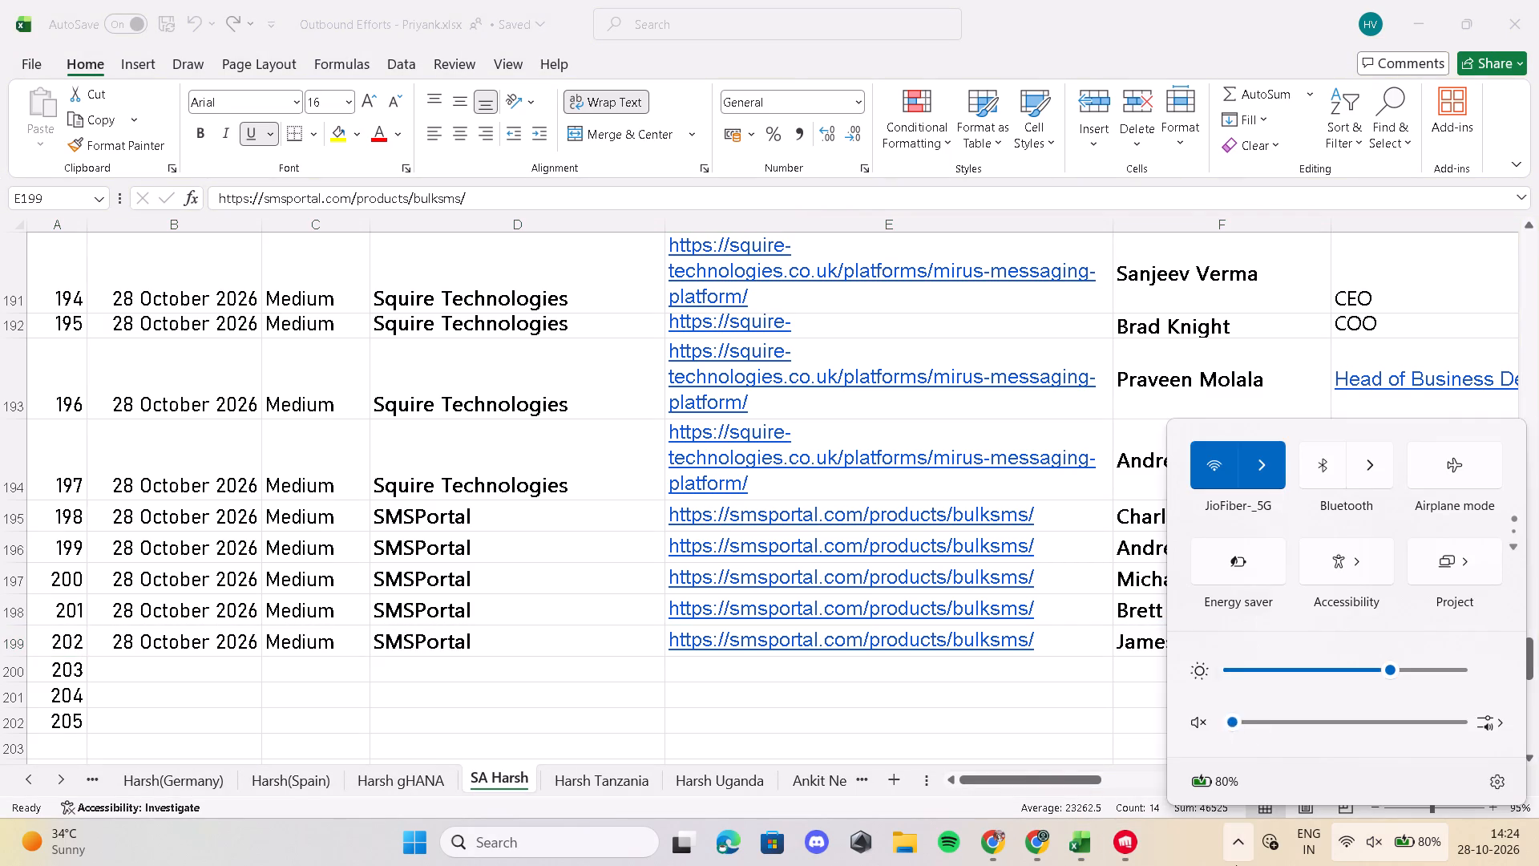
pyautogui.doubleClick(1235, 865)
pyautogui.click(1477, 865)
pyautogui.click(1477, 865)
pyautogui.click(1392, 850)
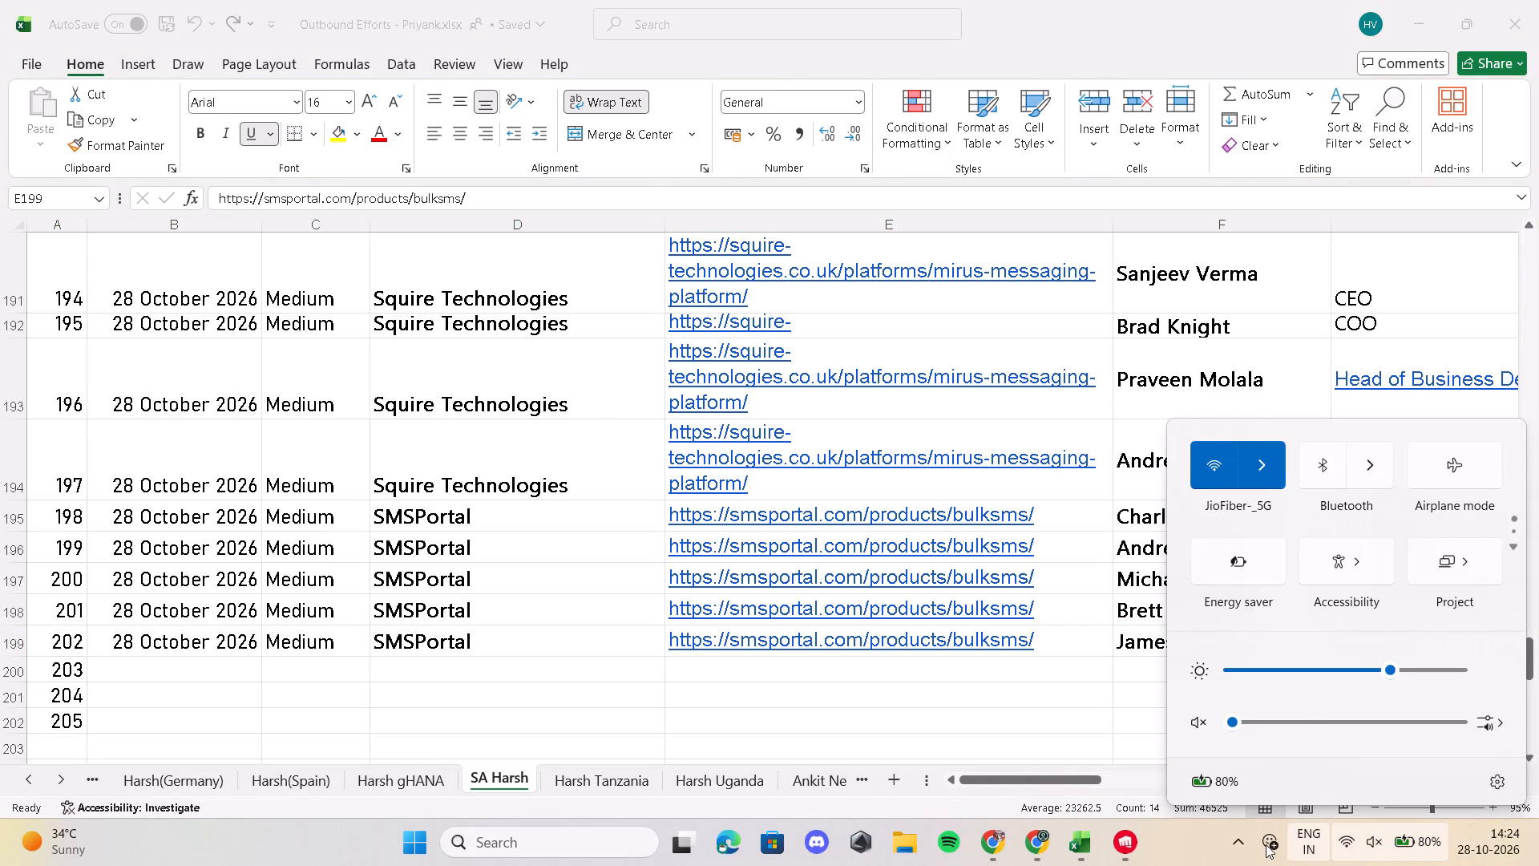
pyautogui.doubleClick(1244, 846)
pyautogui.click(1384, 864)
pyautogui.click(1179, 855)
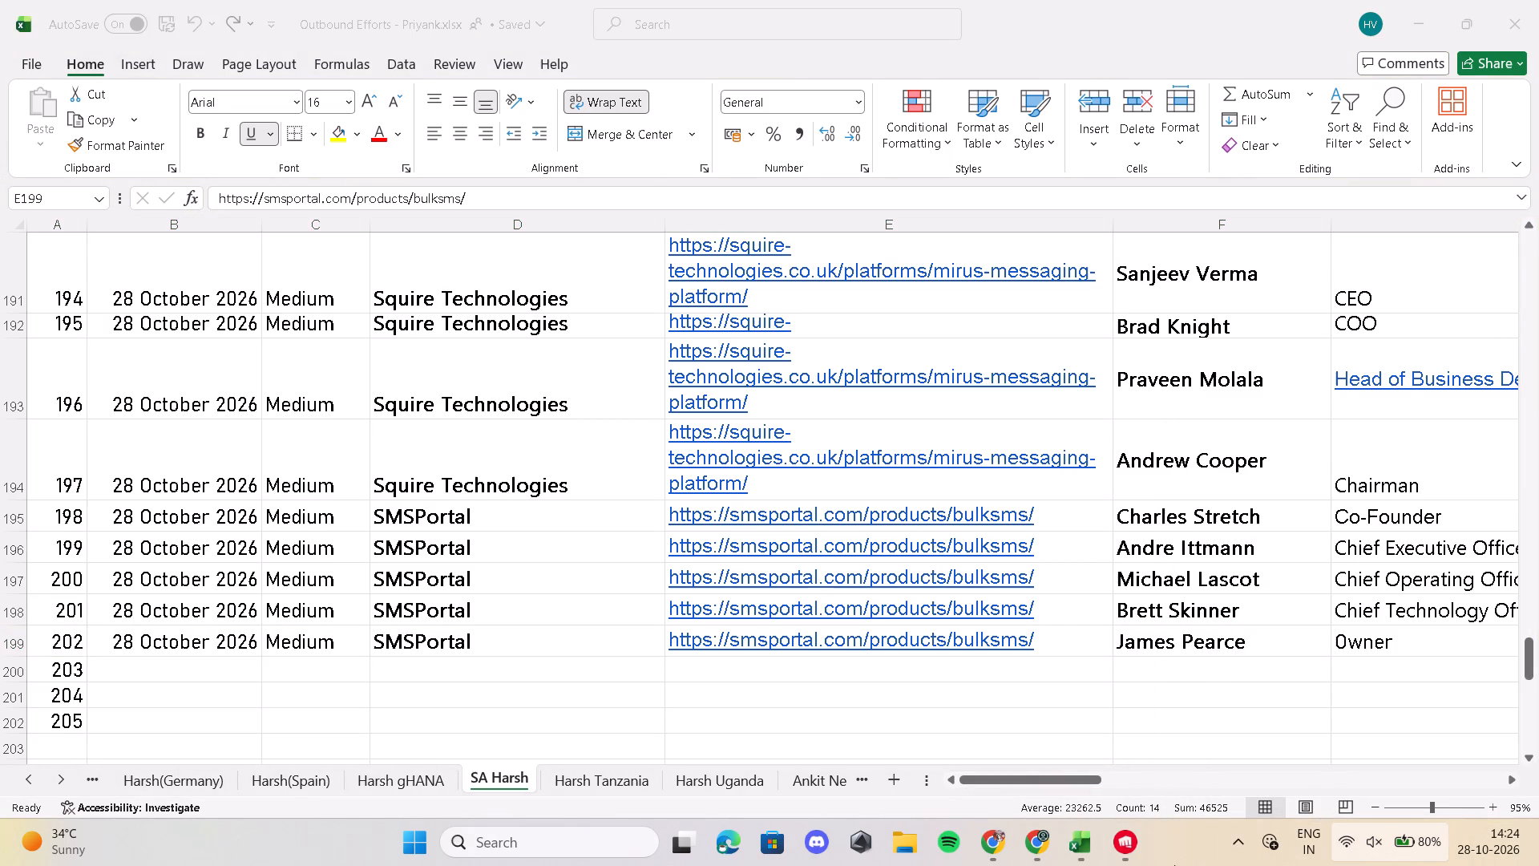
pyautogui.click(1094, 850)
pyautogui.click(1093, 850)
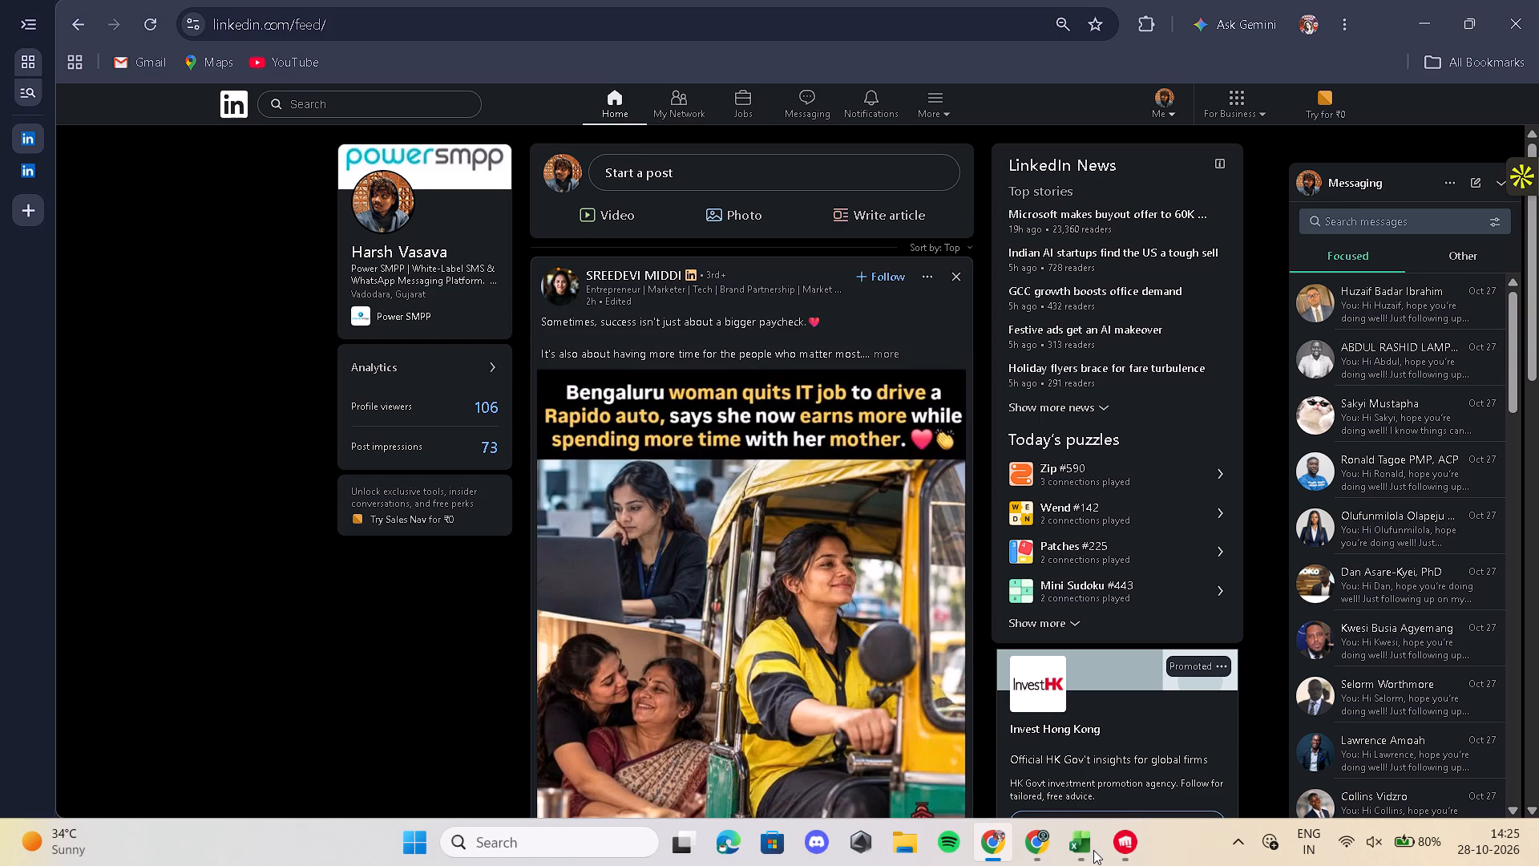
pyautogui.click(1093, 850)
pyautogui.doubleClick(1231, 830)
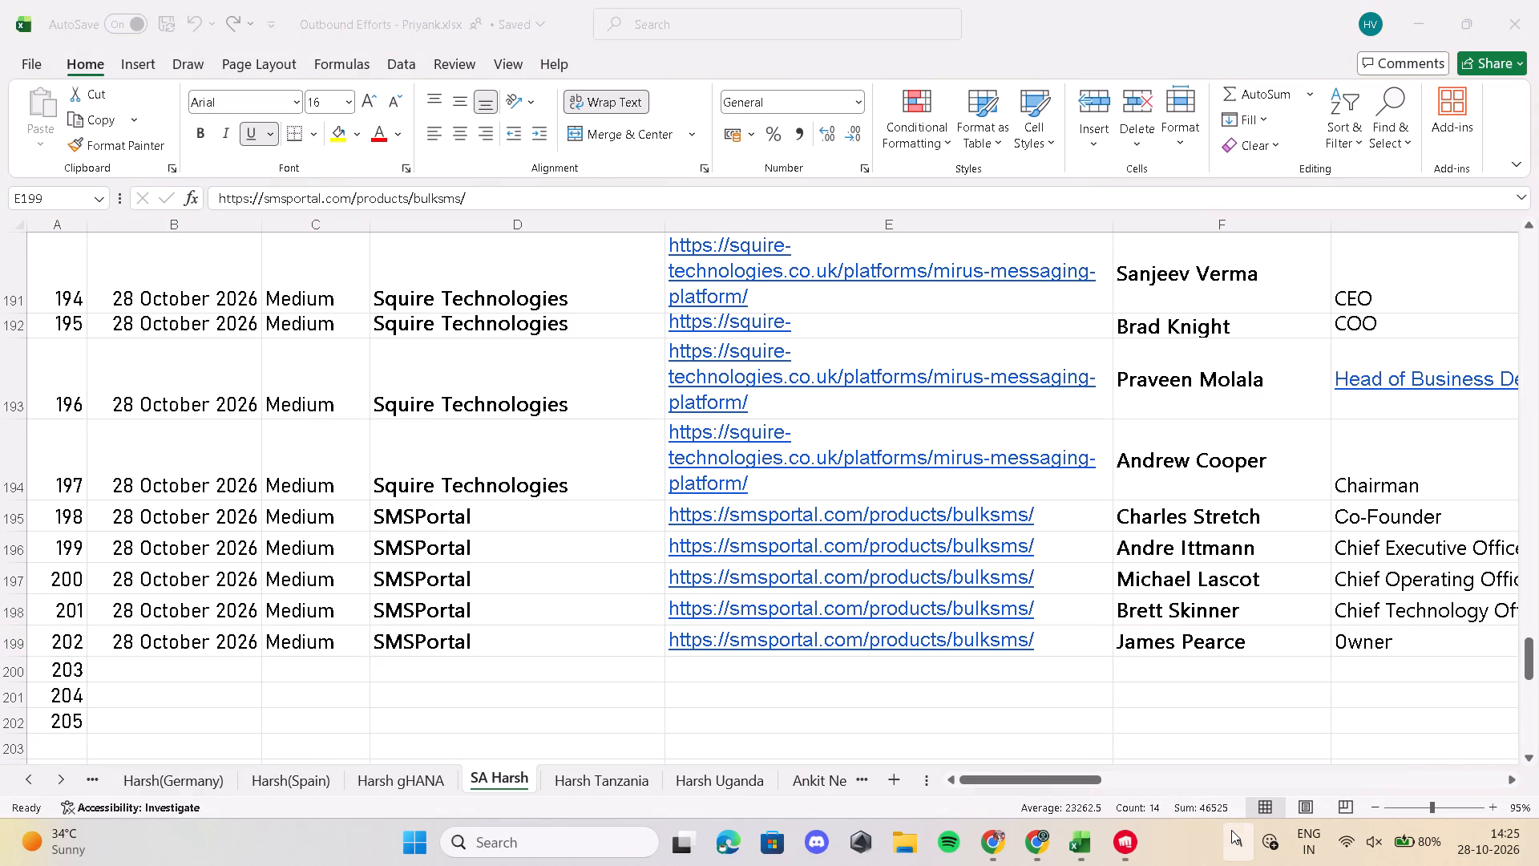
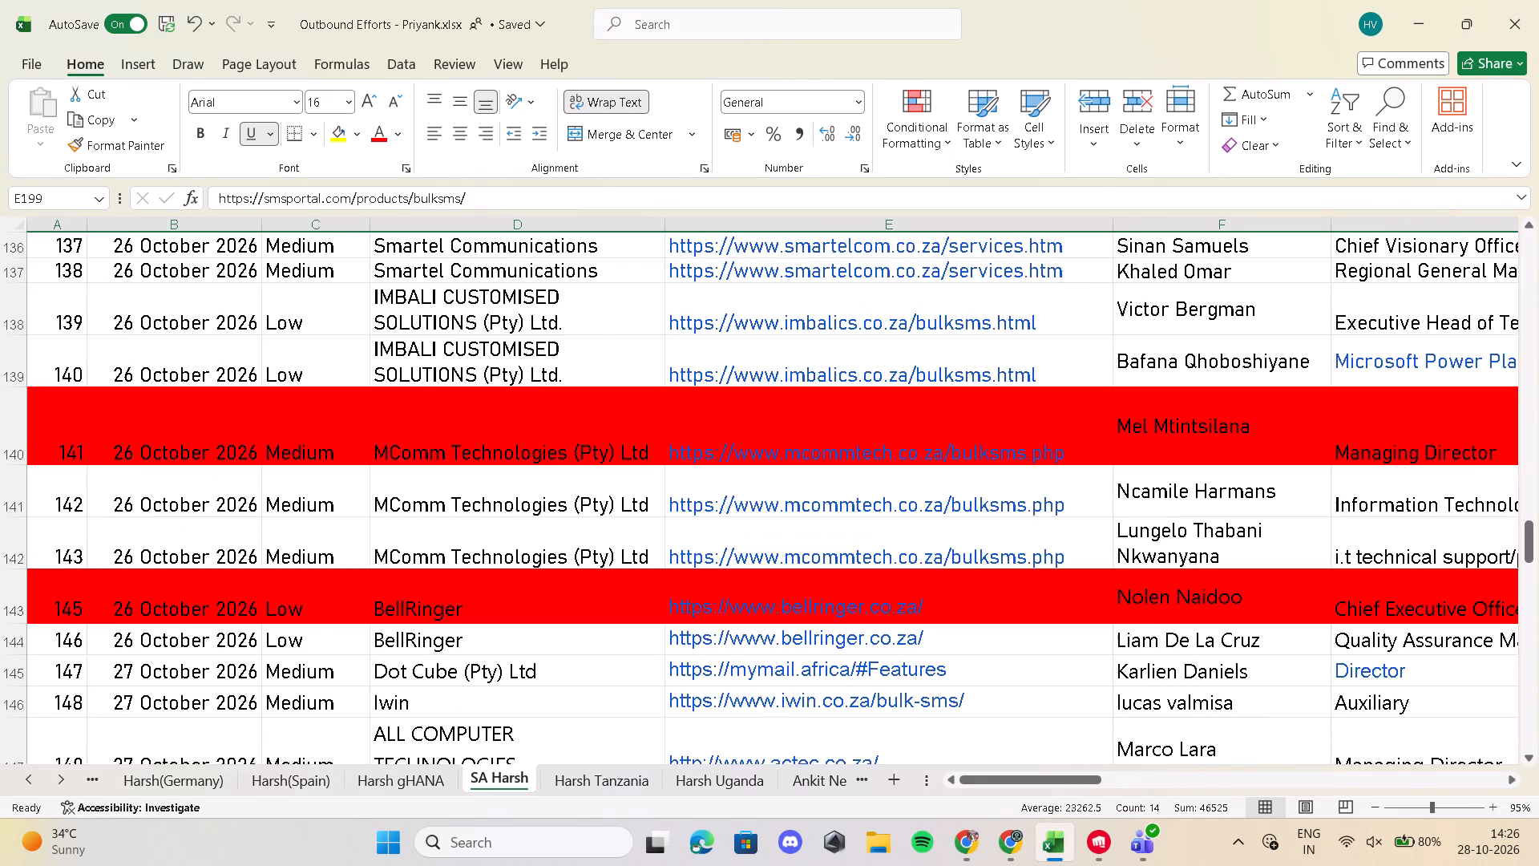
# Examine the company entries at the end of the SA Harsh sheet through SMSPortal, then select the unfilled row 200.
pyautogui.scroll(-6, 406, 621)
pyautogui.moveTo(485, 431); pyautogui.dragTo(539, 790)
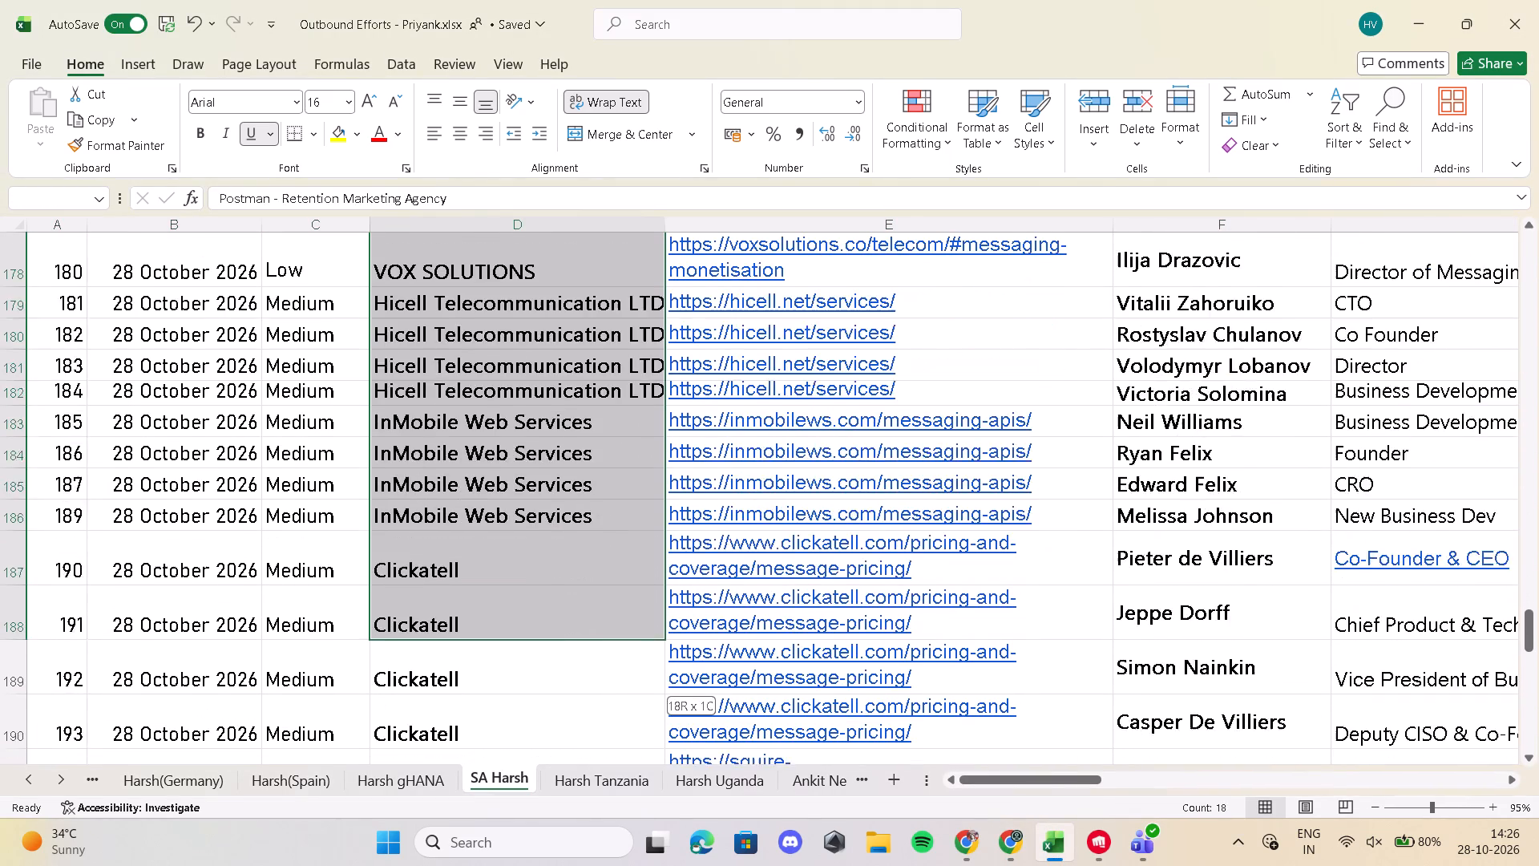
pyautogui.moveTo(539, 790); pyautogui.dragTo(583, 640)
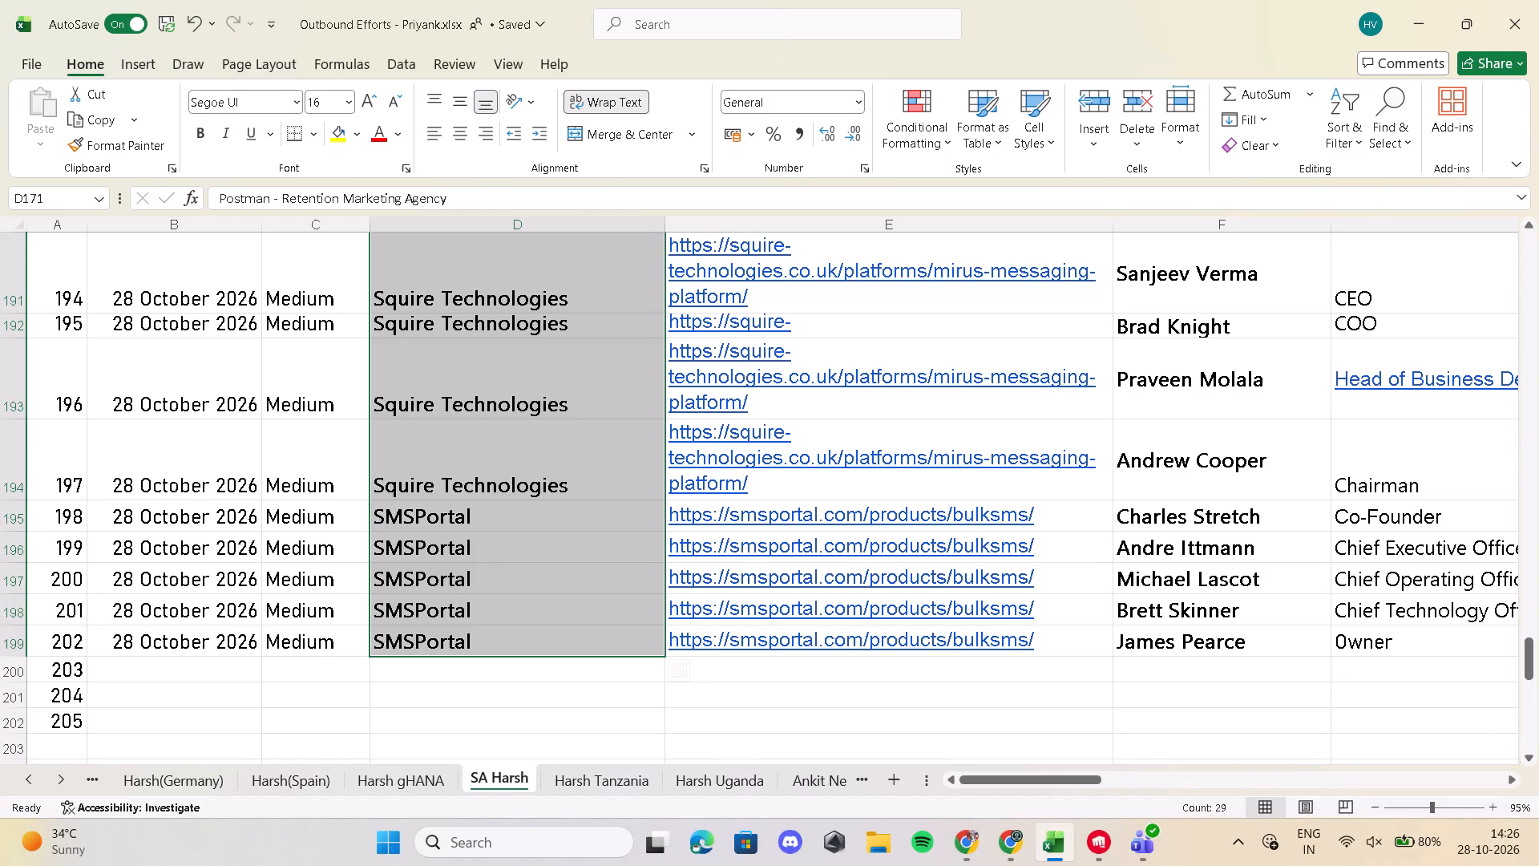
pyautogui.doubleClick(1237, 847)
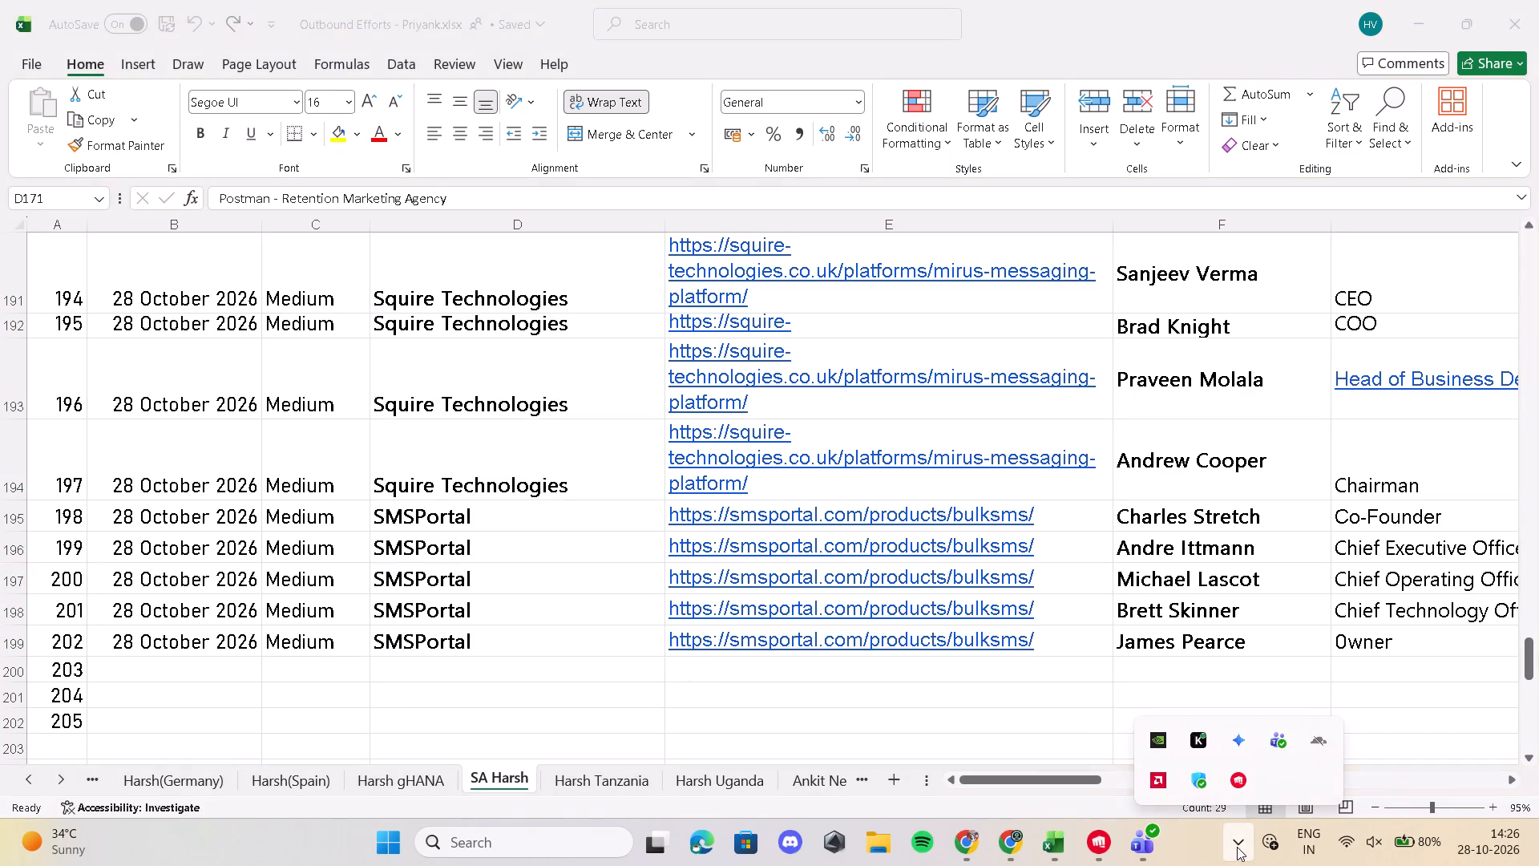
pyautogui.moveTo(1072, 789); pyautogui.dragTo(971, 778)
pyautogui.click(1, 667)
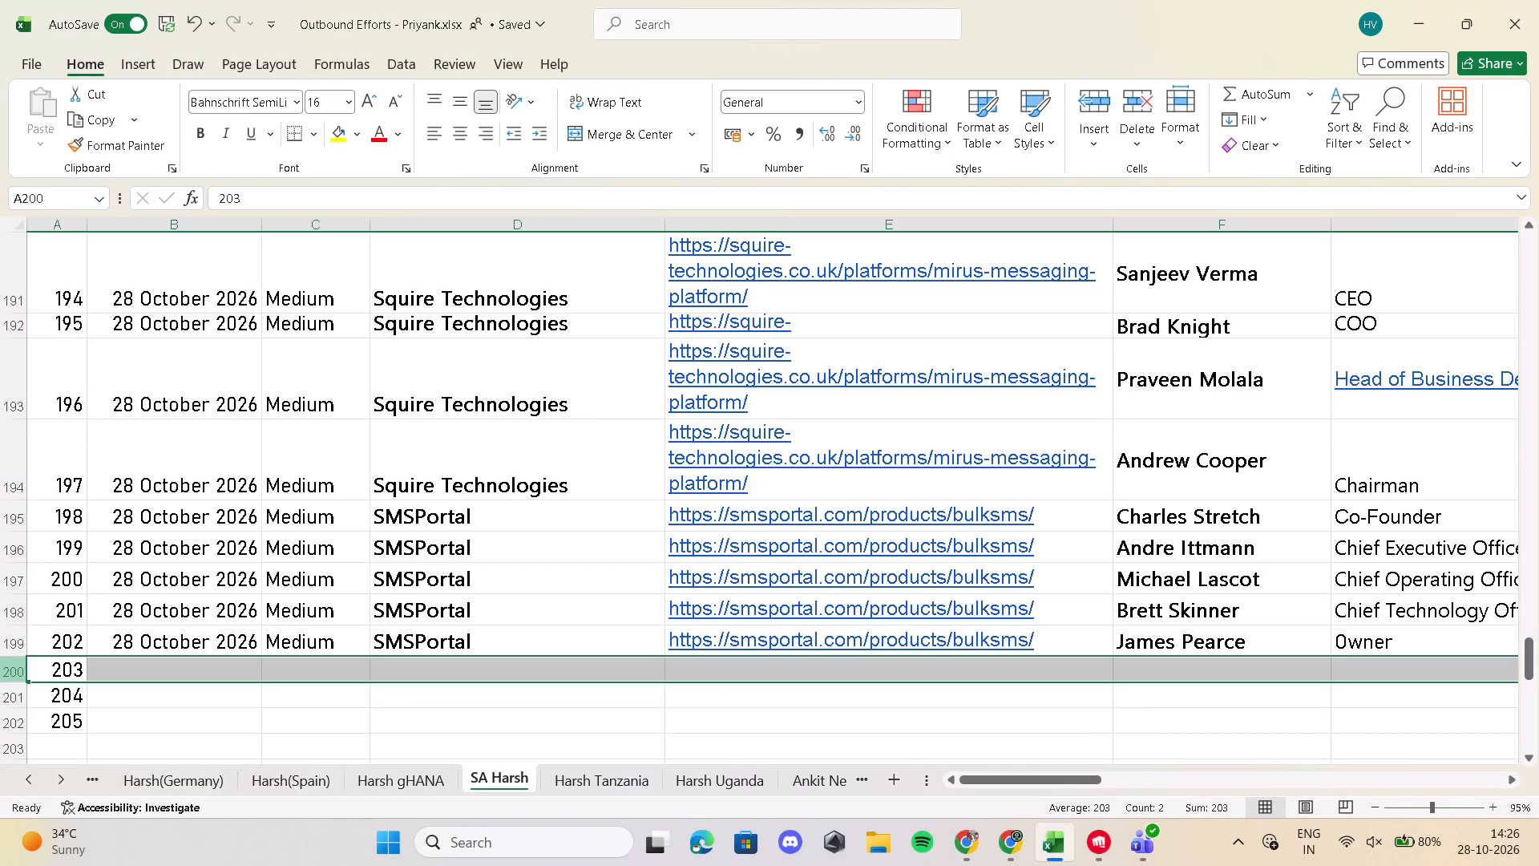
# Switch to Chrome and examine the IZON Group account in Sales Navigator alongside the company's website.
pyautogui.click(1021, 836)
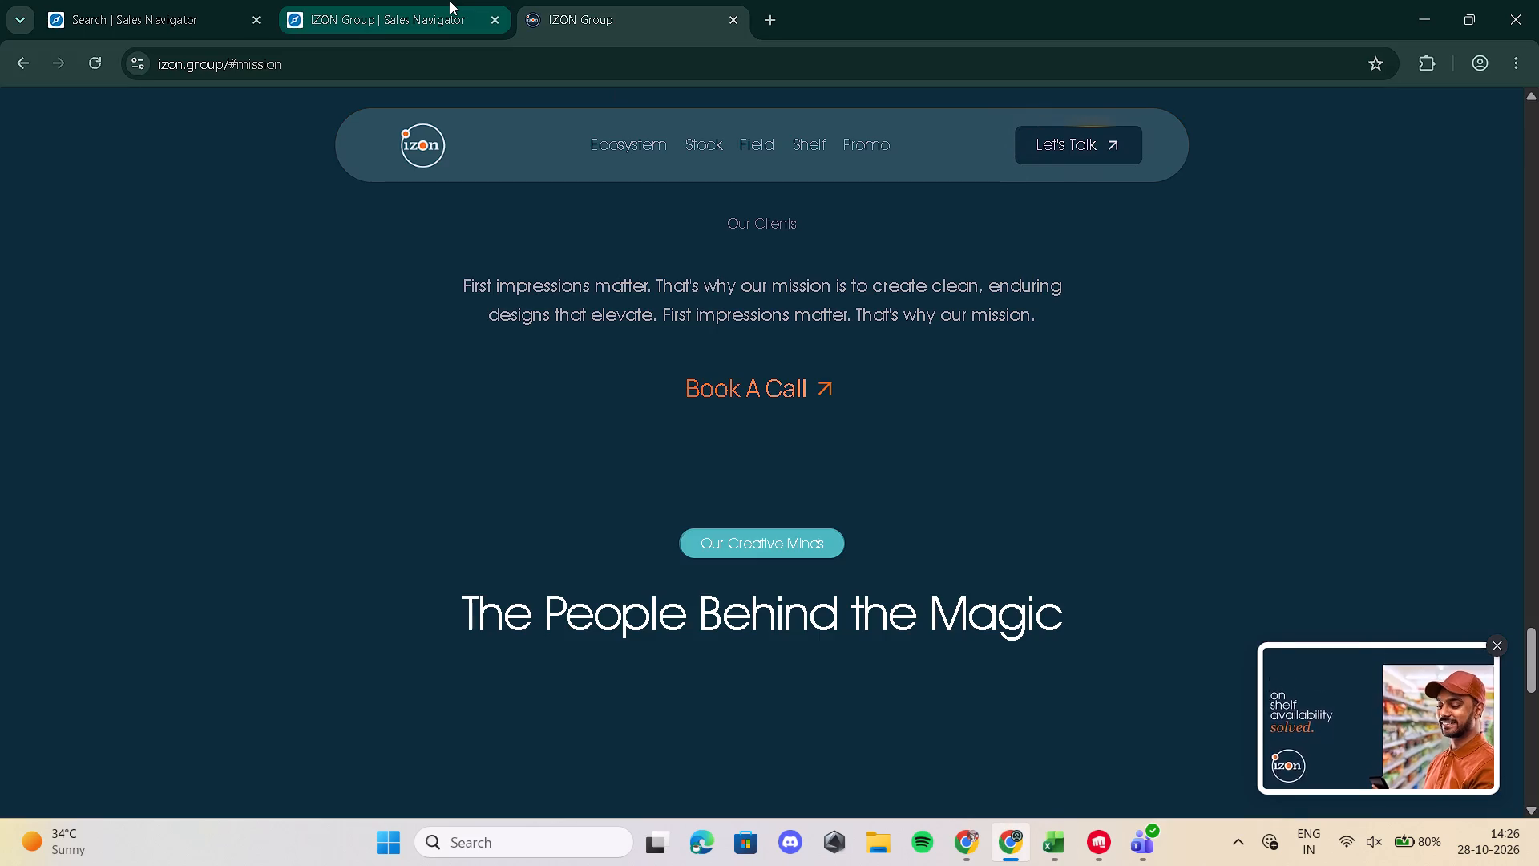
pyautogui.click(450, 1)
pyautogui.click(621, 7)
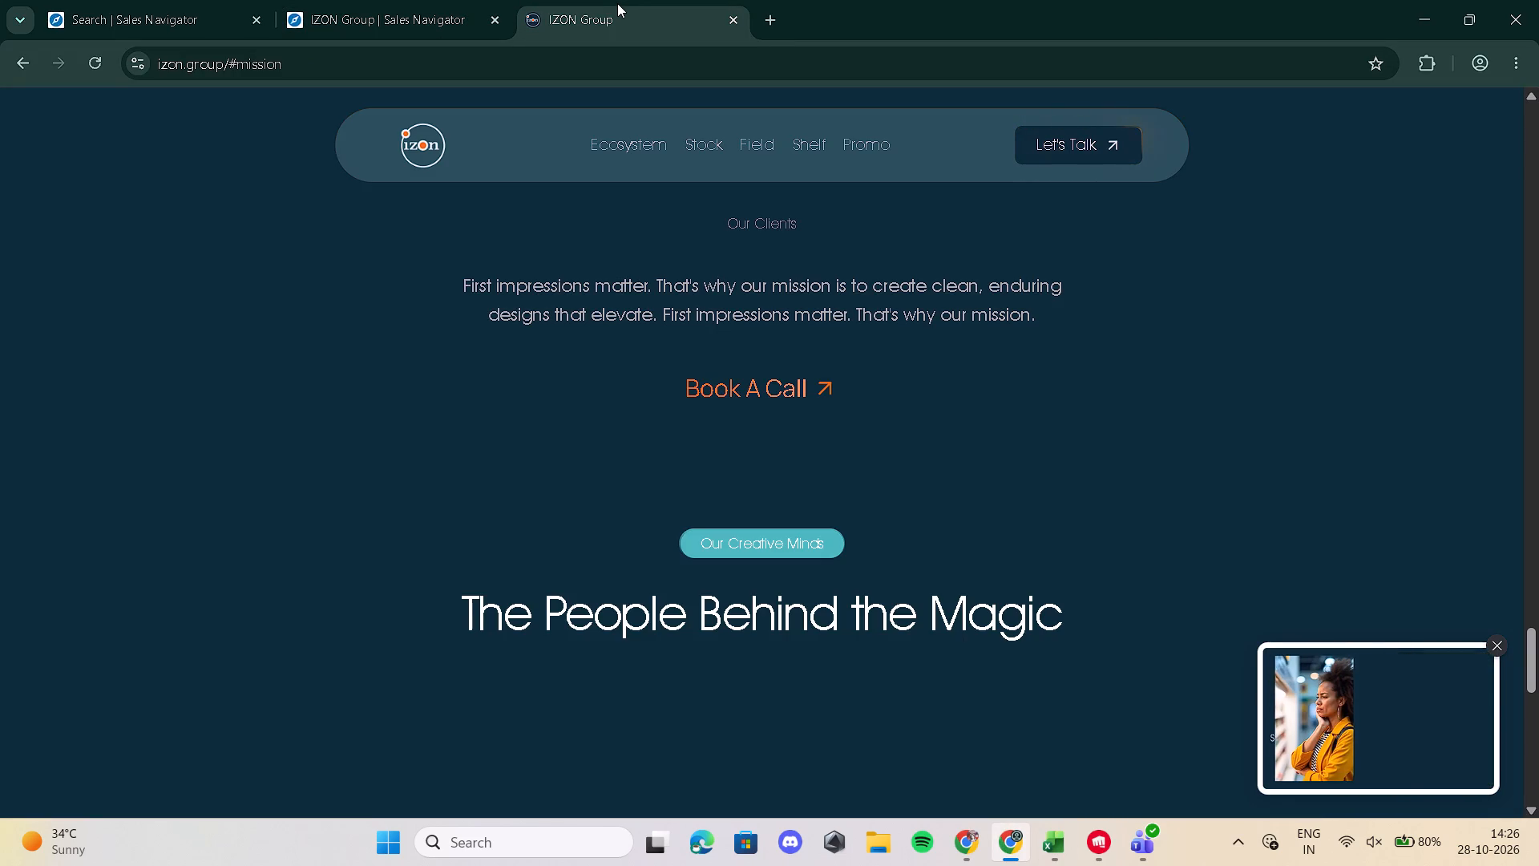
pyautogui.click(416, 0)
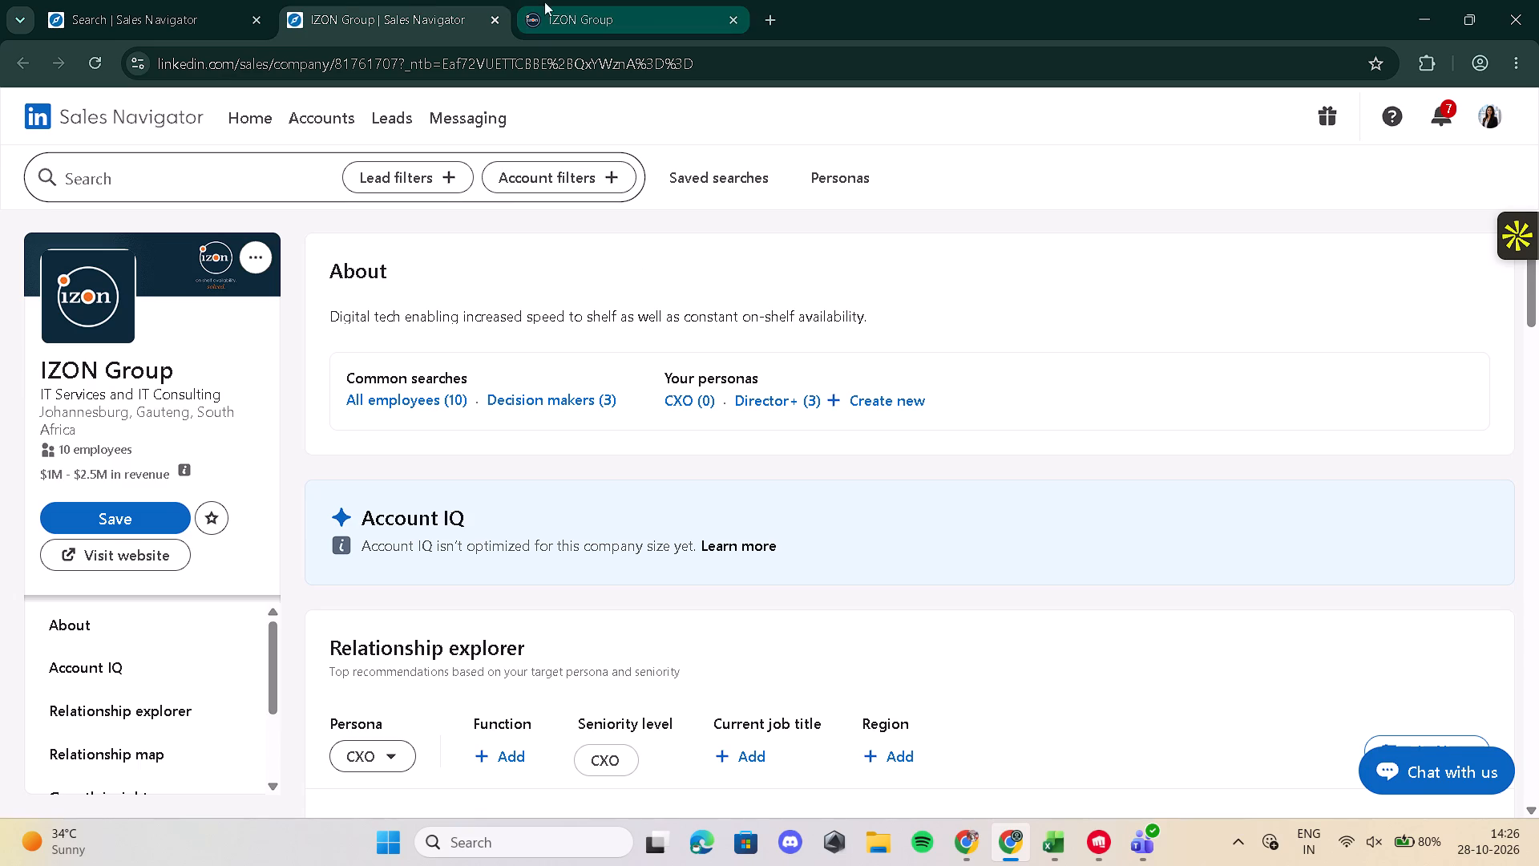
pyautogui.click(587, 4)
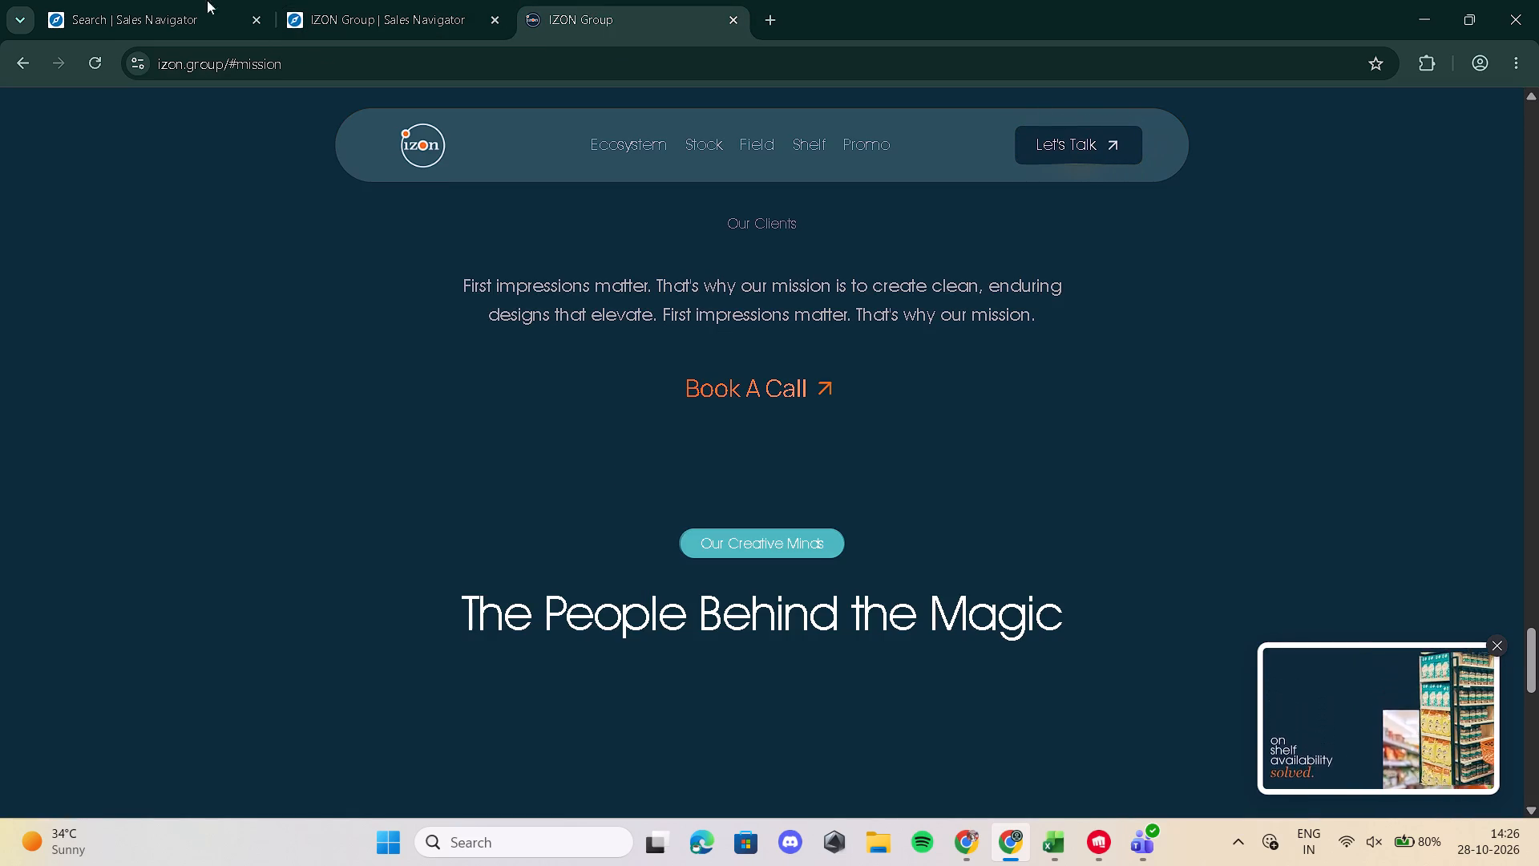
pyautogui.click(134, 1)
pyautogui.moveTo(313, 0); pyautogui.dragTo(333, 0)
pyautogui.click(584, 0)
pyautogui.scroll(-7, 645, 455)
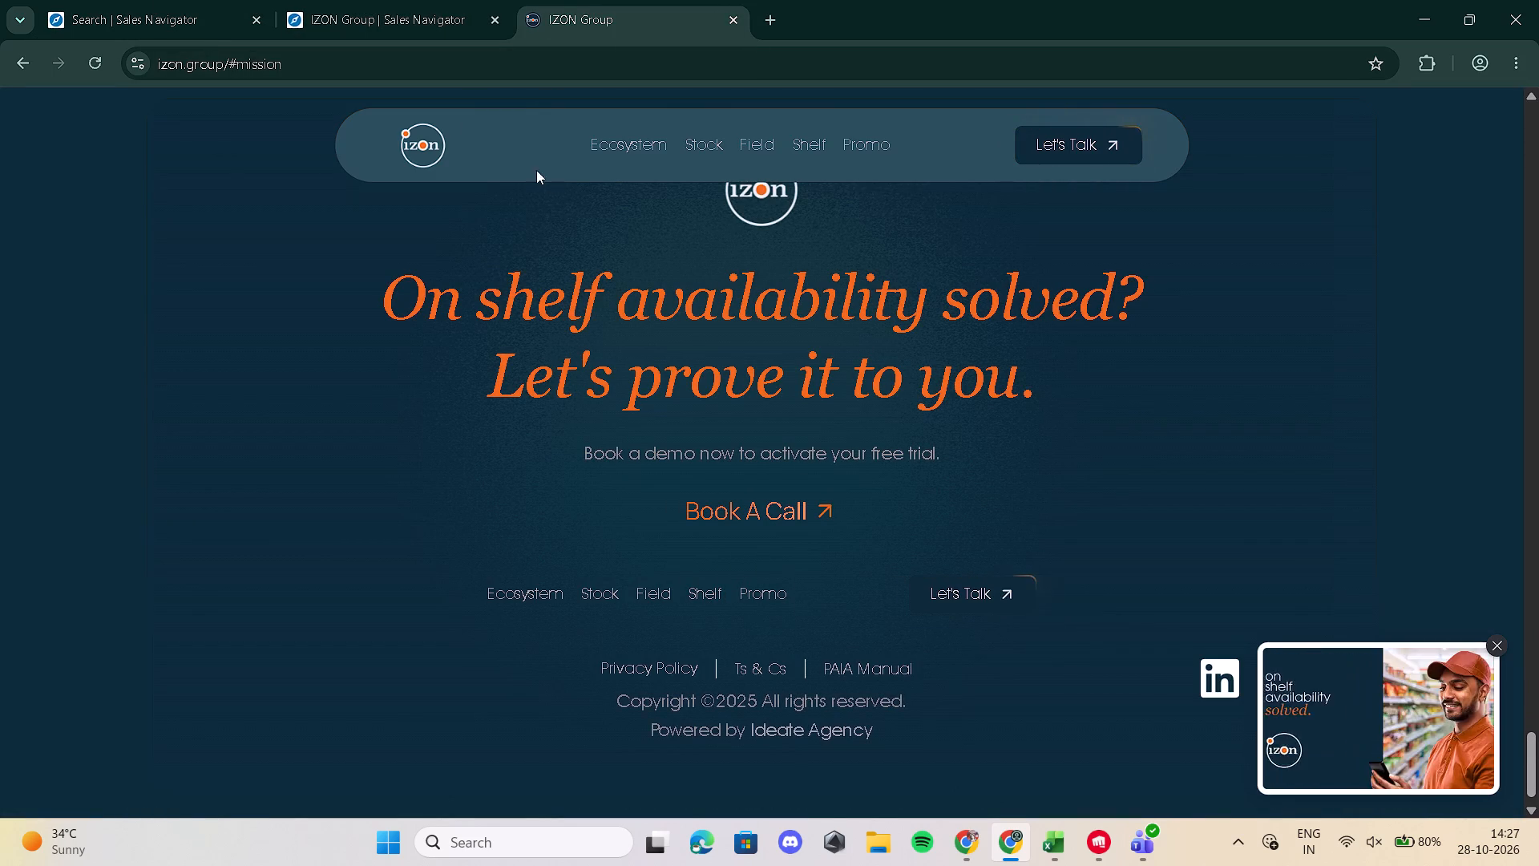
pyautogui.click(200, 0)
pyautogui.click(342, 0)
pyautogui.click(616, 0)
pyautogui.scroll(-3, 740, 558)
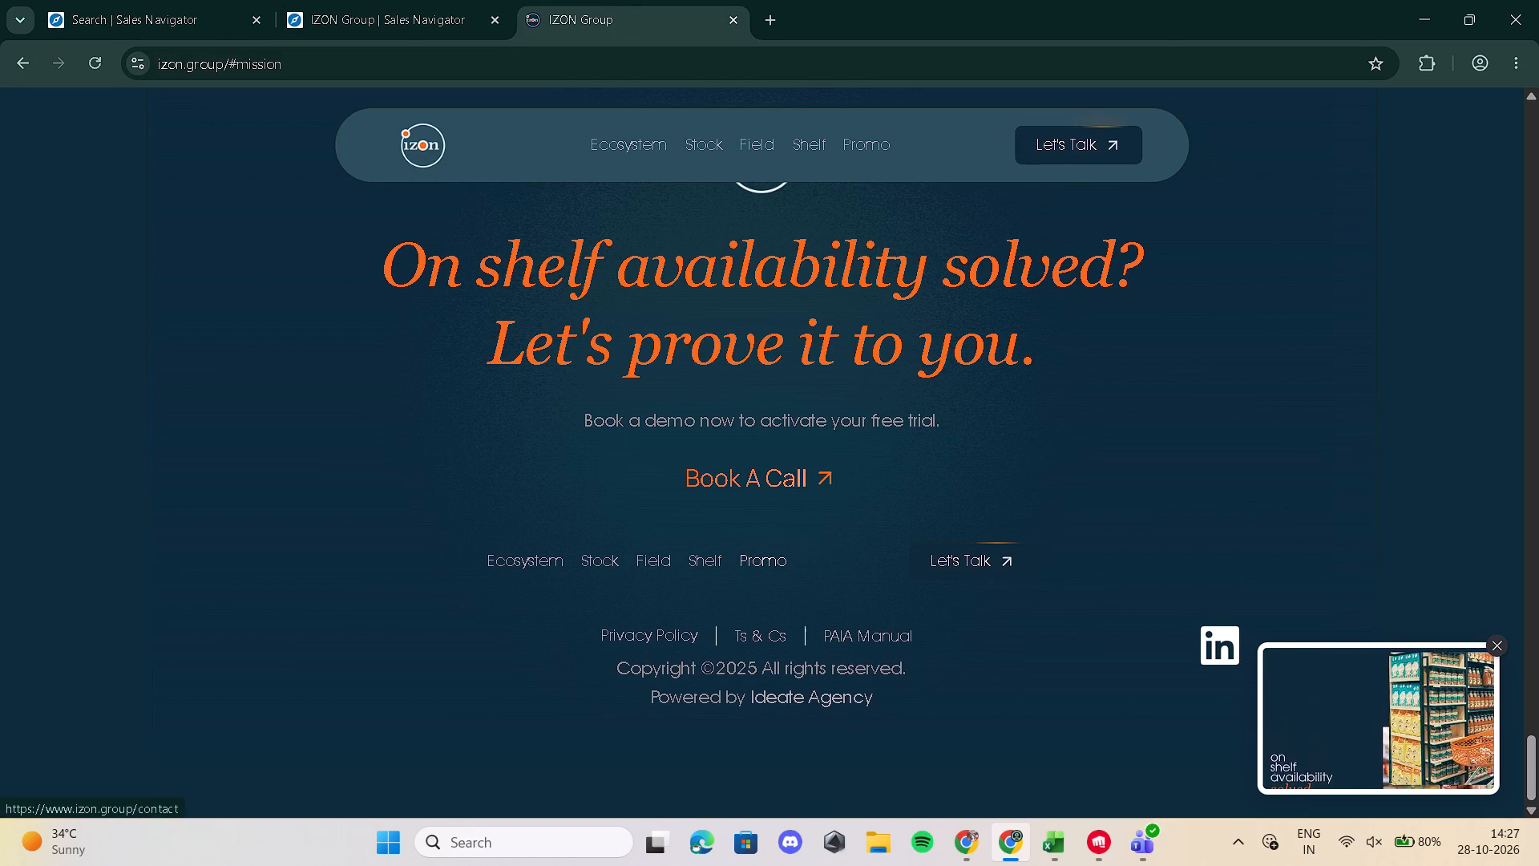
pyautogui.click(361, 1)
pyautogui.click(188, 0)
pyautogui.moveTo(372, 4); pyautogui.dragTo(386, 3)
pyautogui.click(599, 0)
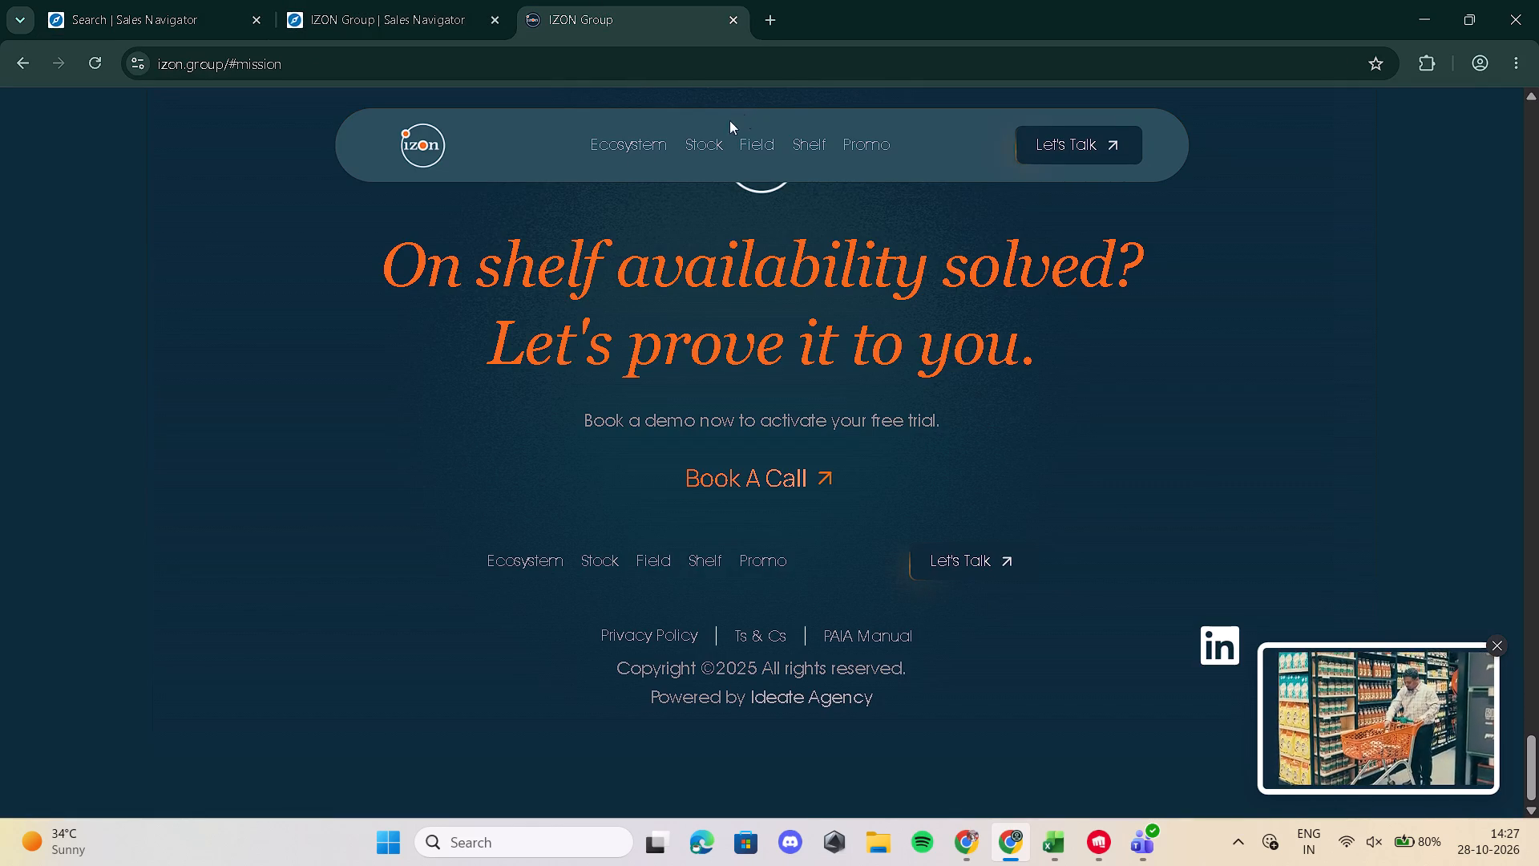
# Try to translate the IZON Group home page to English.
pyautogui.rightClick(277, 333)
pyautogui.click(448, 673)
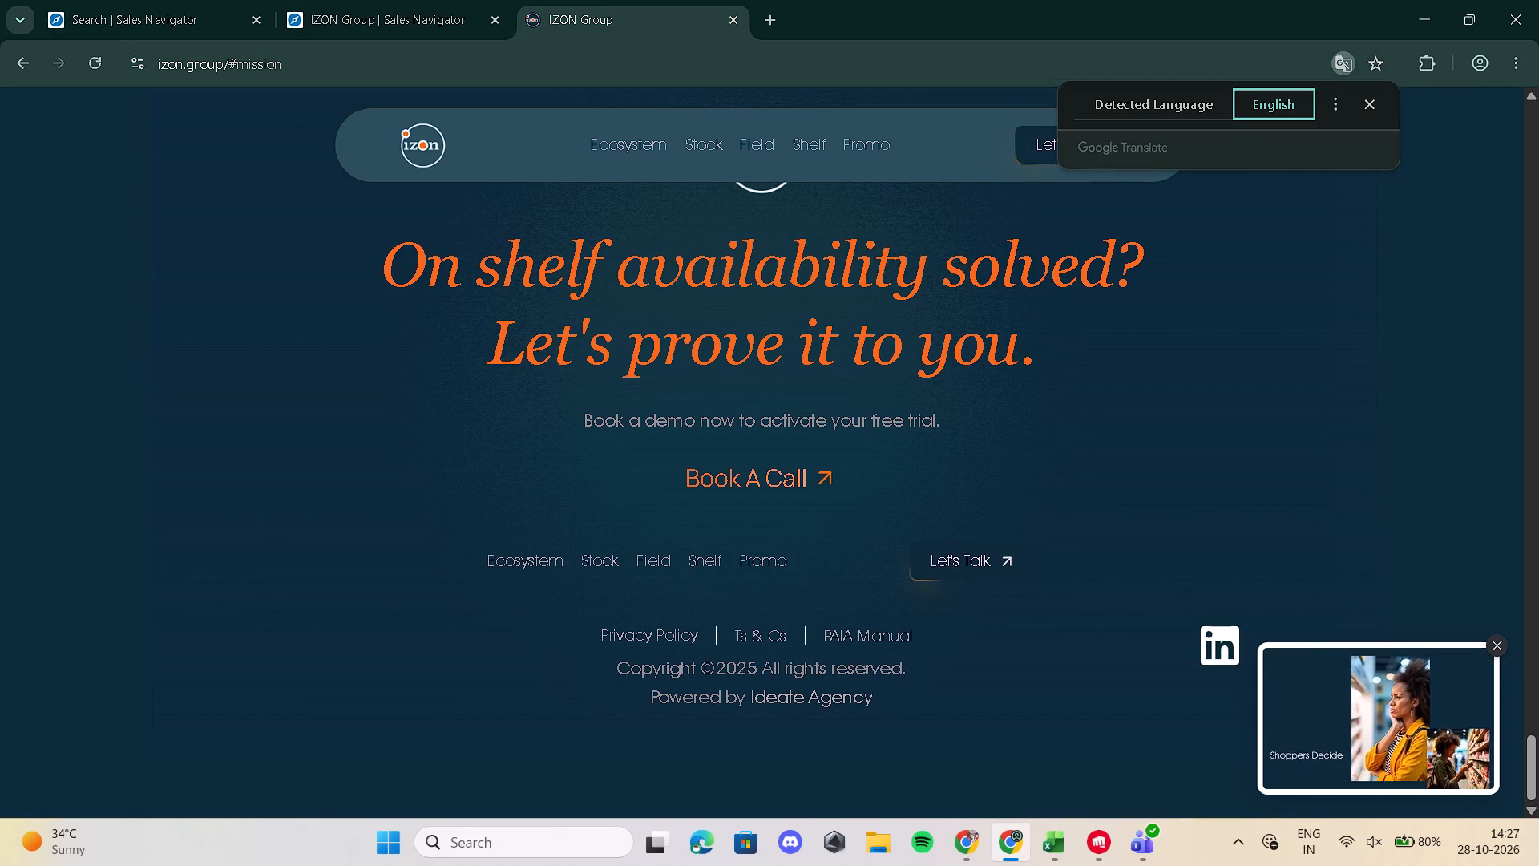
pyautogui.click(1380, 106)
# Examine the Ecosystem, customer testimonial and team sections of the IZON home page, cross-checking the Sales Navigator account.
pyautogui.click(156, 0)
pyautogui.click(390, 2)
pyautogui.click(604, 0)
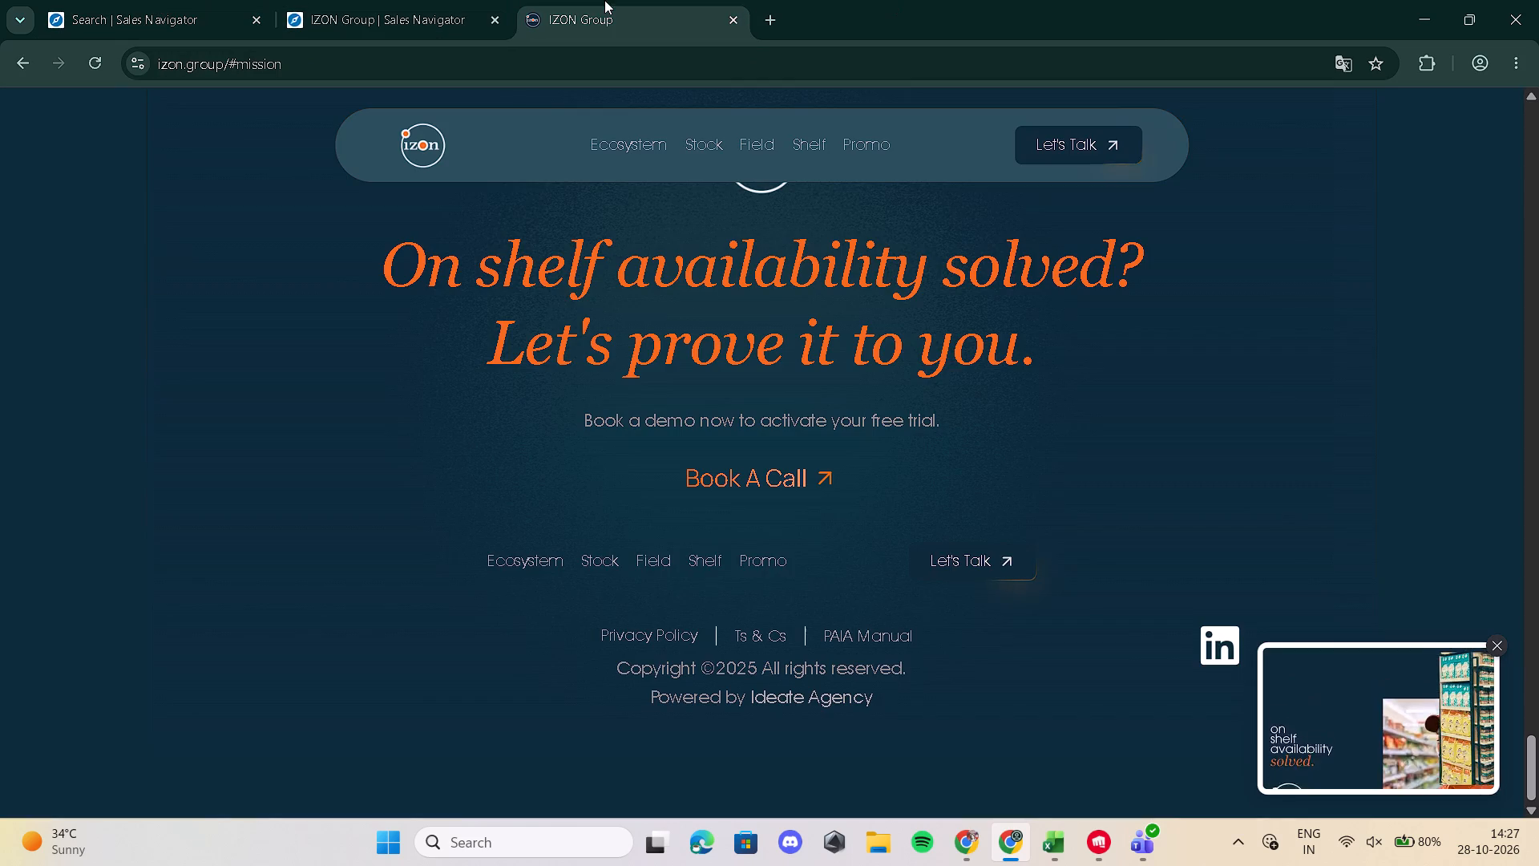
pyautogui.click(623, 146)
pyautogui.scroll(-3, 572, 338)
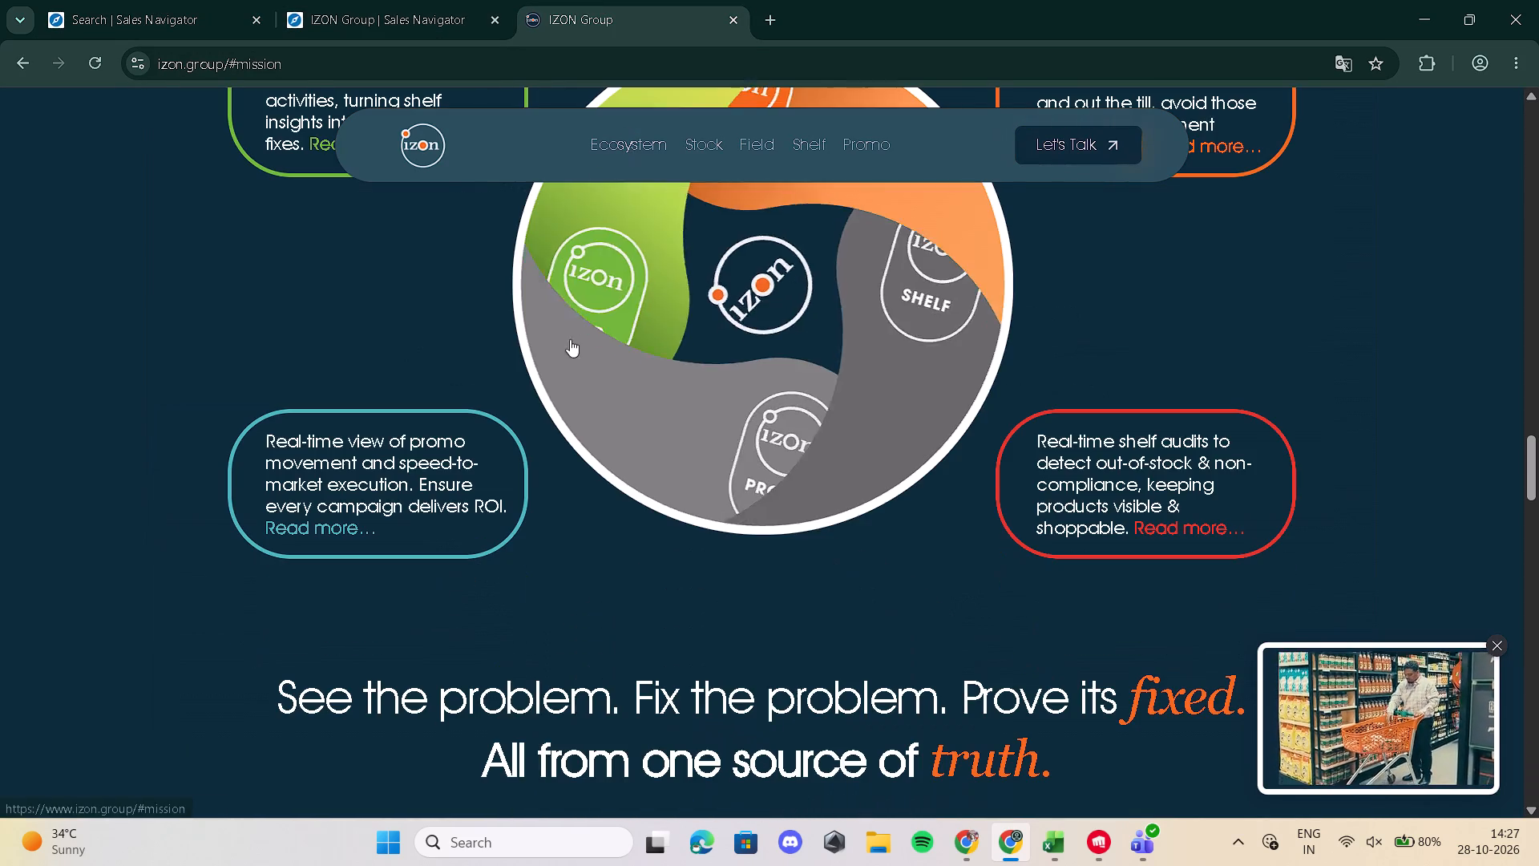
pyautogui.scroll(-3, 563, 313)
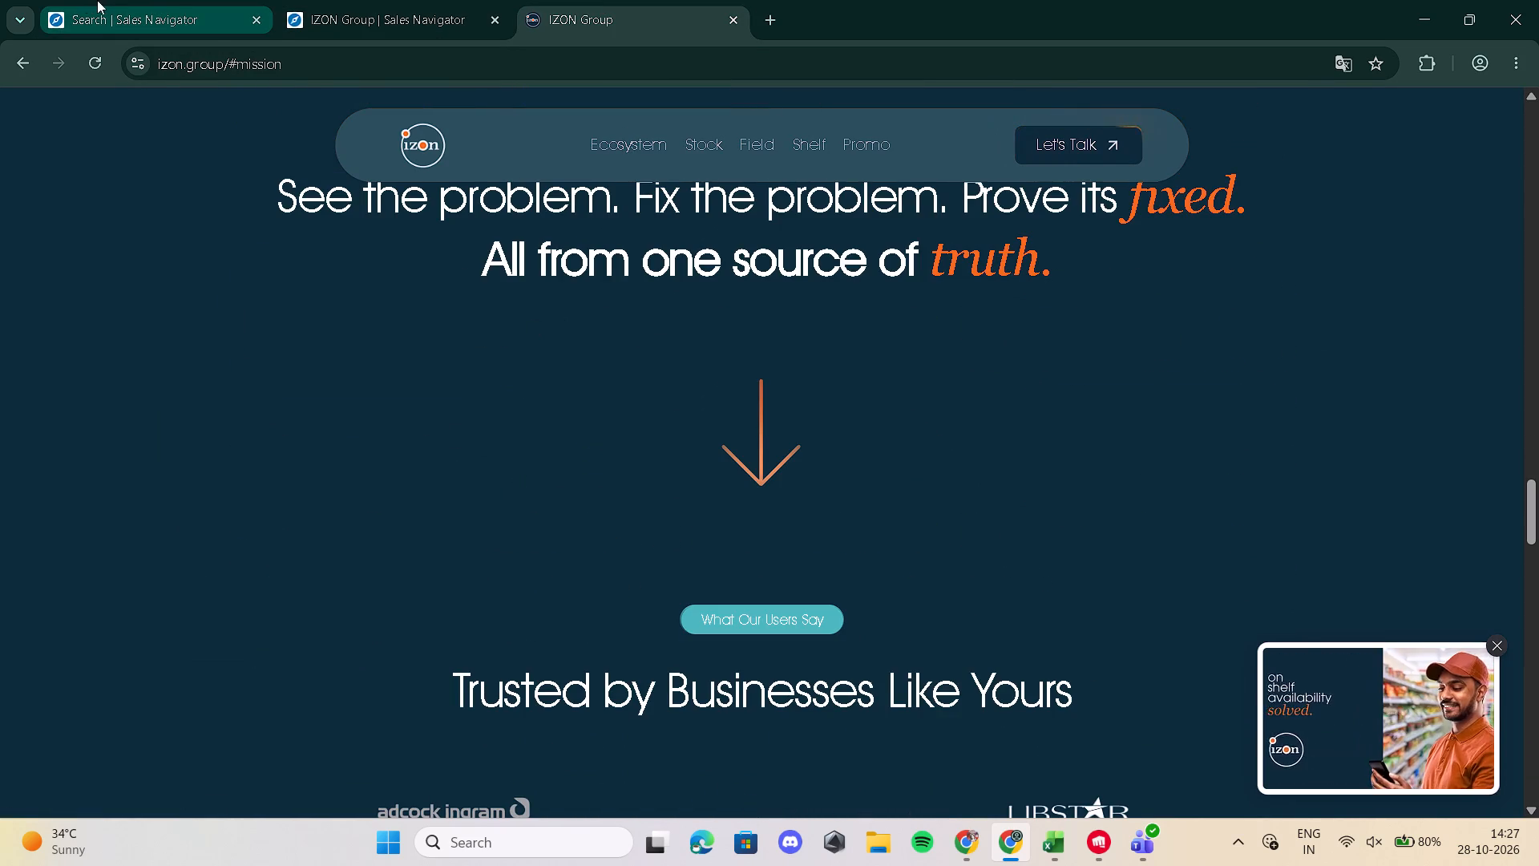
pyautogui.click(99, 0)
pyautogui.click(394, 0)
pyautogui.click(573, 0)
pyautogui.scroll(-3, 825, 625)
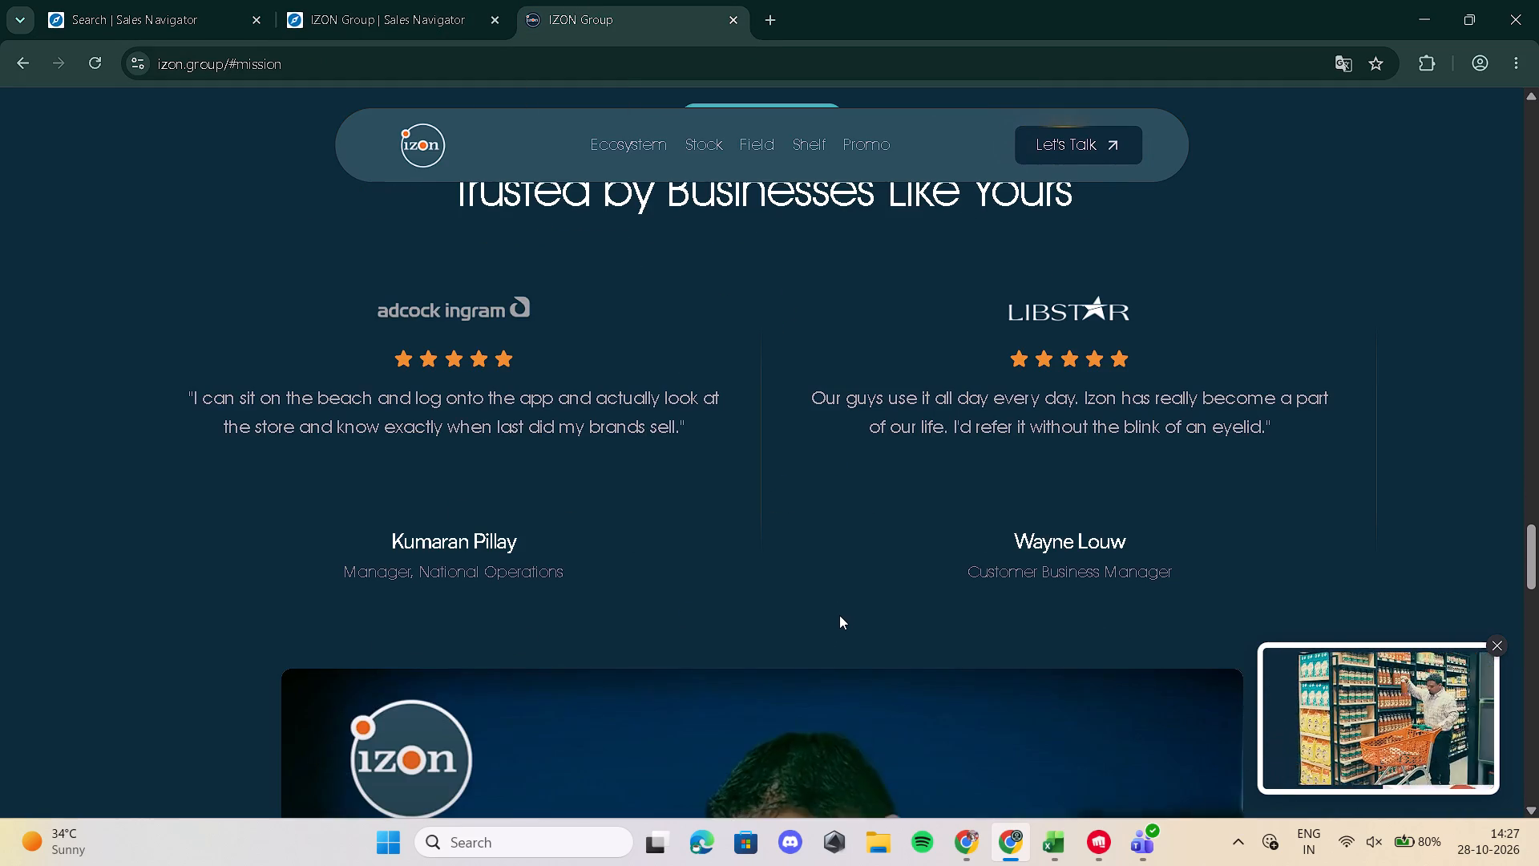
pyautogui.scroll(-2, 839, 615)
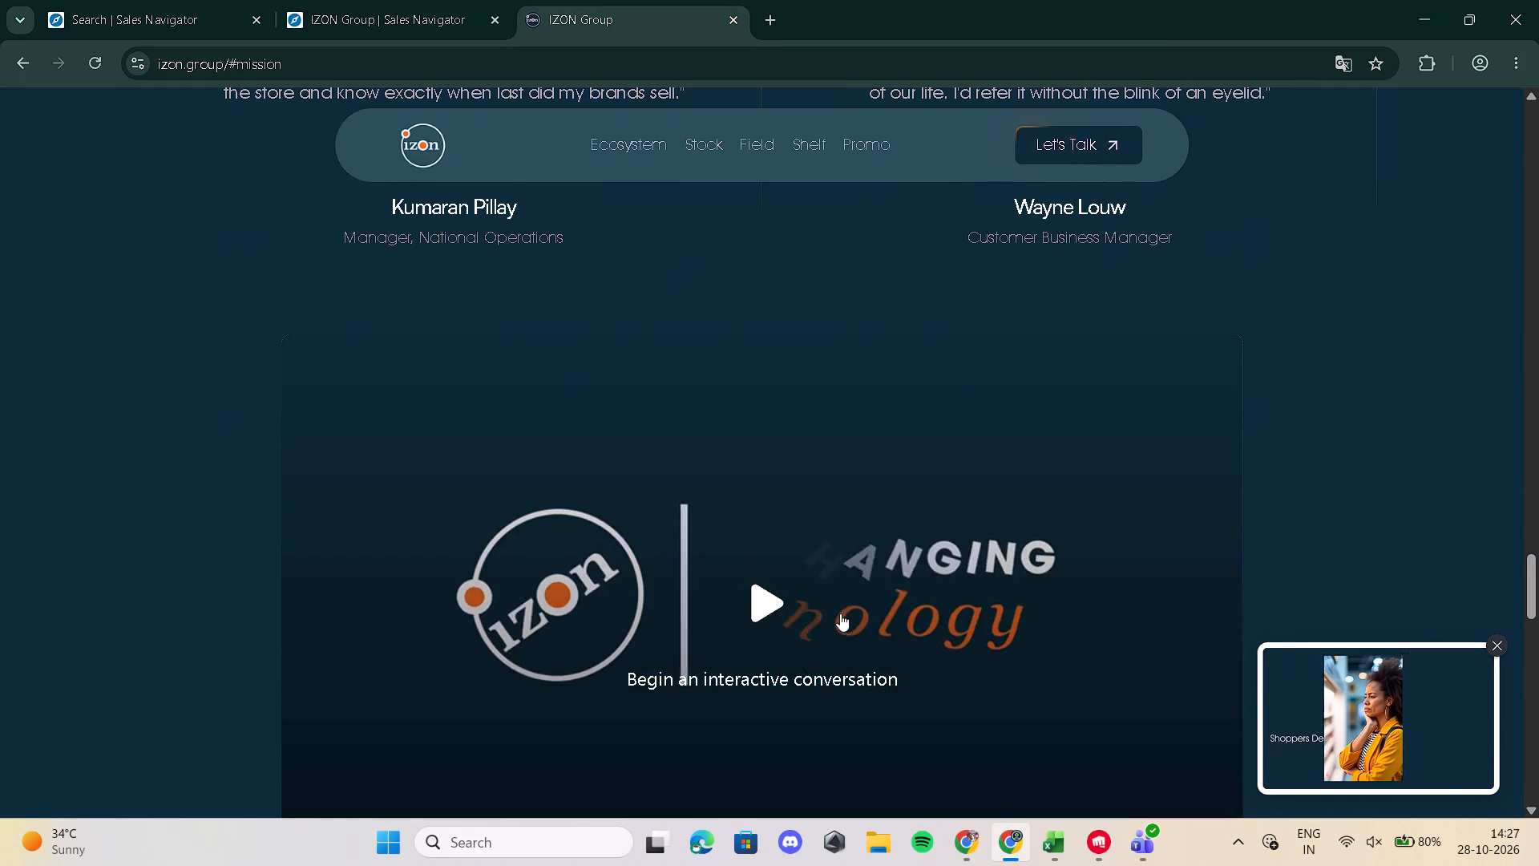
pyautogui.scroll(-6, 840, 613)
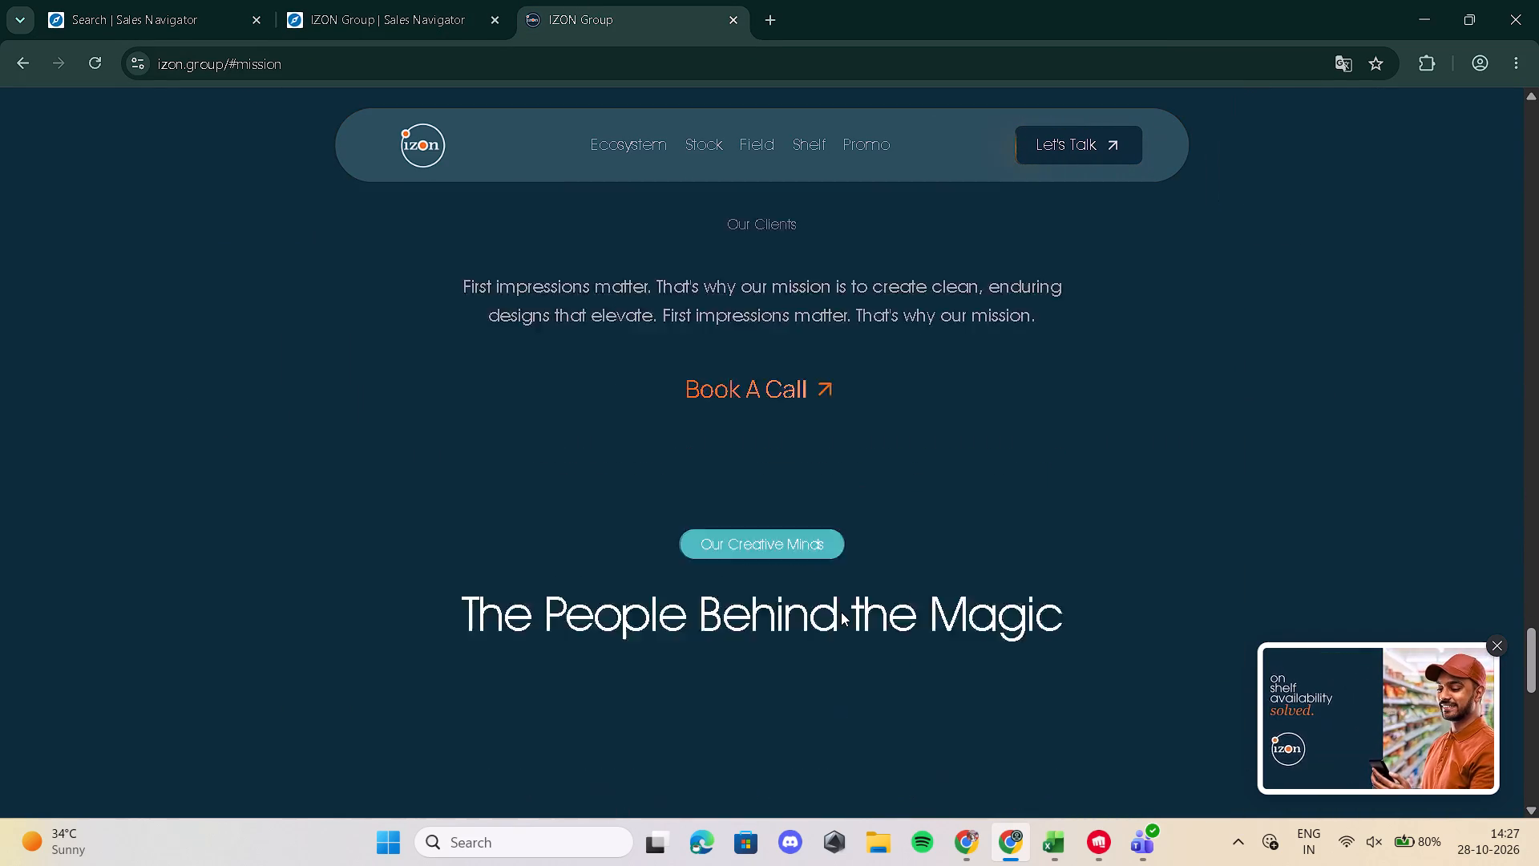
pyautogui.scroll(-3, 841, 612)
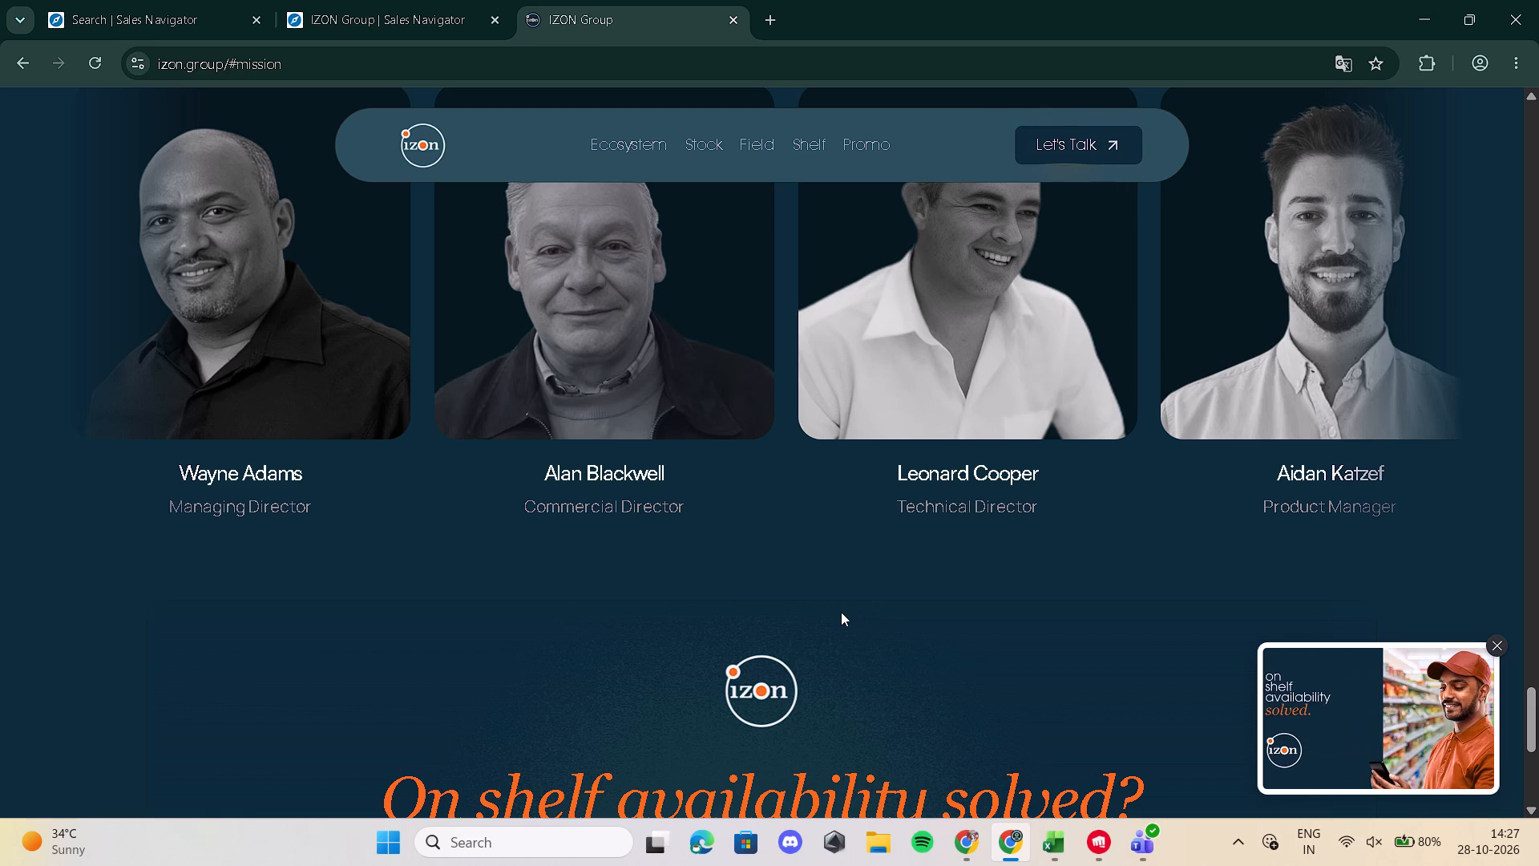
pyautogui.click(426, 0)
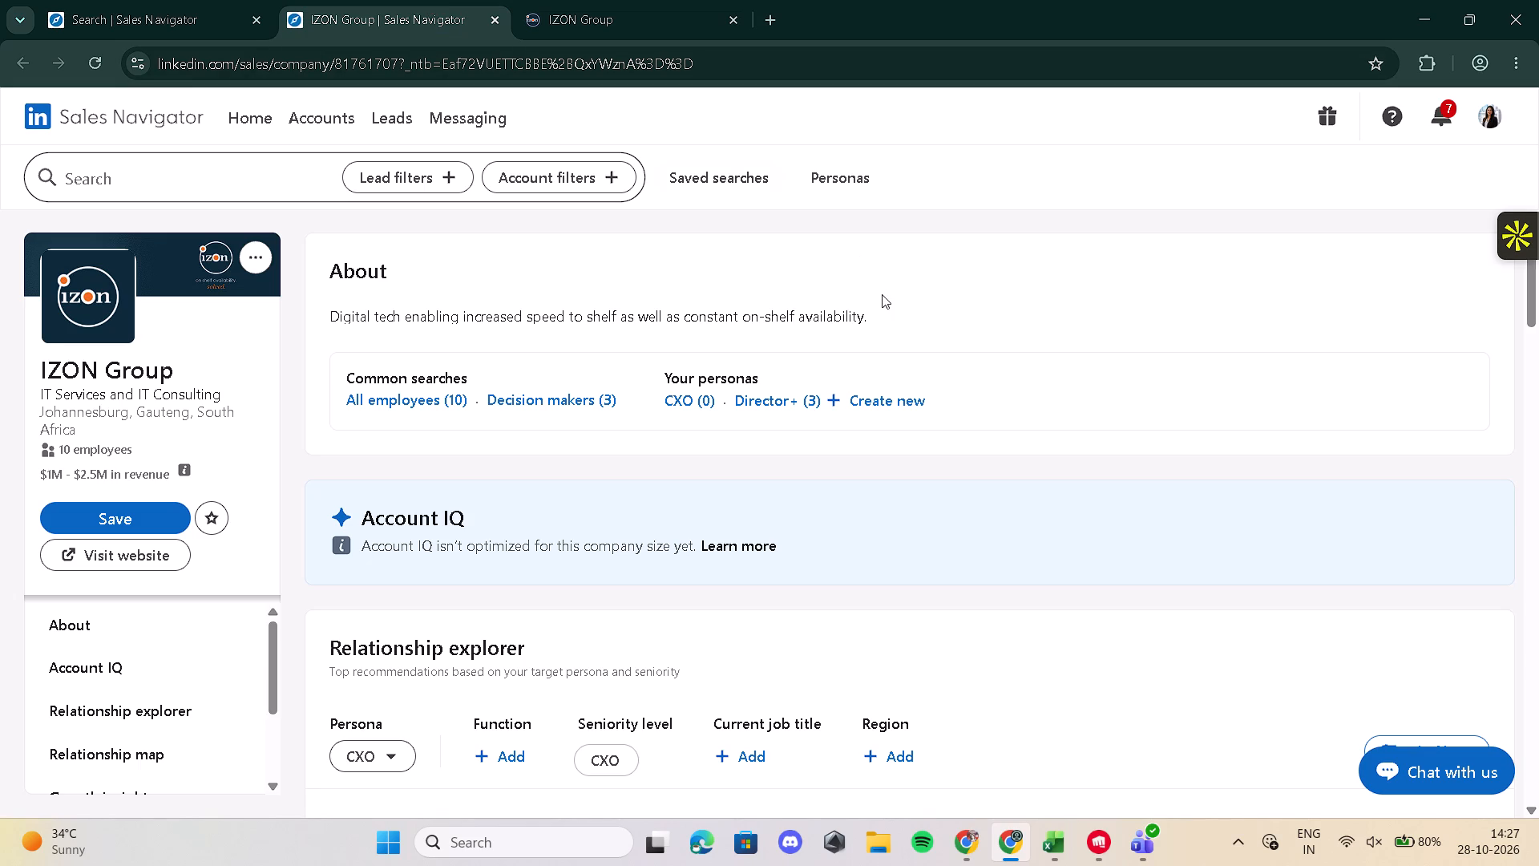
pyautogui.click(649, 0)
pyautogui.scroll(4, 813, 486)
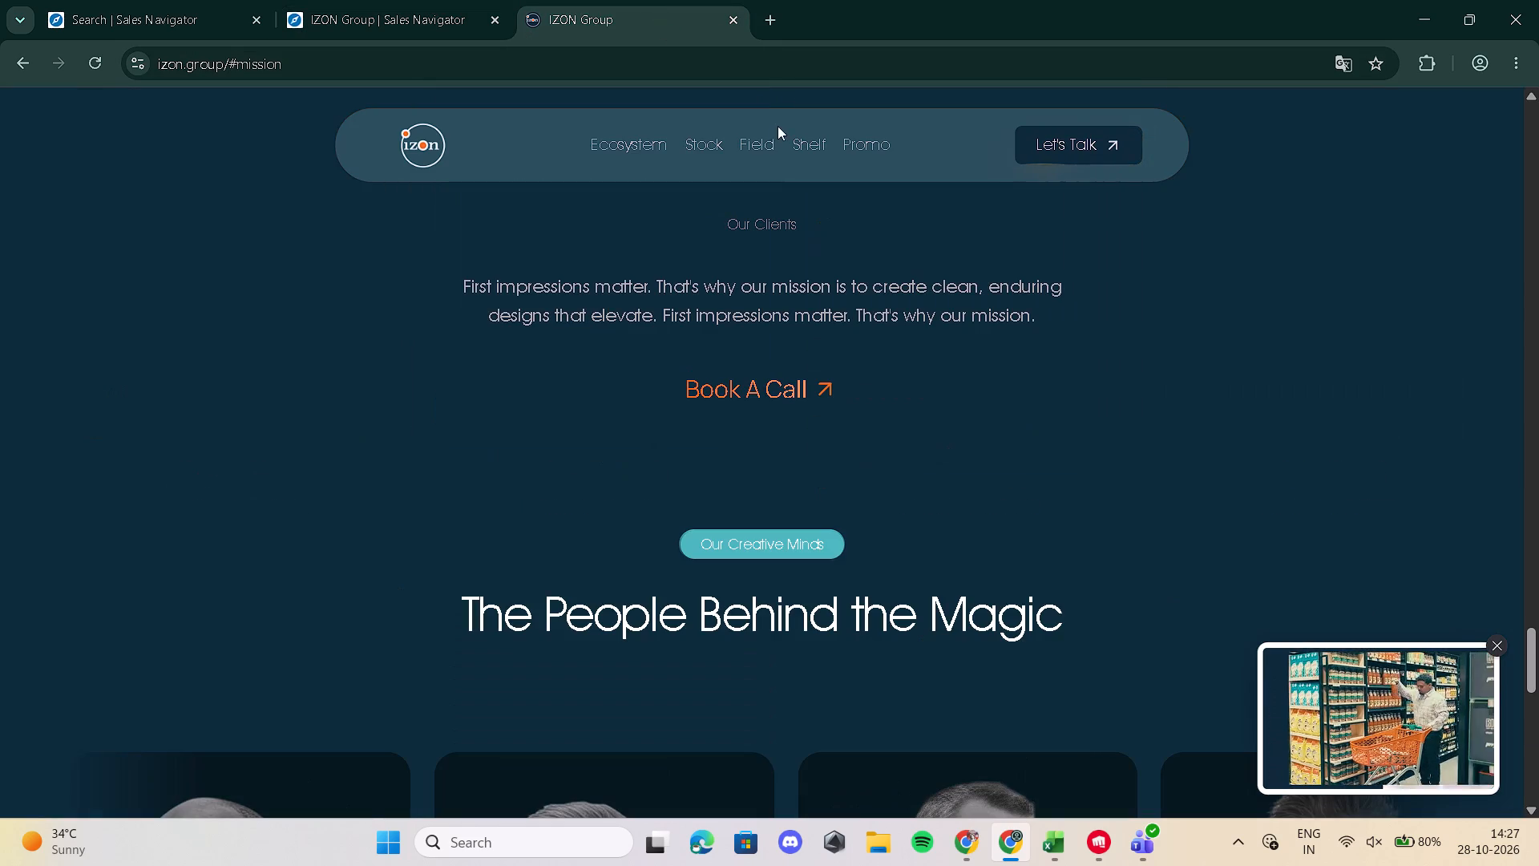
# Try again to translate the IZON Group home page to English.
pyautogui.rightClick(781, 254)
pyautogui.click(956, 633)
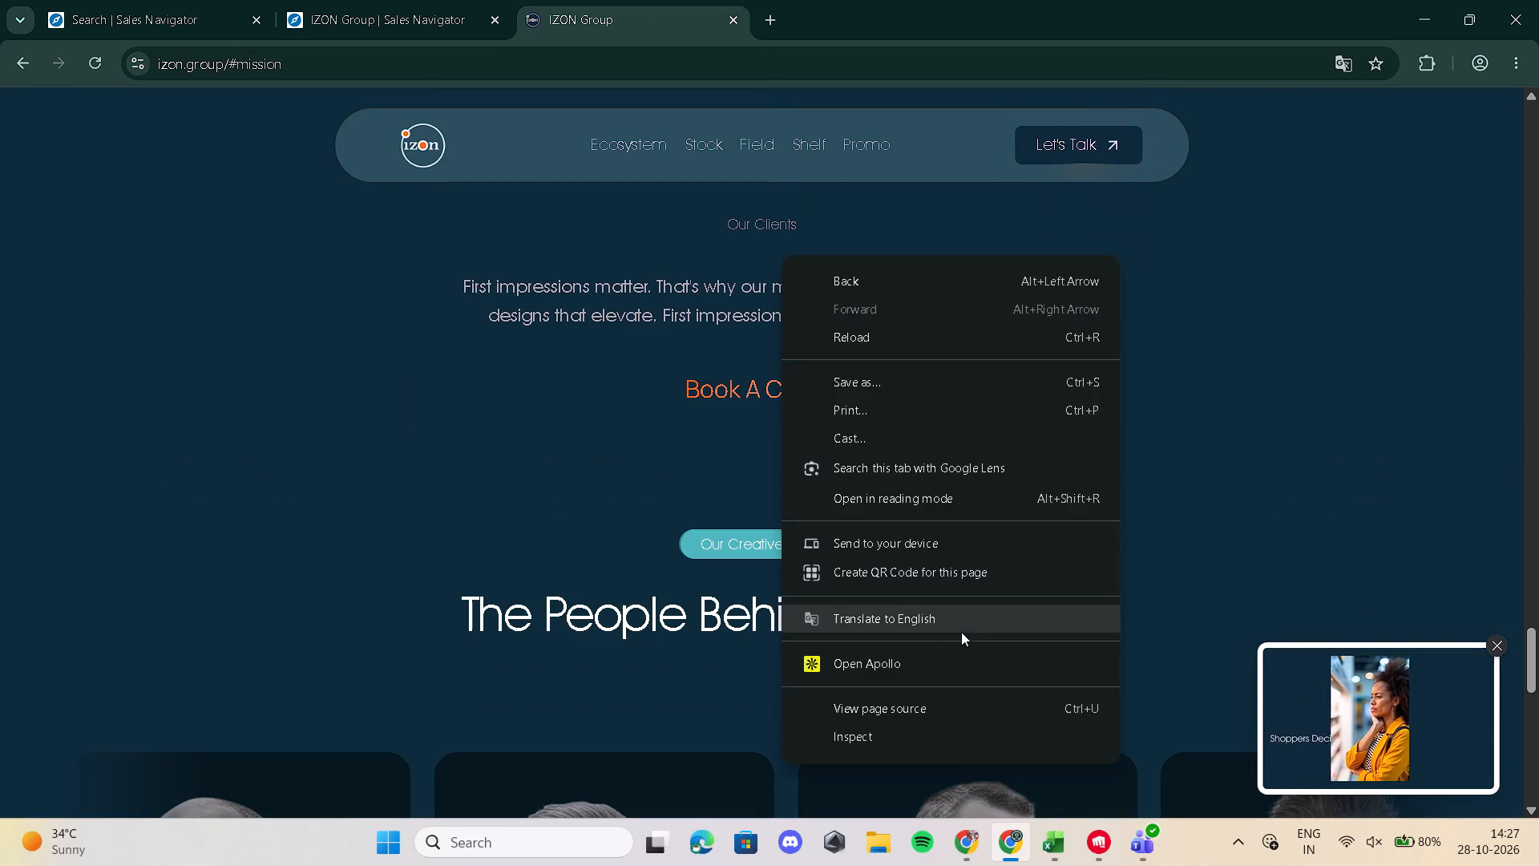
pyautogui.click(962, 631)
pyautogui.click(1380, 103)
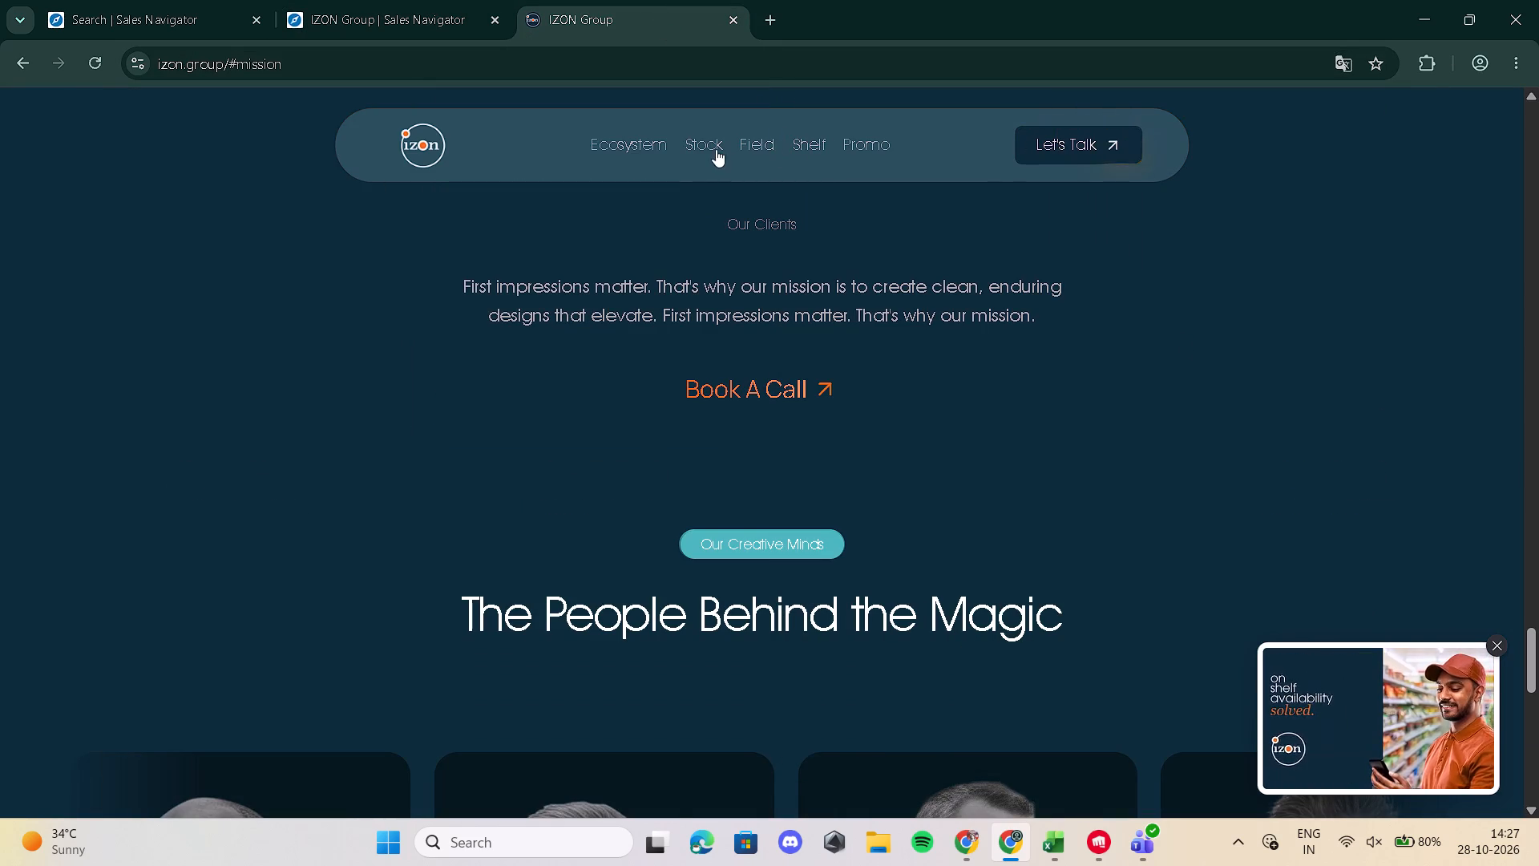
# Examine the Promo, Shelf and Field product pages of the IZON website to see what the company offers.
pyautogui.click(866, 148)
pyautogui.scroll(-3, 848, 222)
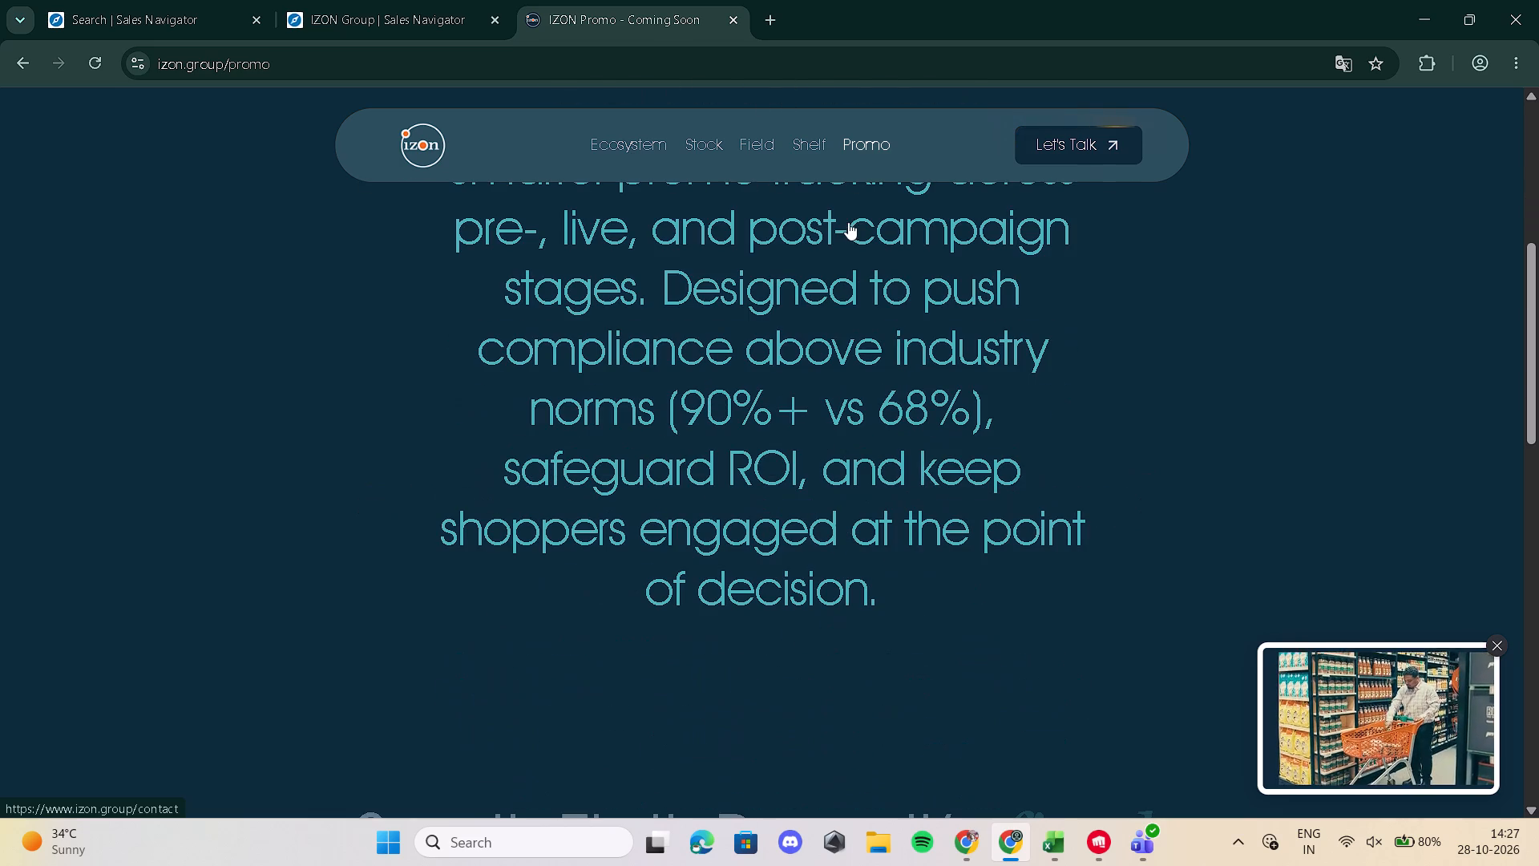
pyautogui.click(811, 148)
pyautogui.scroll(-1, 852, 274)
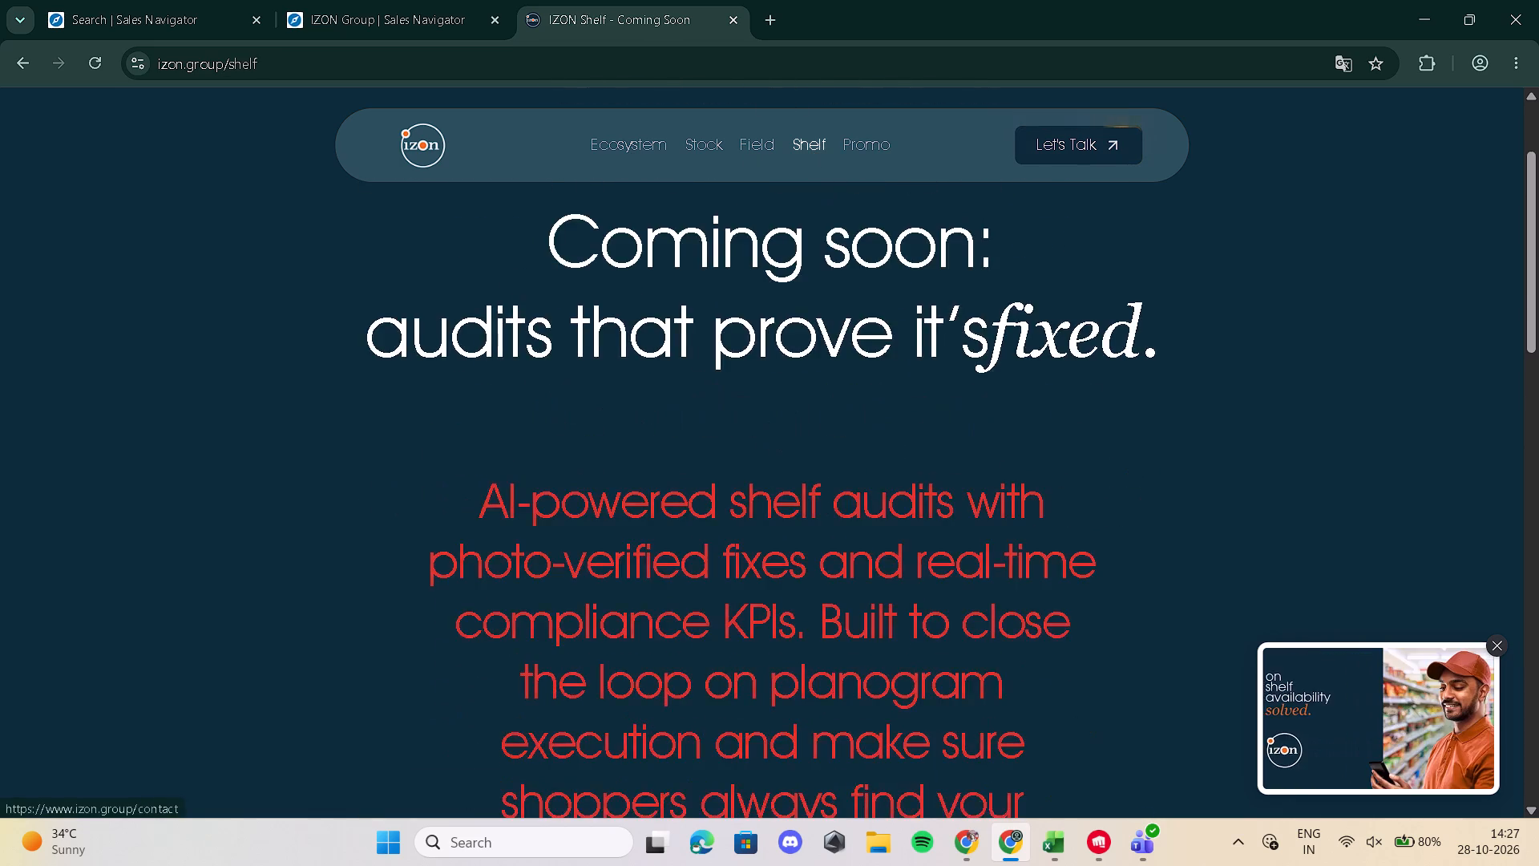
pyautogui.scroll(-7, 873, 325)
pyautogui.click(761, 145)
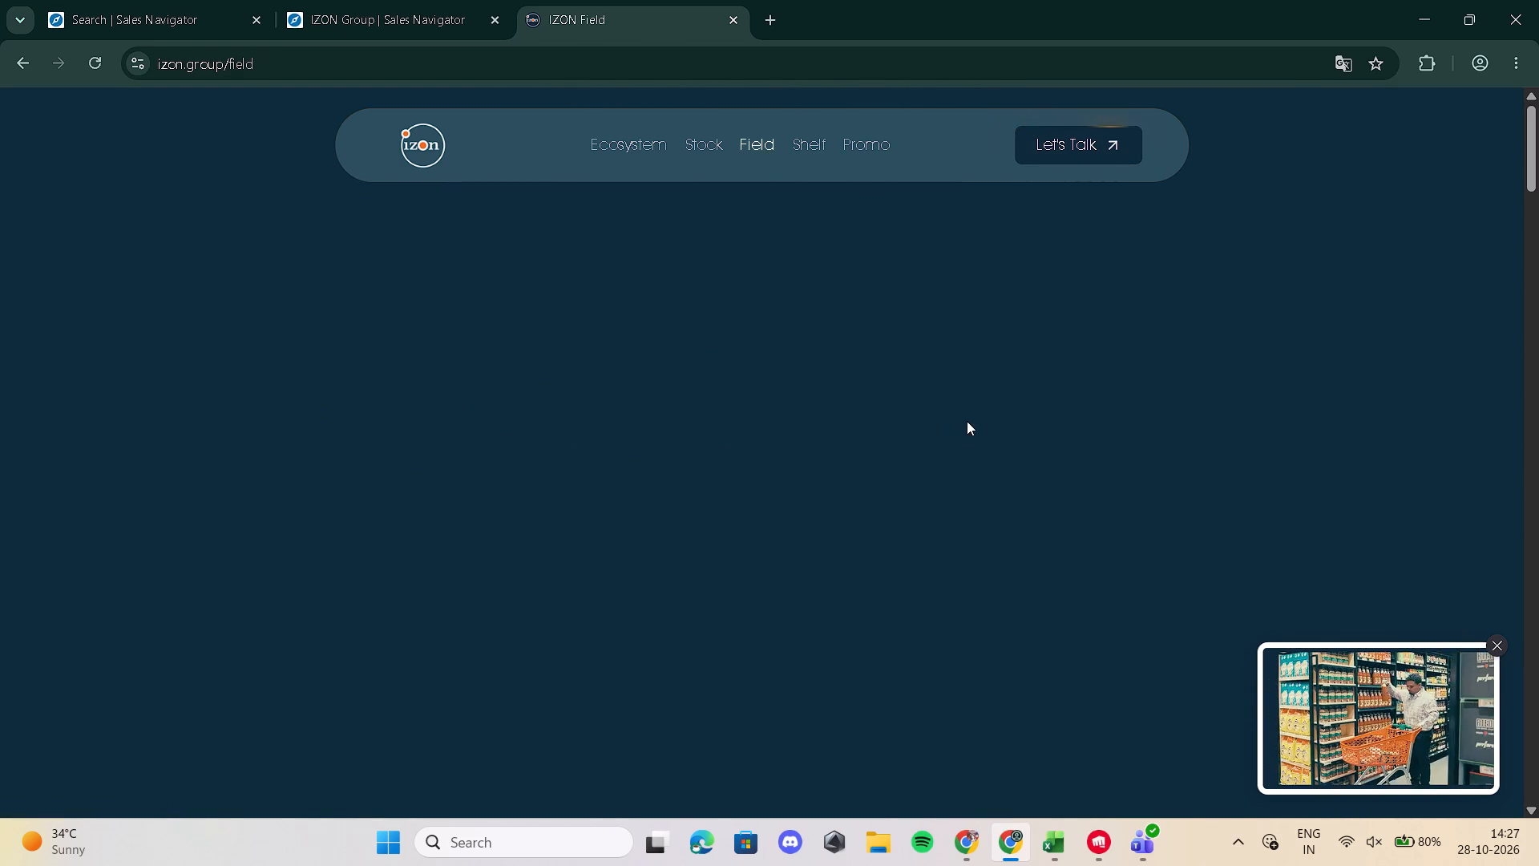
pyautogui.scroll(-3, 967, 417)
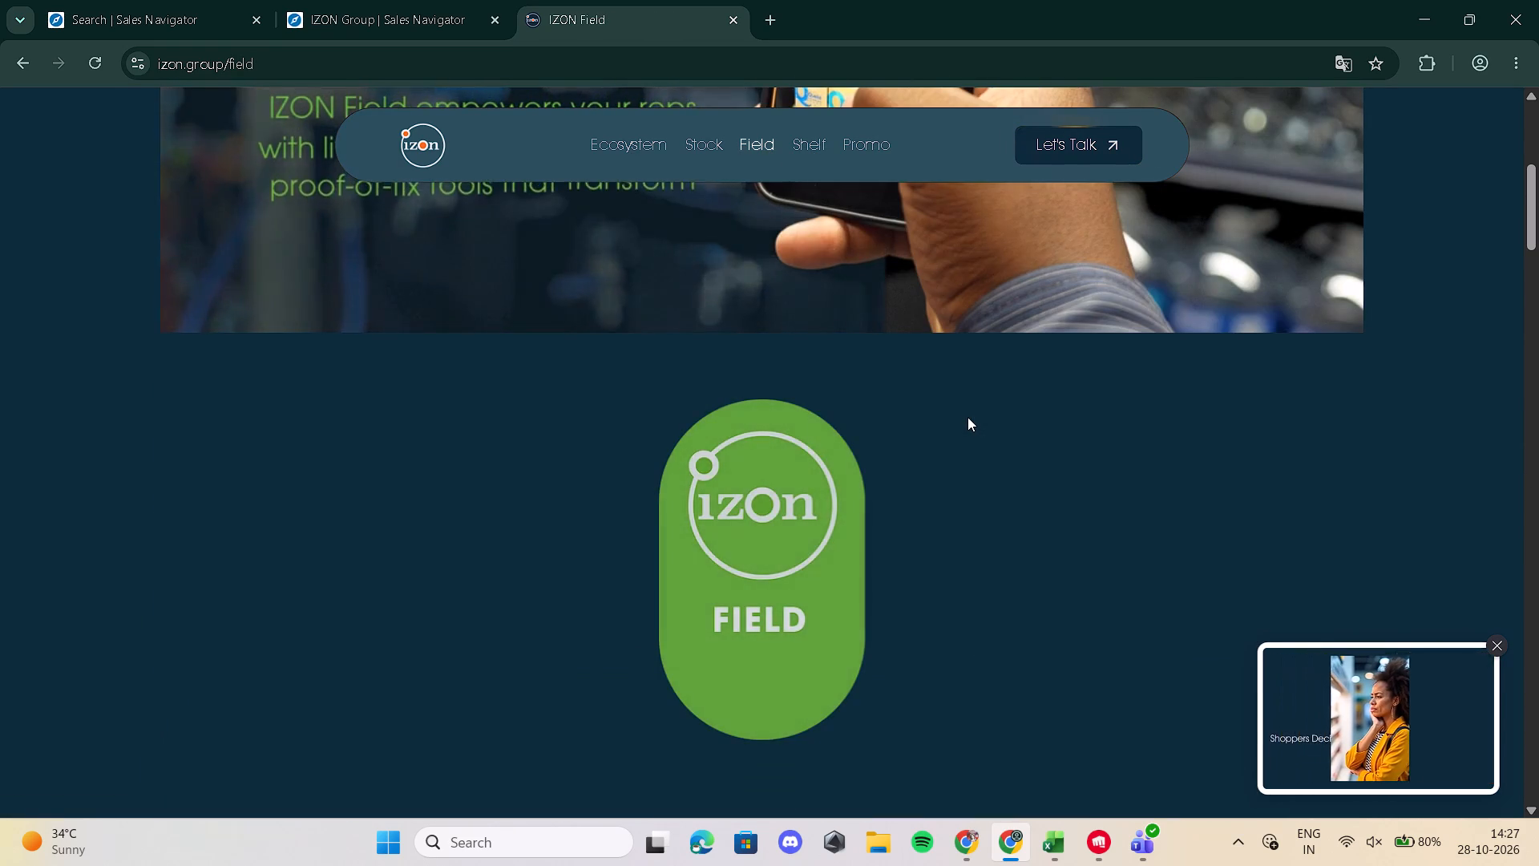
pyautogui.scroll(-4, 967, 417)
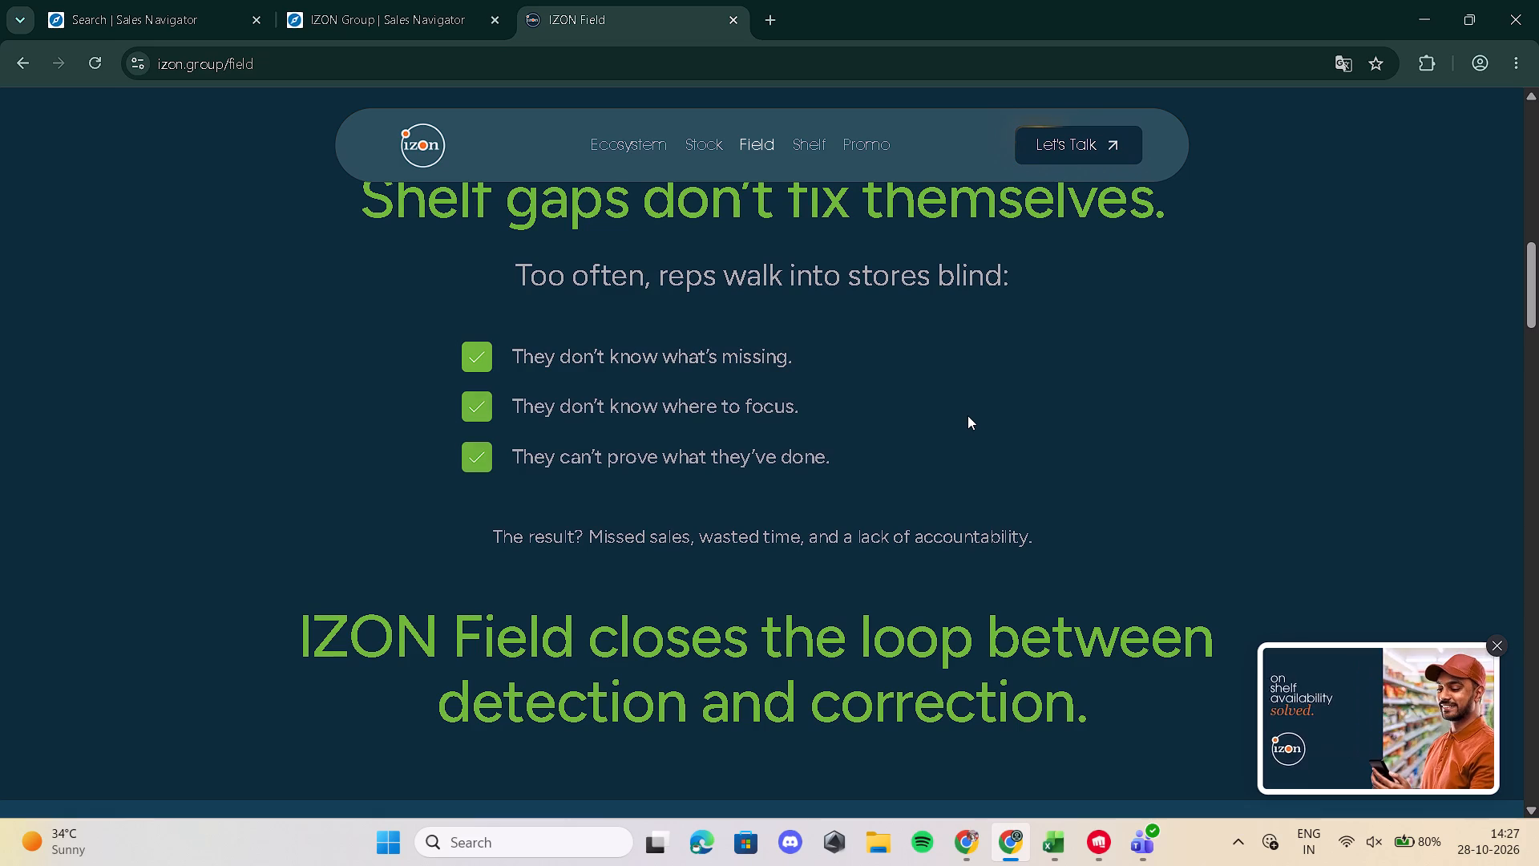
pyautogui.scroll(-3, 968, 415)
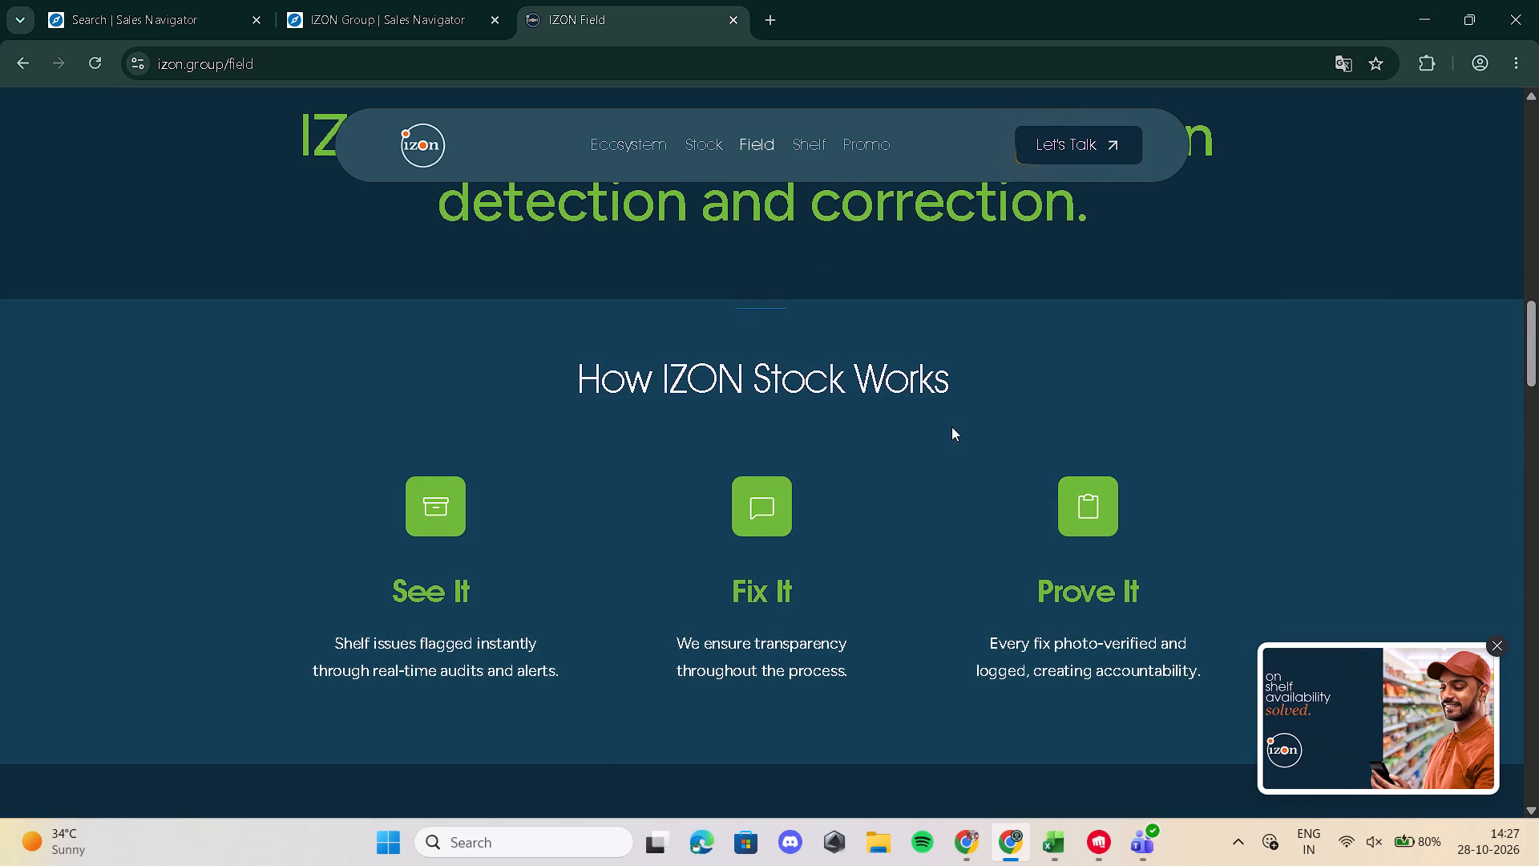
pyautogui.scroll(-4, 951, 427)
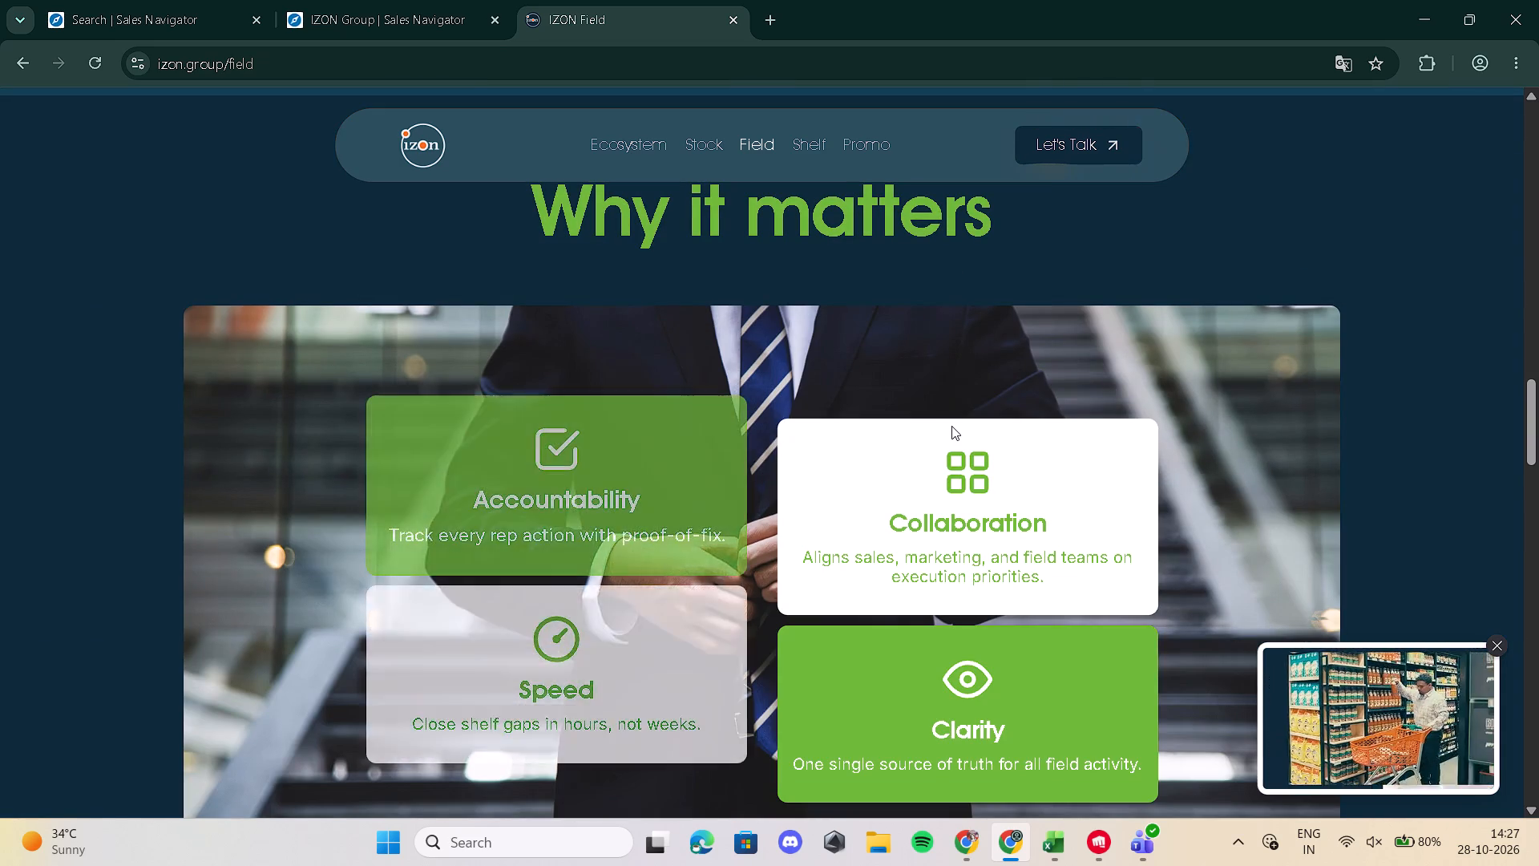
pyautogui.scroll(1, 953, 423)
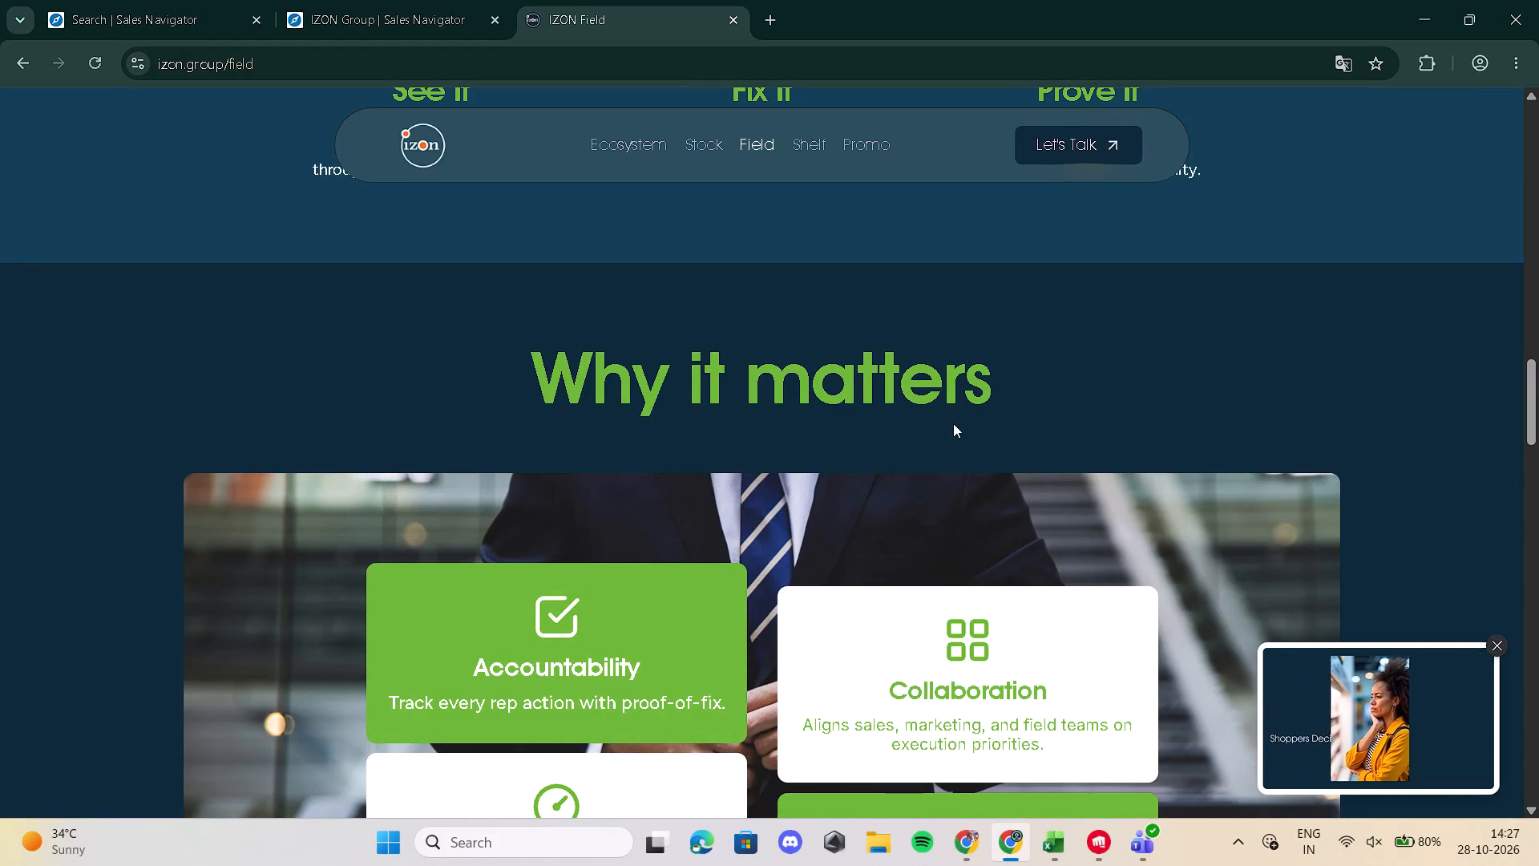
pyautogui.scroll(-5, 953, 423)
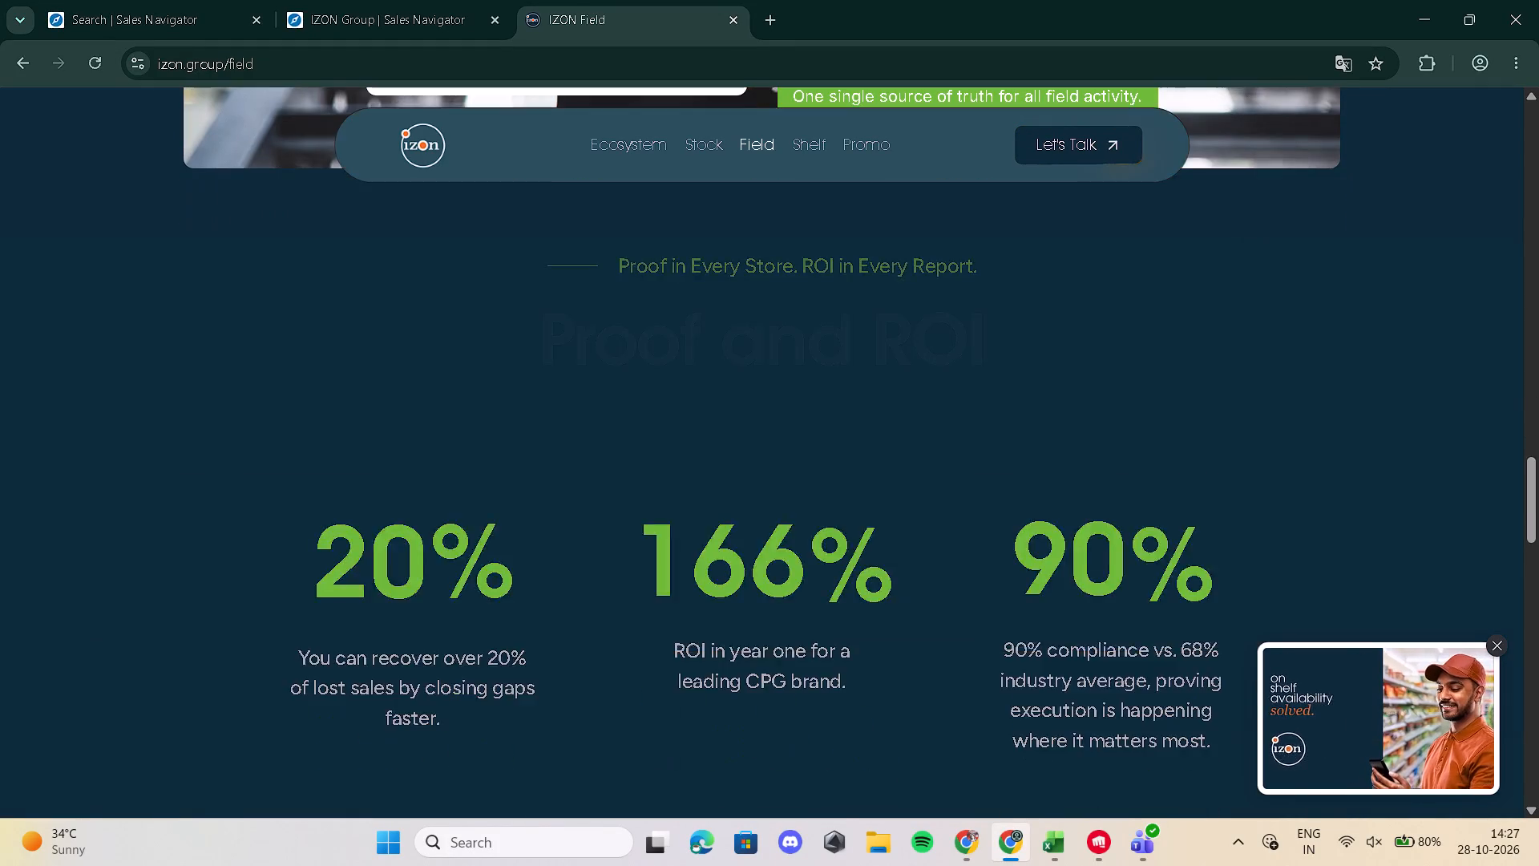
pyautogui.scroll(-3, 953, 422)
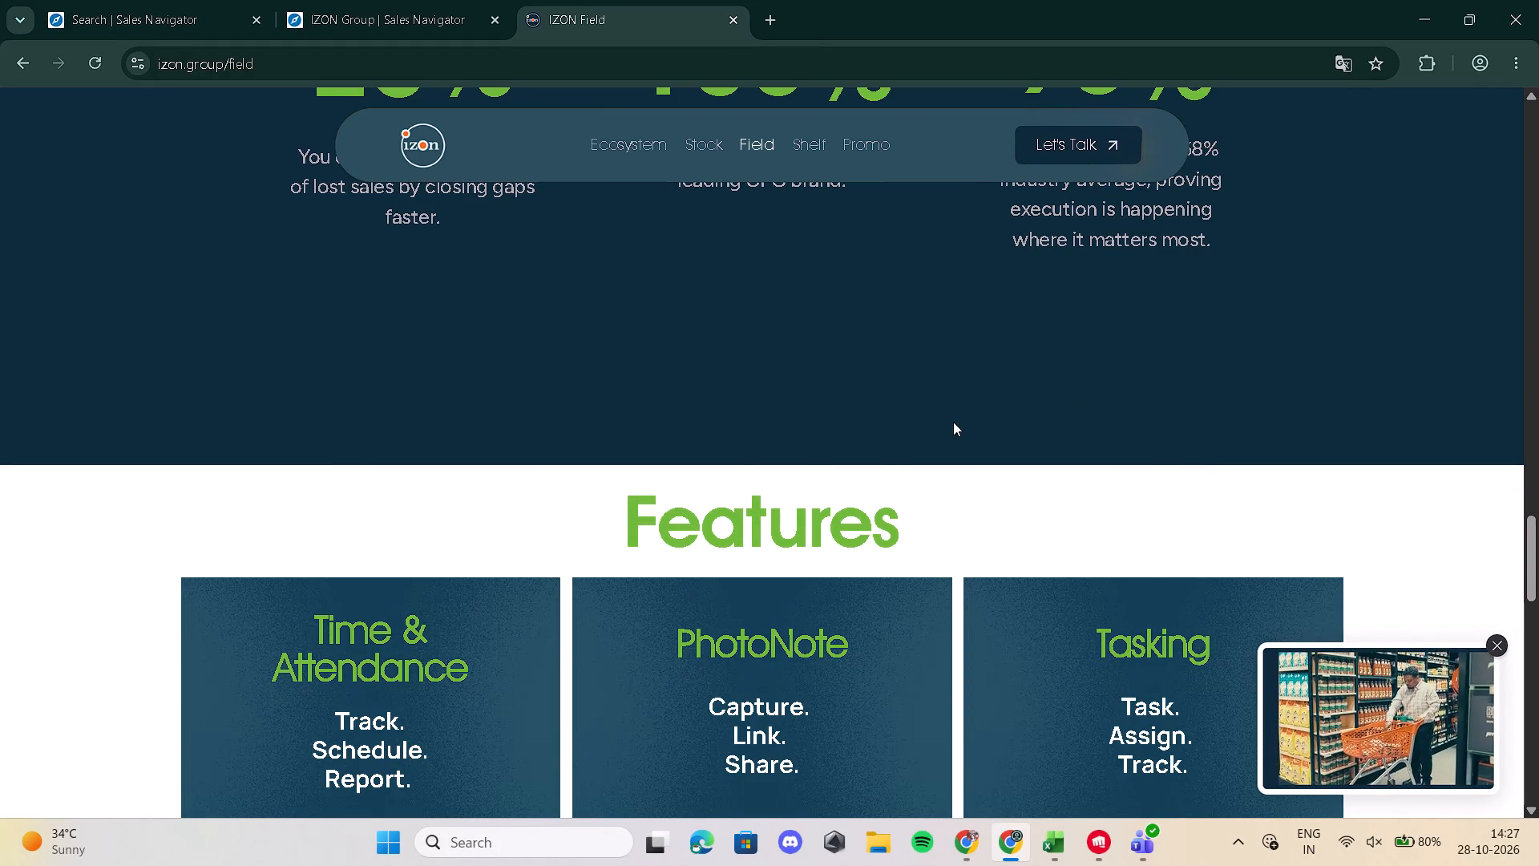
pyautogui.scroll(-3, 953, 422)
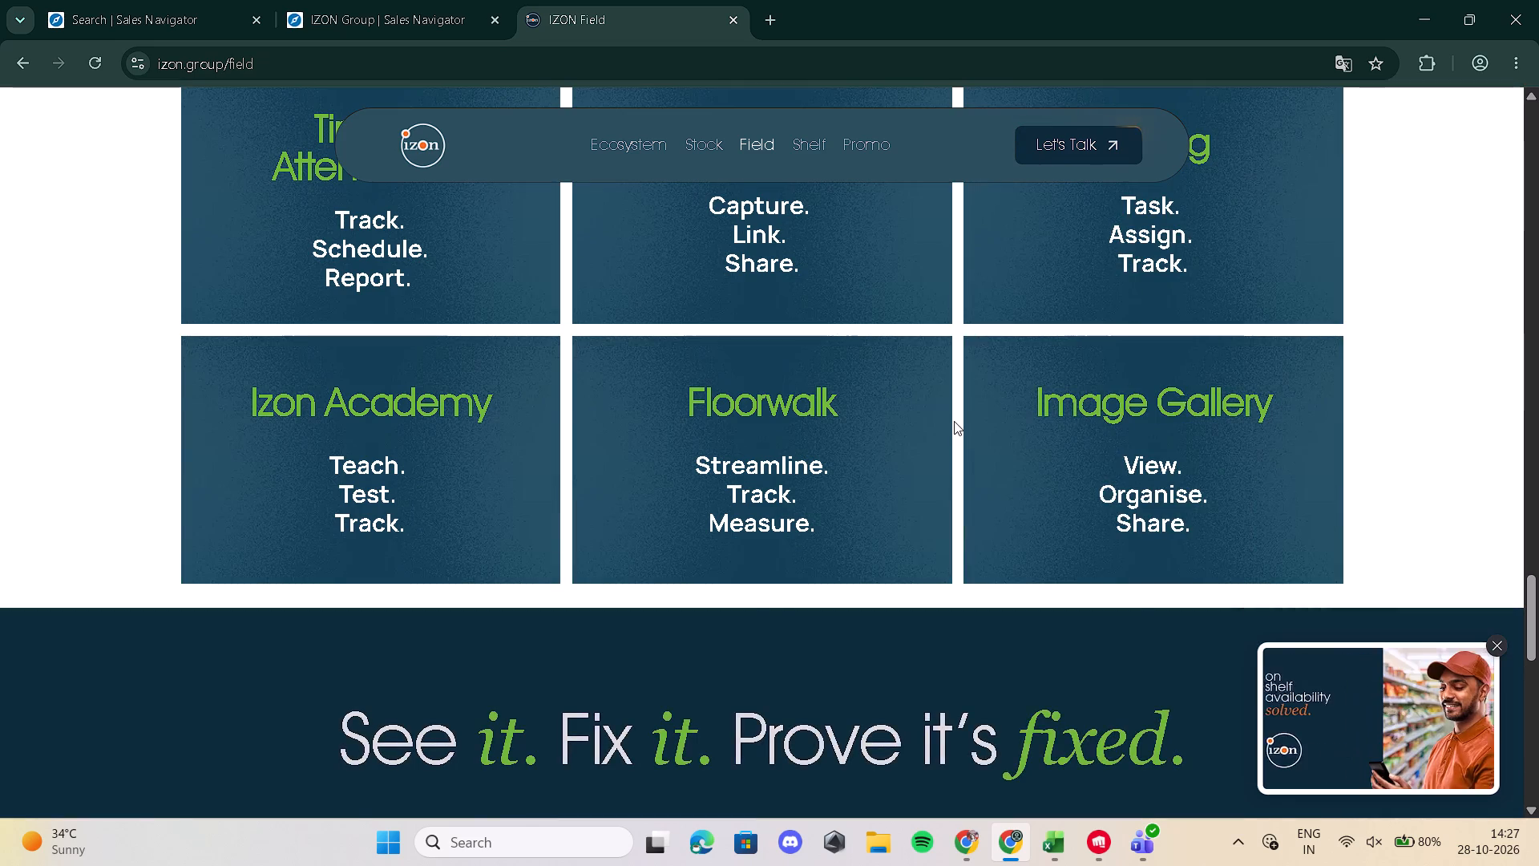
pyautogui.scroll(5, 954, 421)
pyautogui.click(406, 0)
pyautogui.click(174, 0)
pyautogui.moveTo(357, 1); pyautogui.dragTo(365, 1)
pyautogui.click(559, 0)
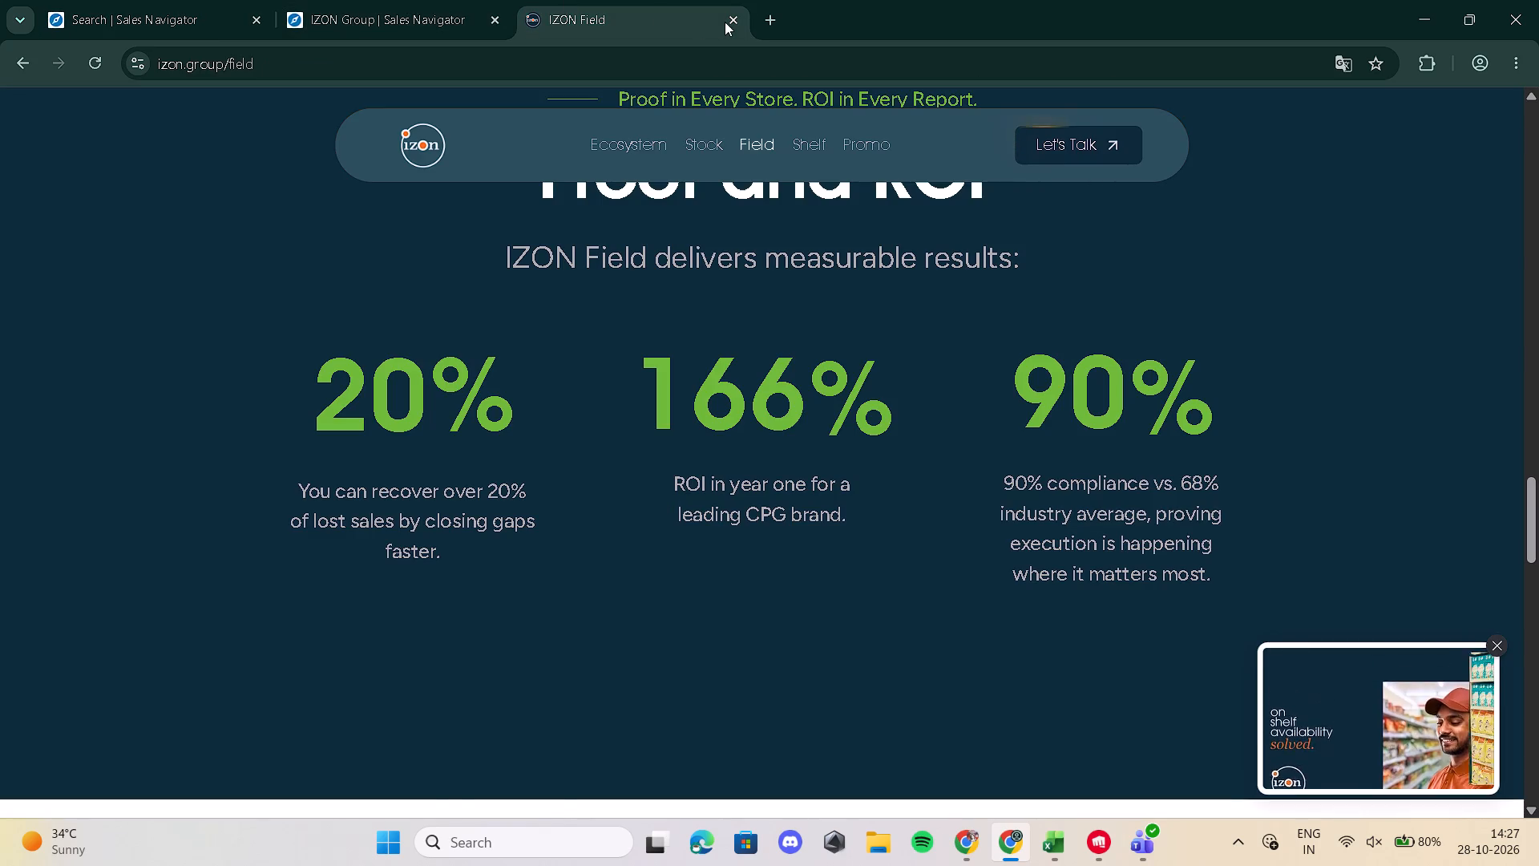
# Close the IZON Group website and its Sales Navigator account page.
pyautogui.doubleClick(725, 22)
pyautogui.click(498, 17)
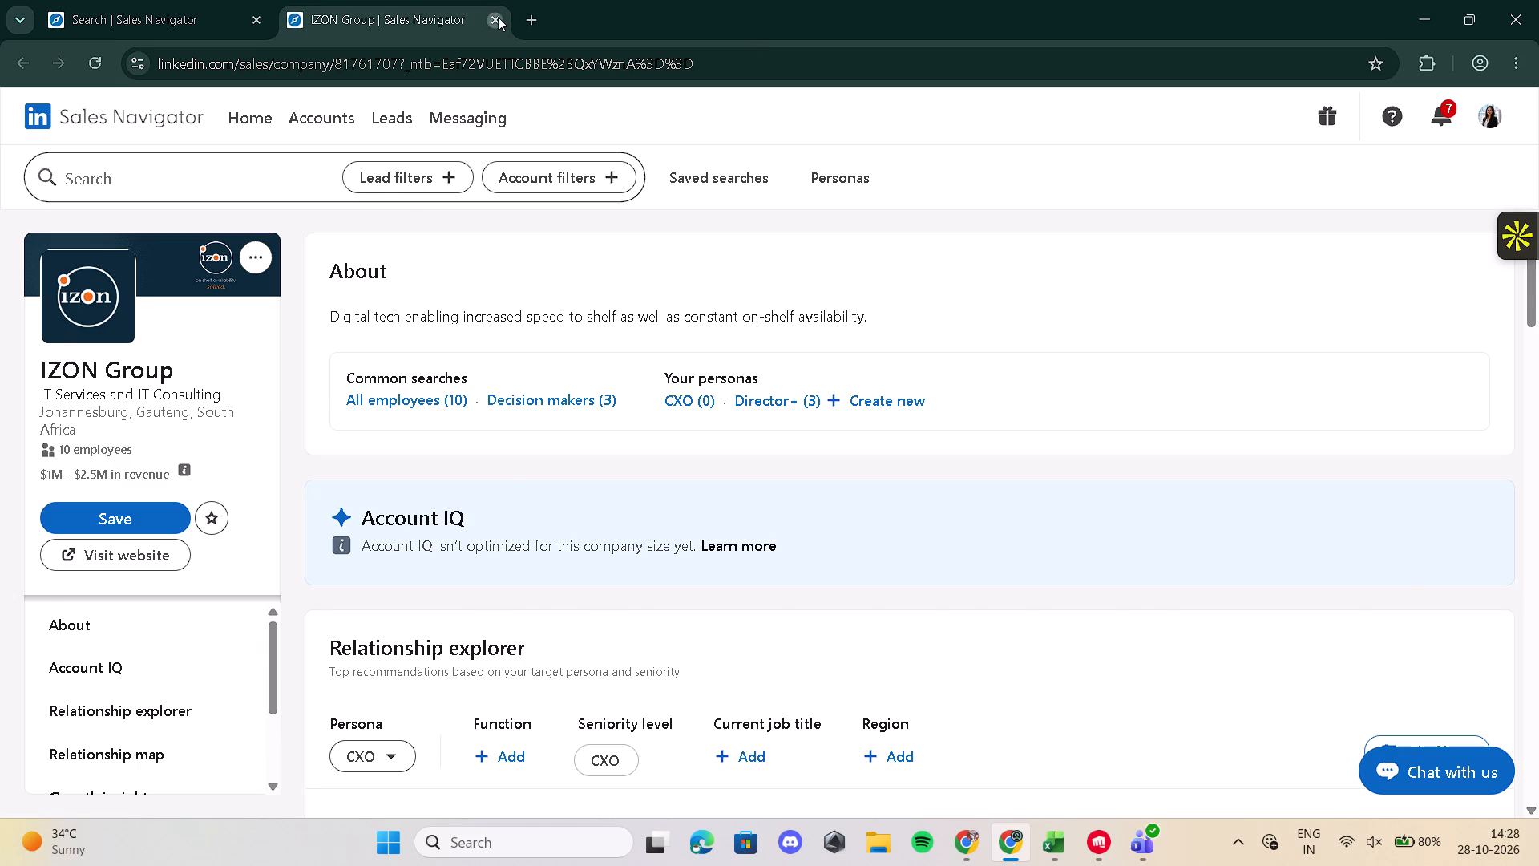
# Open the 85 | Group account in a separate tab from the last lead in the sms search results.
pyautogui.click(961, 435)
pyautogui.scroll(-2, 934, 385)
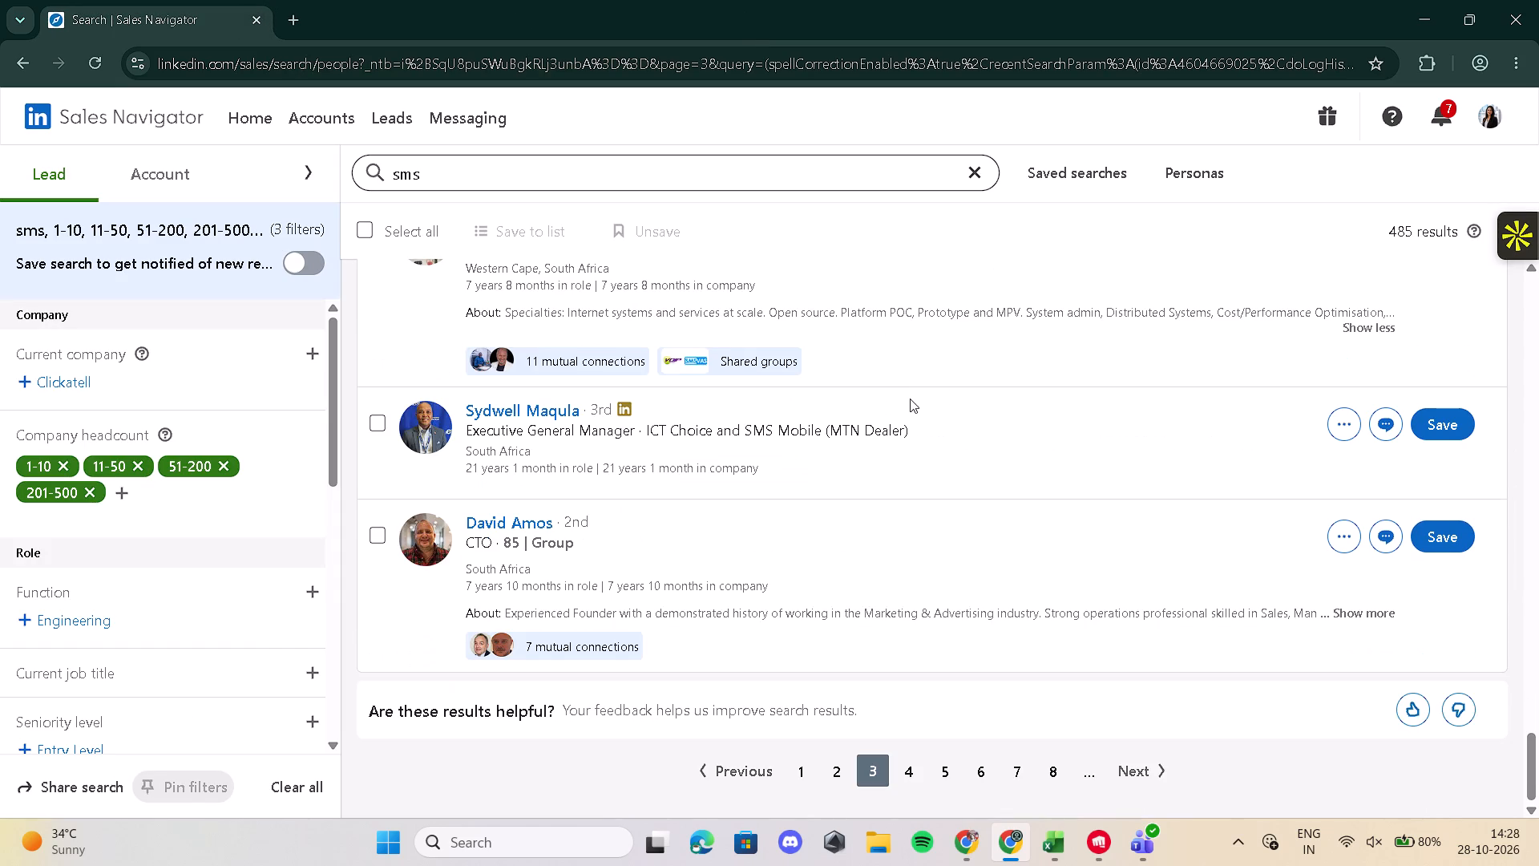
pyautogui.rightClick(548, 547)
pyautogui.click(686, 299)
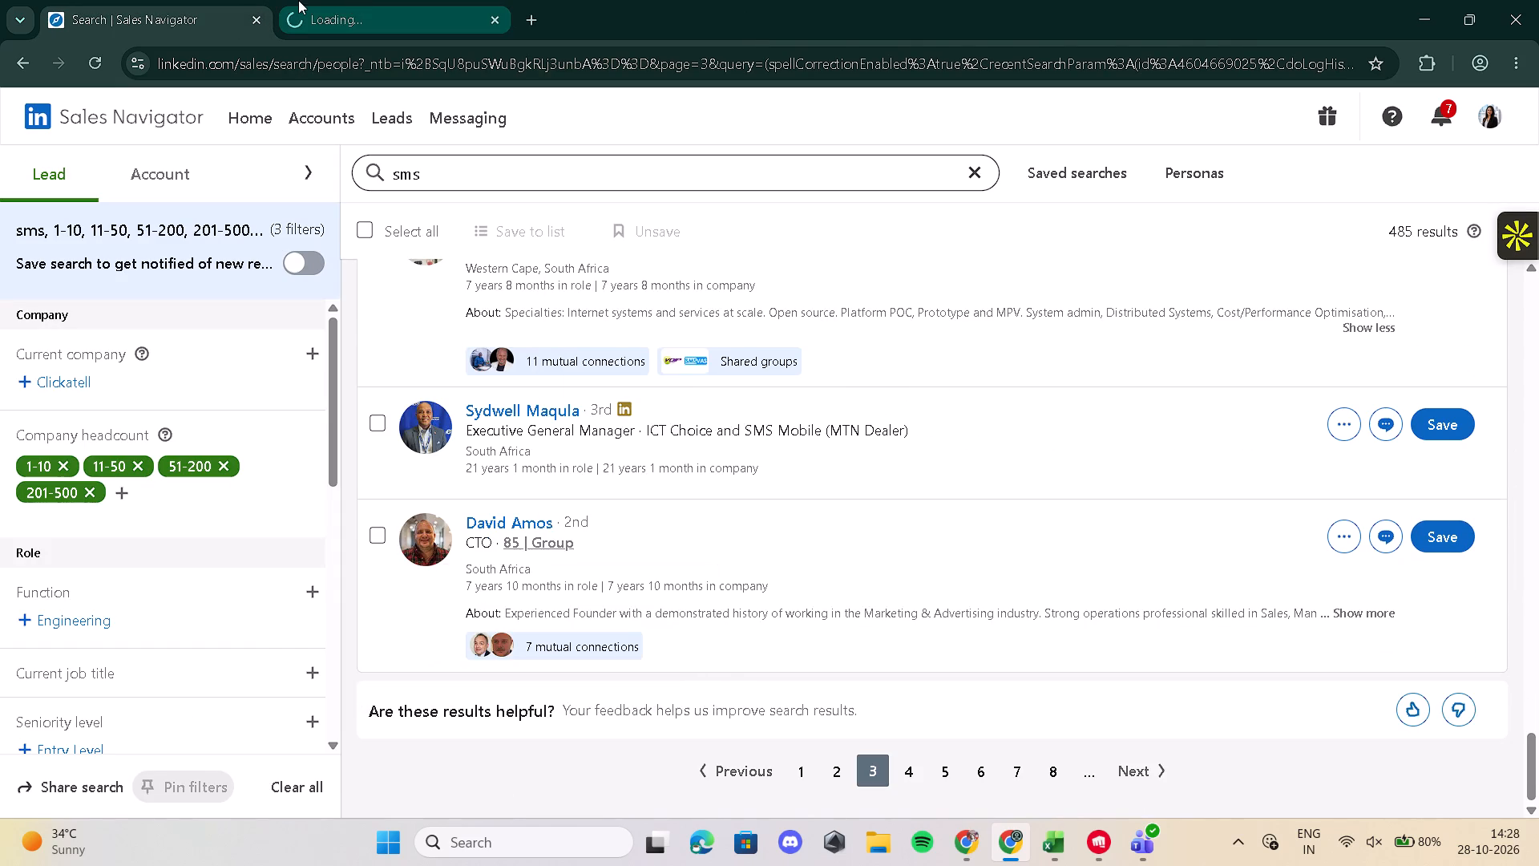
pyautogui.click(298, 0)
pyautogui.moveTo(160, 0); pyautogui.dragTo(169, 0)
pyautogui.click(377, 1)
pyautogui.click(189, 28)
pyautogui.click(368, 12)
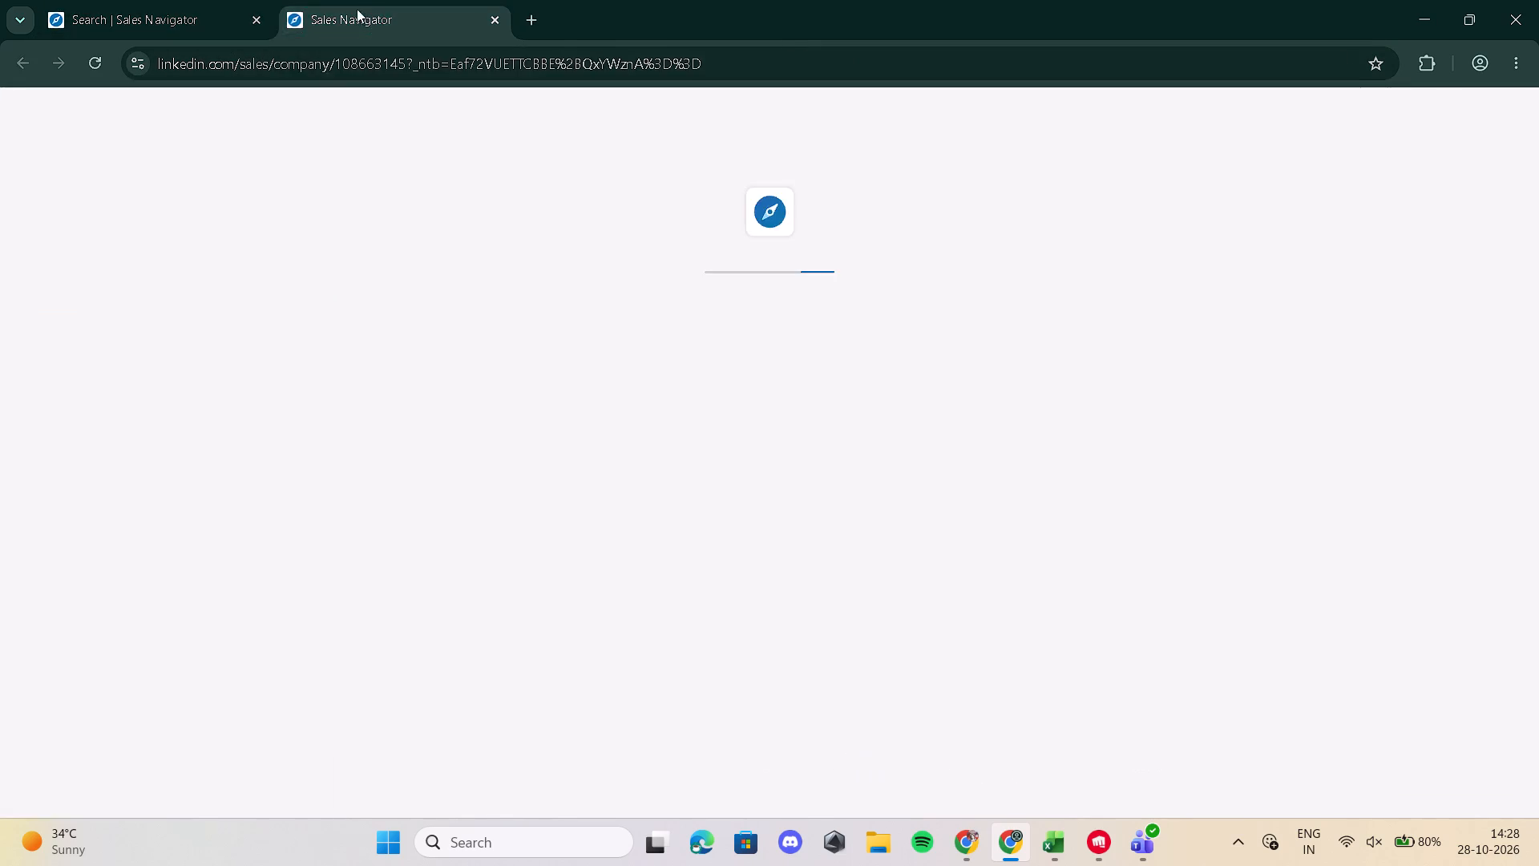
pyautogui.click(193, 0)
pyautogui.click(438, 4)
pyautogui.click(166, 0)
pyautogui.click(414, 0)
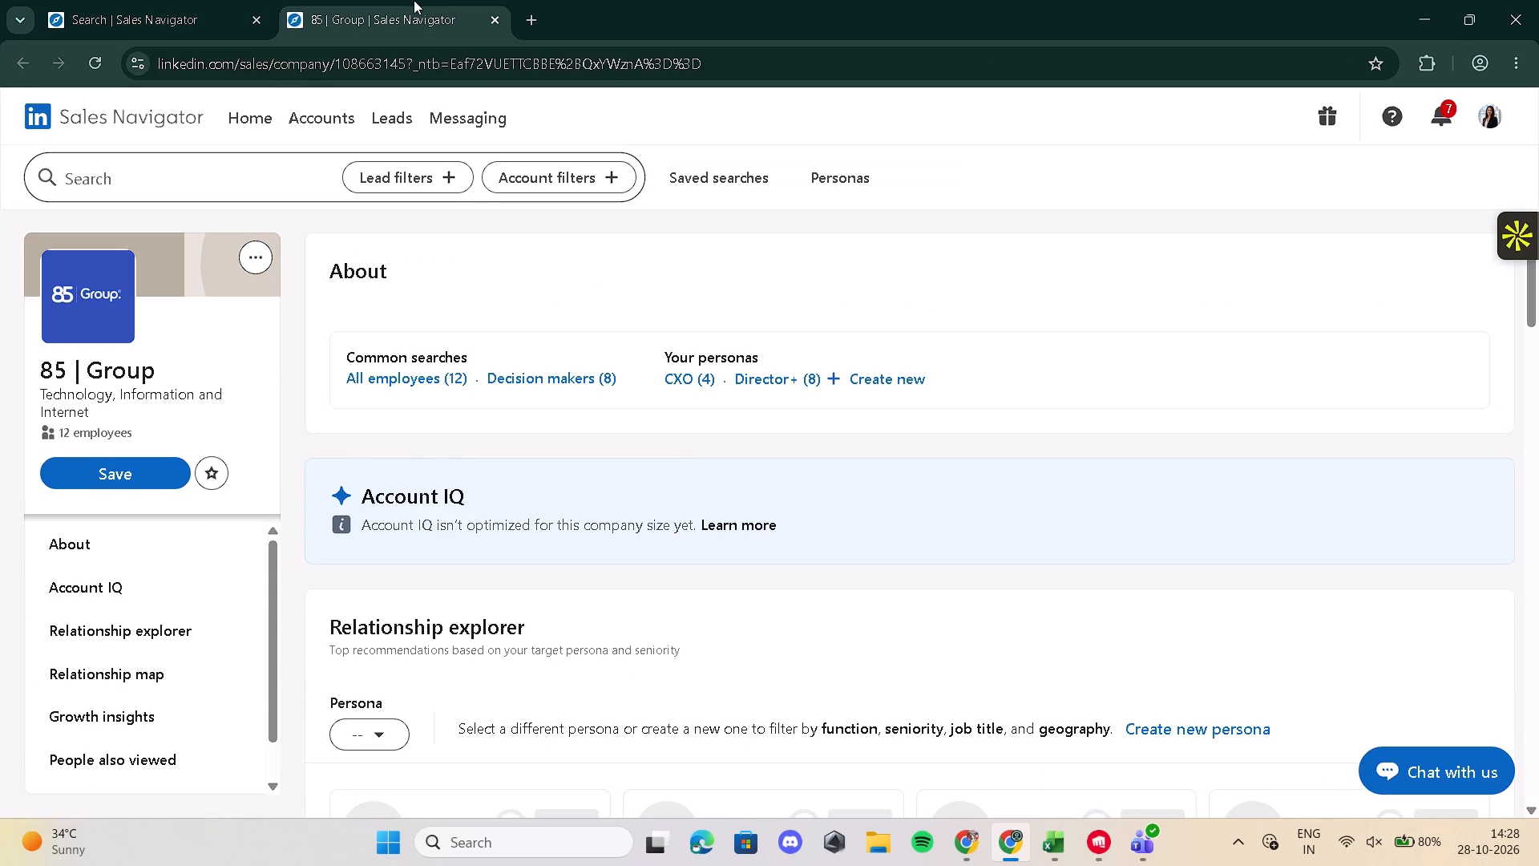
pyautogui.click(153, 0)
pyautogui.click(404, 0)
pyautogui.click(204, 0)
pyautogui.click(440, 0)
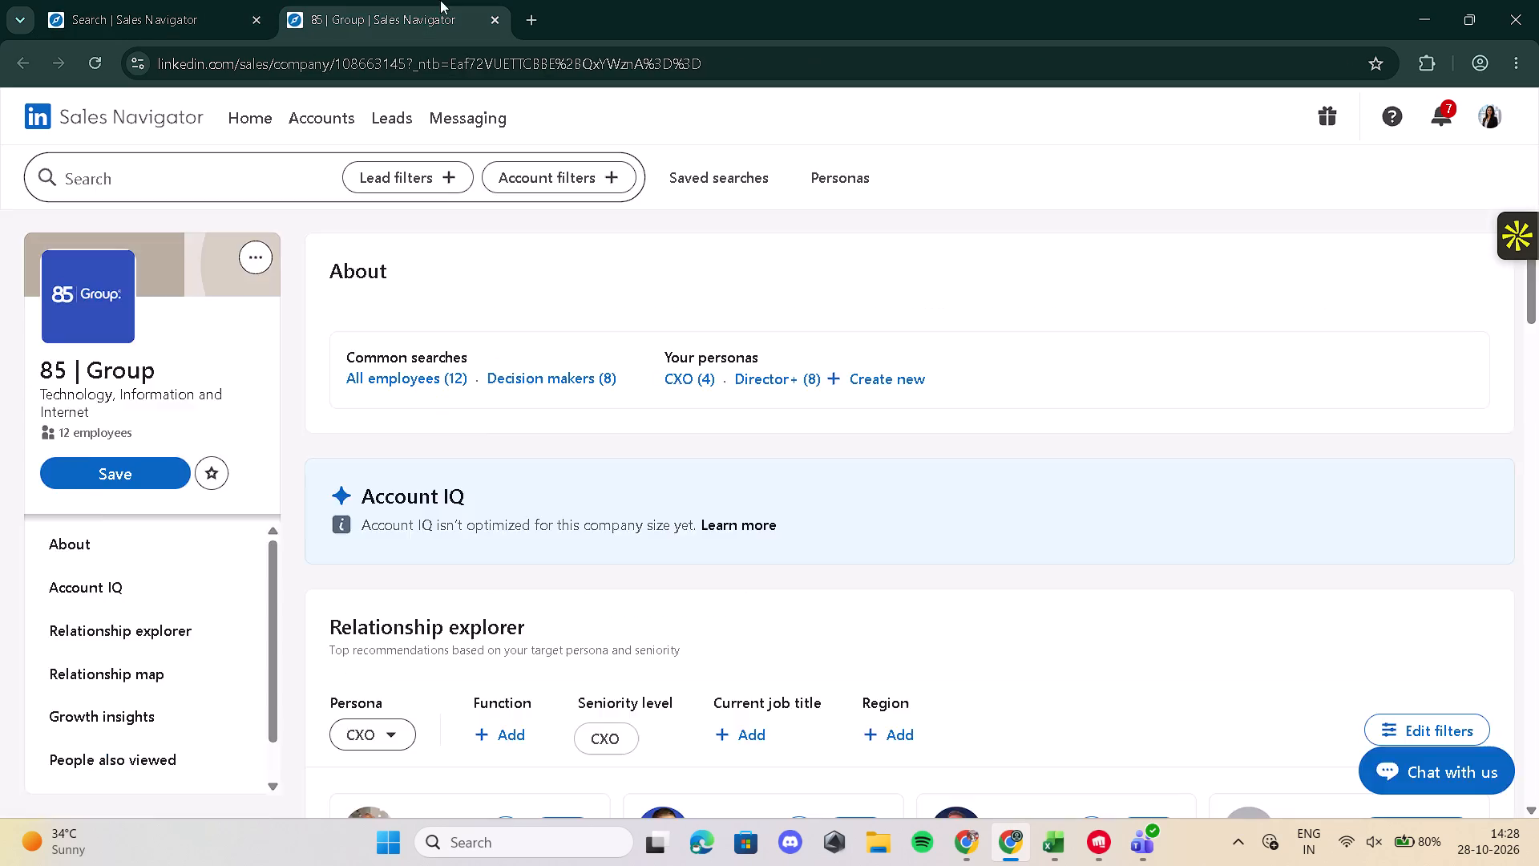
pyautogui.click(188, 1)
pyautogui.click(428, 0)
# Check the About section of 85 | Group's LinkedIn company page and close the company's pages.
pyautogui.click(247, 243)
pyautogui.click(256, 304)
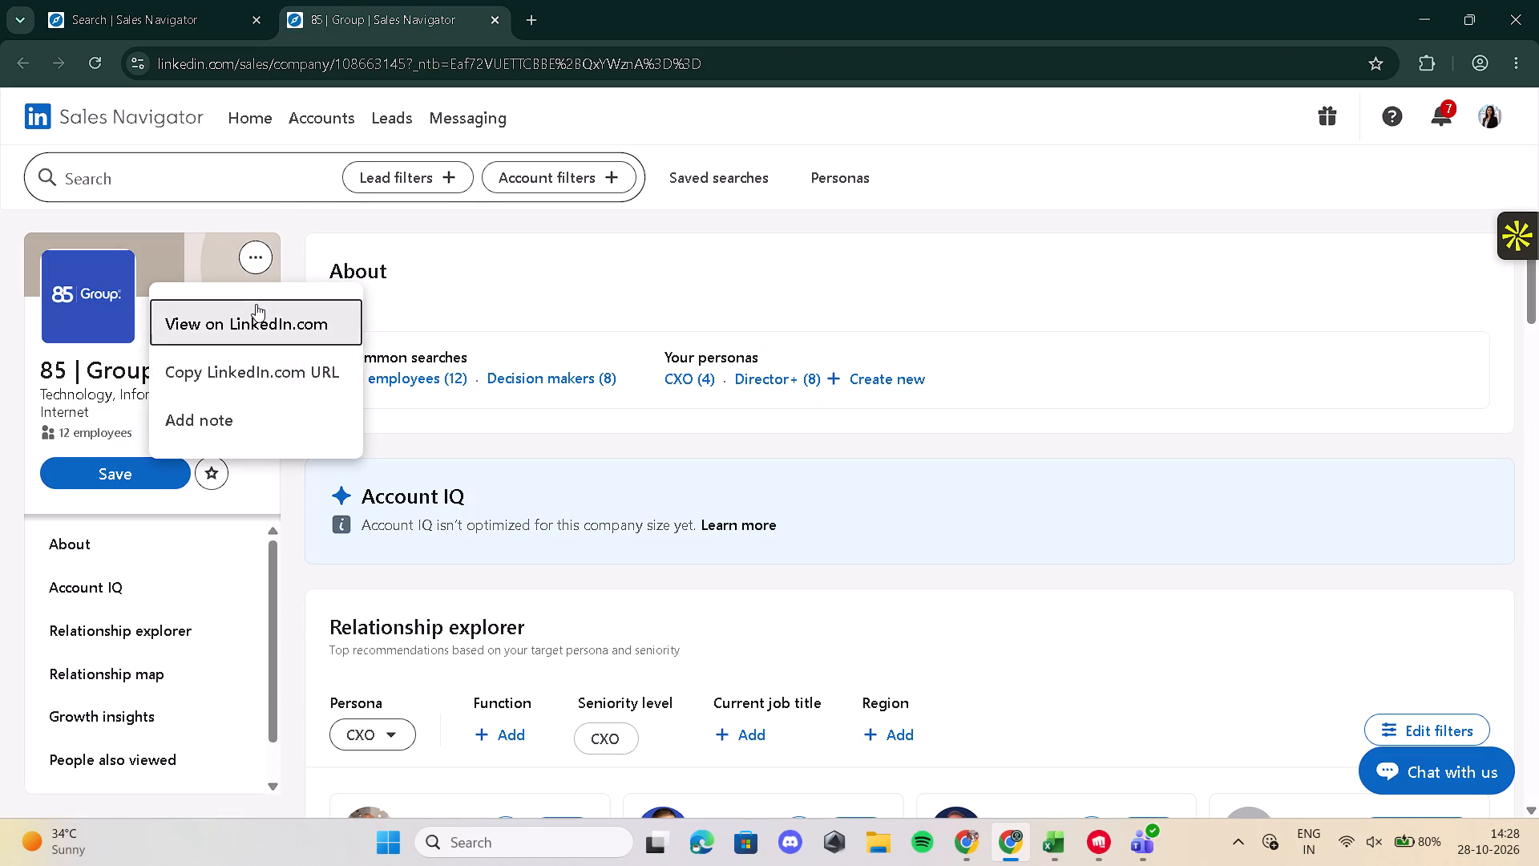
pyautogui.click(206, 4)
pyautogui.click(386, 0)
pyautogui.click(616, 0)
pyautogui.click(141, 0)
pyautogui.click(434, 0)
pyautogui.click(586, 0)
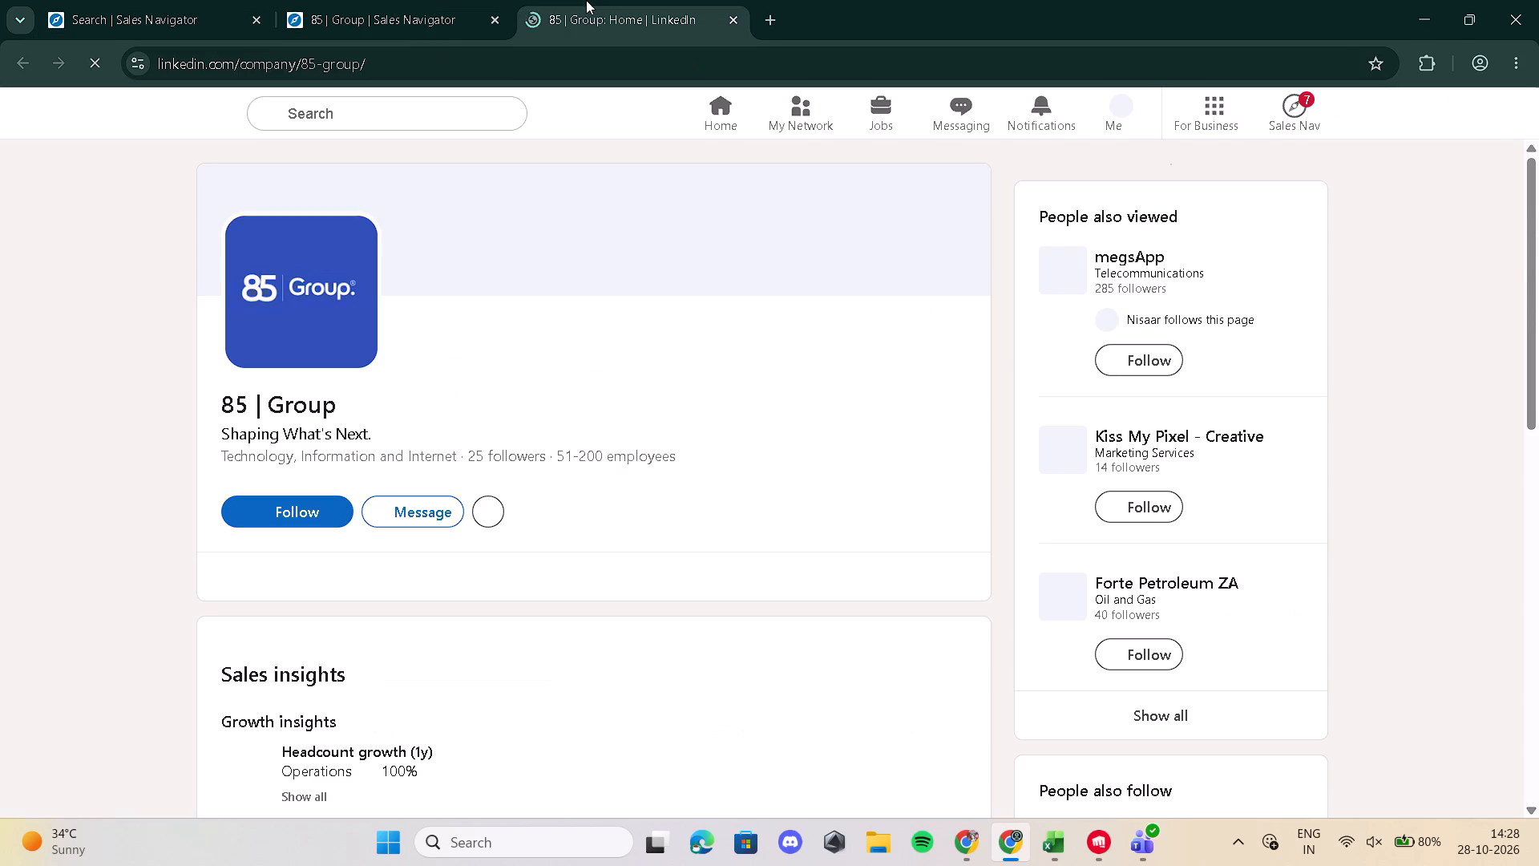
pyautogui.click(289, 584)
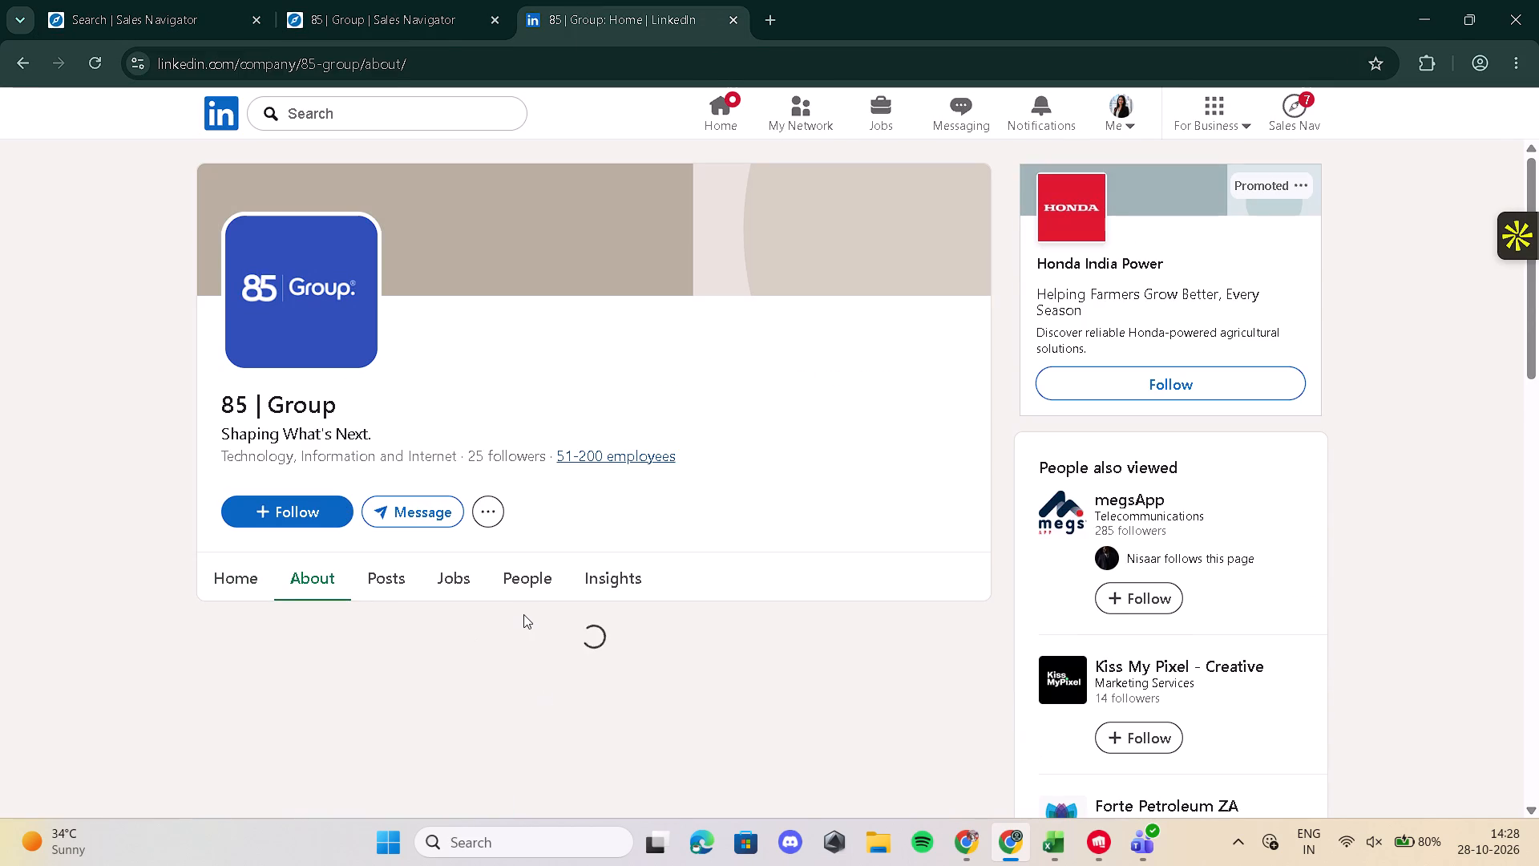
pyautogui.scroll(-2, 523, 614)
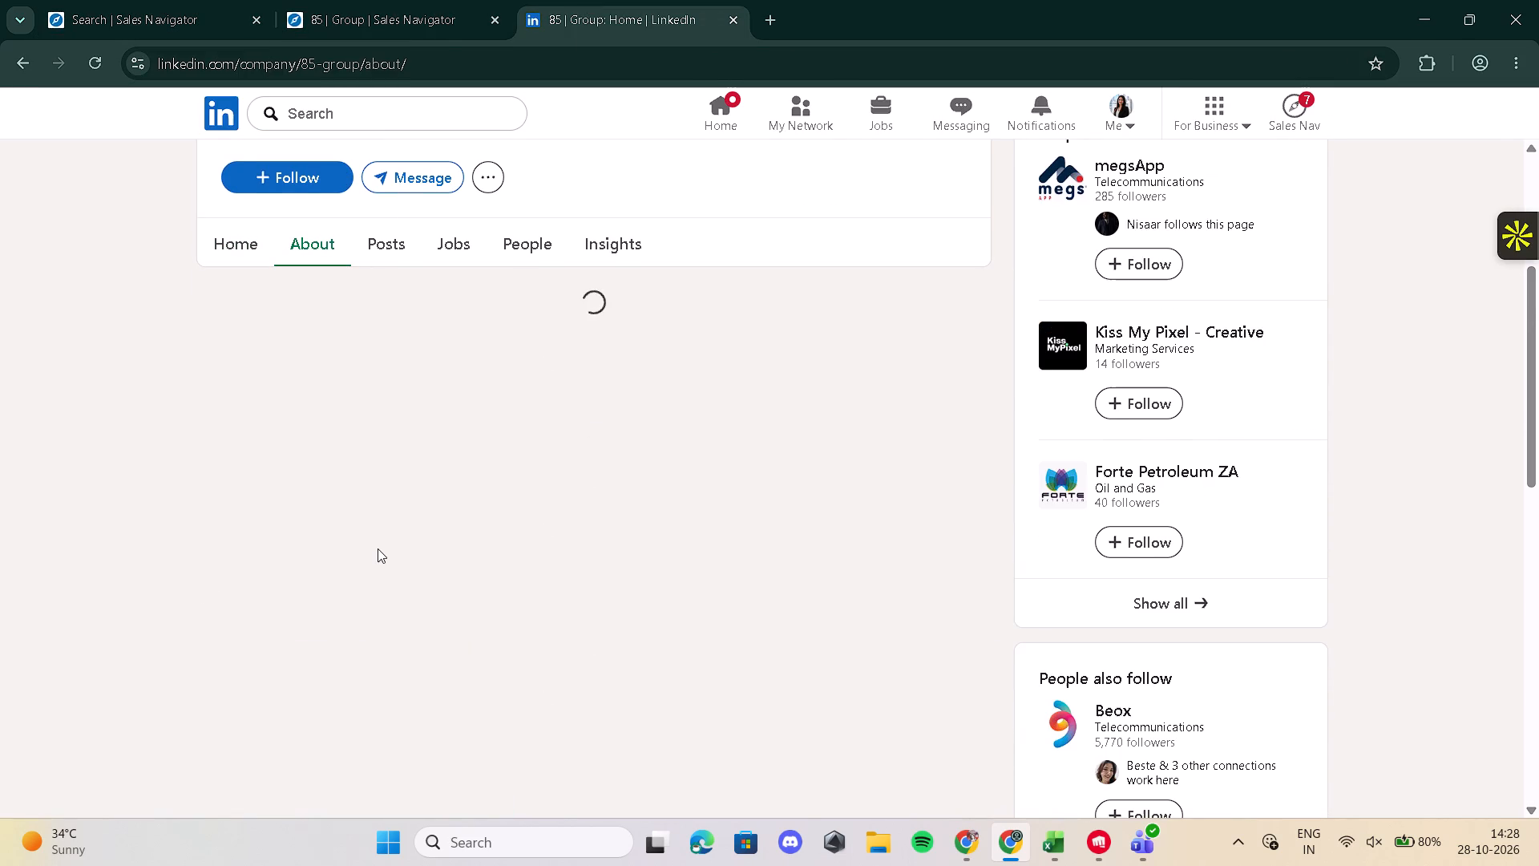
pyautogui.click(728, 19)
pyautogui.click(496, 17)
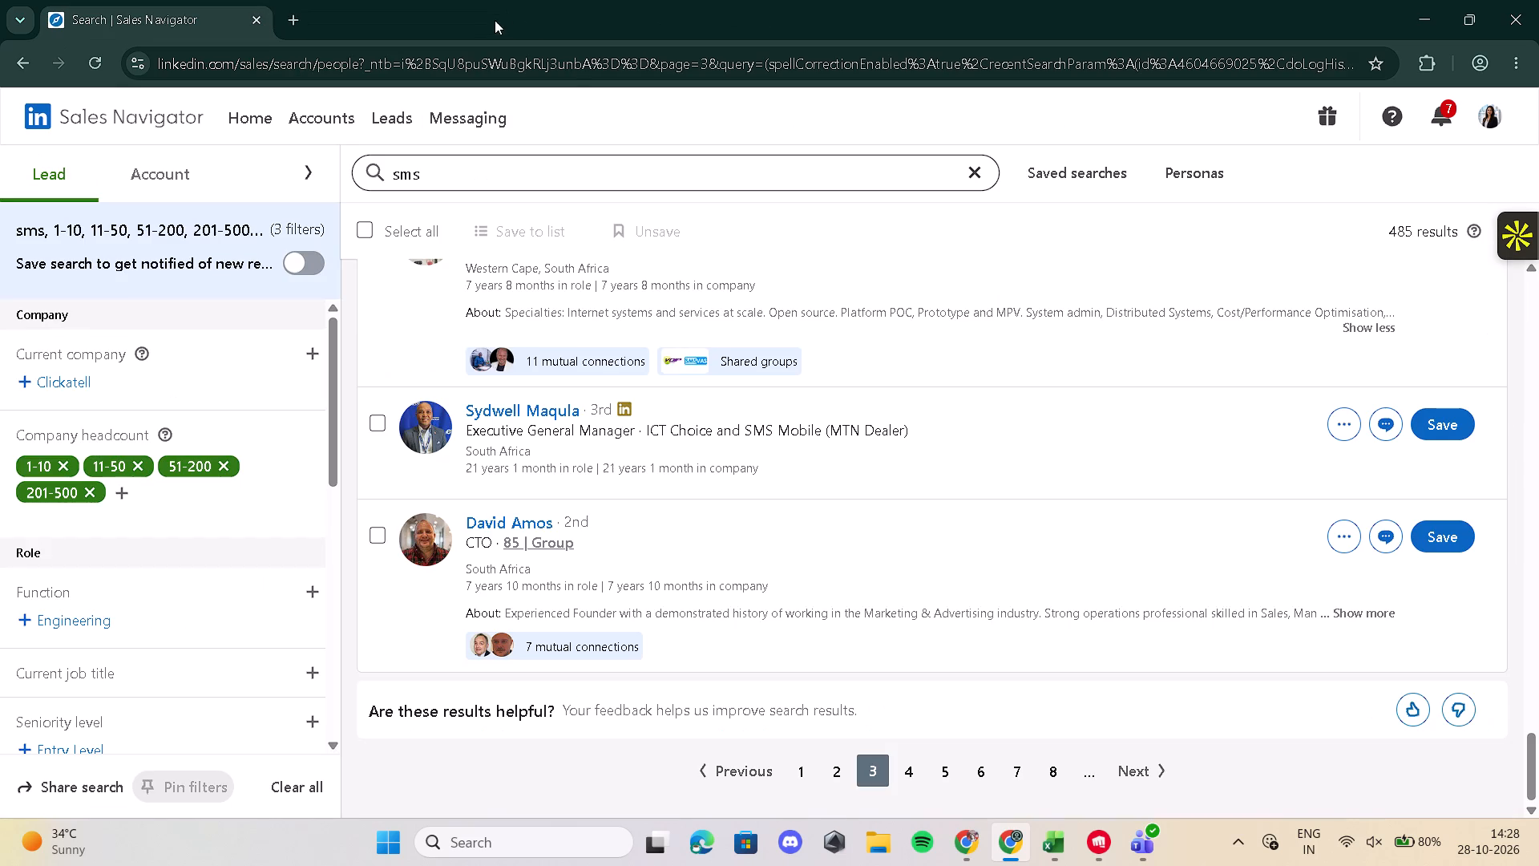
# Open the V8 Media account in a separate tab from page 4 of the sms lead results.
pyautogui.click(1020, 472)
pyautogui.click(911, 777)
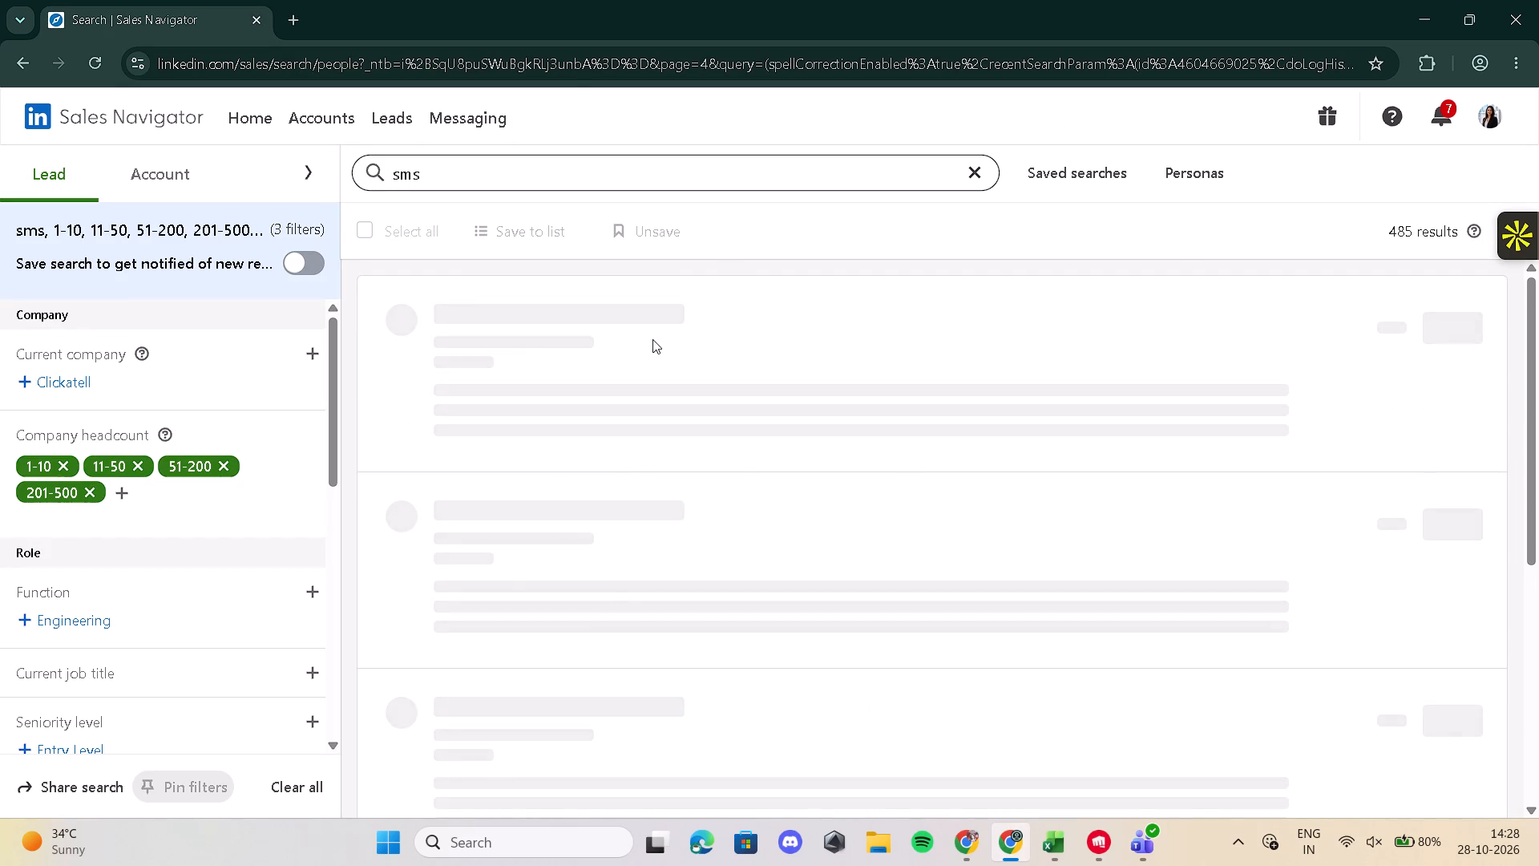
pyautogui.rightClick(651, 311)
pyautogui.click(756, 337)
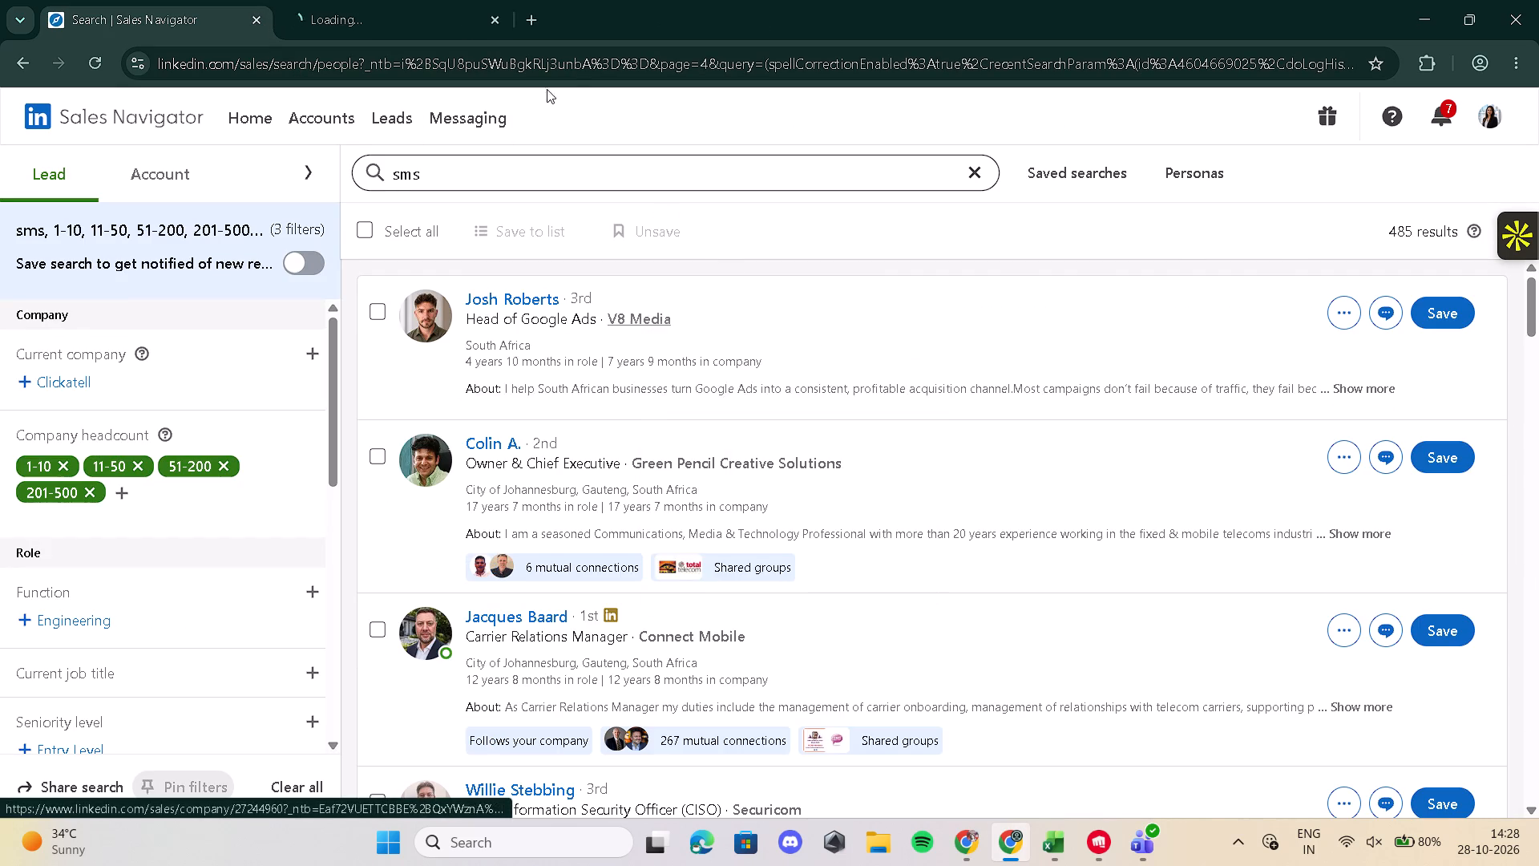
pyautogui.click(435, 3)
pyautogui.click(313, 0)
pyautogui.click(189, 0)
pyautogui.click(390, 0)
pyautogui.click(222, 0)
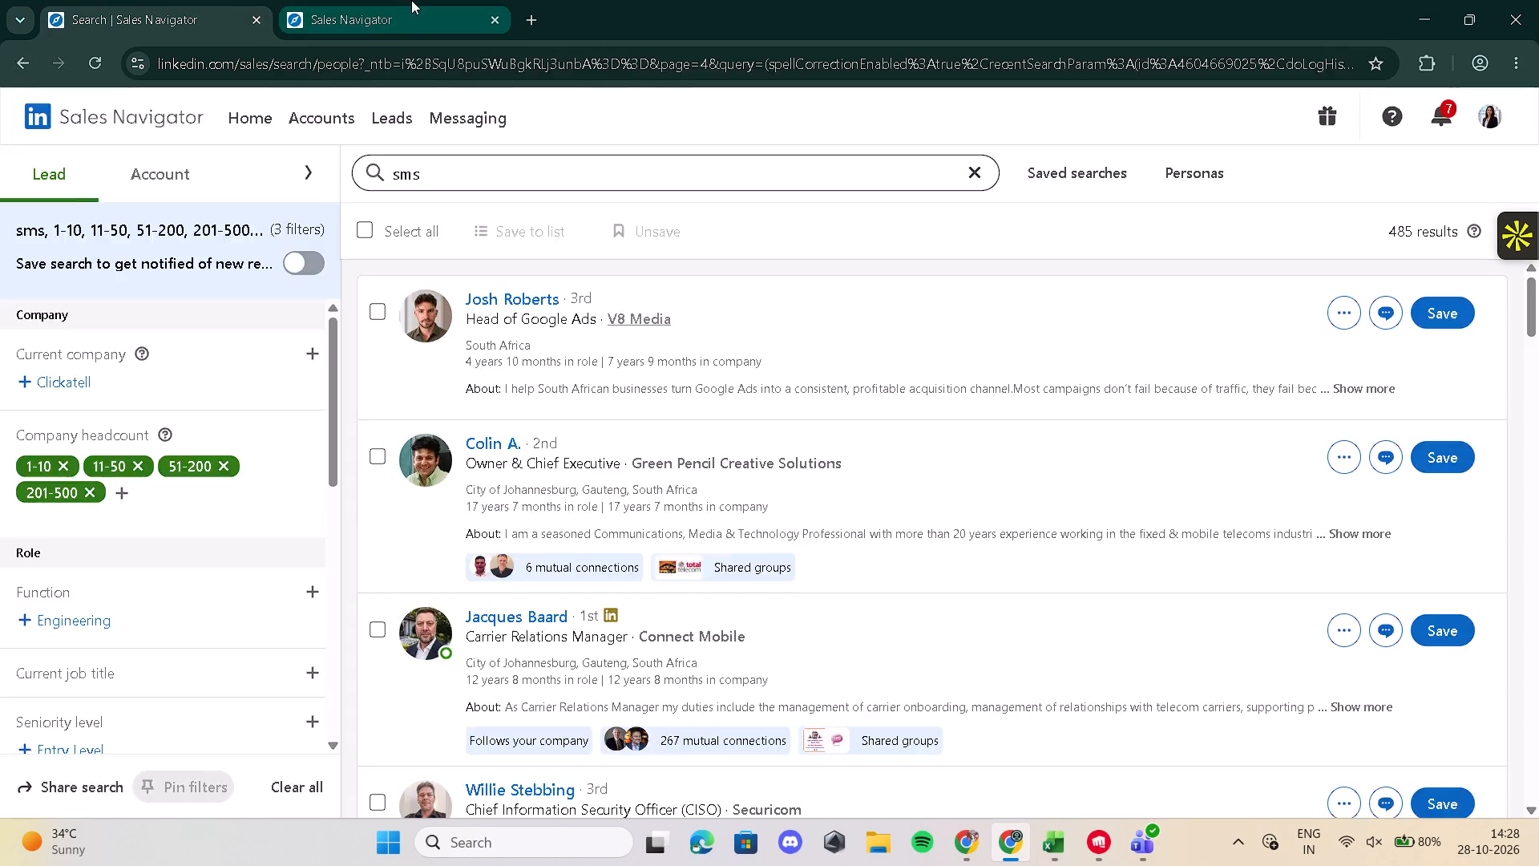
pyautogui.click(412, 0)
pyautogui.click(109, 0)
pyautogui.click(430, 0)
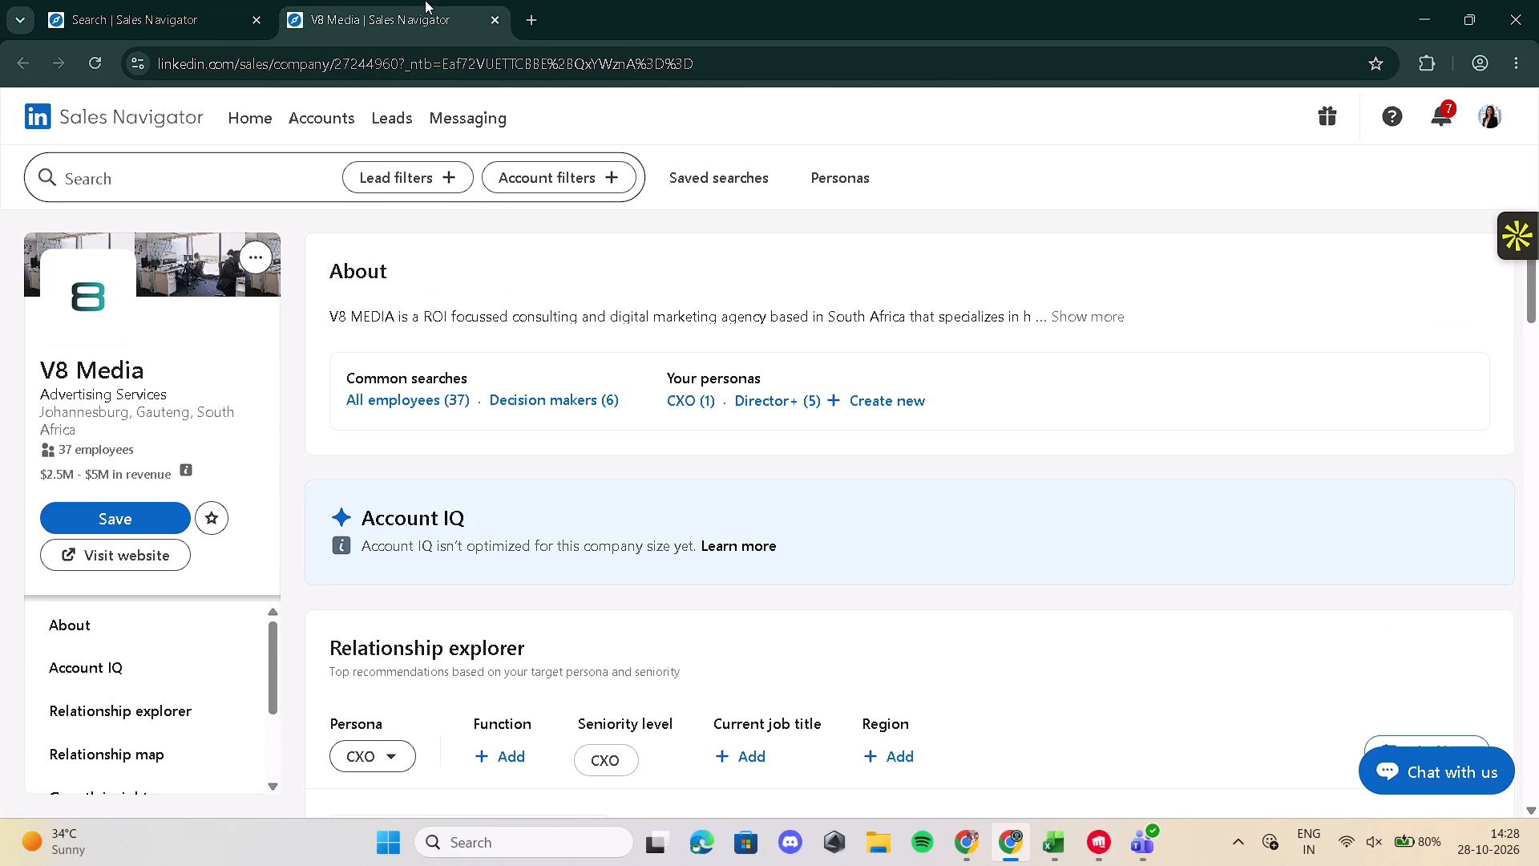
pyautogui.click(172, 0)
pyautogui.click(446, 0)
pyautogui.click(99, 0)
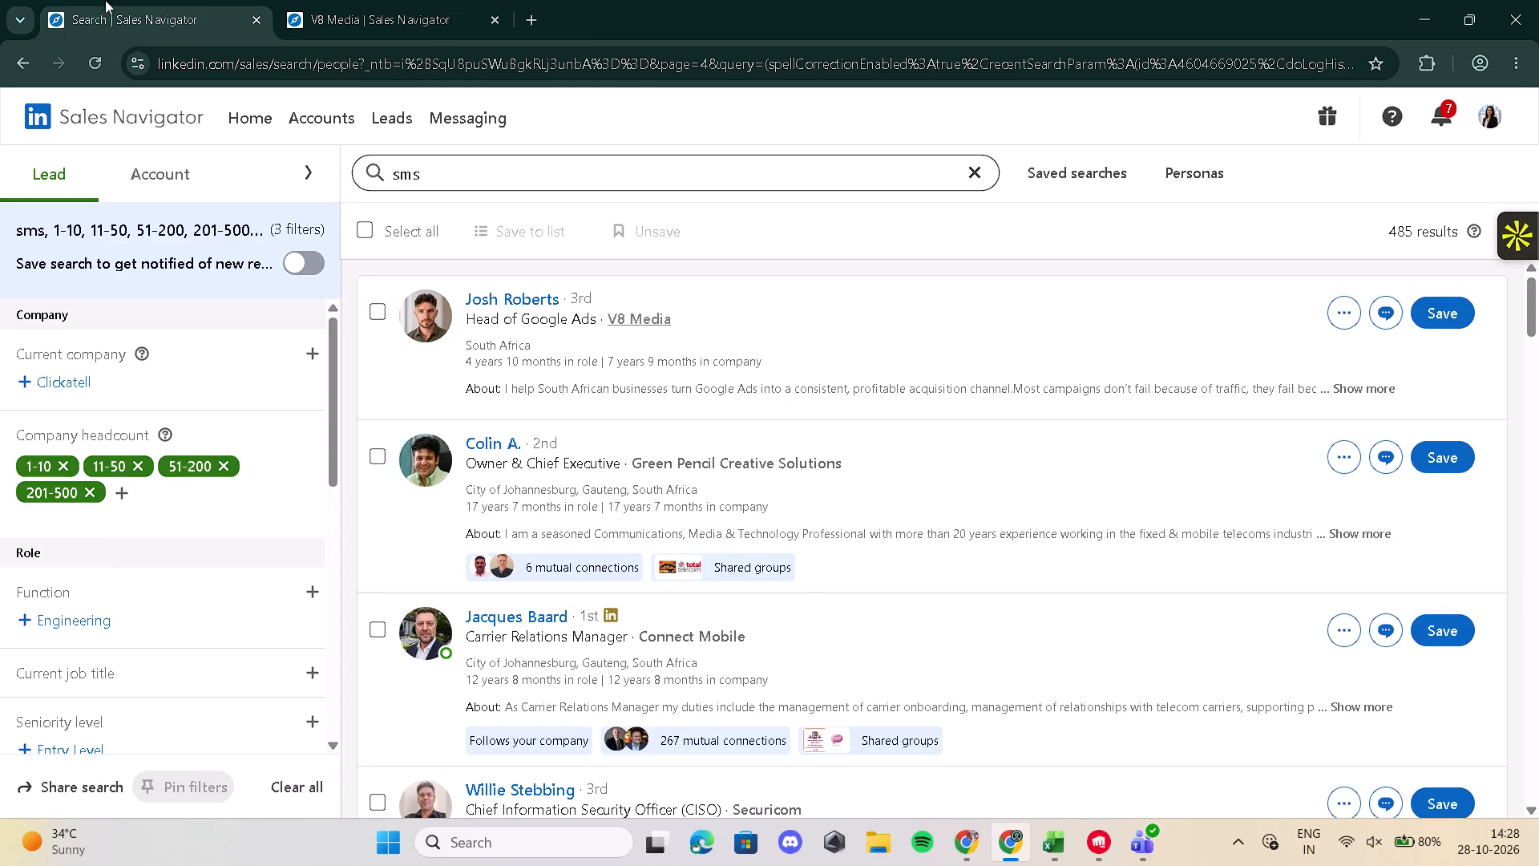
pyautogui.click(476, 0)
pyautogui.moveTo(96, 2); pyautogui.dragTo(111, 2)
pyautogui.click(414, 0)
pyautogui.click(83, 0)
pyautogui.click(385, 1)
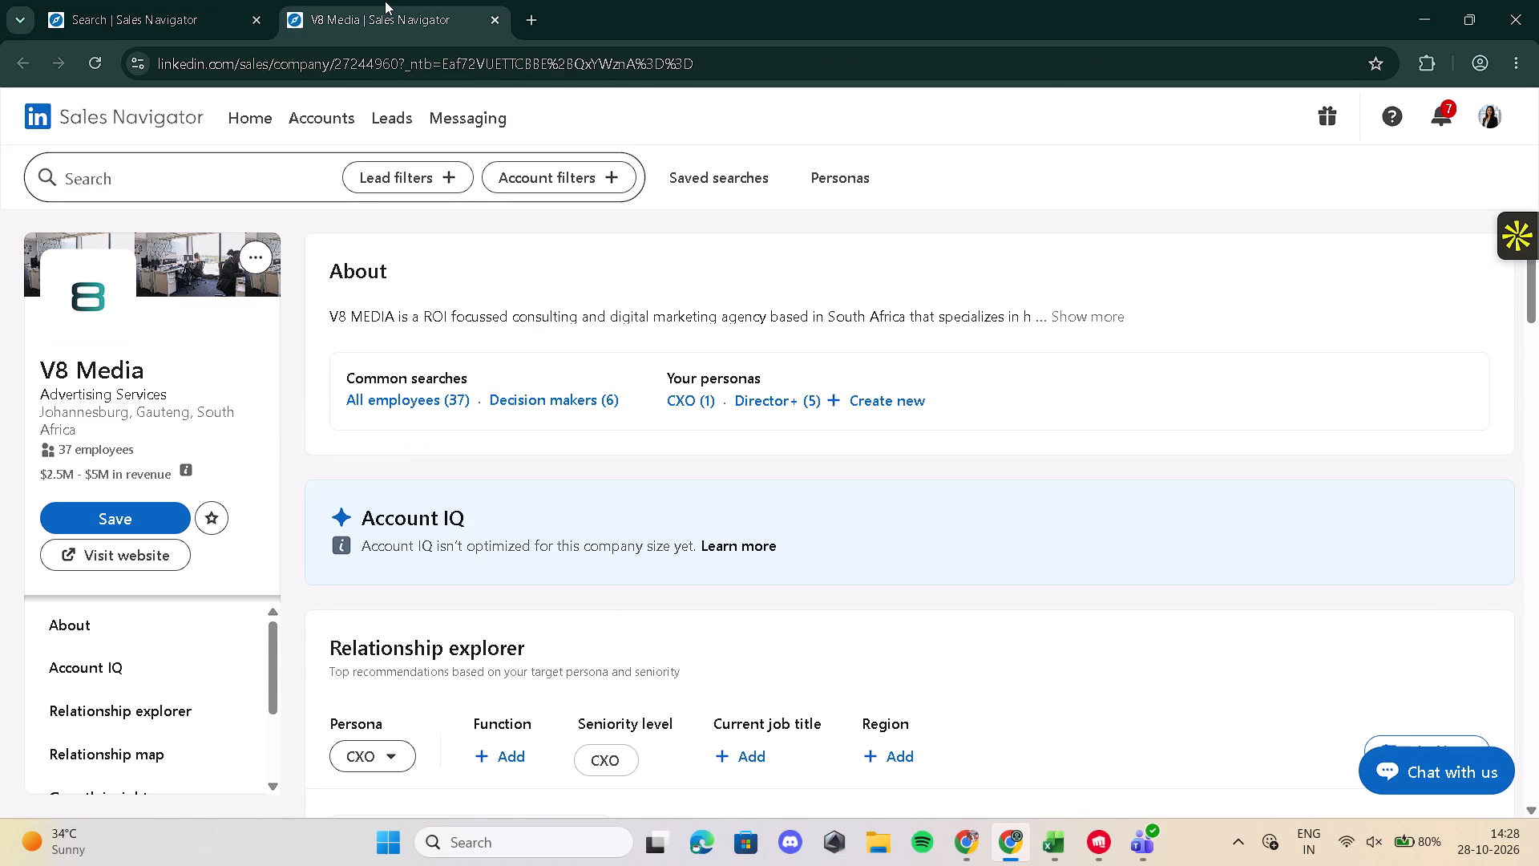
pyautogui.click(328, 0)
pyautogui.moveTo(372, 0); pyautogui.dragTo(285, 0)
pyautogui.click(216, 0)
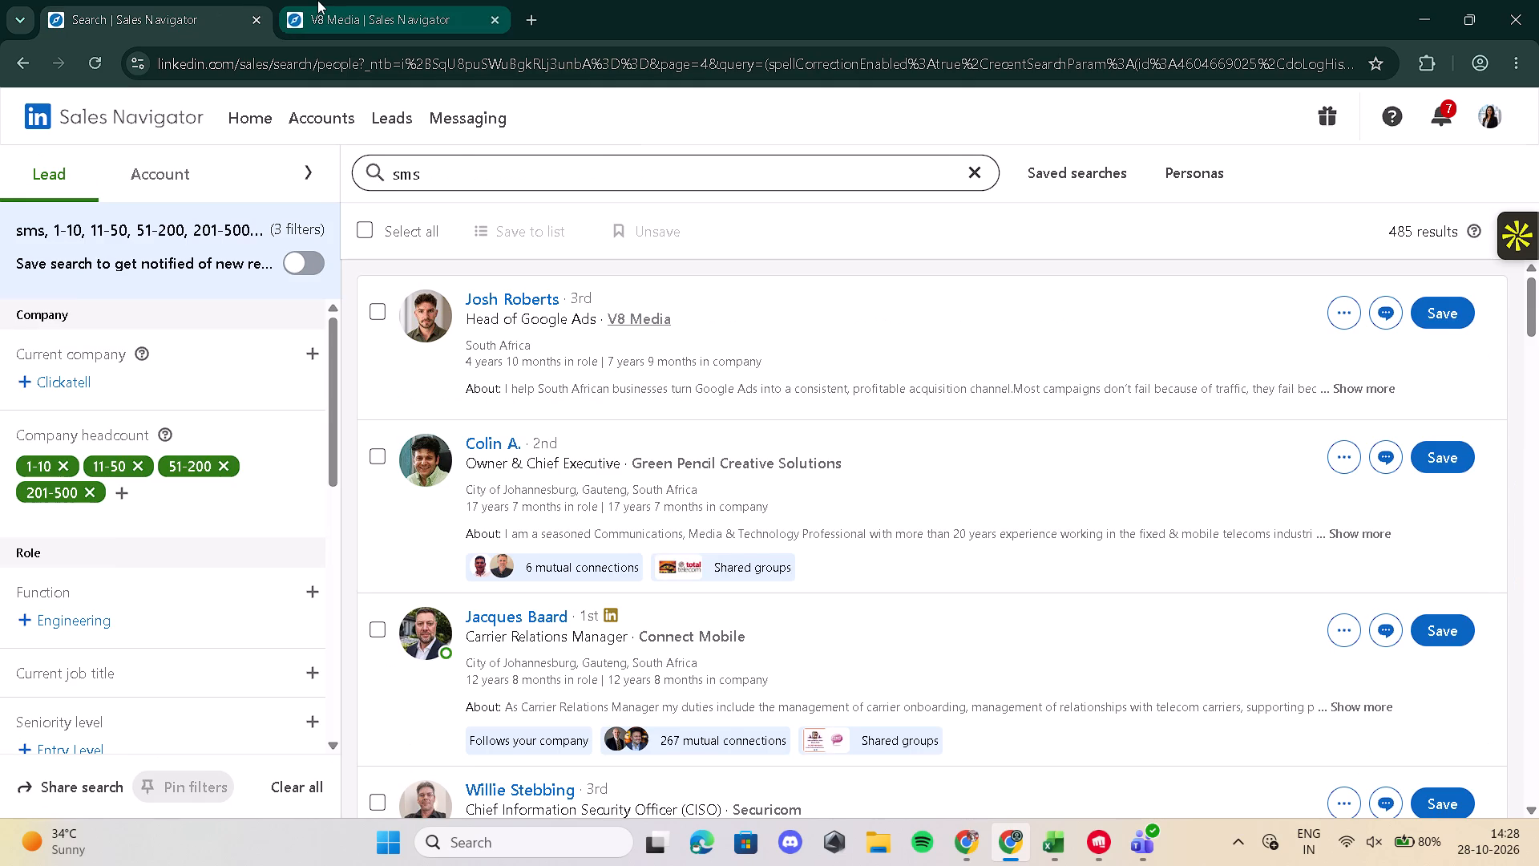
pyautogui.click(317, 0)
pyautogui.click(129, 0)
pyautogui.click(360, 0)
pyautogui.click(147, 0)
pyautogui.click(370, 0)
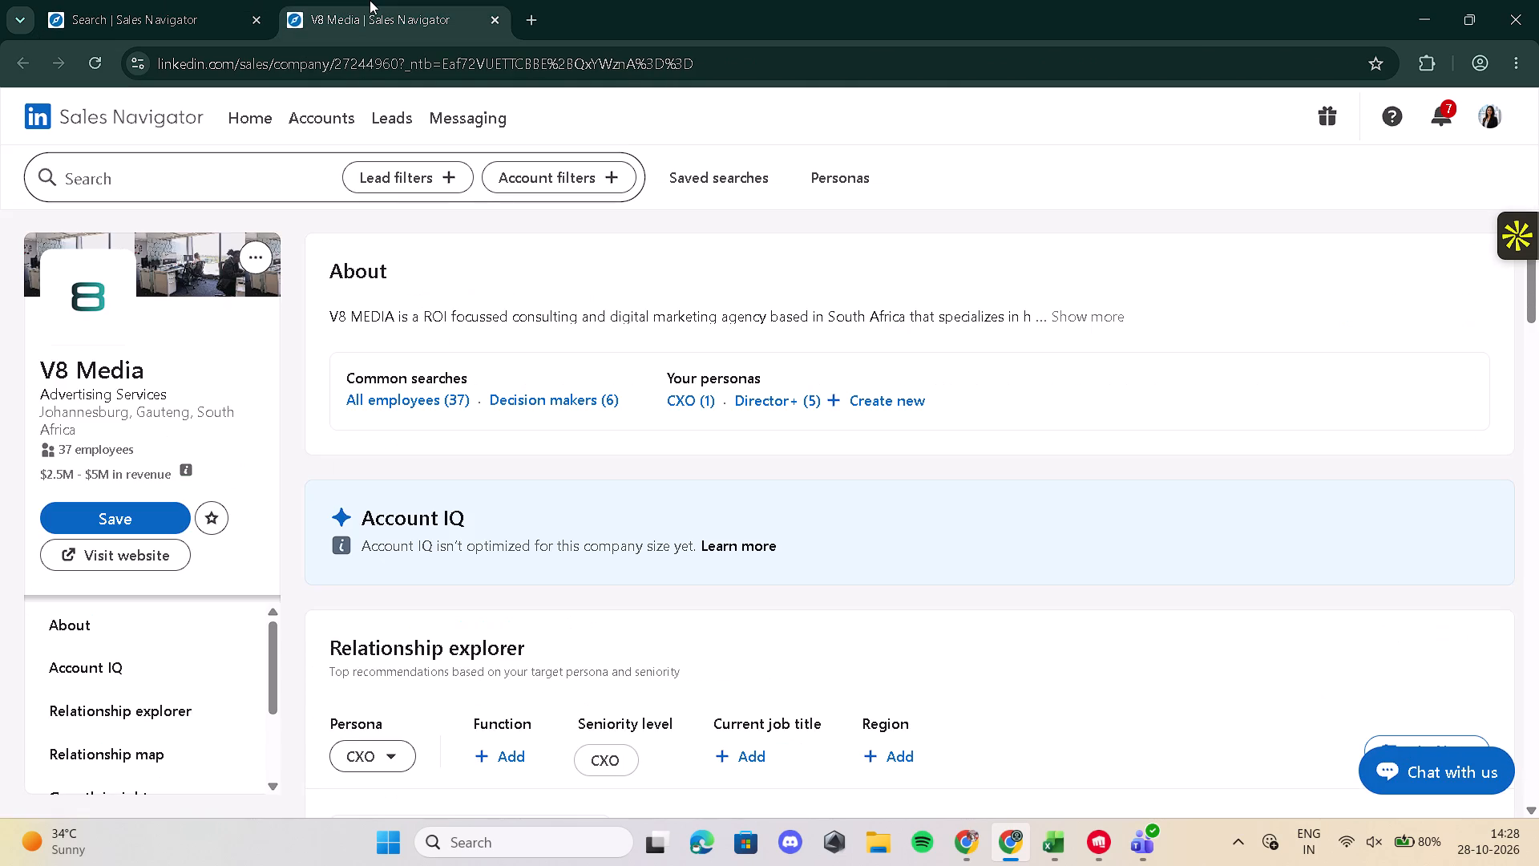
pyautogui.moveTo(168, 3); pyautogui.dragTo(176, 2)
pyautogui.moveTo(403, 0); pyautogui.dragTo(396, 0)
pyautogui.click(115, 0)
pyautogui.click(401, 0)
# Open V8 Media's website in a separate tab from its Sales Navigator account.
pyautogui.rightClick(135, 560)
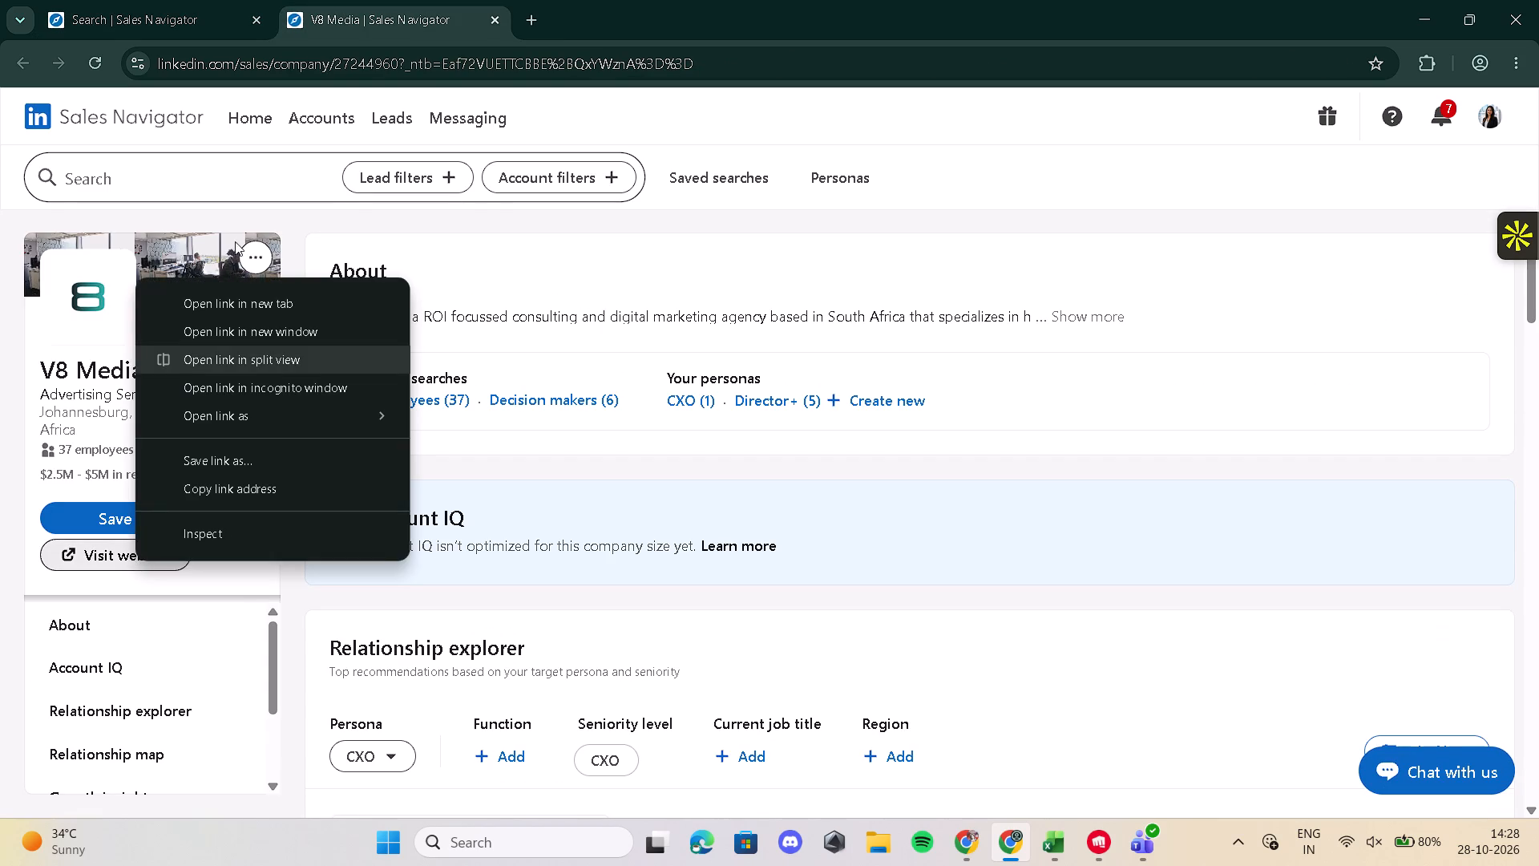
pyautogui.click(241, 296)
pyautogui.click(127, 44)
pyautogui.click(134, 32)
pyautogui.click(392, 0)
pyautogui.click(551, 0)
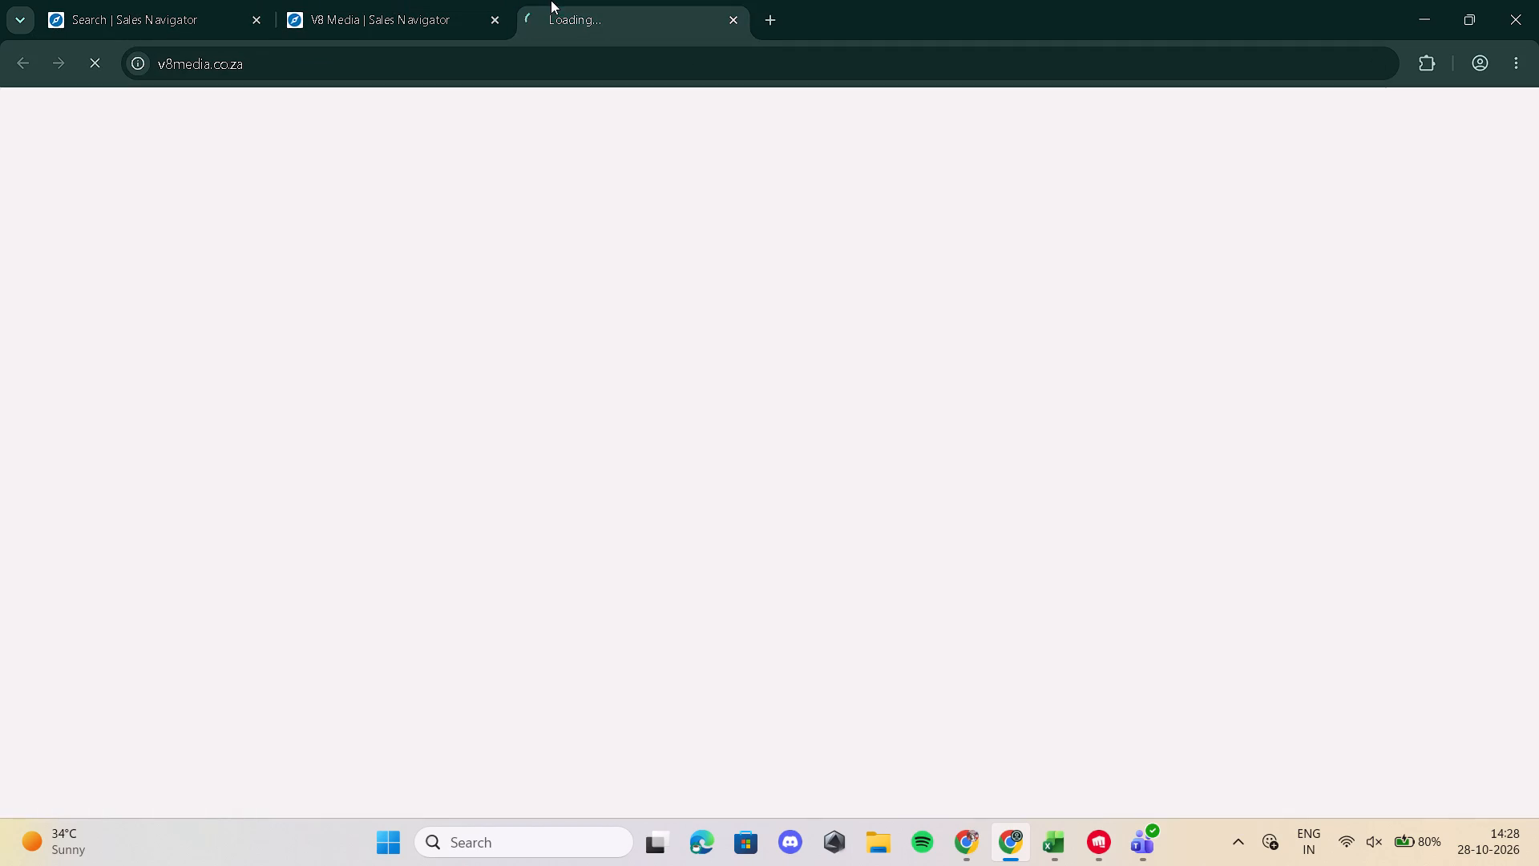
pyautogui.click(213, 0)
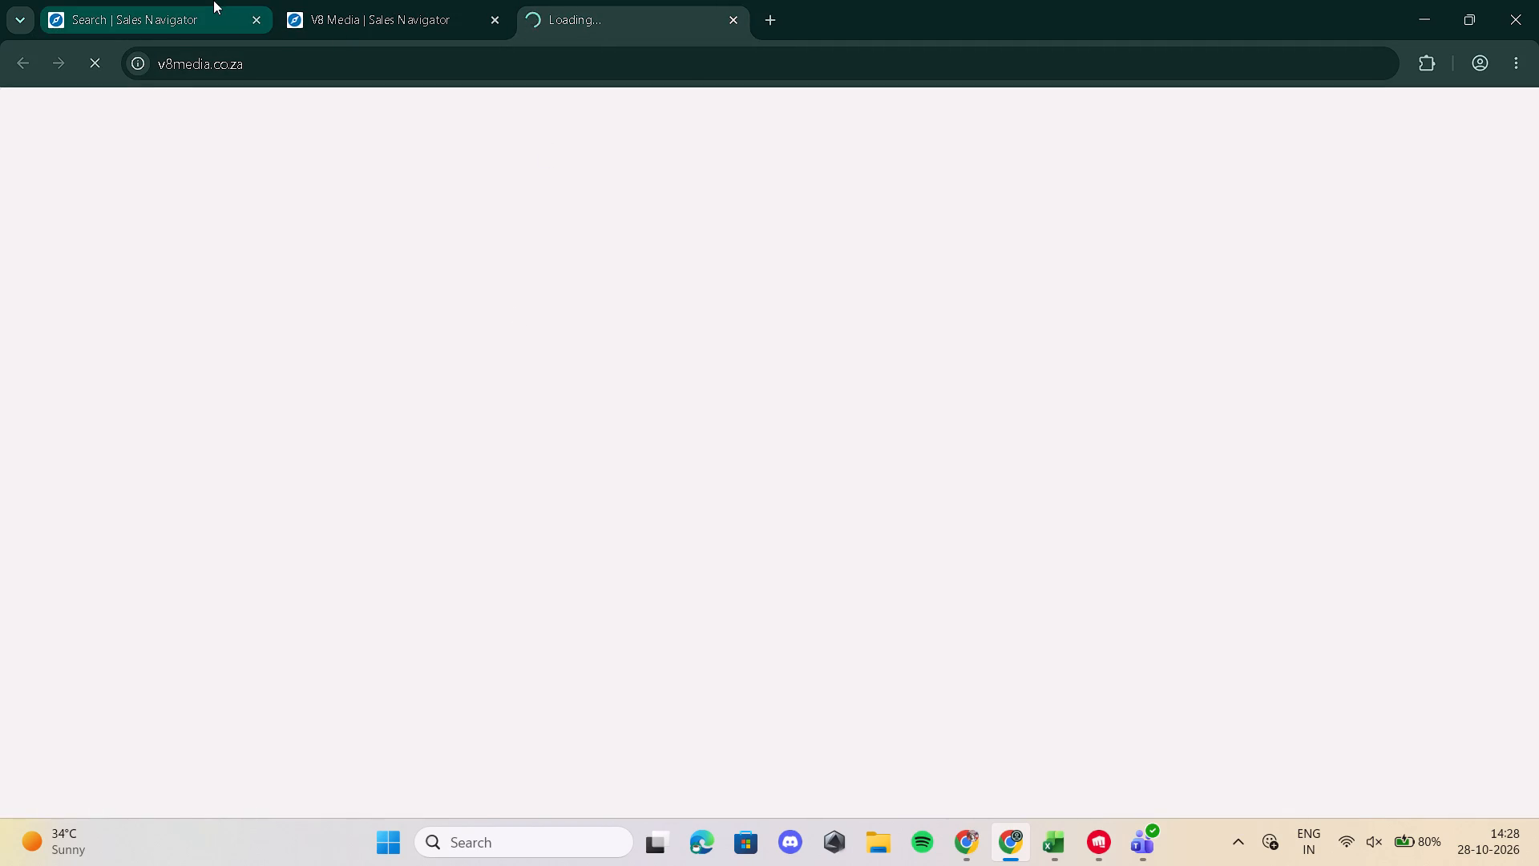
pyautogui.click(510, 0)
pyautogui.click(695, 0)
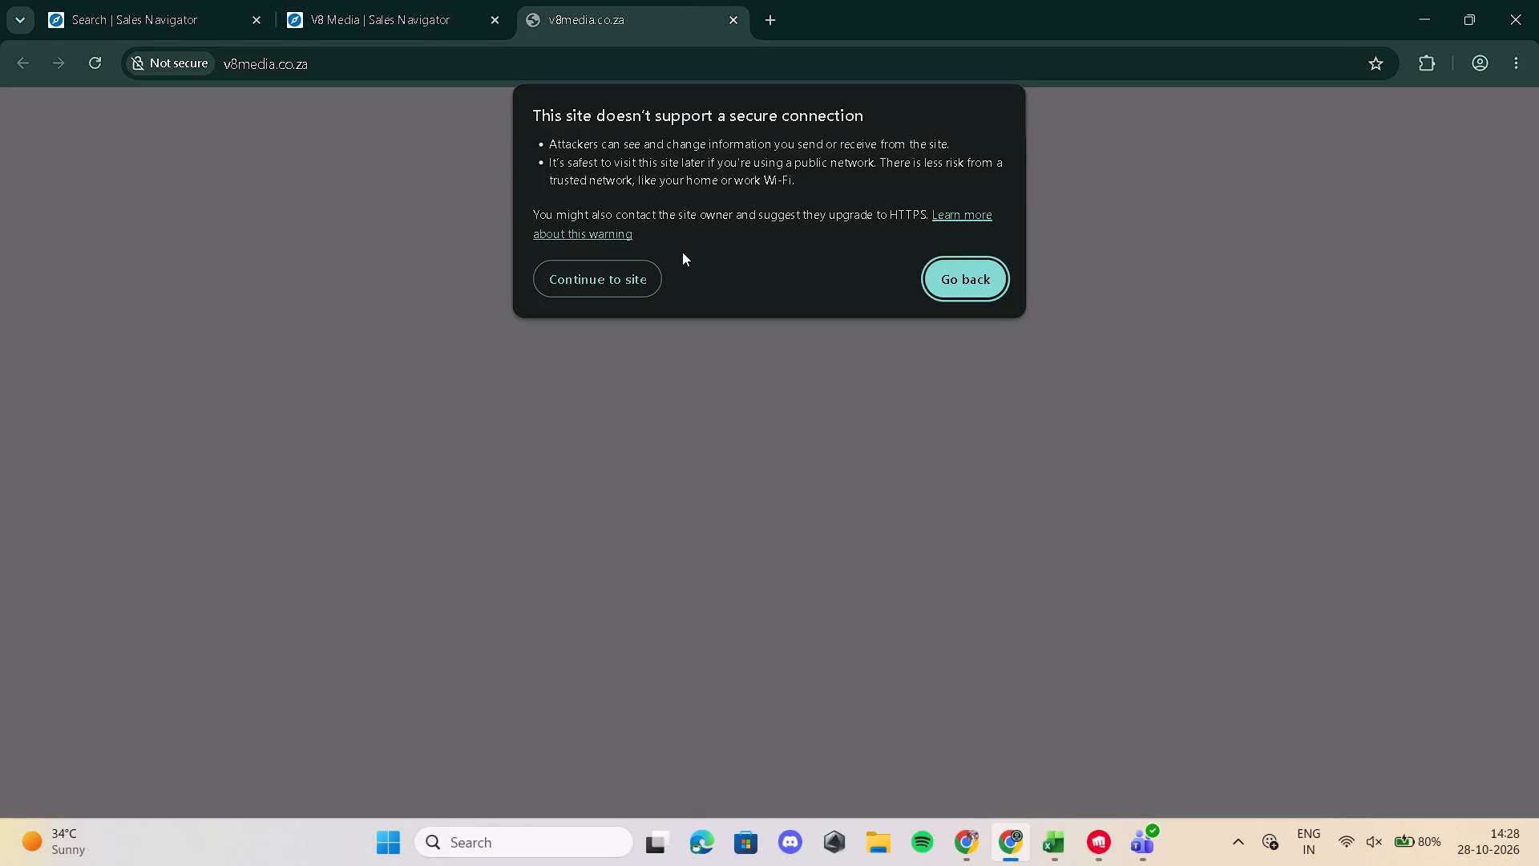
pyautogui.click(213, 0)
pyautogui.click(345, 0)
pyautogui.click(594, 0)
# Continue to the v8media.co.za site despite its lack of a secure connection.
pyautogui.click(609, 265)
pyautogui.click(81, 0)
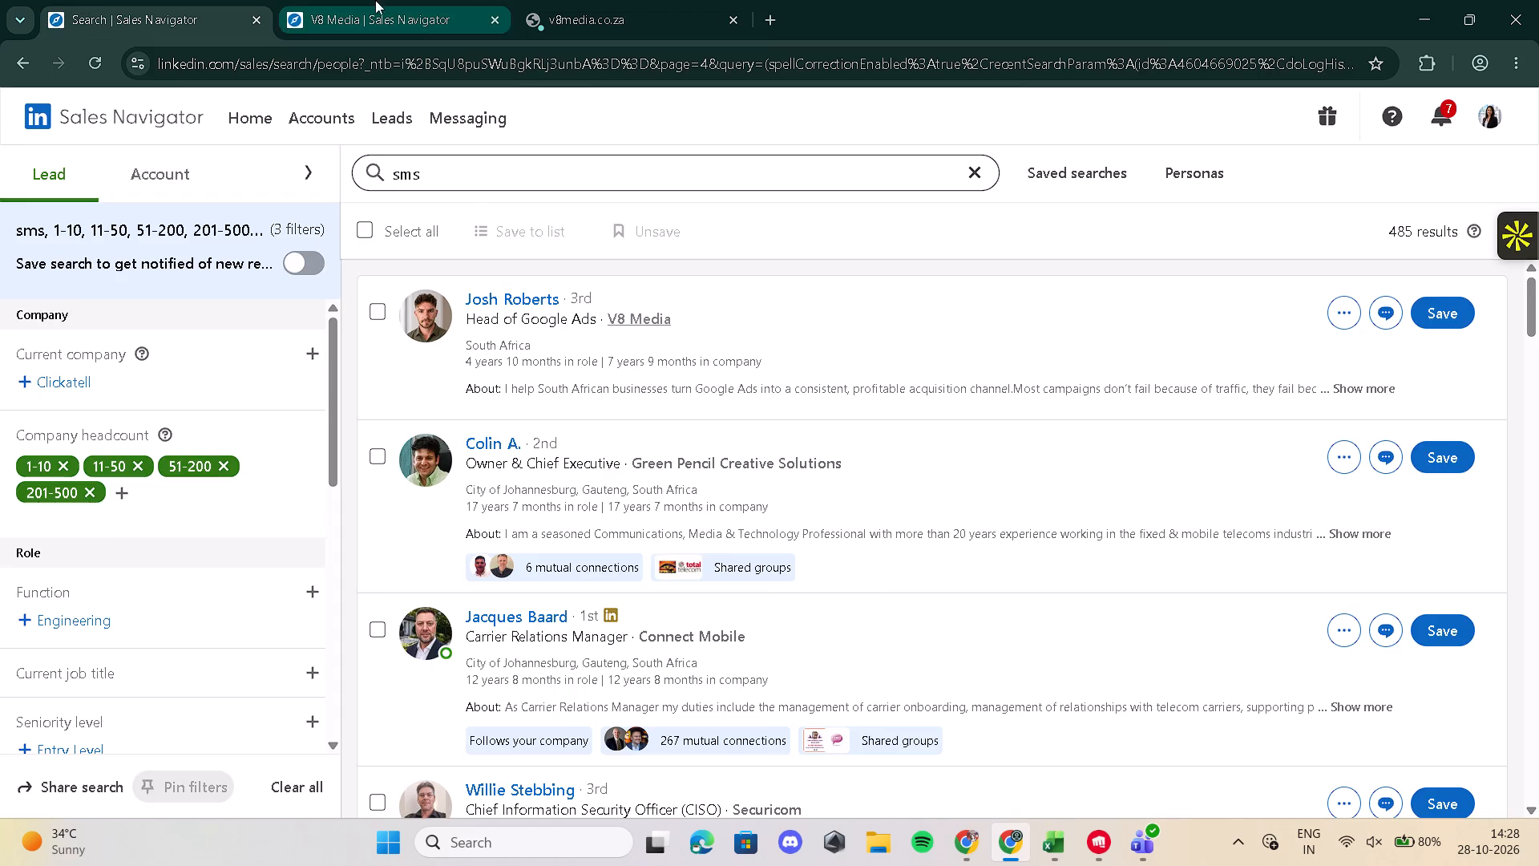
pyautogui.click(387, 0)
pyautogui.click(575, 0)
pyautogui.click(612, 276)
pyautogui.doubleClick(611, 277)
pyautogui.moveTo(119, 0); pyautogui.dragTo(127, 0)
pyautogui.click(439, 1)
pyautogui.click(552, 0)
pyautogui.click(591, 273)
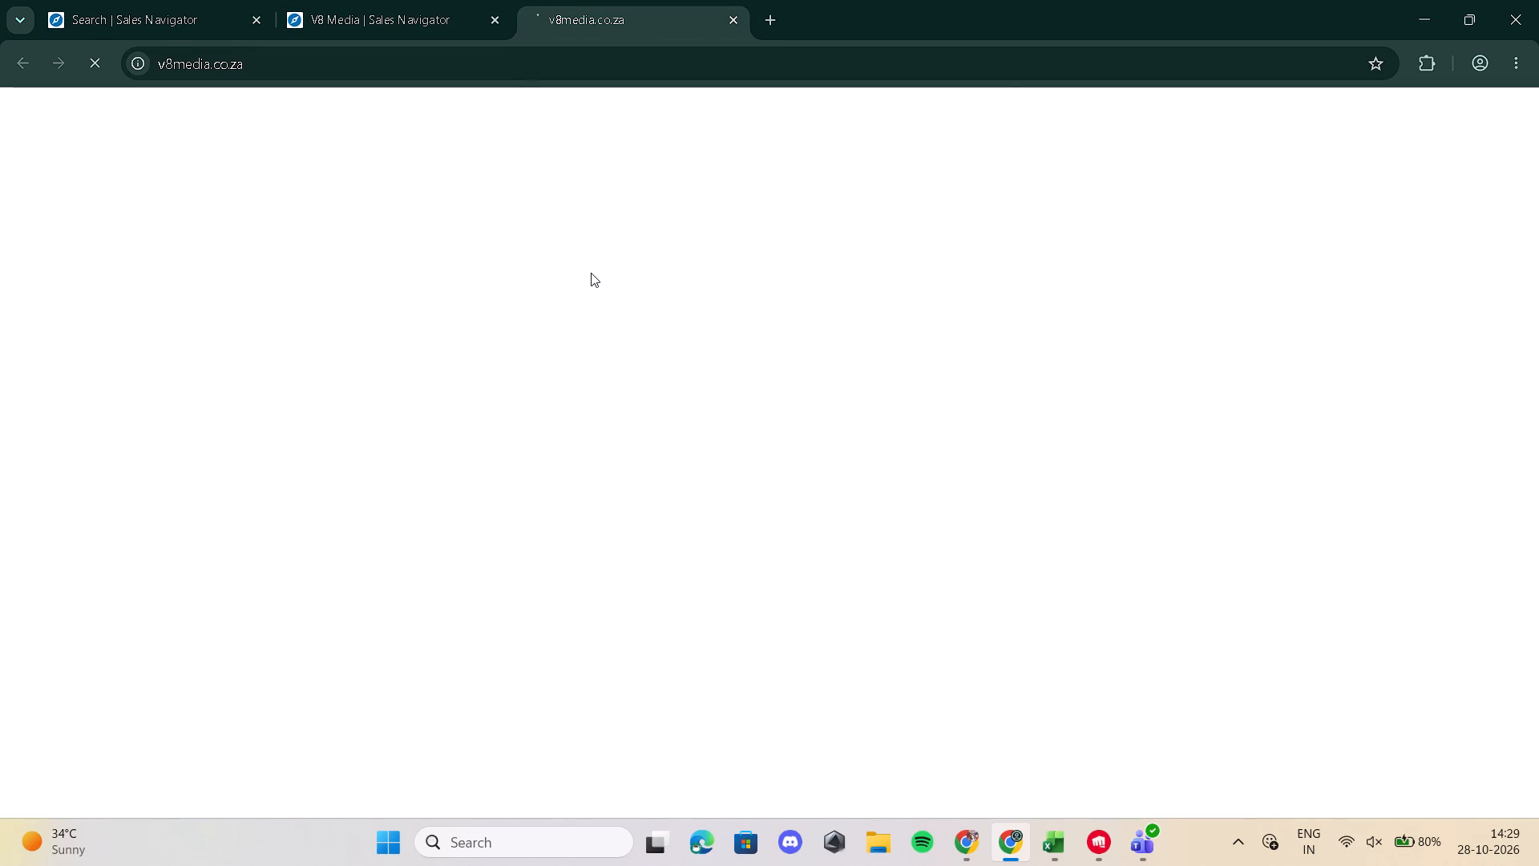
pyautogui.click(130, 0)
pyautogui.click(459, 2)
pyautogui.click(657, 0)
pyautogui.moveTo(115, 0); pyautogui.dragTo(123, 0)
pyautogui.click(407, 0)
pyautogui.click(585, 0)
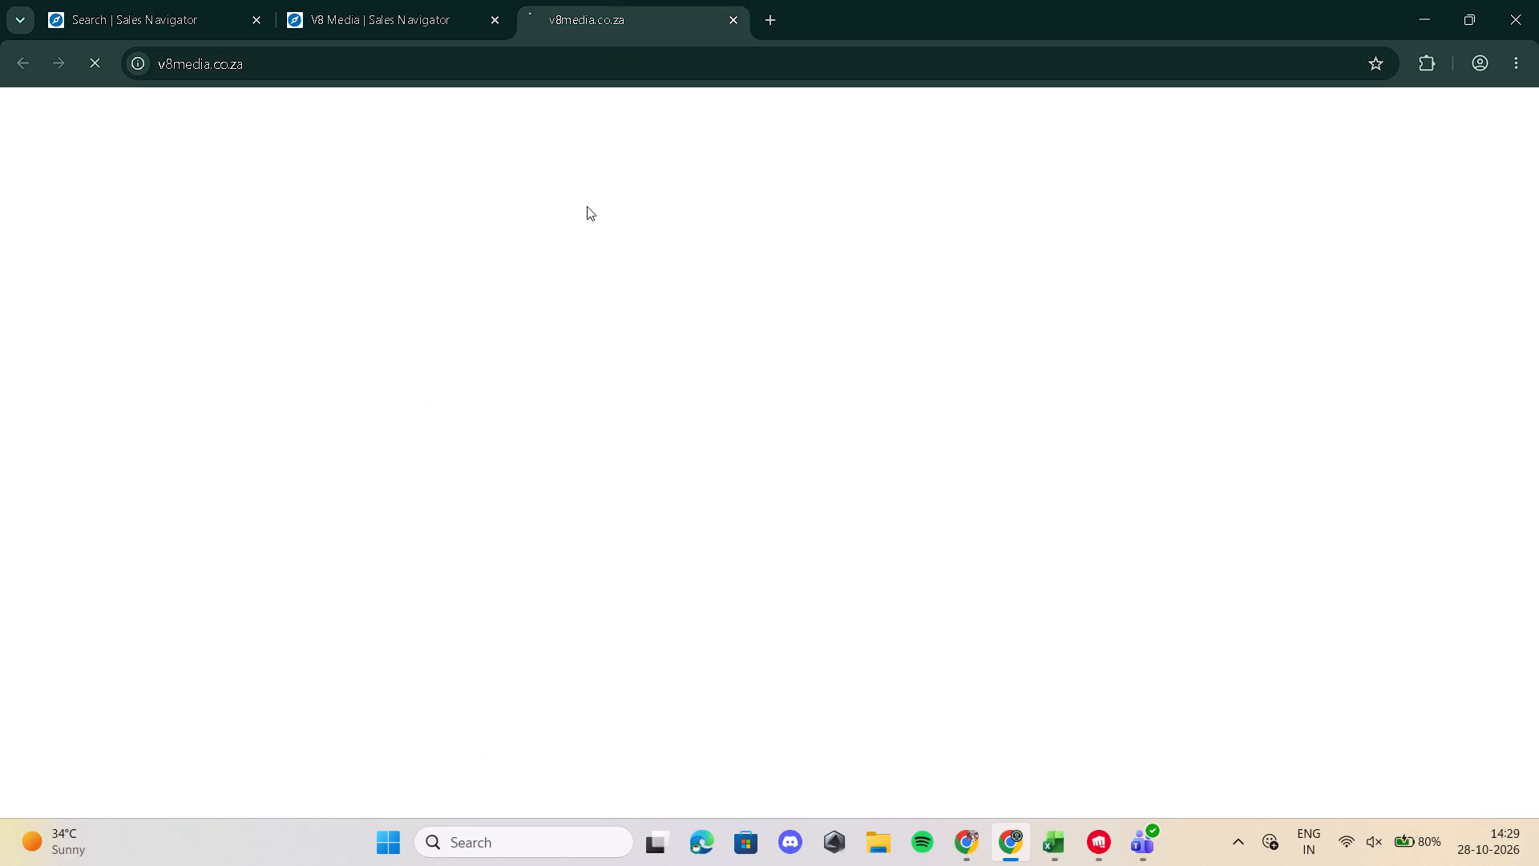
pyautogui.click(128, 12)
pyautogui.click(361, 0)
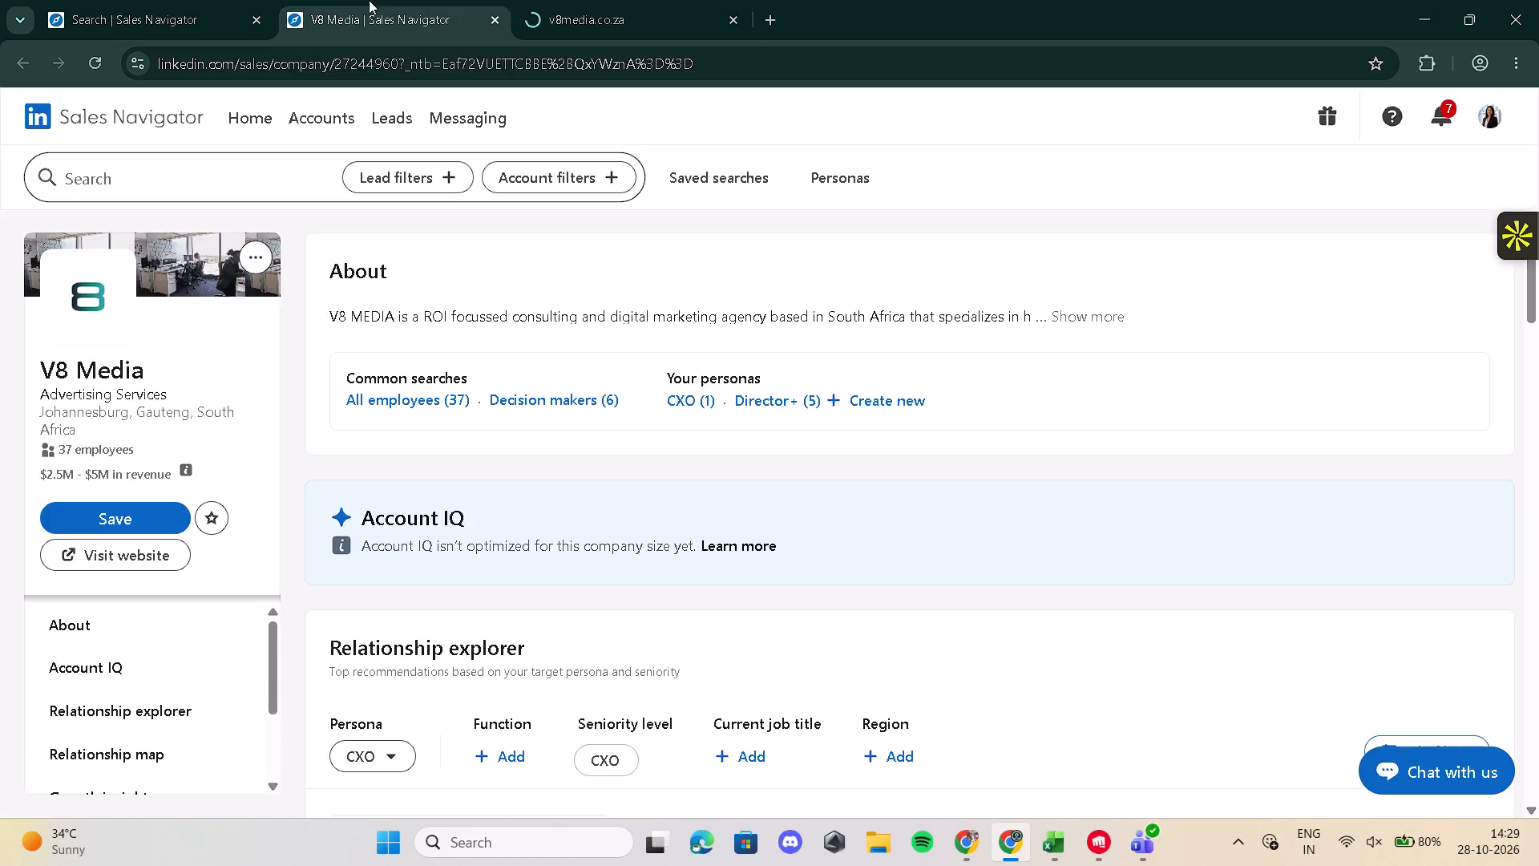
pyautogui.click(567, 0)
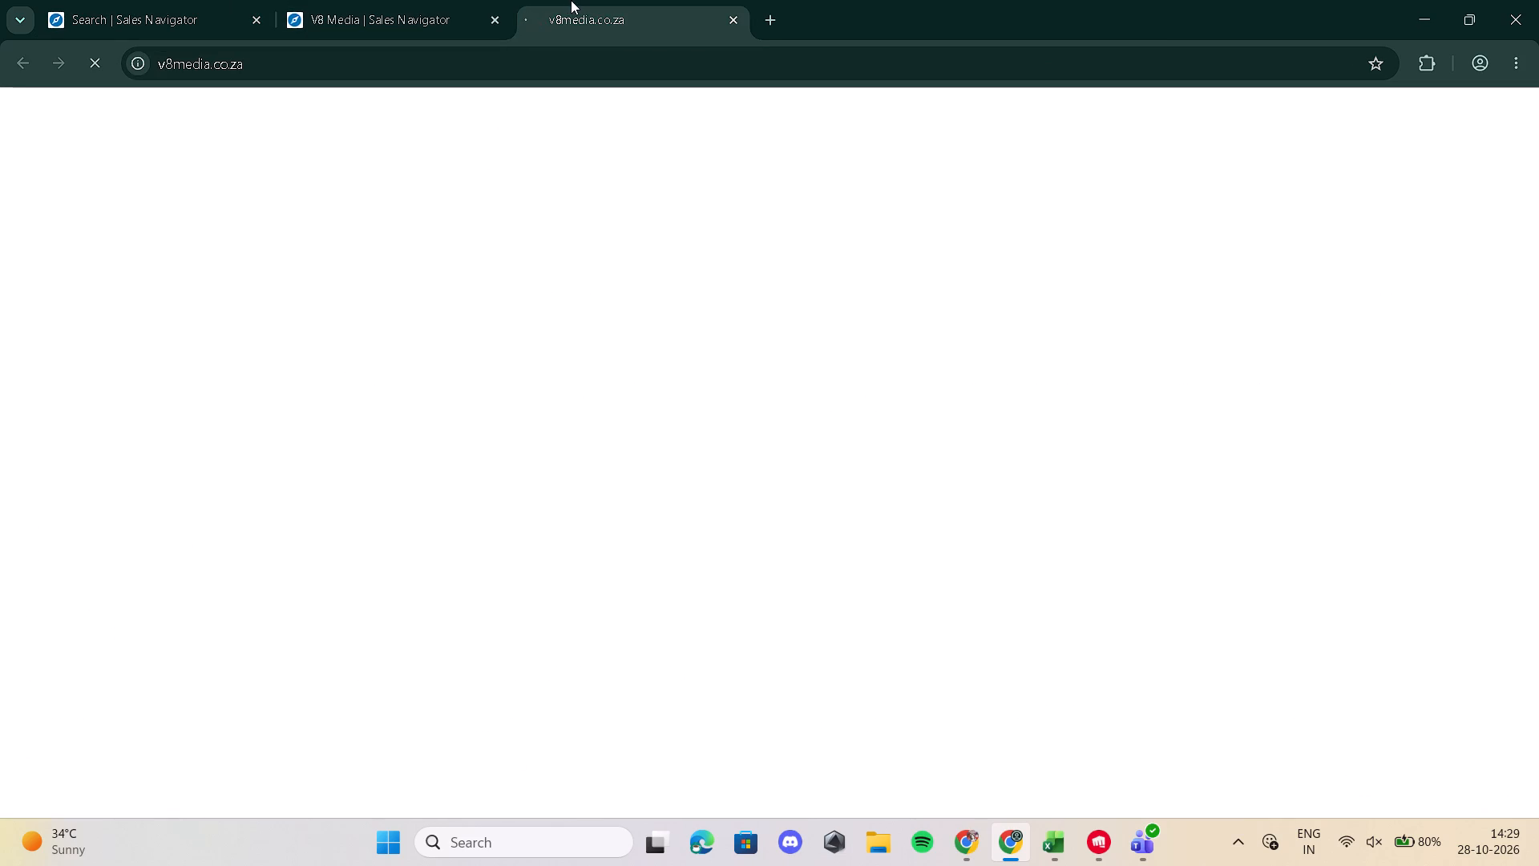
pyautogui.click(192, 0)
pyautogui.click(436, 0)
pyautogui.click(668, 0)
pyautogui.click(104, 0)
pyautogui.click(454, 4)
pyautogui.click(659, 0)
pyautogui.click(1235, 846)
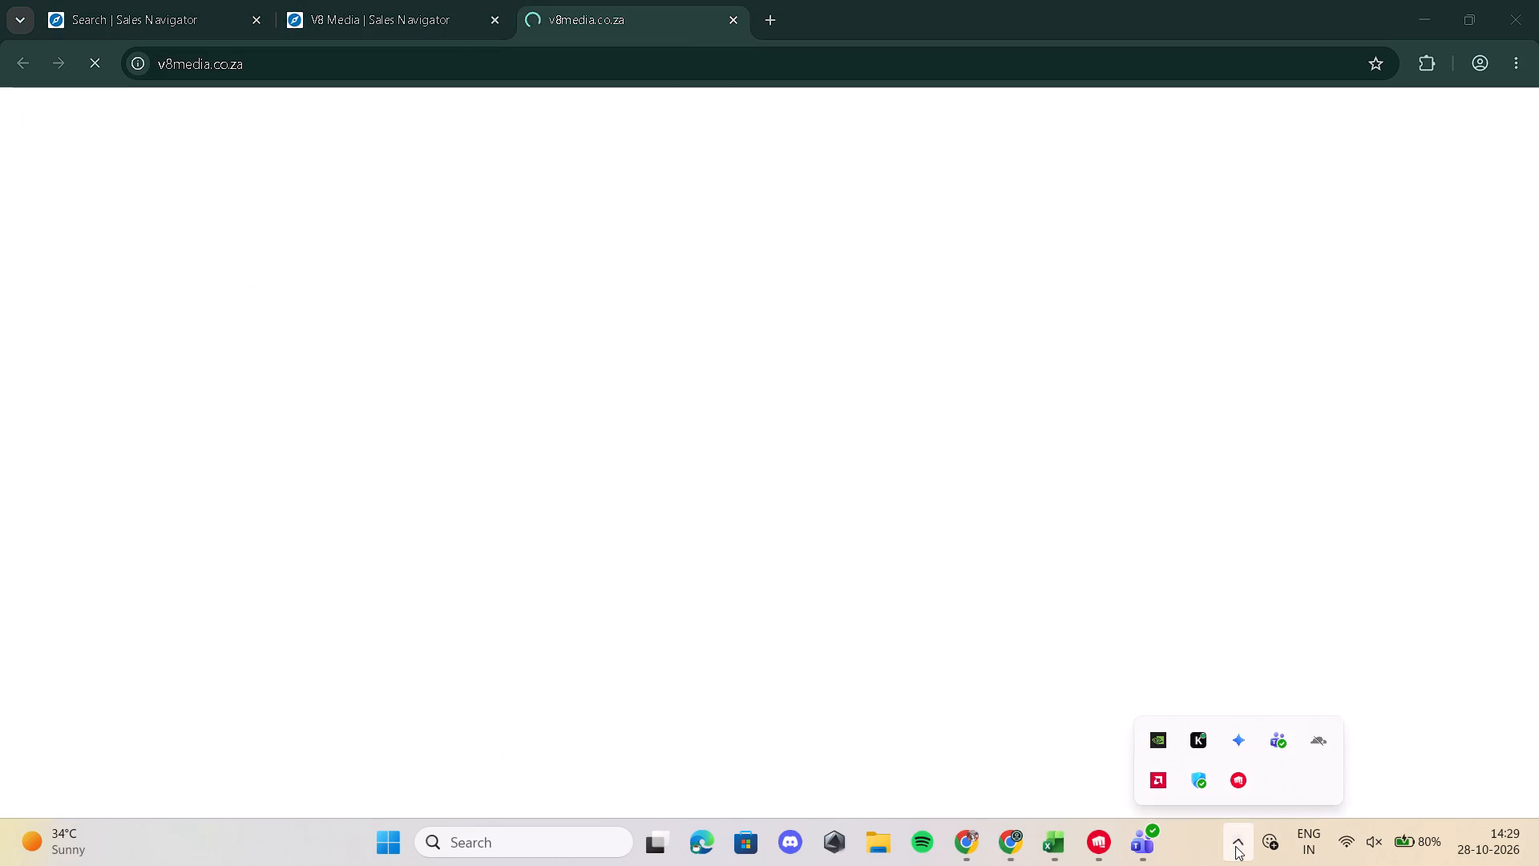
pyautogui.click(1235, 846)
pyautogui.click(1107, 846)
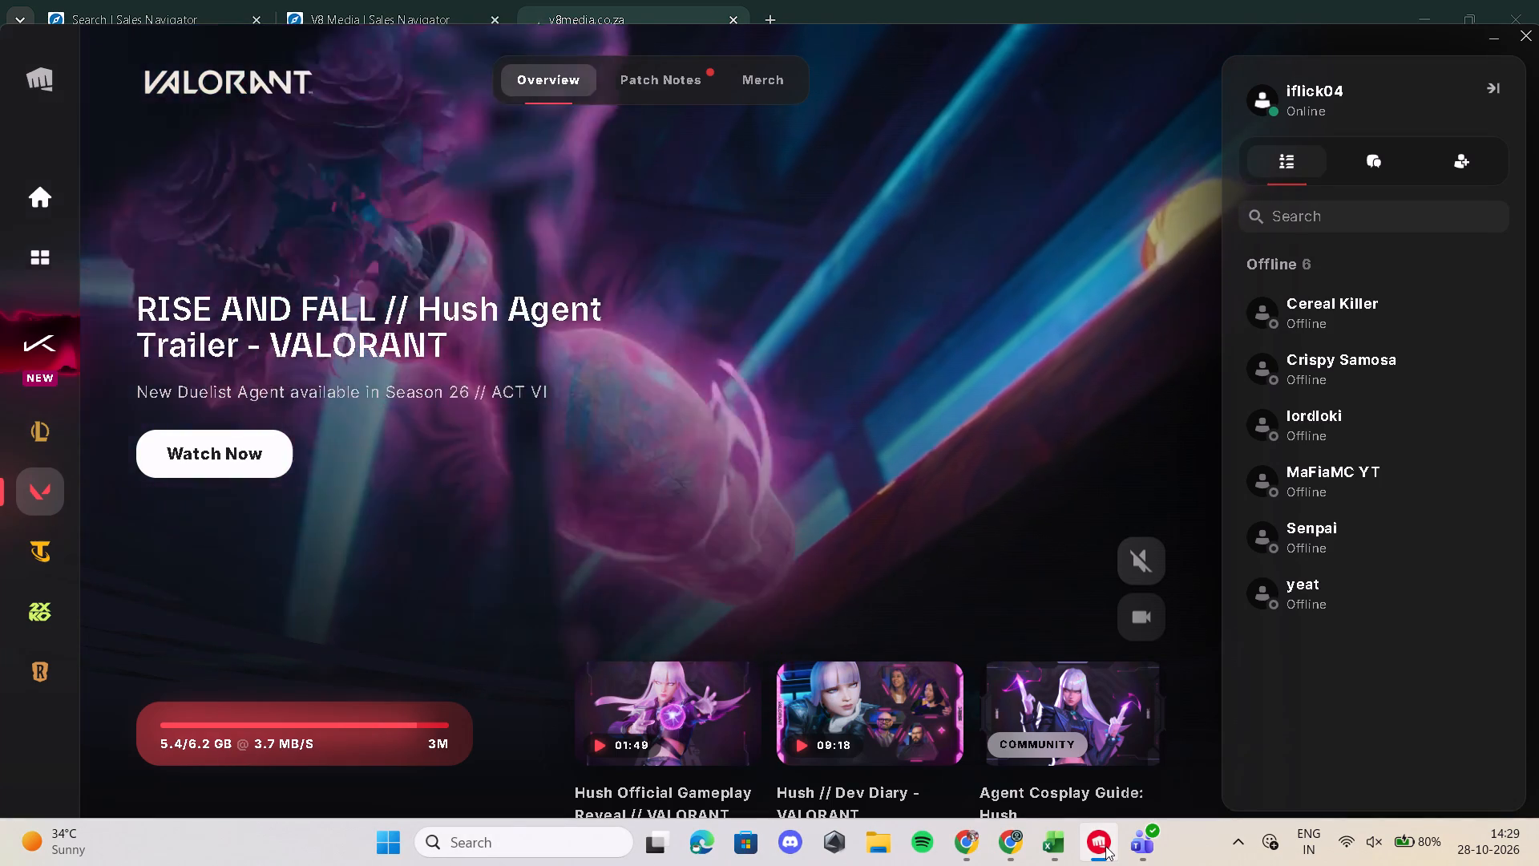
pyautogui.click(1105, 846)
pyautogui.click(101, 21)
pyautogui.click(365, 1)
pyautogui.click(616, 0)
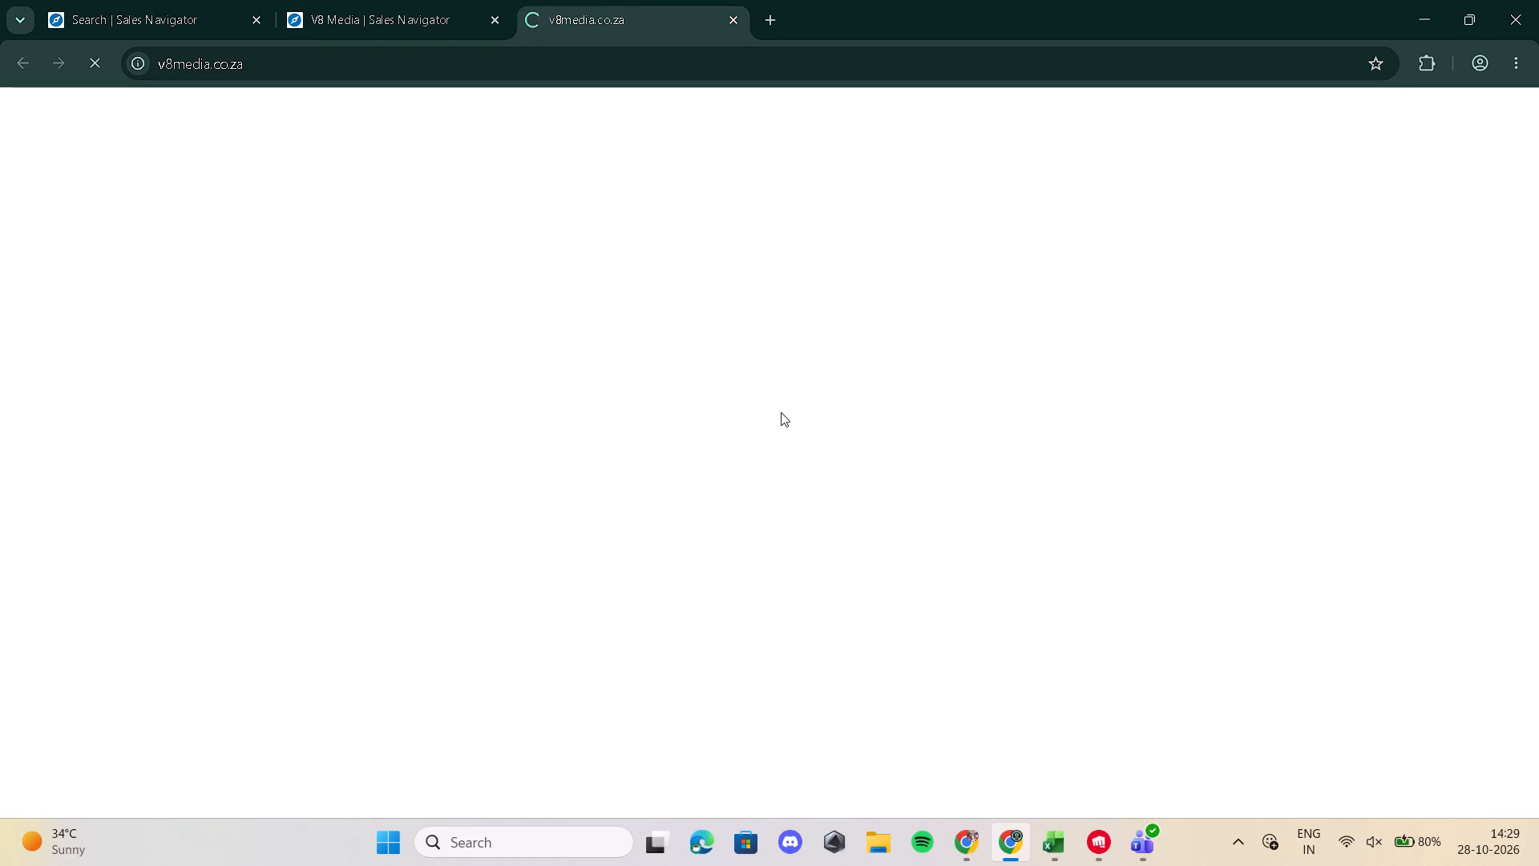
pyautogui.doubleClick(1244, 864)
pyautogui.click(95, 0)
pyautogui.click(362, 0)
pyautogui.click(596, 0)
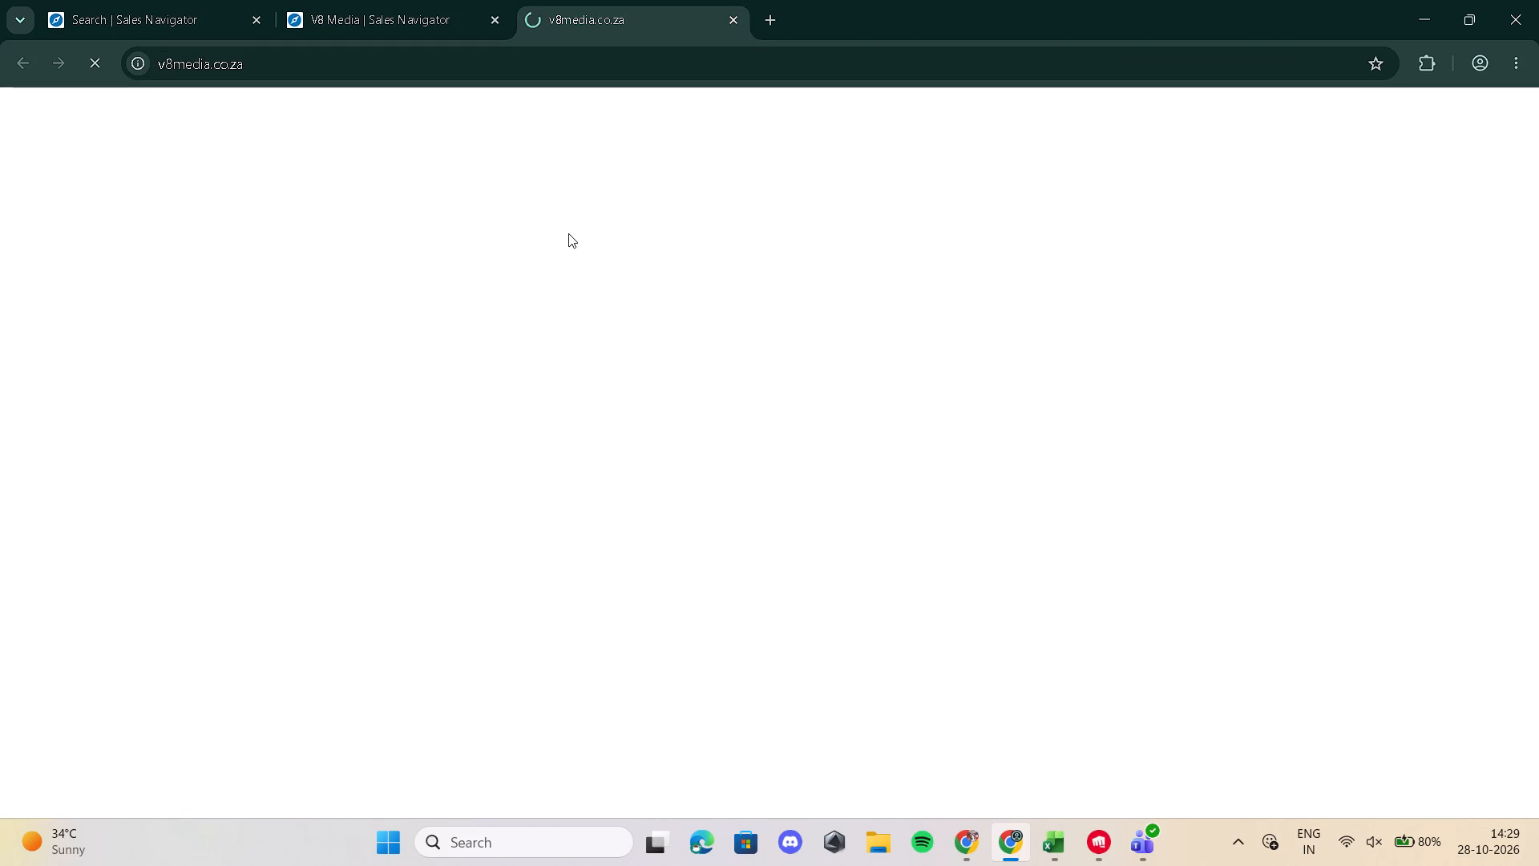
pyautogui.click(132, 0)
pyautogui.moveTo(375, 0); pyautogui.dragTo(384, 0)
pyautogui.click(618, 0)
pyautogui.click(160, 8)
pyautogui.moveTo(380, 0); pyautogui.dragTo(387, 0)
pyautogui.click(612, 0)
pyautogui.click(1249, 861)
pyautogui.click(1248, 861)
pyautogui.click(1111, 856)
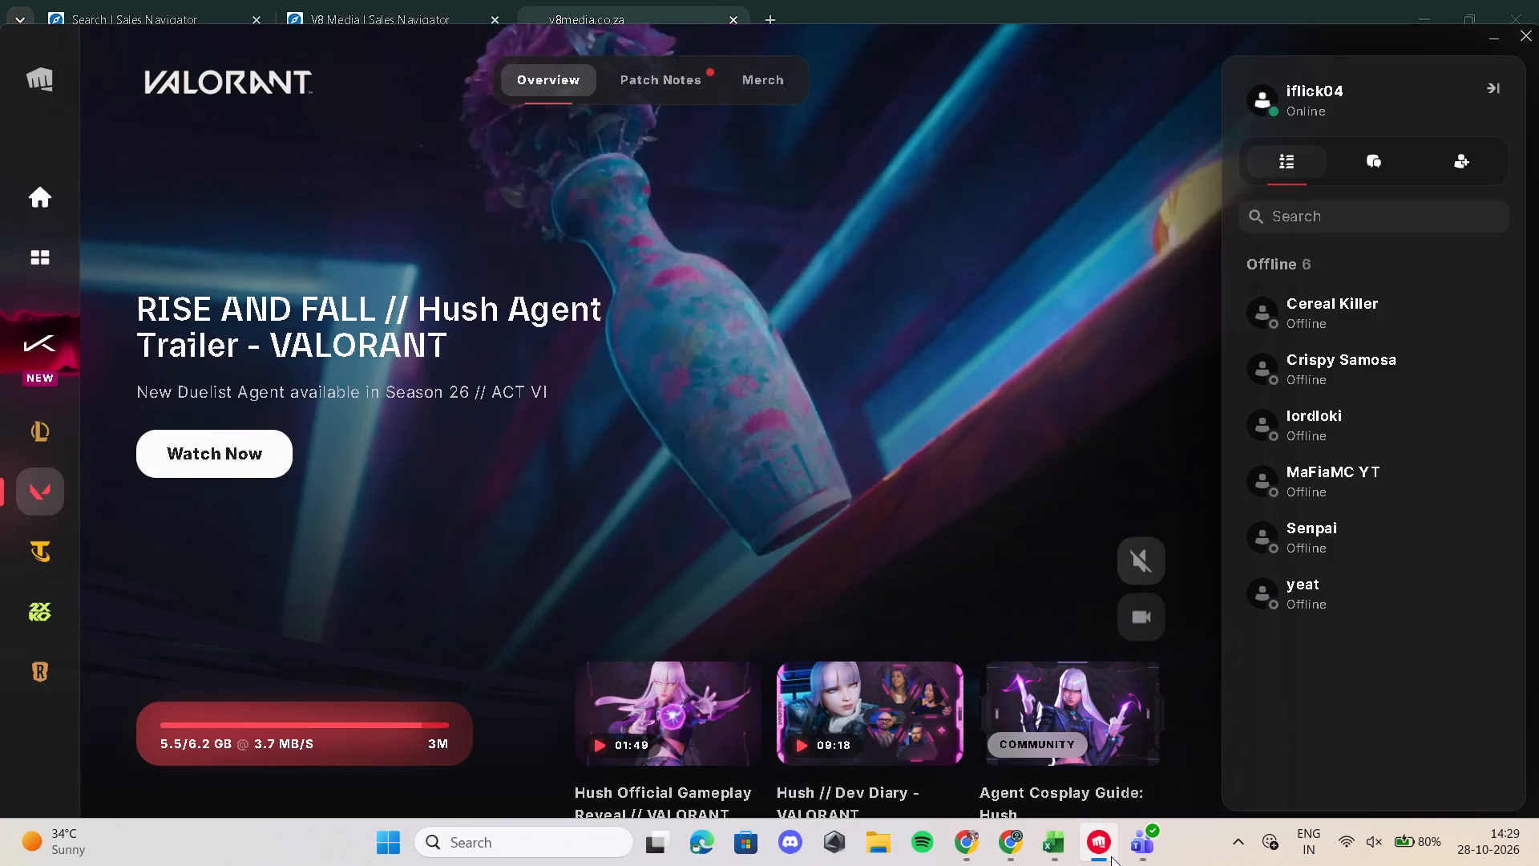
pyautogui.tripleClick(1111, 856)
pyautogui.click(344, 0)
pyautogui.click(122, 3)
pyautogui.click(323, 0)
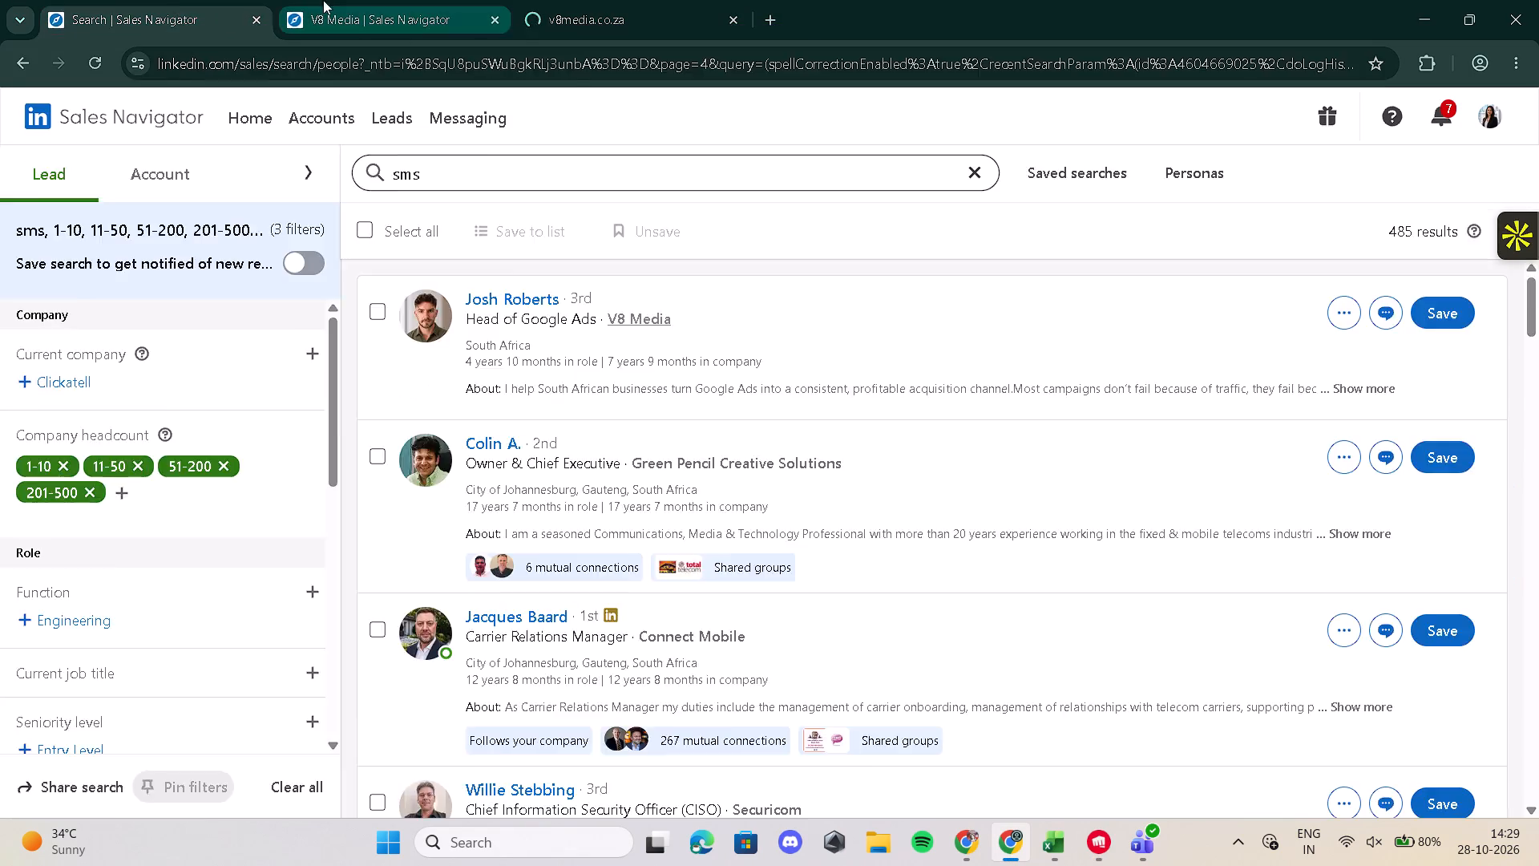
# Close the v8media.co.za website tab.
pyautogui.click(596, 0)
pyautogui.doubleClick(745, 20)
pyautogui.click(729, 18)
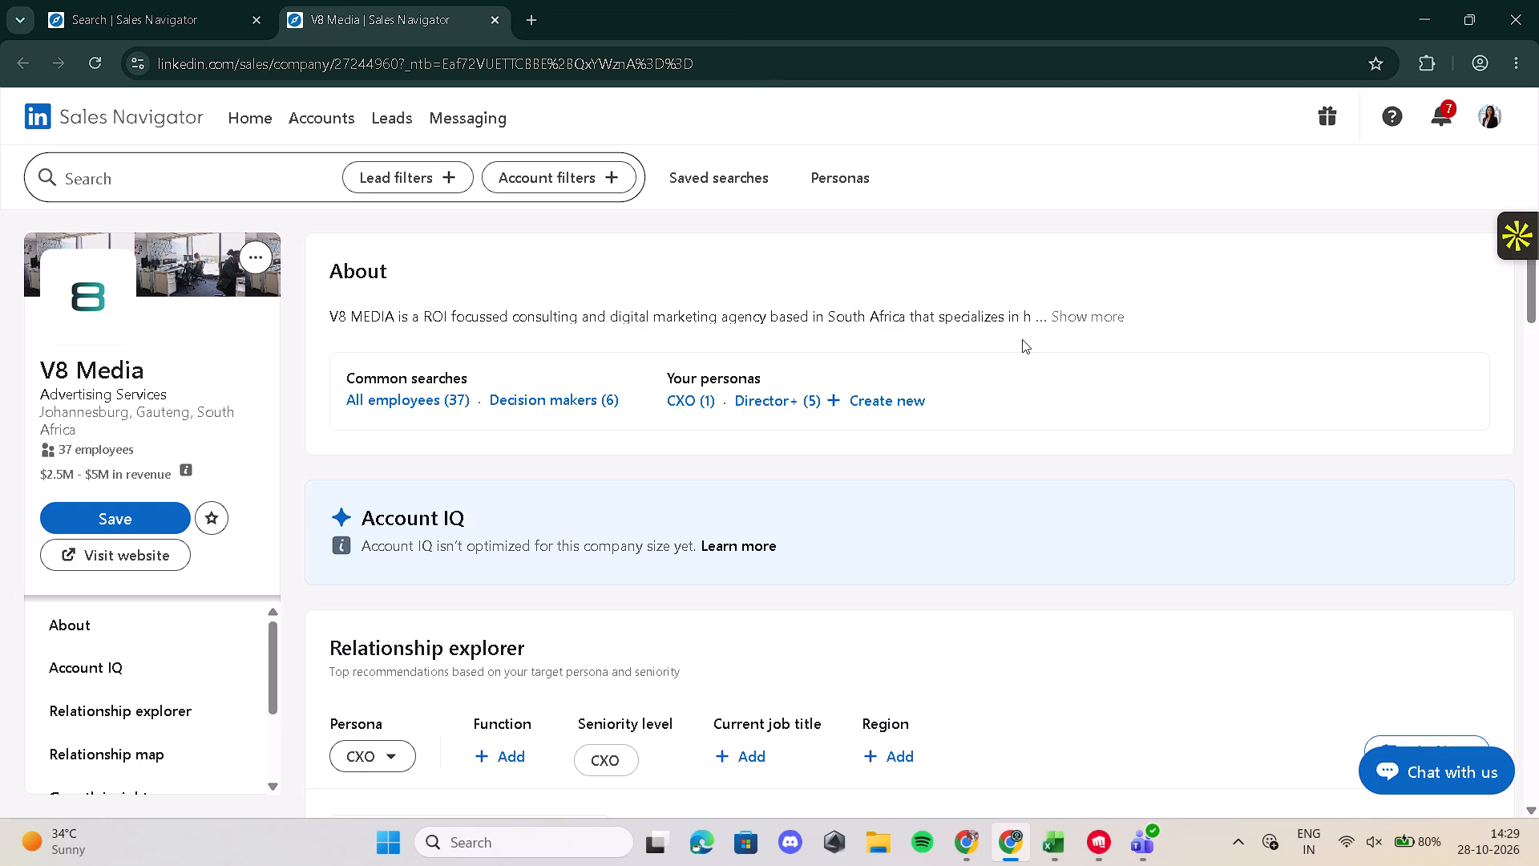
# Expand the full About description on V8 Media's Sales Navigator account to read what the company does.
pyautogui.click(1076, 322)
pyautogui.click(171, 0)
pyautogui.click(343, 0)
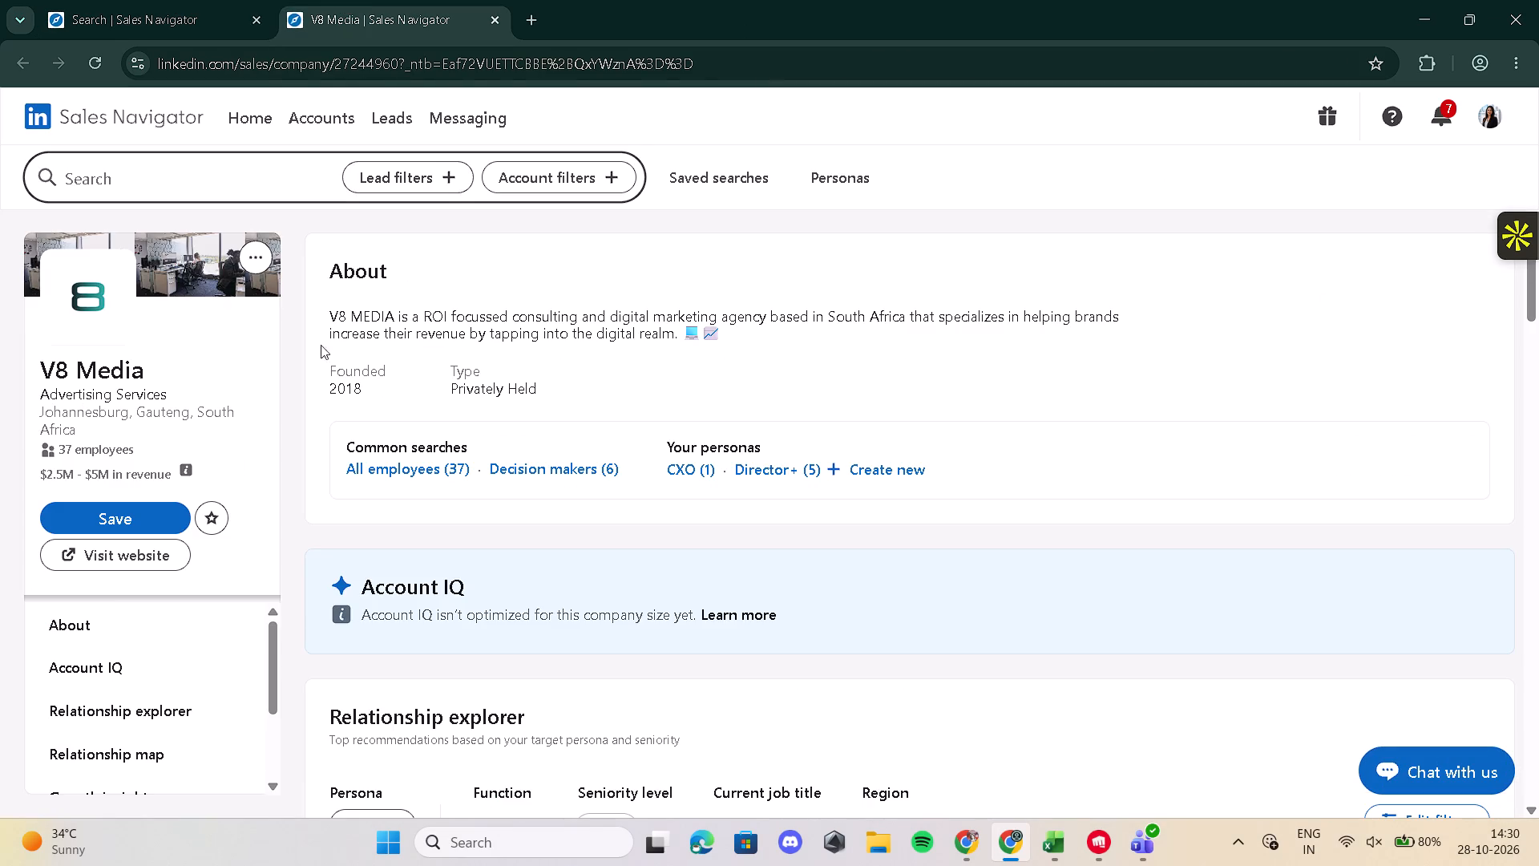
# Open V8 Media's website again in a separate tab from its Sales Navigator account.
pyautogui.rightClick(109, 578)
pyautogui.rightClick(78, 557)
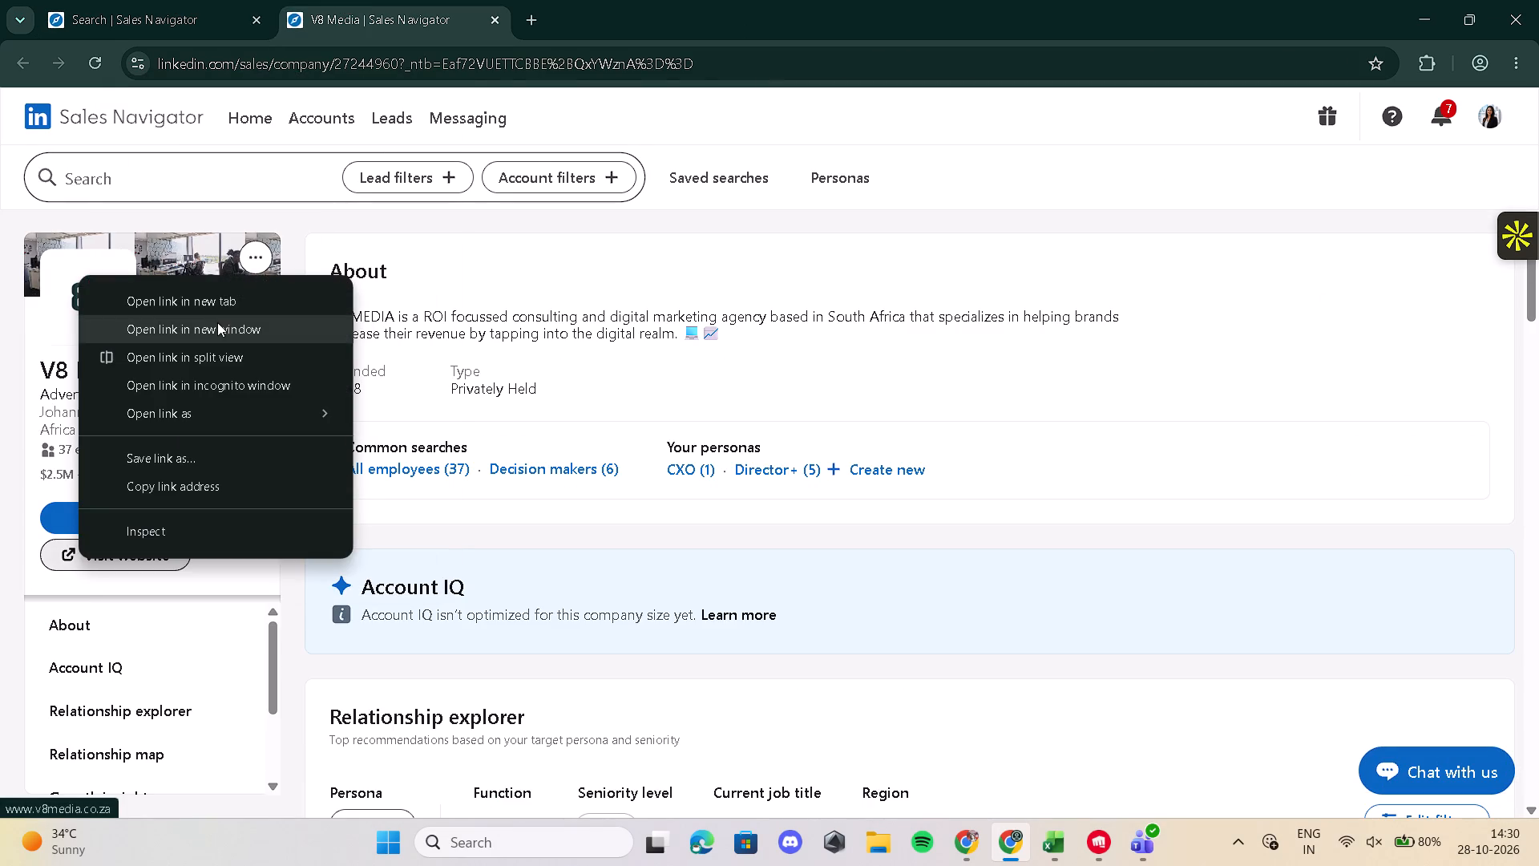
pyautogui.click(218, 313)
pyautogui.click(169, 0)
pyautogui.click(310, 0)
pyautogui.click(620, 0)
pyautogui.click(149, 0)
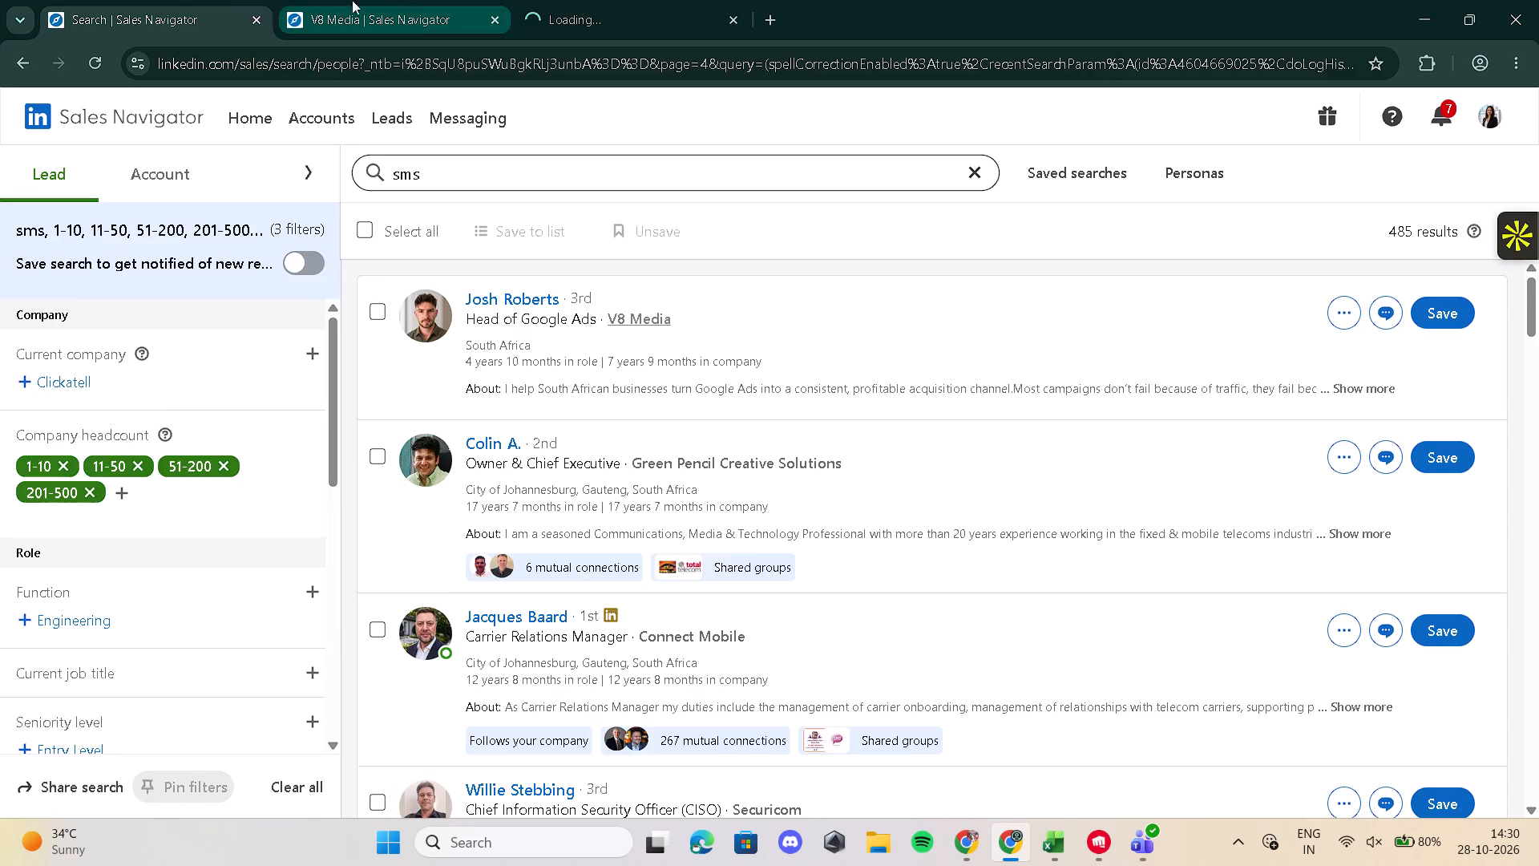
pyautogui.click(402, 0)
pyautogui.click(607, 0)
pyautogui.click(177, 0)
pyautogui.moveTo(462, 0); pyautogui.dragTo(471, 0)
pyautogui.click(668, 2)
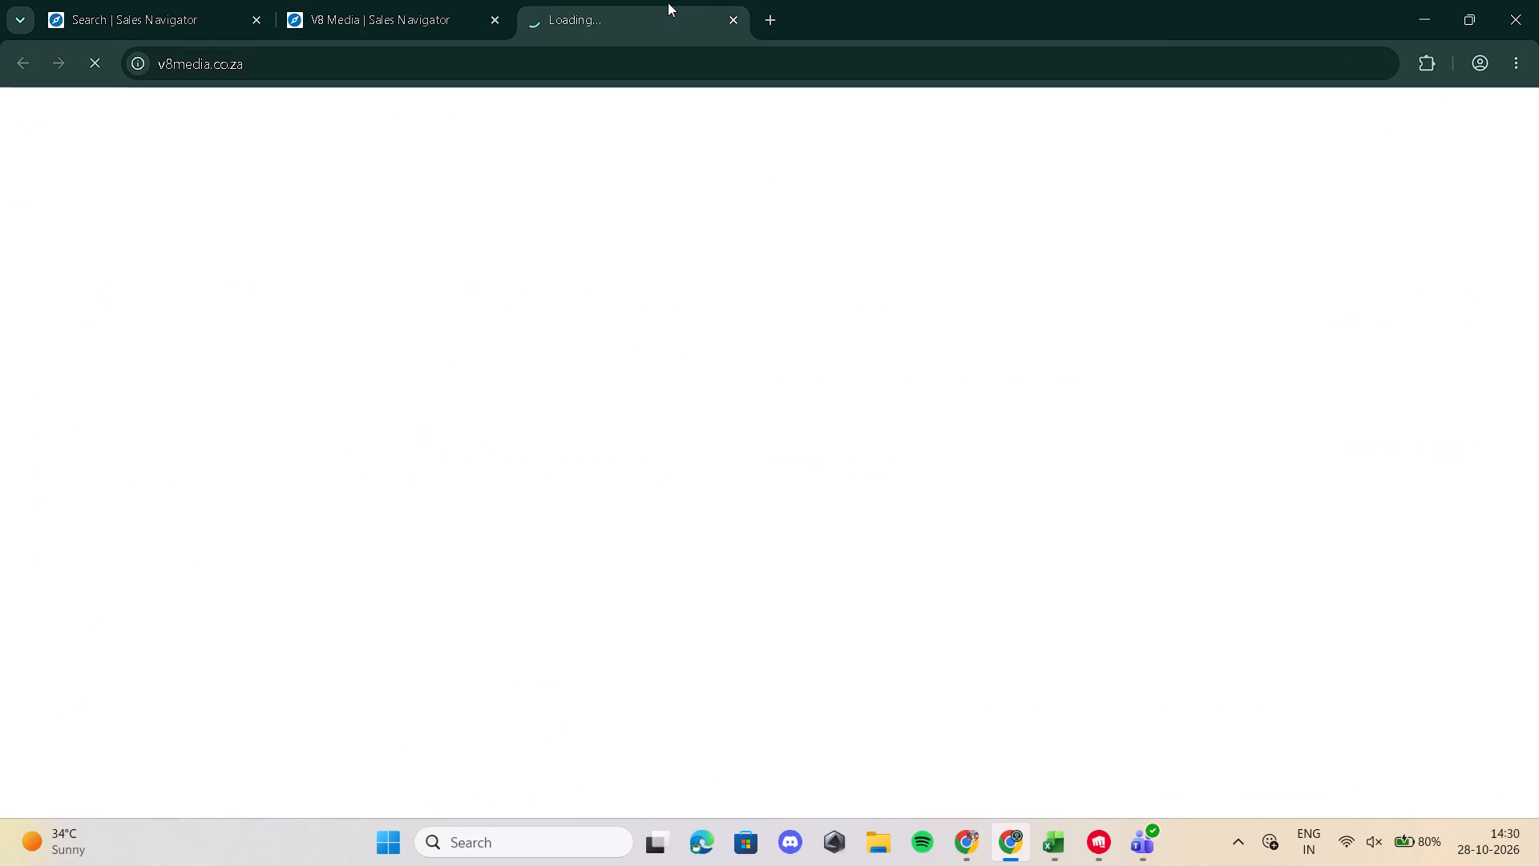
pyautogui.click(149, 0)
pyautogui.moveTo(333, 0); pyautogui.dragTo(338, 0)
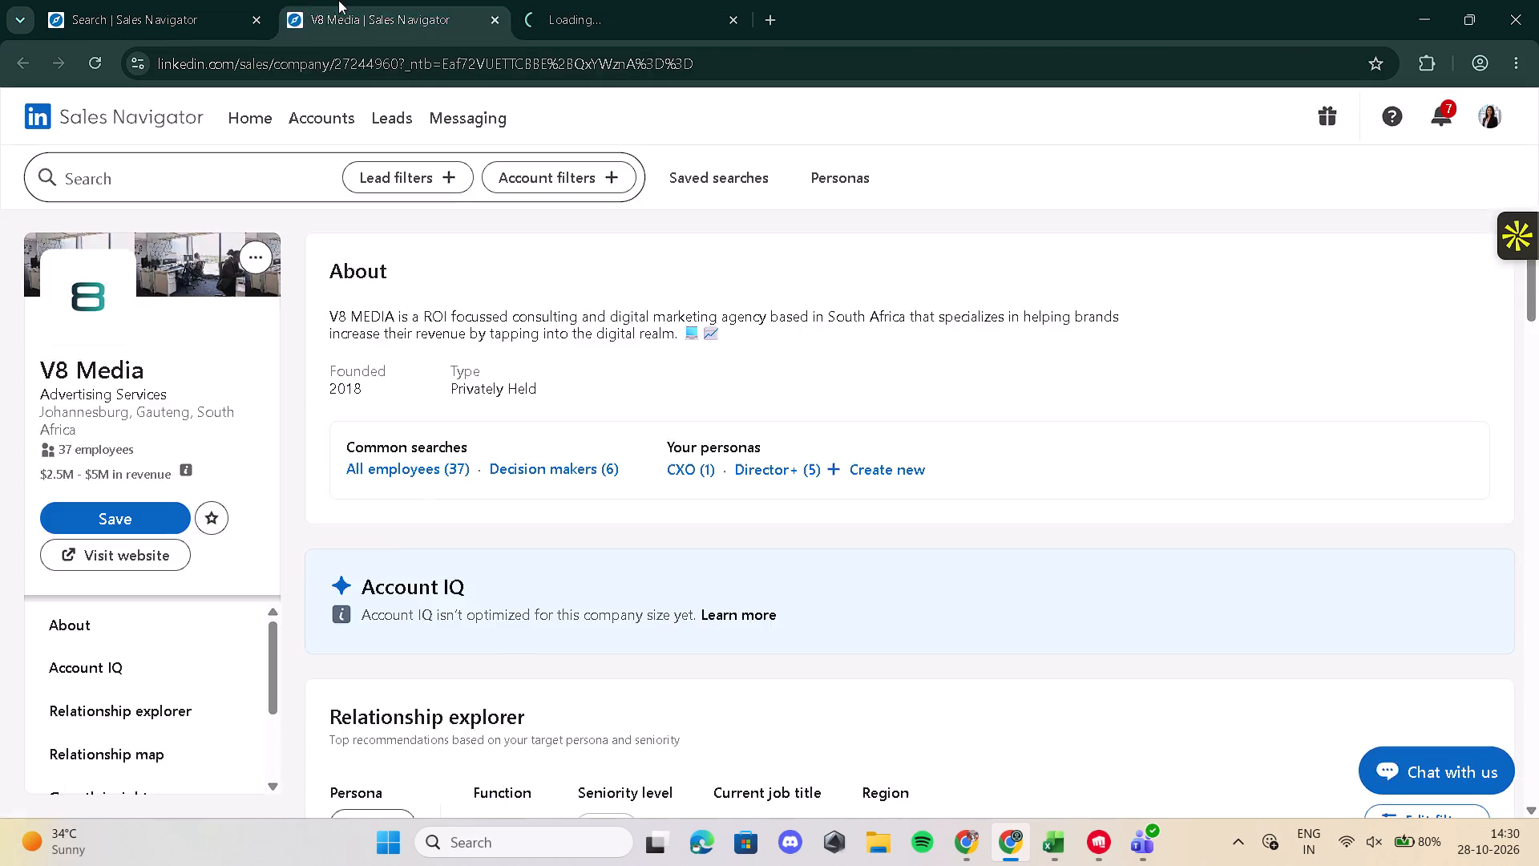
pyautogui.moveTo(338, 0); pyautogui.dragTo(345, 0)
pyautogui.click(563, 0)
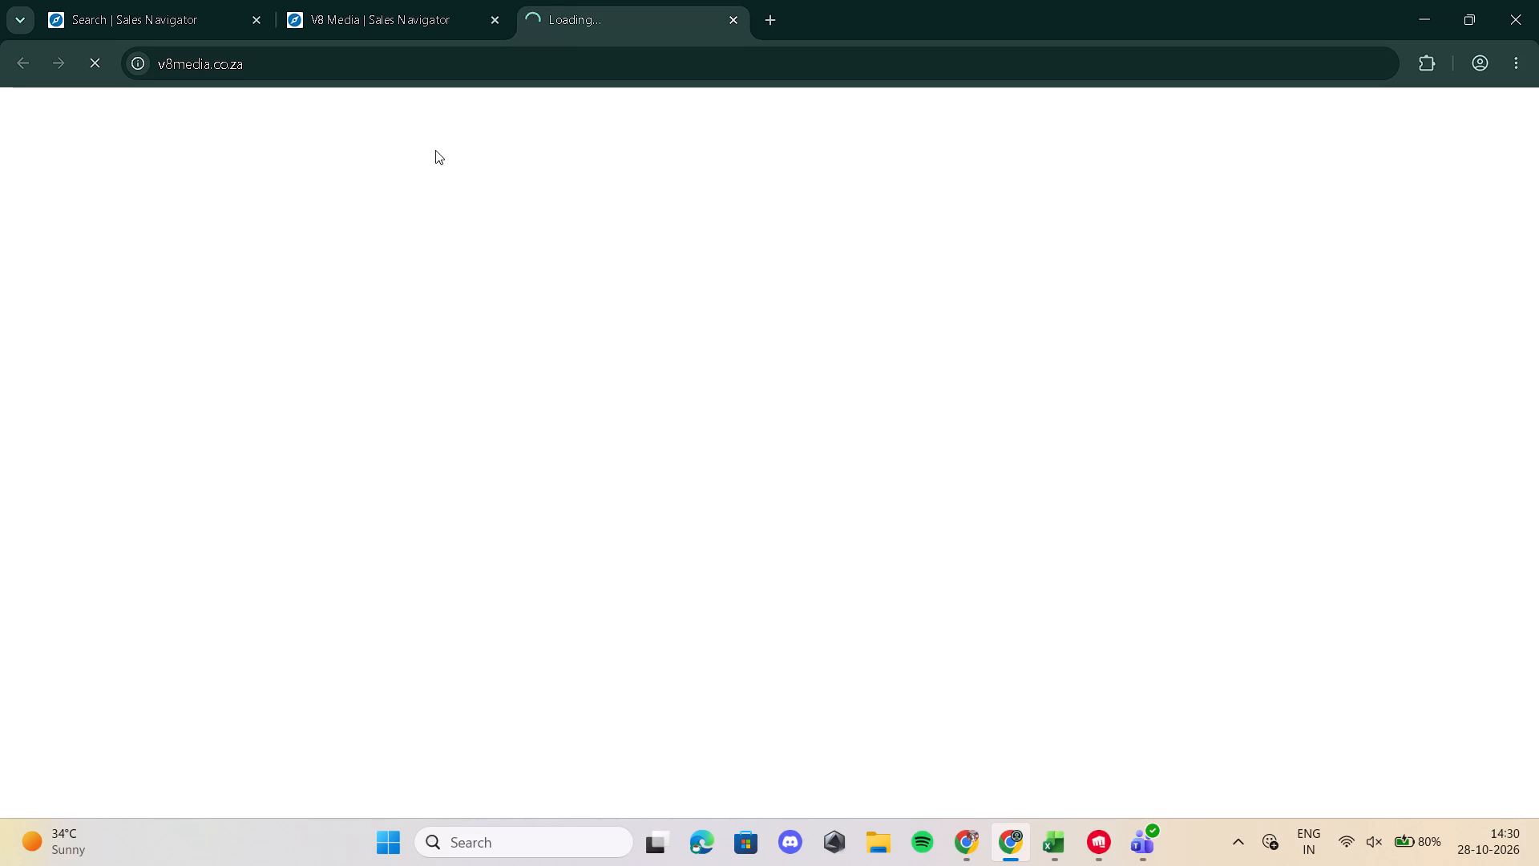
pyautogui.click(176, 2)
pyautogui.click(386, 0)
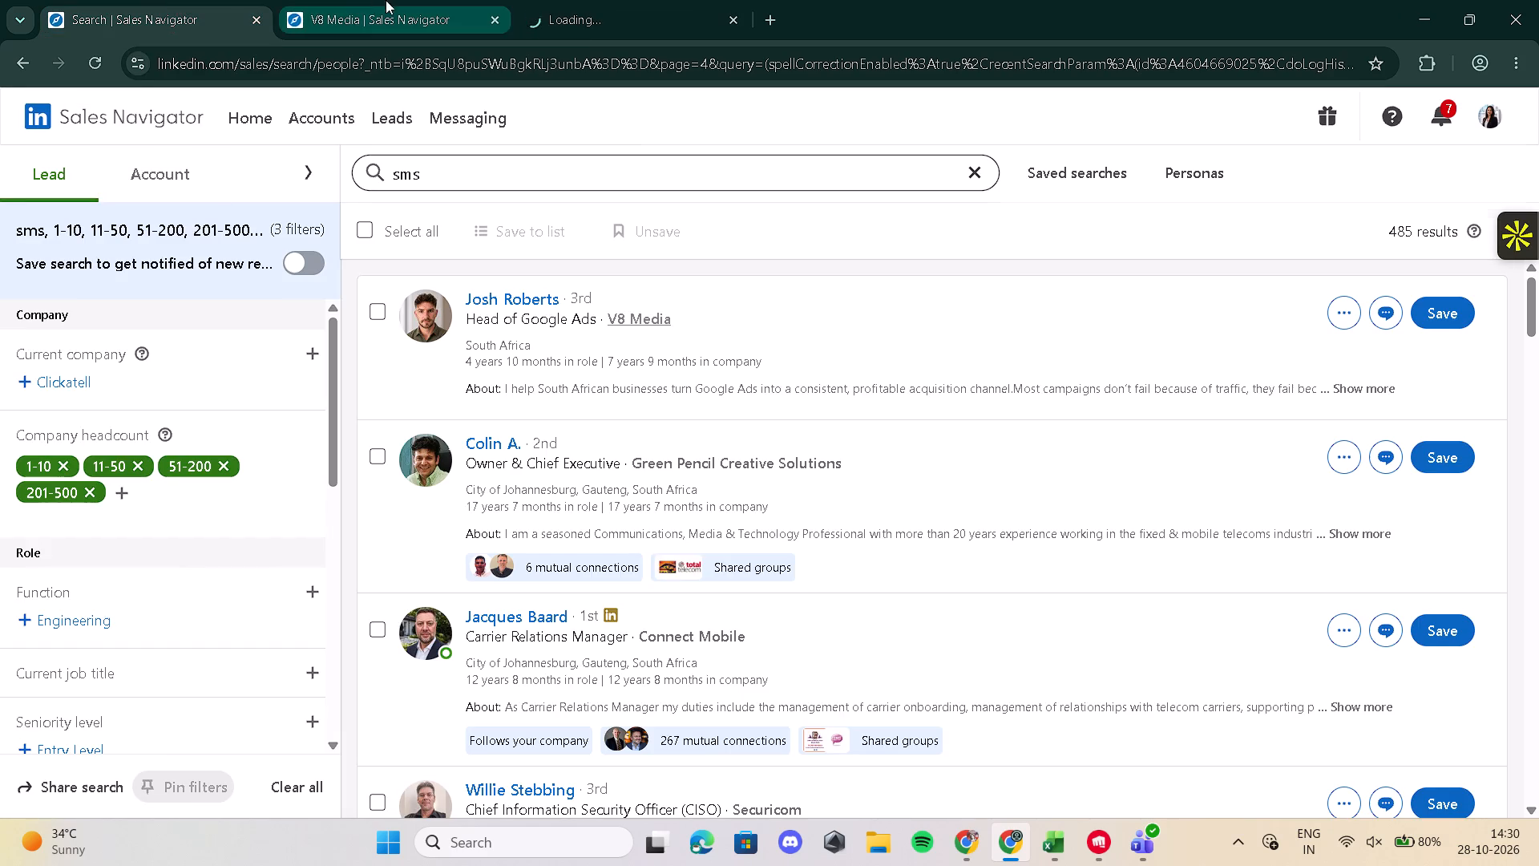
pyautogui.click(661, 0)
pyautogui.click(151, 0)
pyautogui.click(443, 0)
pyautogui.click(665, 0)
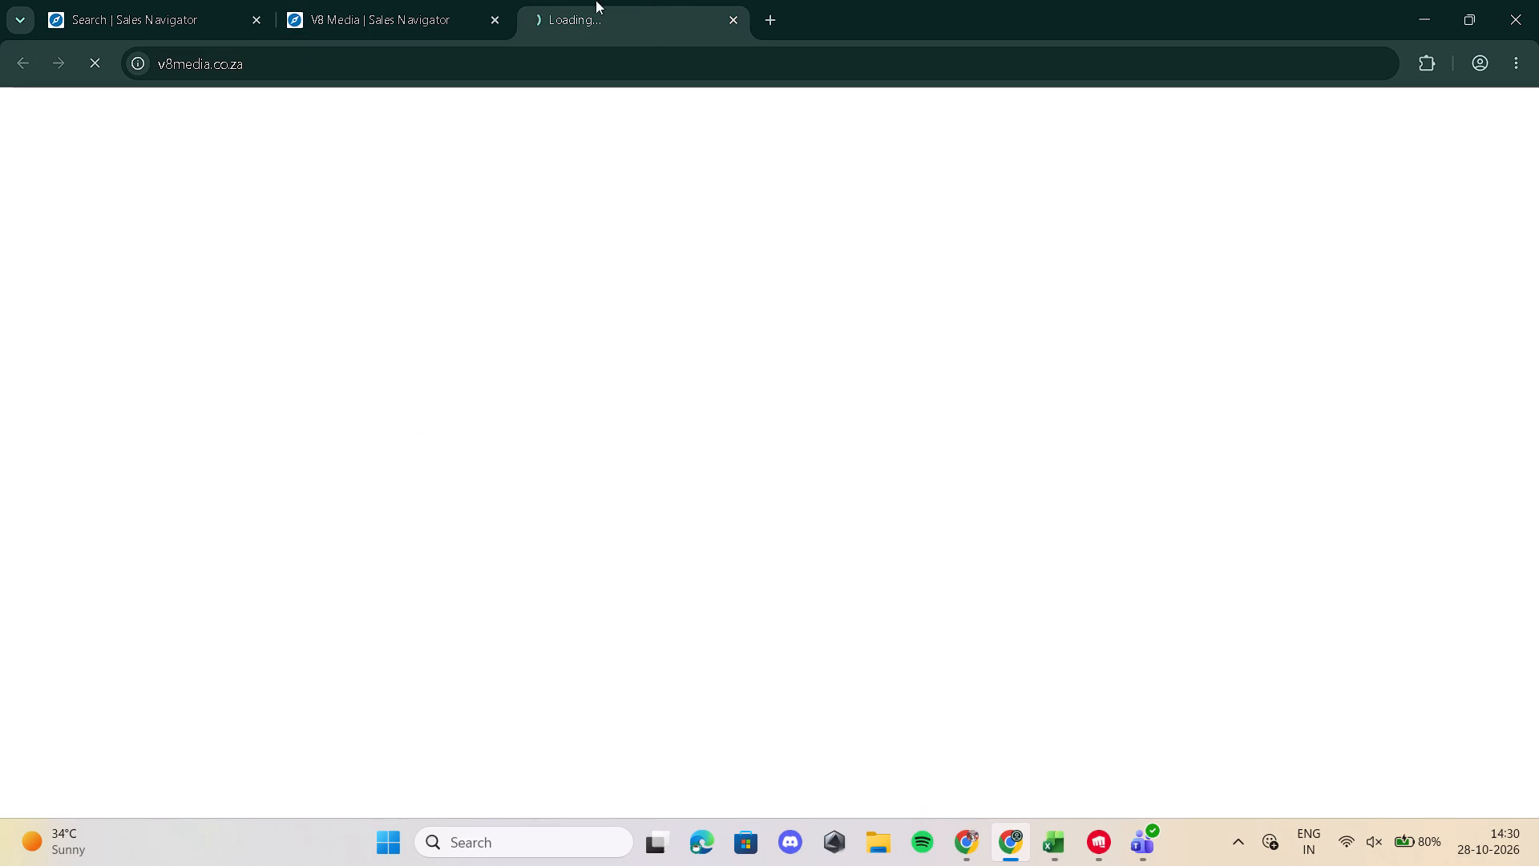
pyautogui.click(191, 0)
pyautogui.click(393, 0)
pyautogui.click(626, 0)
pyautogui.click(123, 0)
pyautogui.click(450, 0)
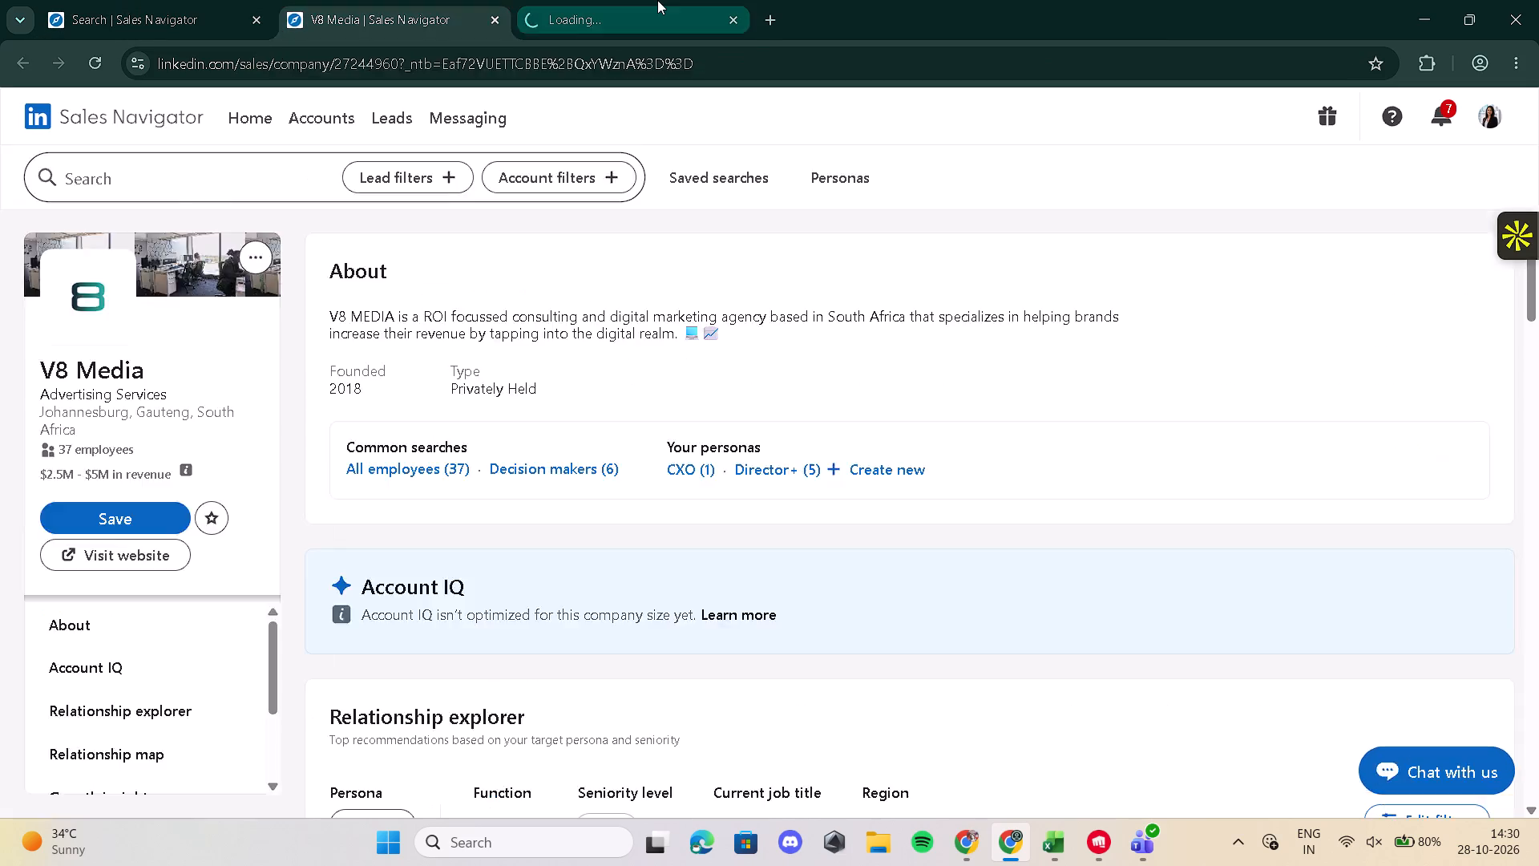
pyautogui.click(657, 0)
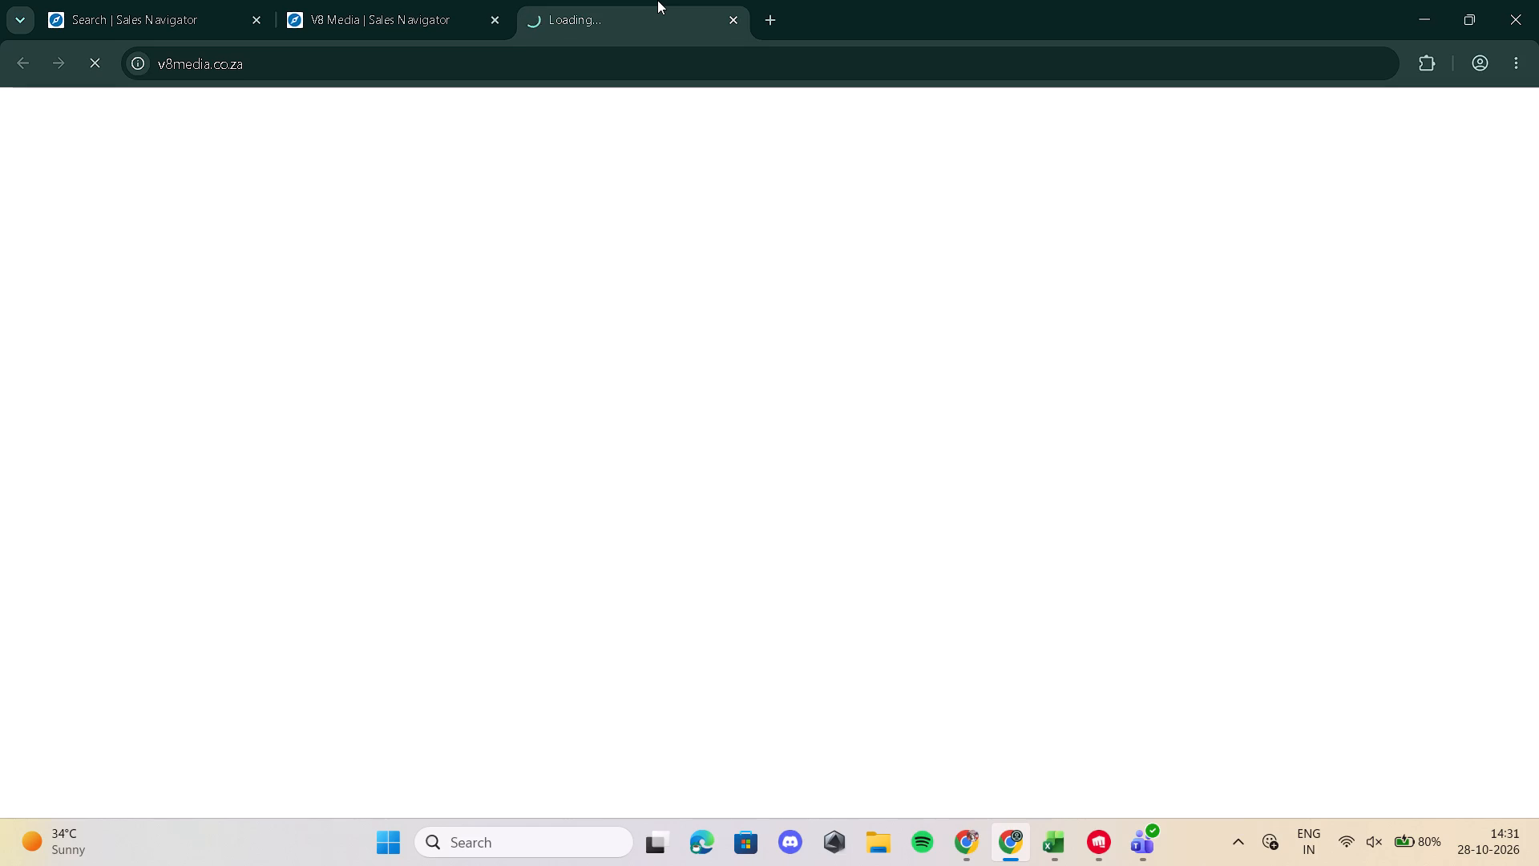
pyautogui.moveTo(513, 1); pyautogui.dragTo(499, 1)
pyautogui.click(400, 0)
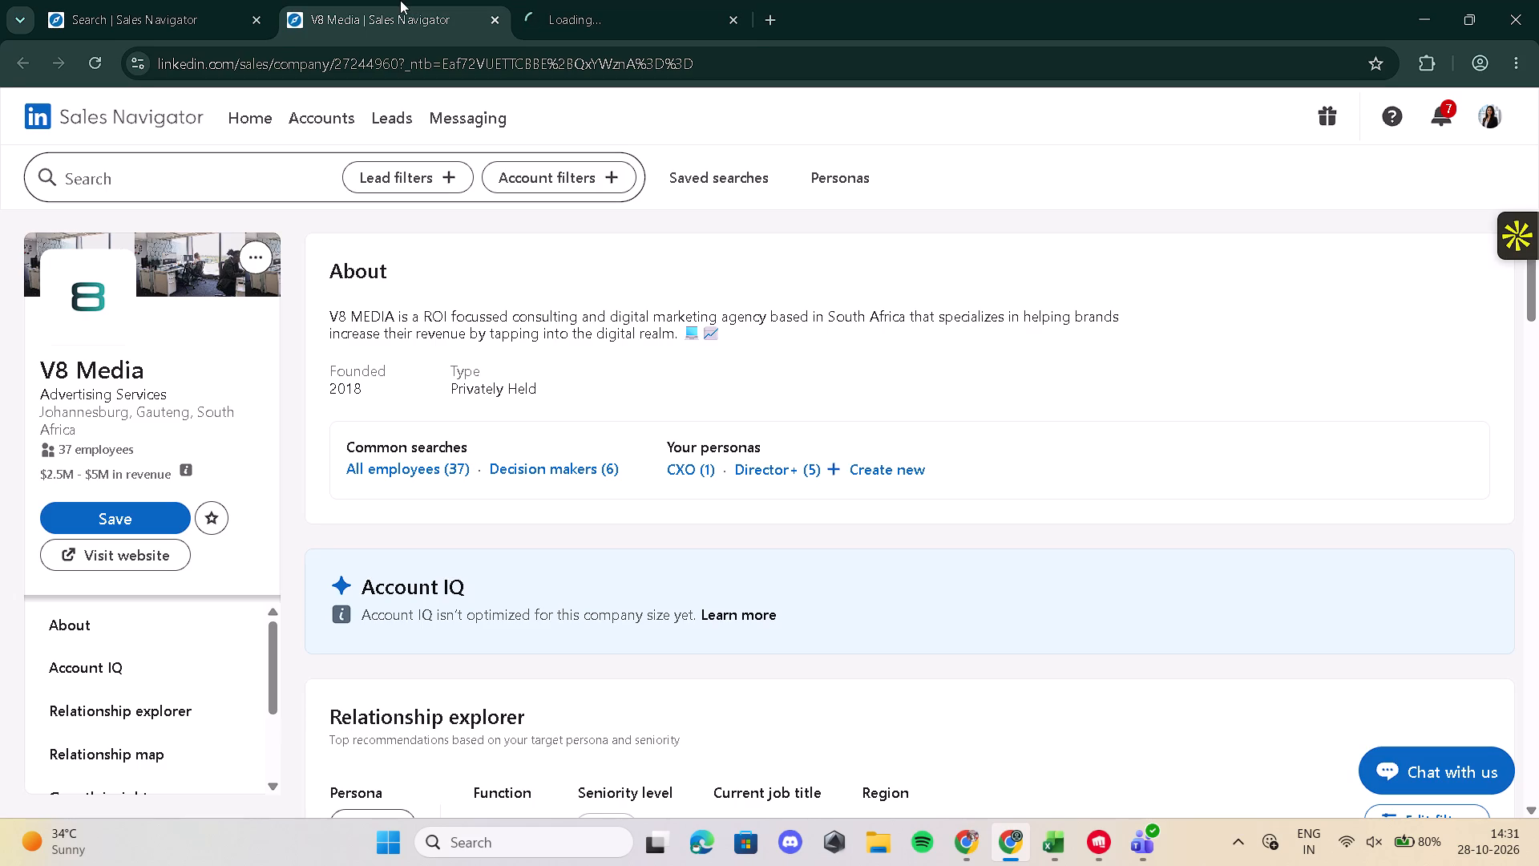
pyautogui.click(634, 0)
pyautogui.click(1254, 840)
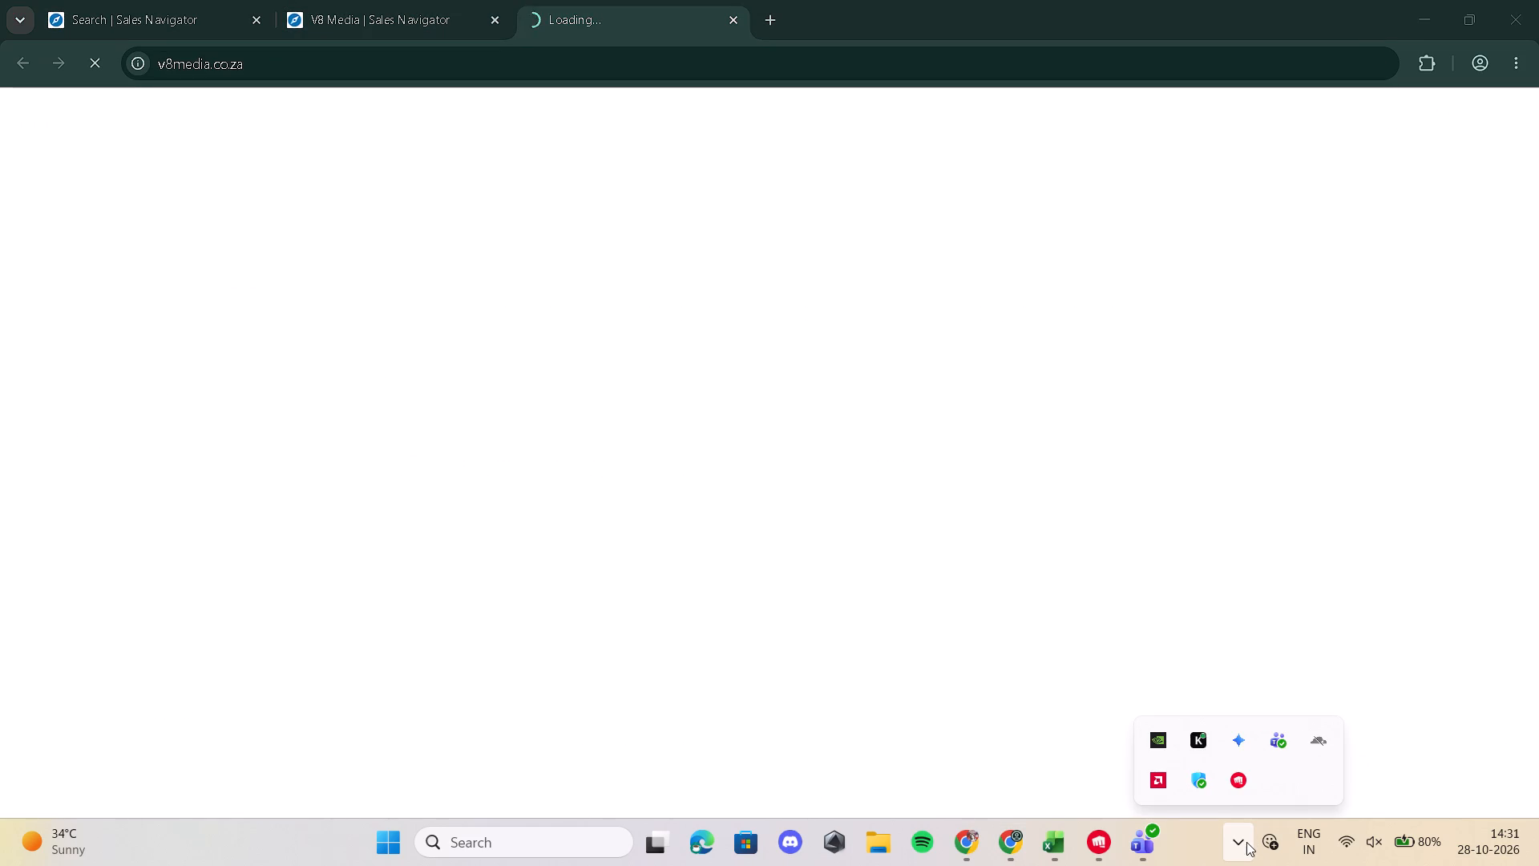
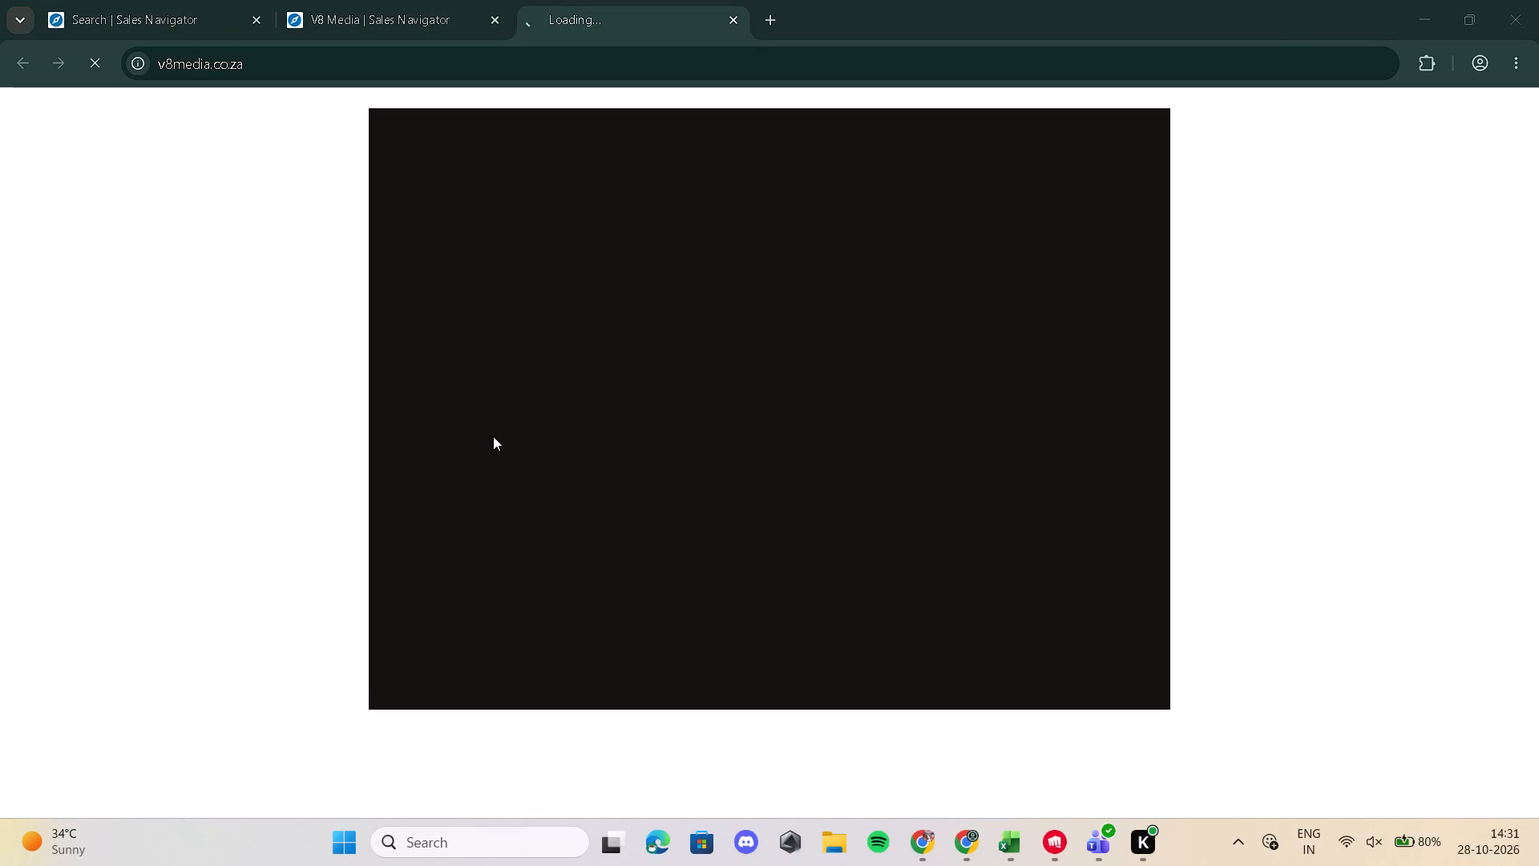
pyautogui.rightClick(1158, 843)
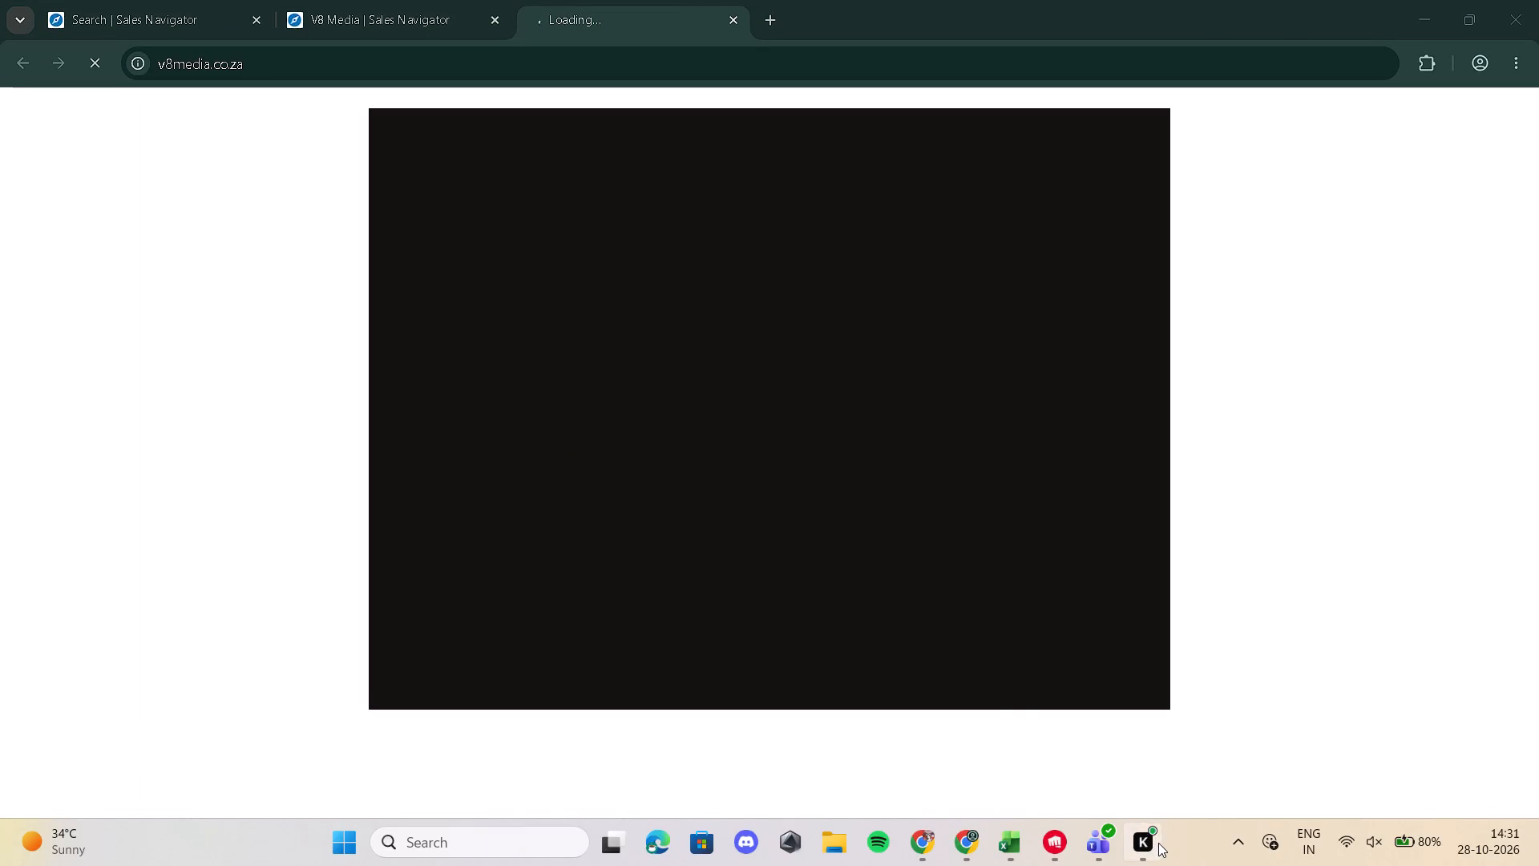
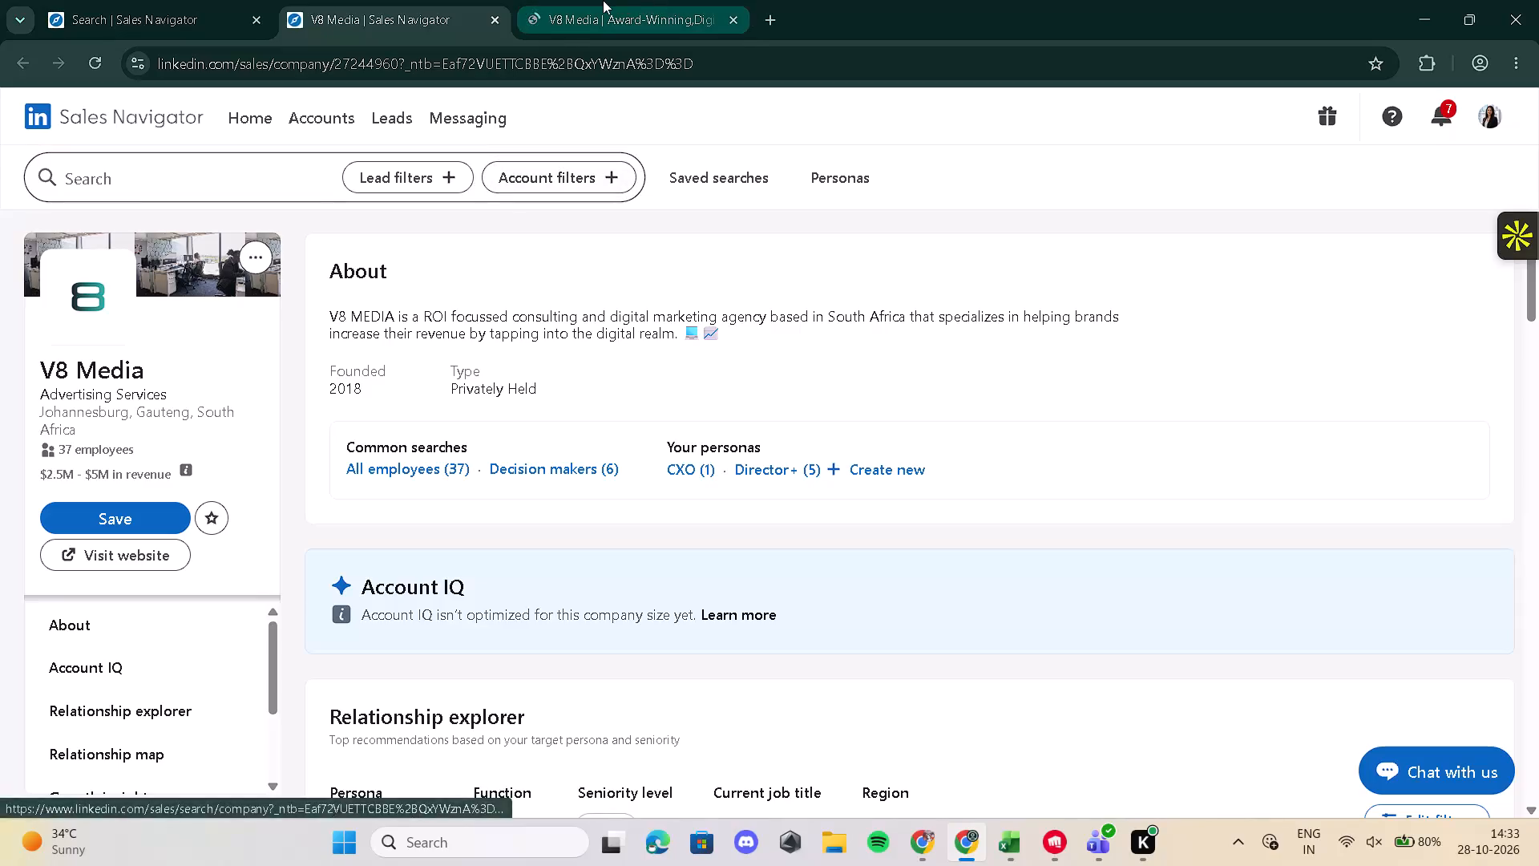
# Close the V8 Media website and reopen it in a new tab from the company's Sales Navigator account page.
pyautogui.click(603, 0)
pyautogui.click(725, 20)
pyautogui.click(187, 0)
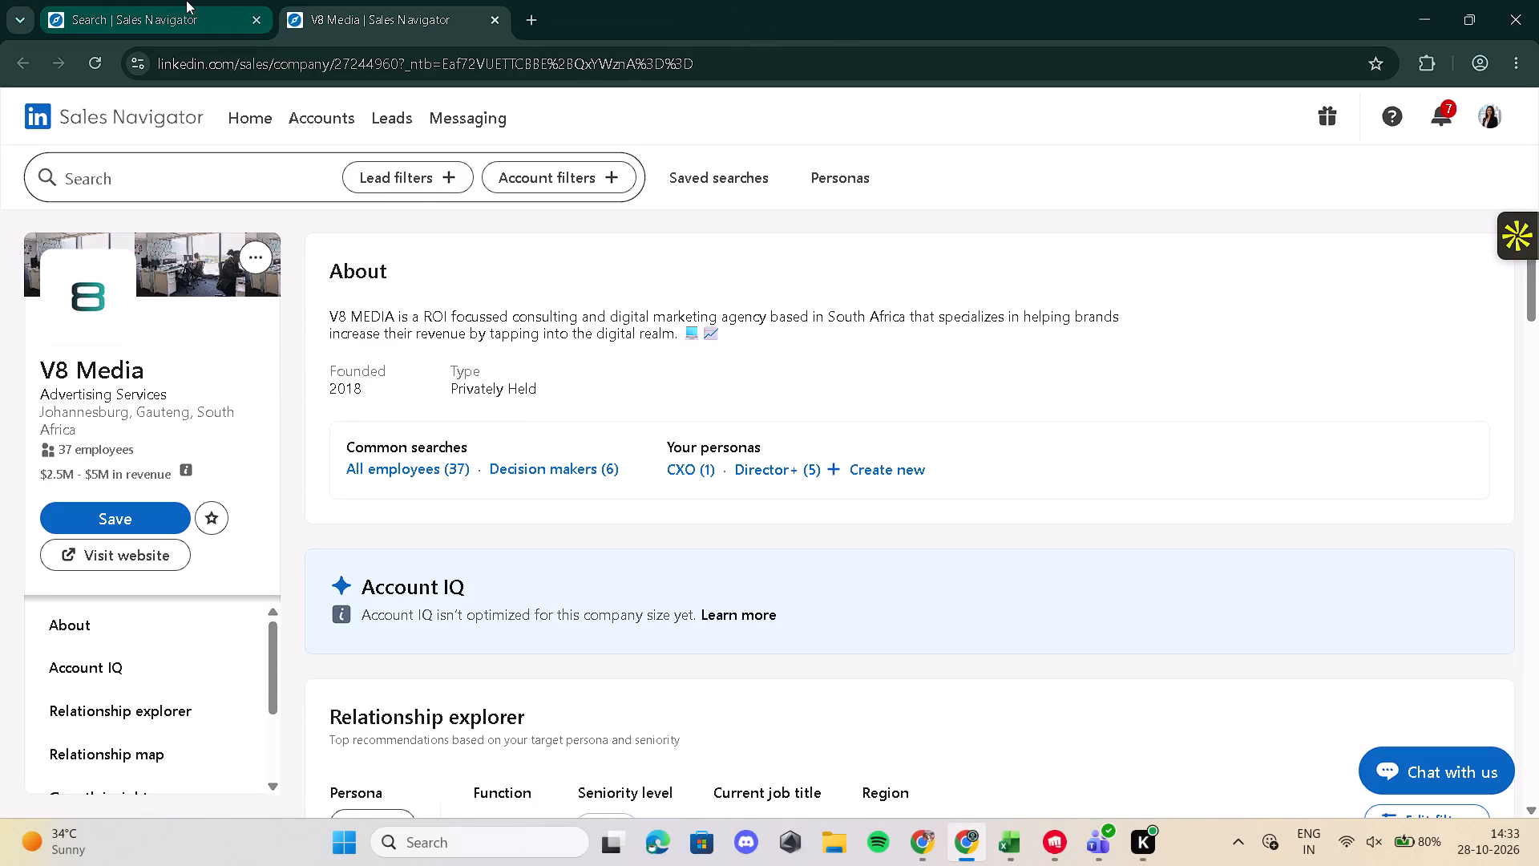
pyautogui.click(389, 0)
pyautogui.rightClick(160, 545)
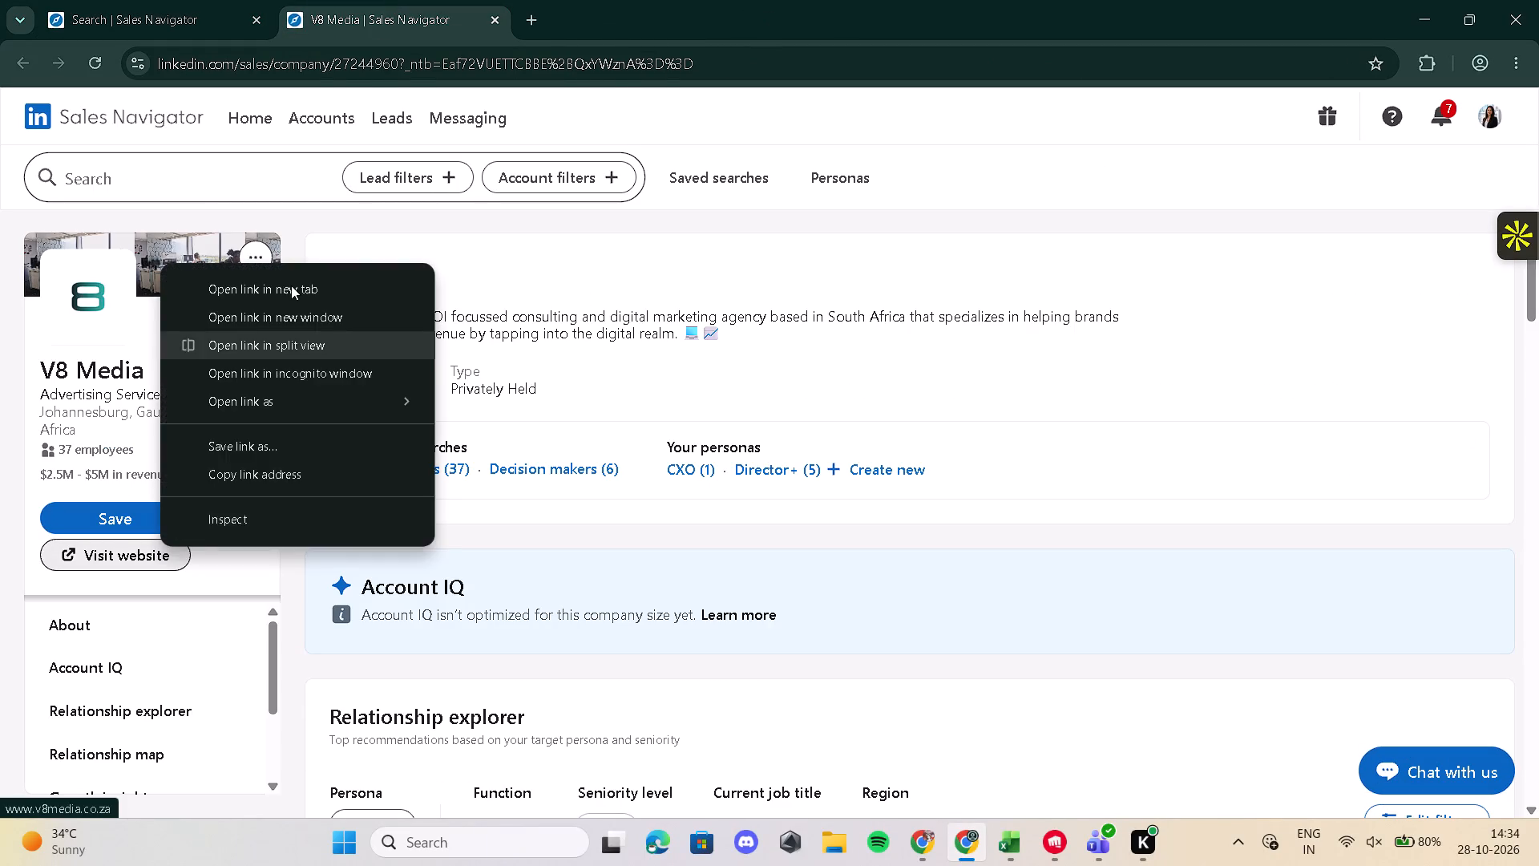
pyautogui.click(291, 285)
pyautogui.click(162, 29)
pyautogui.click(353, 20)
pyautogui.click(578, 0)
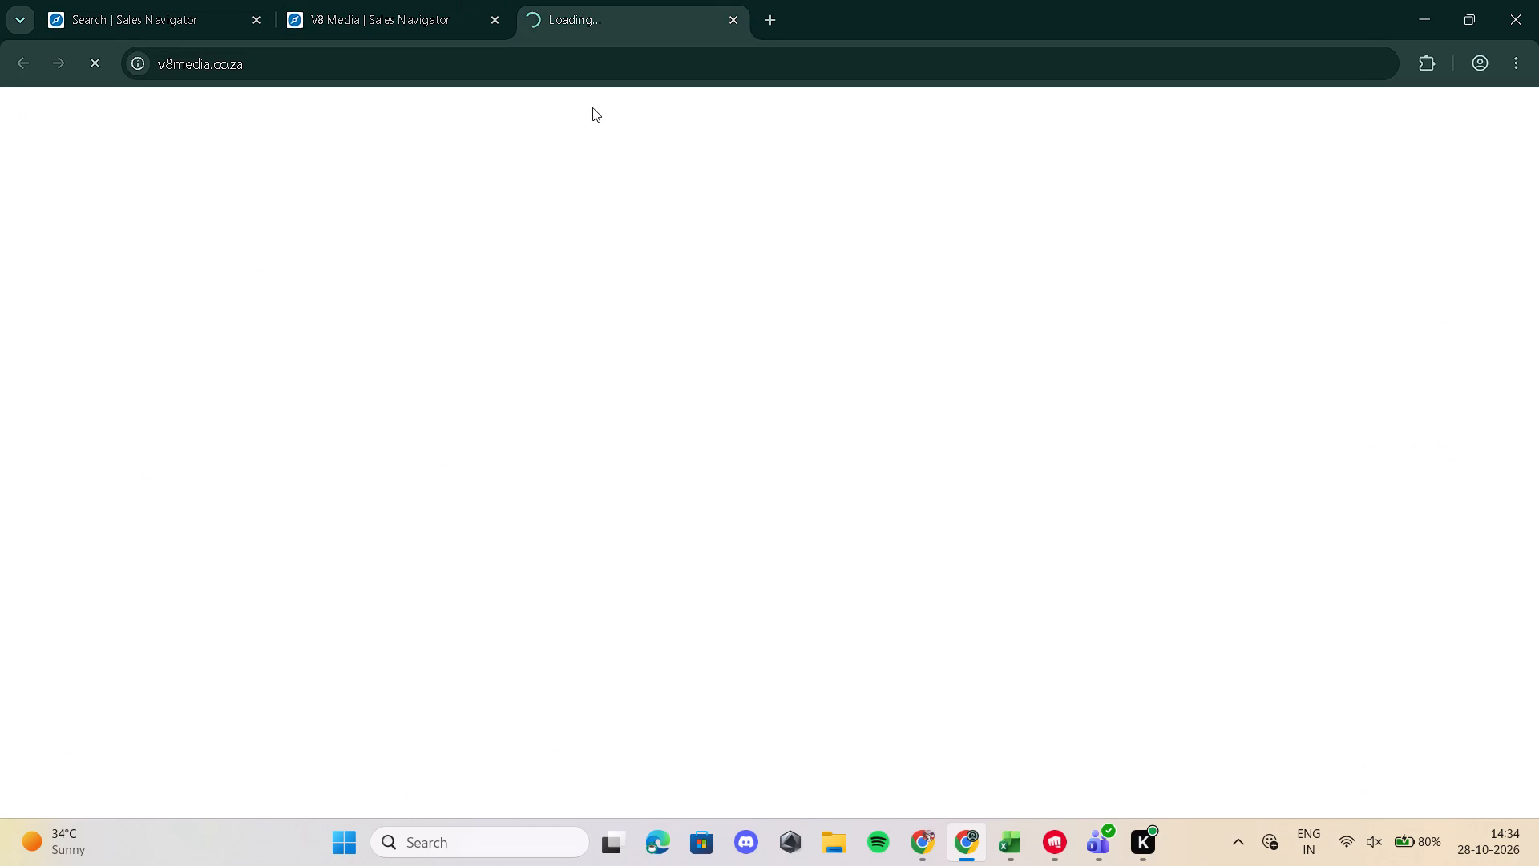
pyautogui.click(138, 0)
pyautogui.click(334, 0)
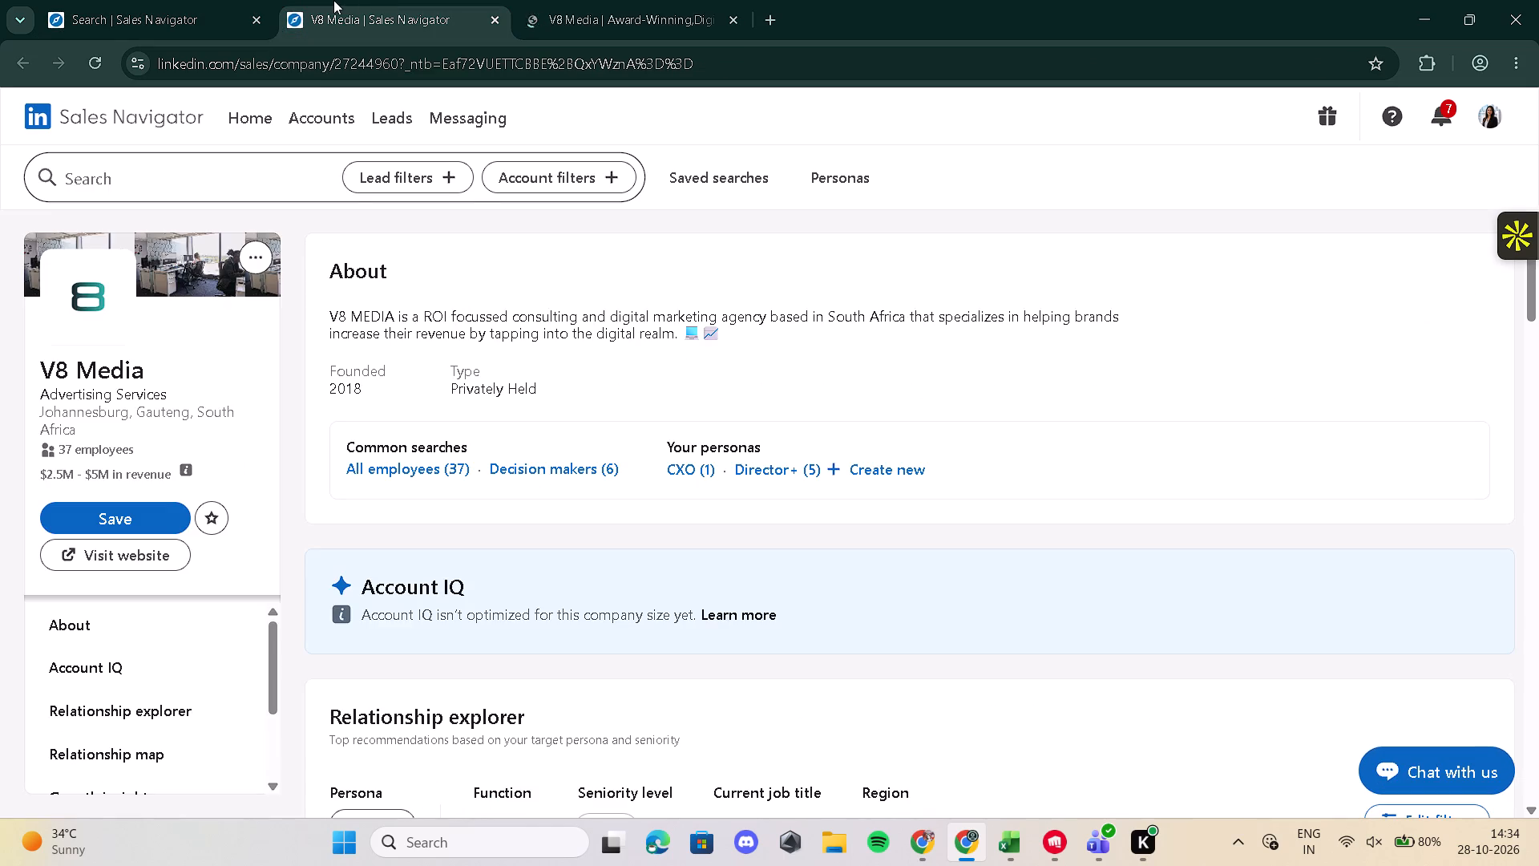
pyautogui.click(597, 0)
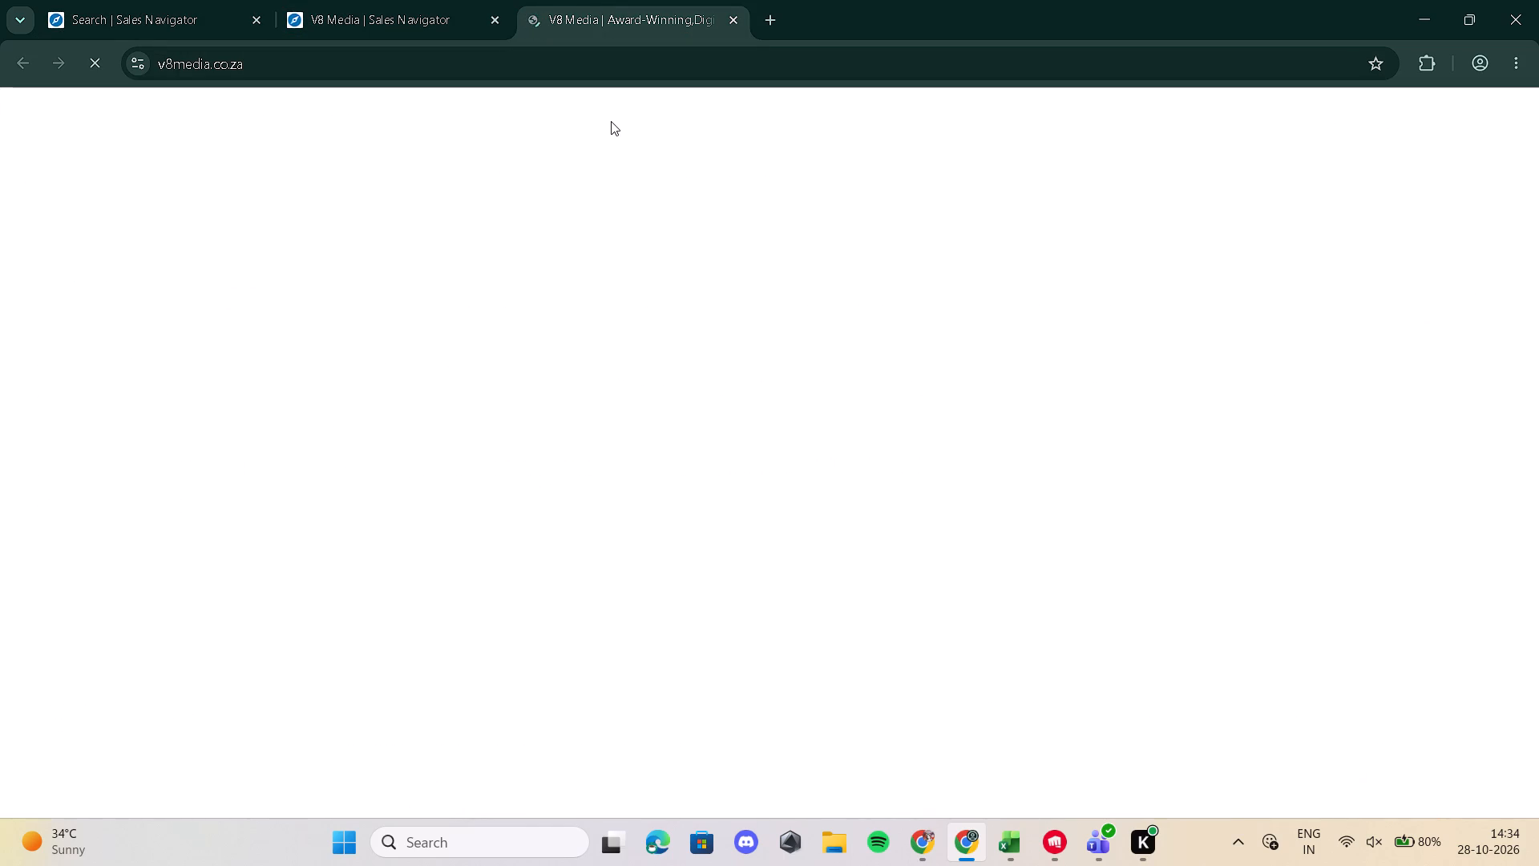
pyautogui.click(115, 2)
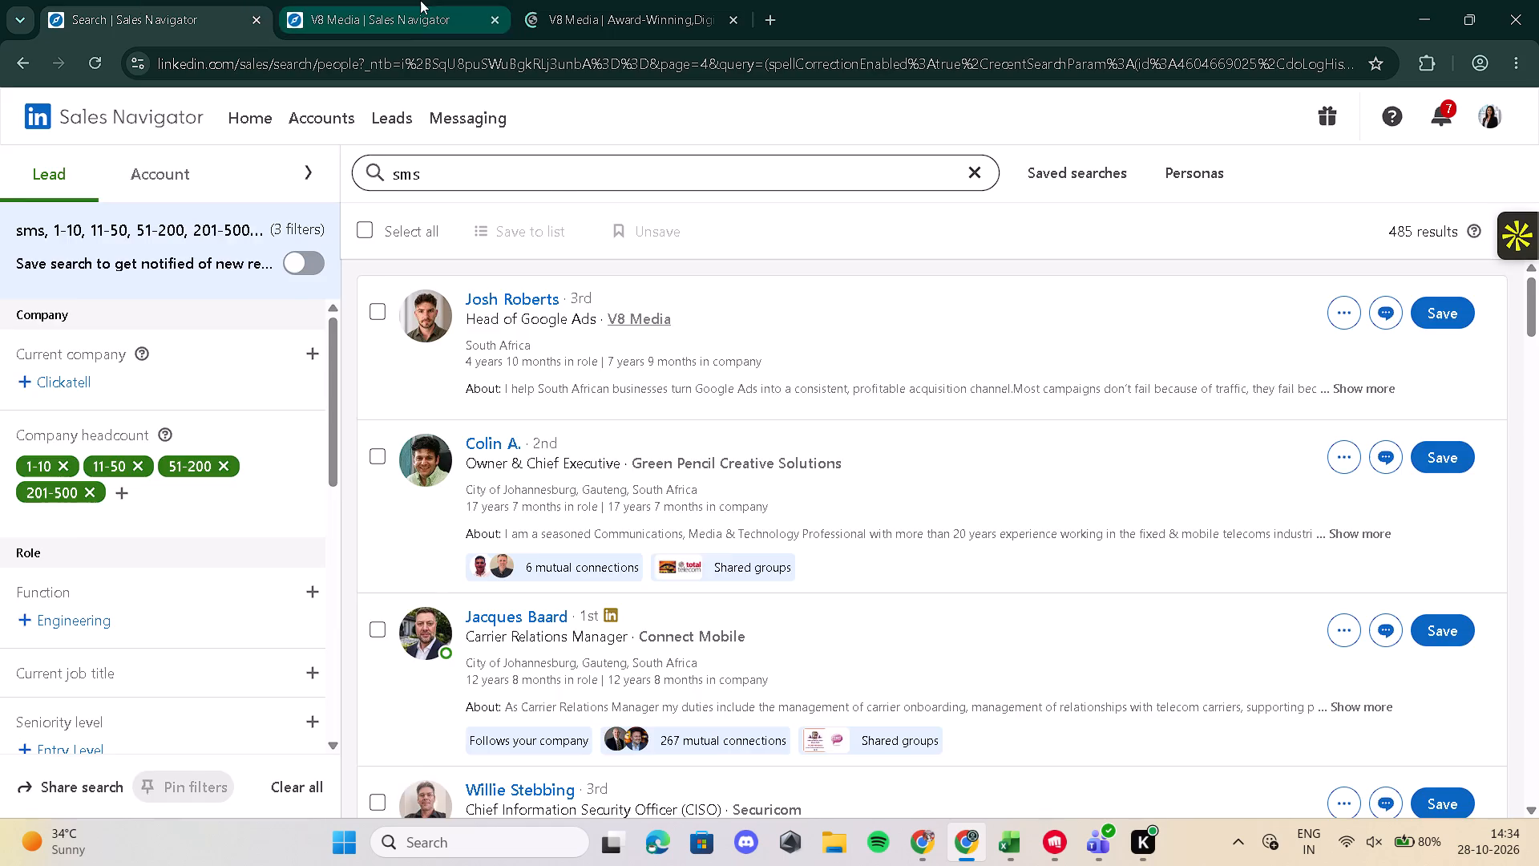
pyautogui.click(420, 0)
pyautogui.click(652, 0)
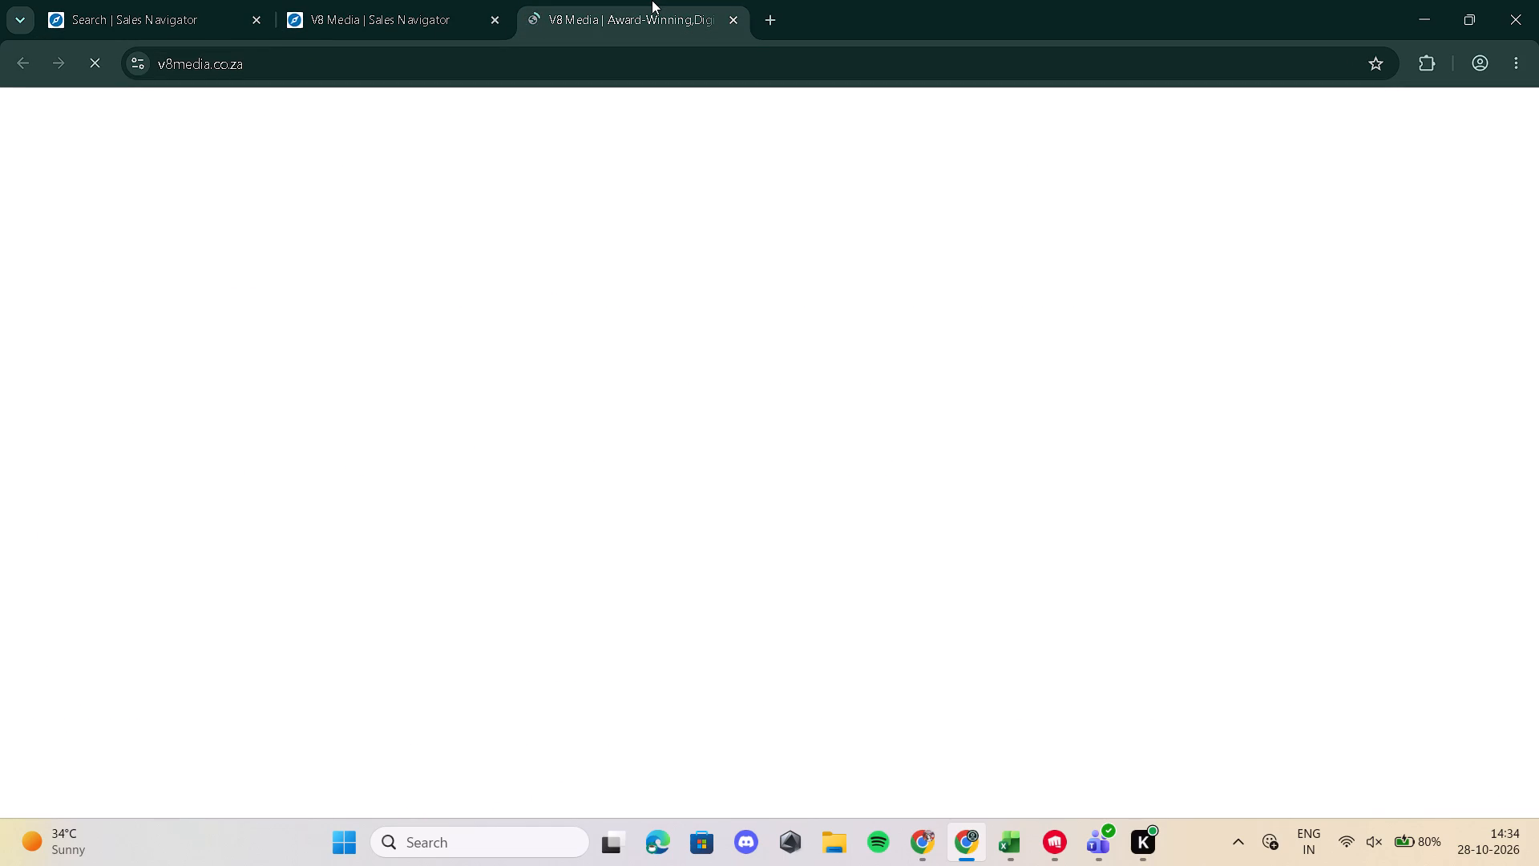